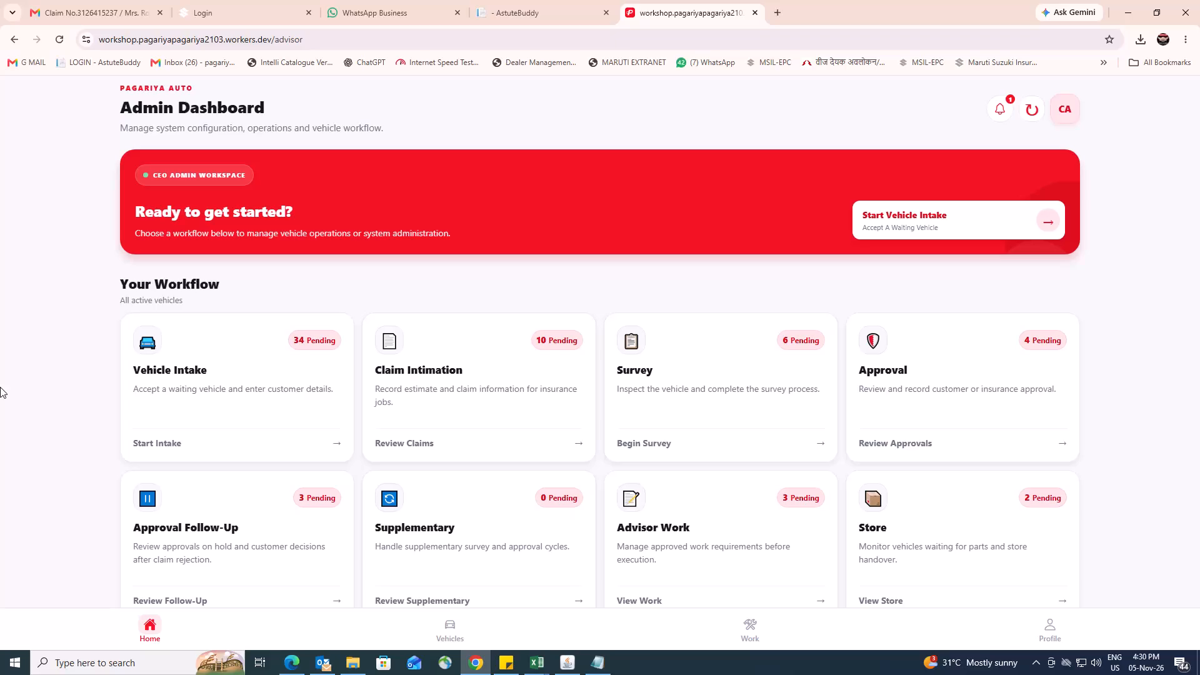
pyautogui.hotkey('alt', 'Tab')
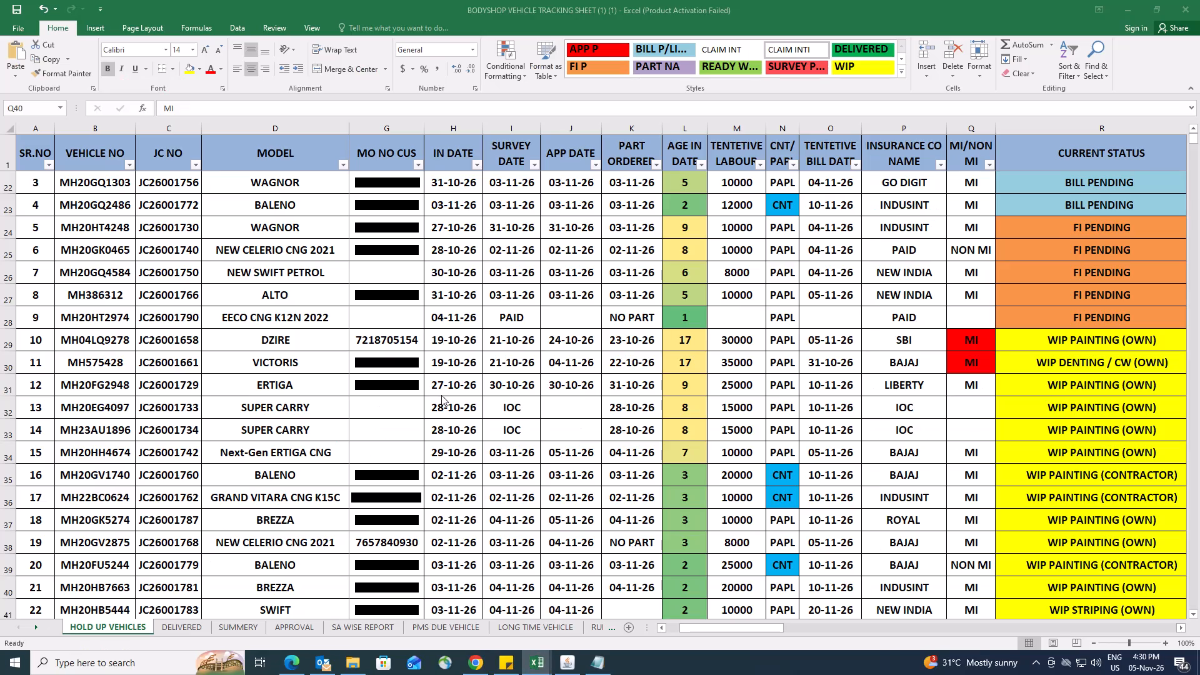
pyautogui.press('Left')
pyautogui.press('Left')
pyautogui.press('Left')
pyautogui.press('Left')
pyautogui.press('Left')
pyautogui.press('Left')
pyautogui.press('Left')
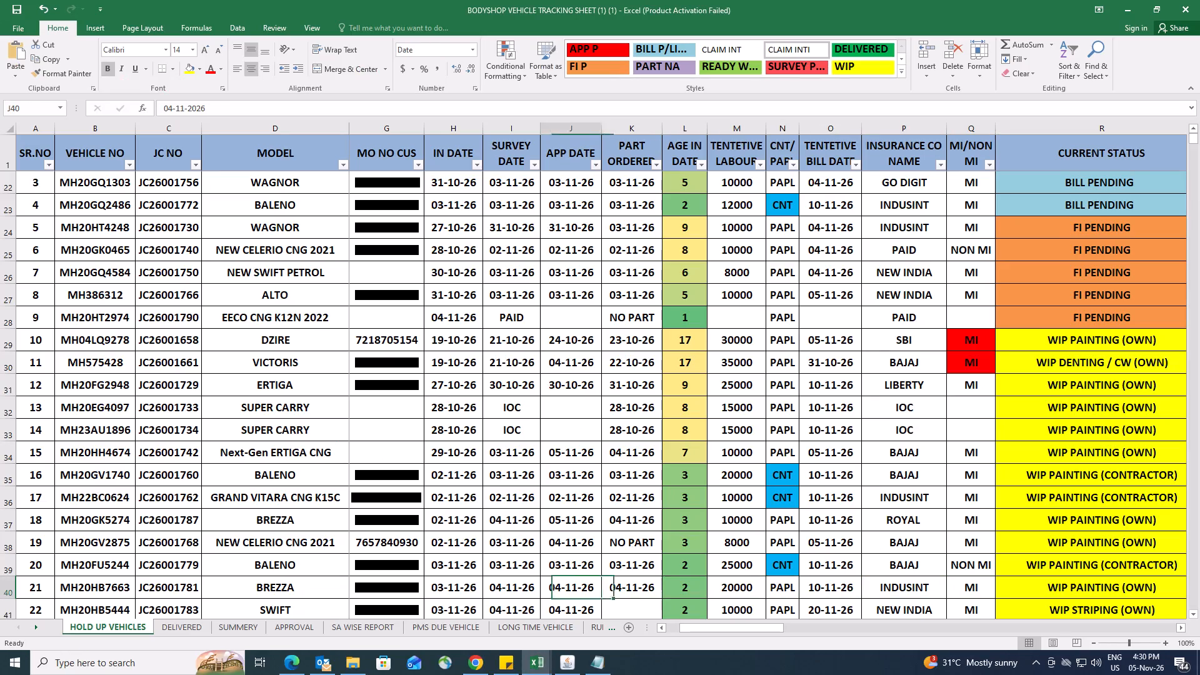
pyautogui.press('Left')
pyautogui.press('Left')
pyautogui.press('Left')
pyautogui.press('Left')
pyautogui.press('Left')
pyautogui.press('Left')
pyautogui.press('Left')
pyautogui.press('Left')
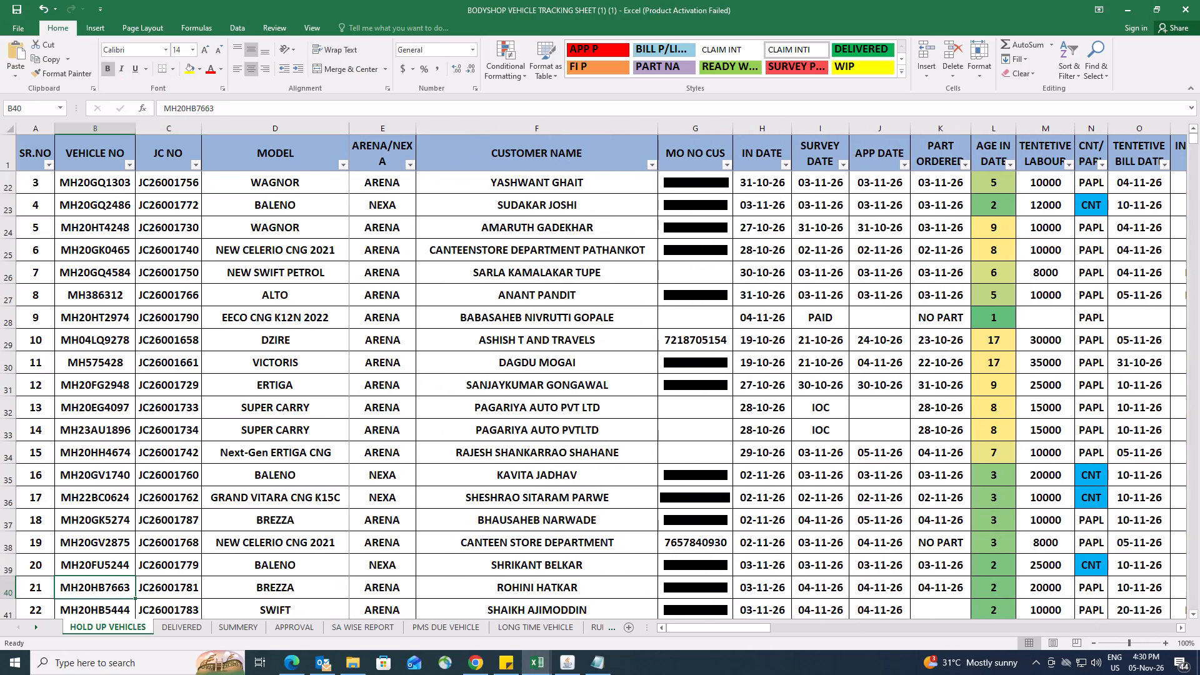
pyautogui.hotkey('ctrl', 'c')
pyautogui.hotkey('alt', 'Tab')
pyautogui.click(237, 372)
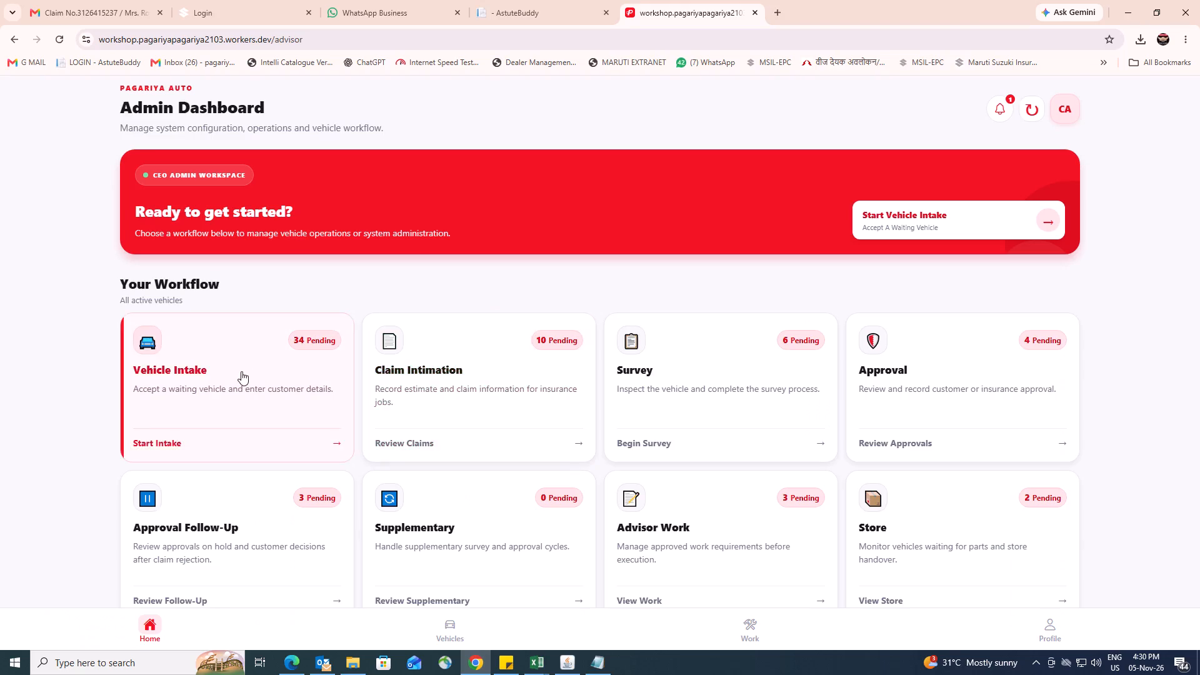
pyautogui.click(312, 249)
pyautogui.hotkey('ctrl', 'a')
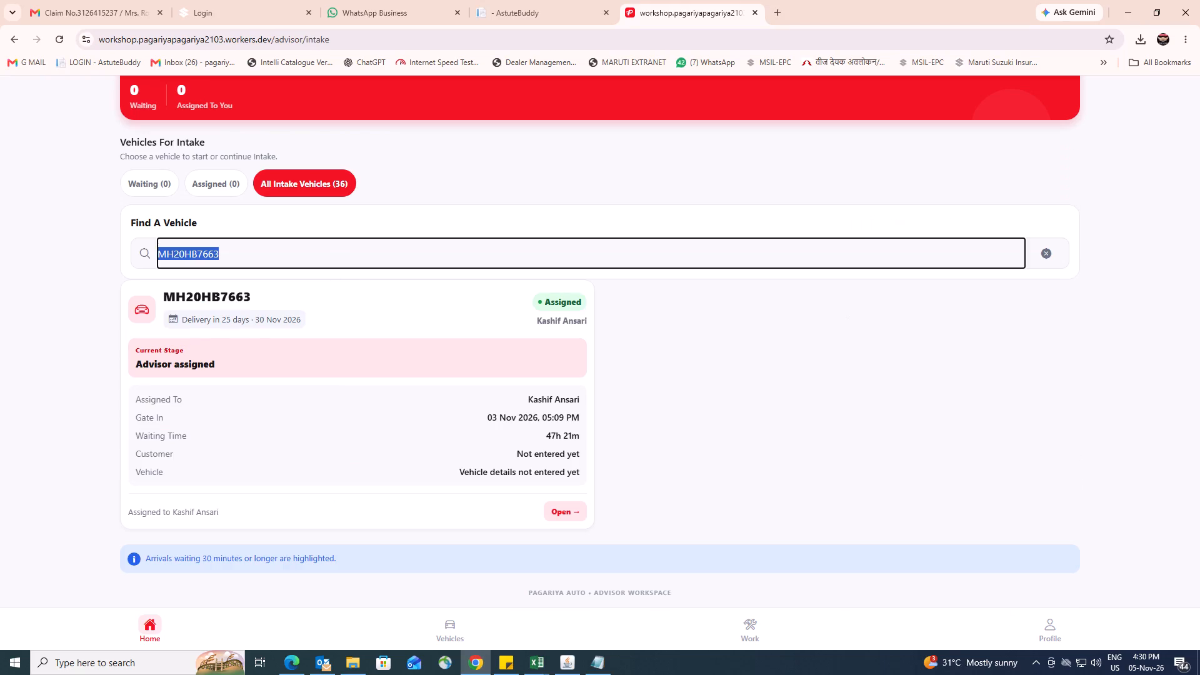
pyautogui.hotkey('ctrl', 'v')
pyautogui.click(327, 369)
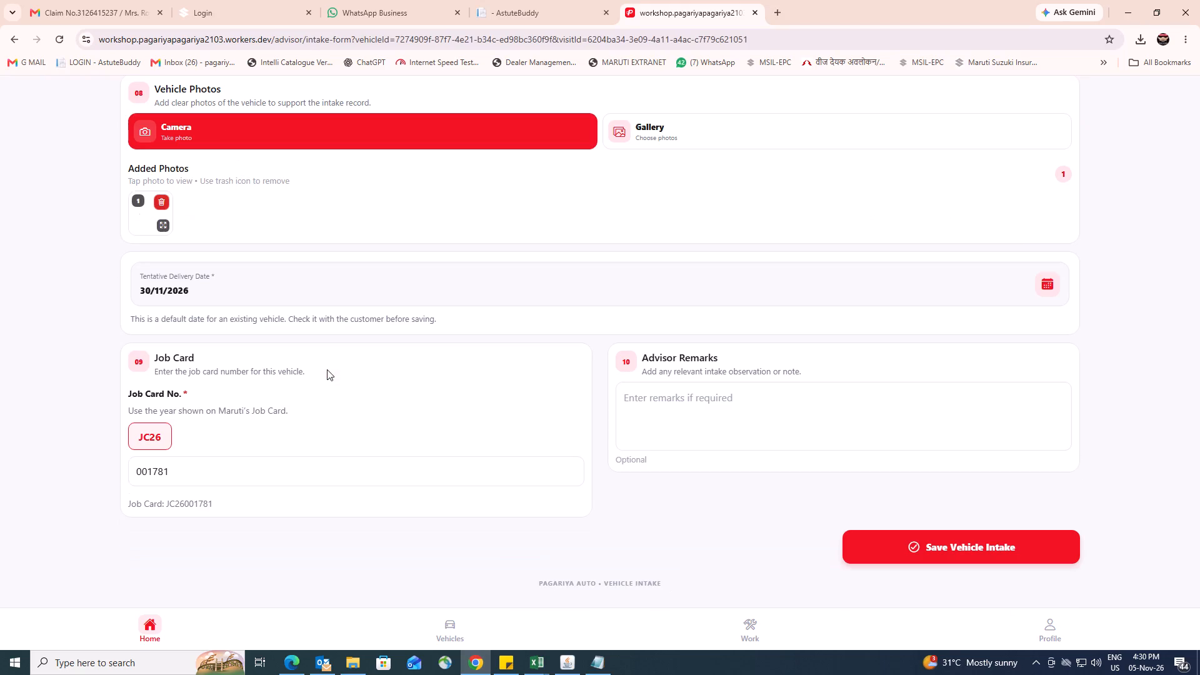
pyautogui.scroll(-1, 296, 424)
pyautogui.scroll(17, 296, 424)
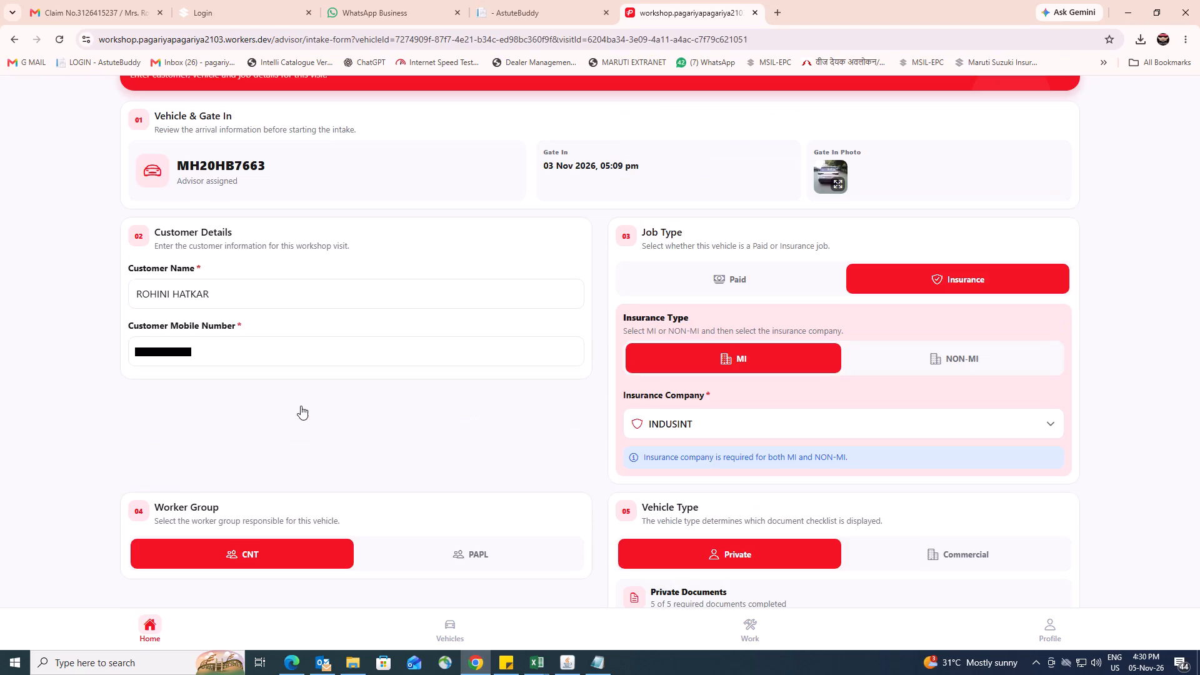
pyautogui.scroll(-20, 301, 406)
pyautogui.scroll(-2, 301, 406)
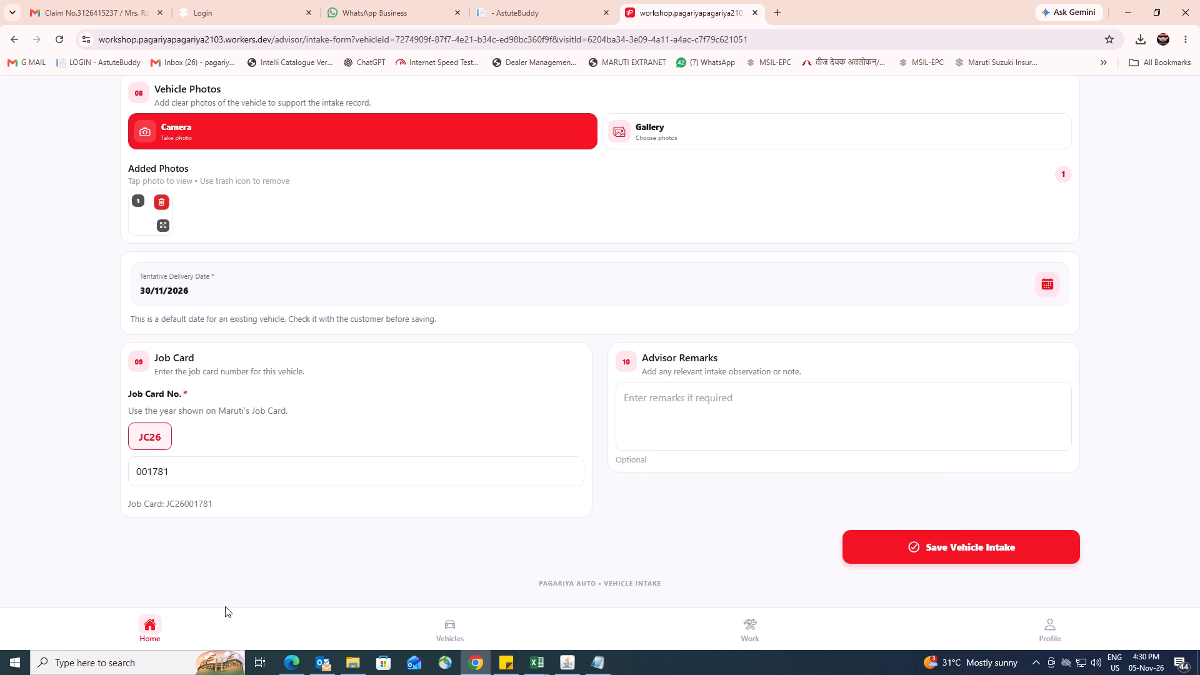
pyautogui.click(141, 640)
pyautogui.click(219, 371)
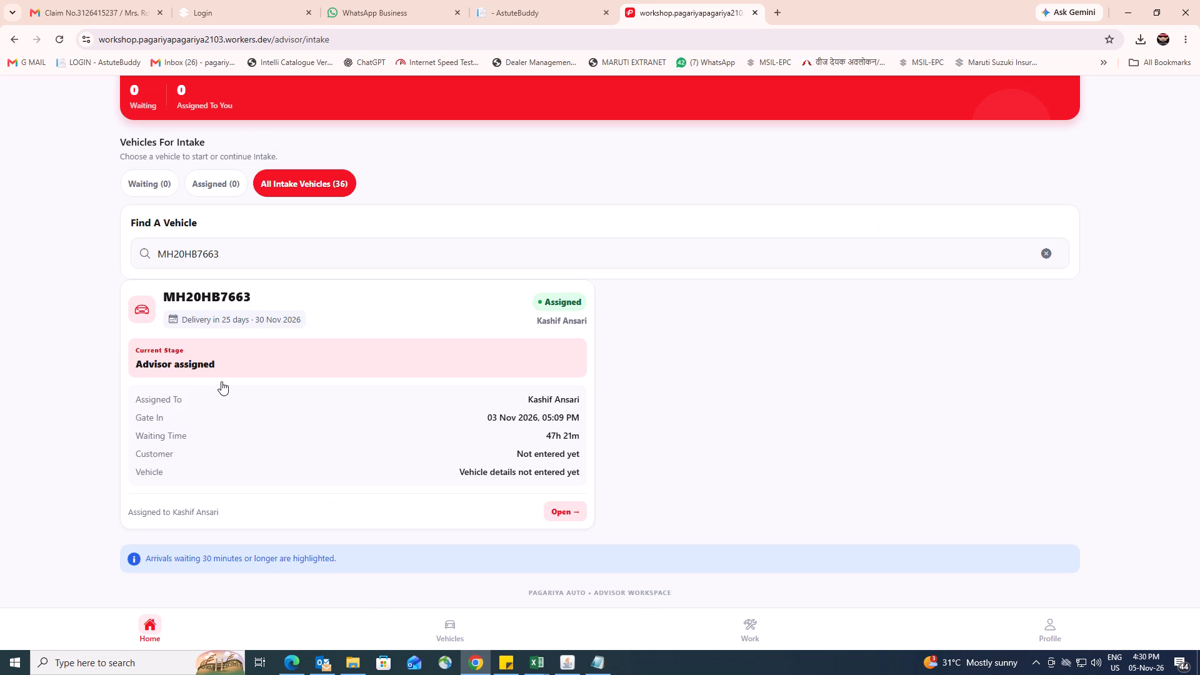
pyautogui.hotkey('ctrl', 'r')
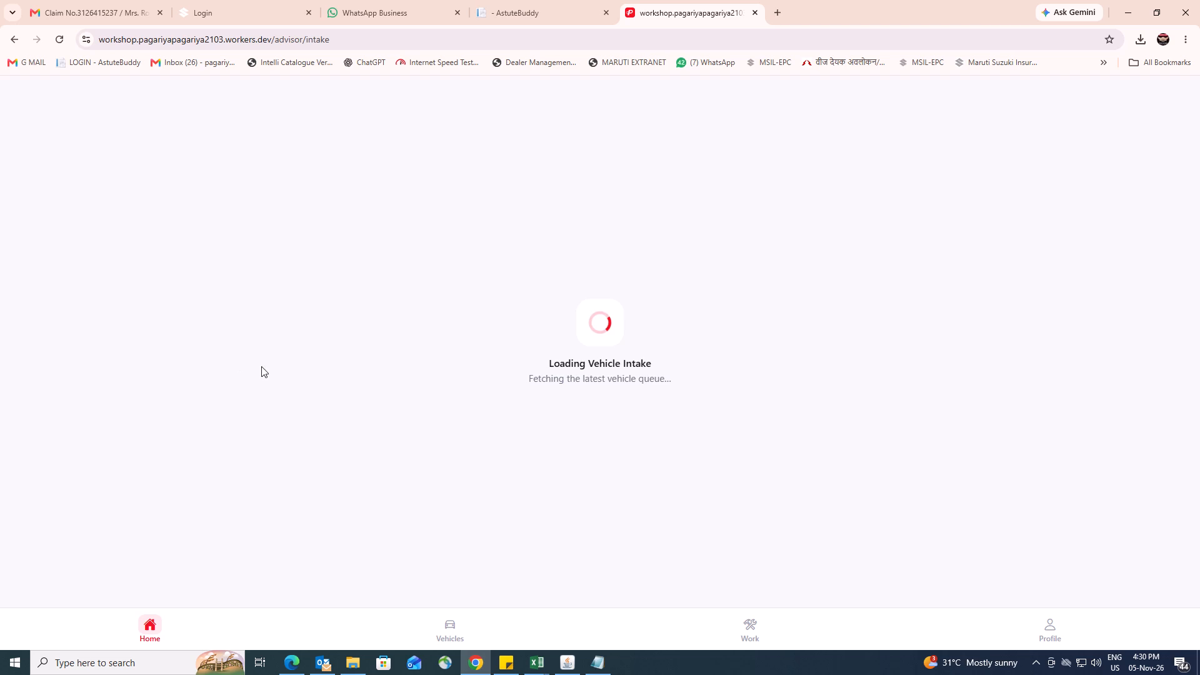
pyautogui.click(323, 317)
pyautogui.click(236, 384)
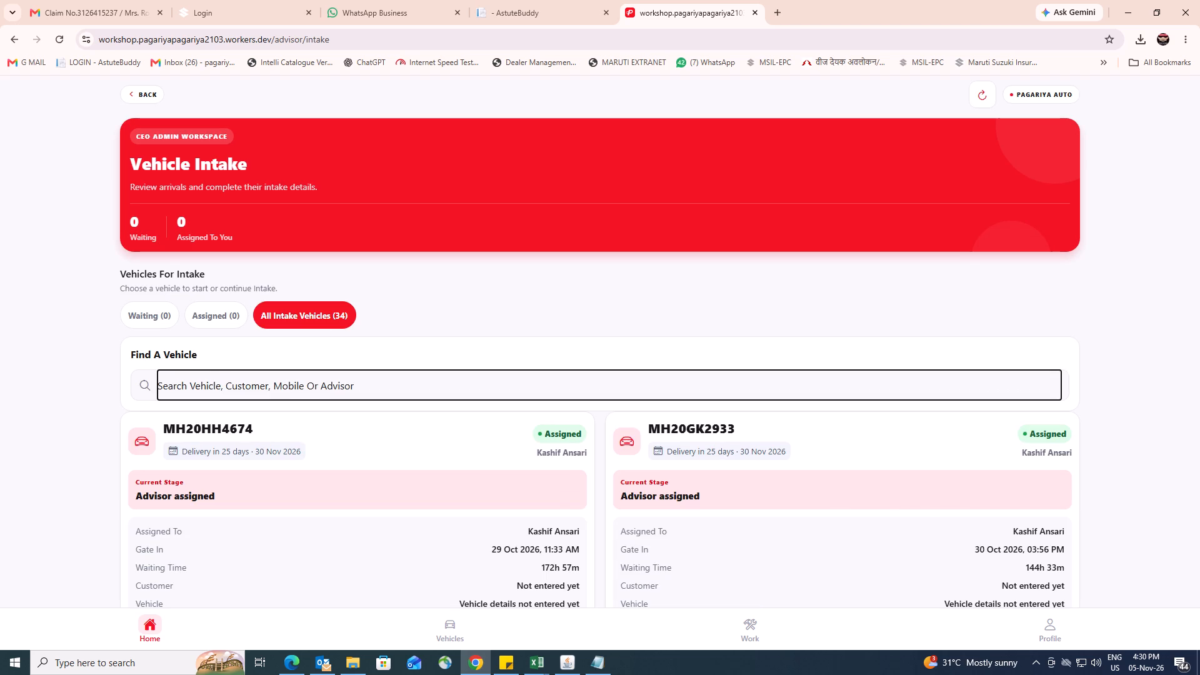
pyautogui.hotkey('ctrl', 'v')
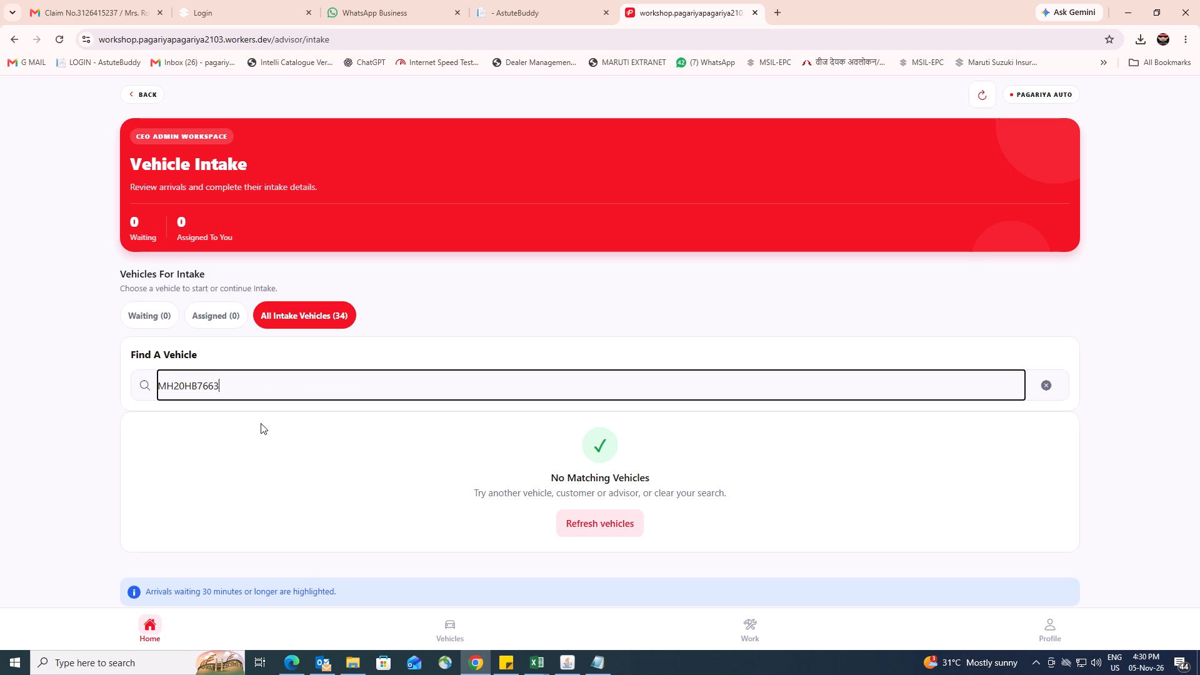
pyautogui.hotkey('alt', 'Tab')
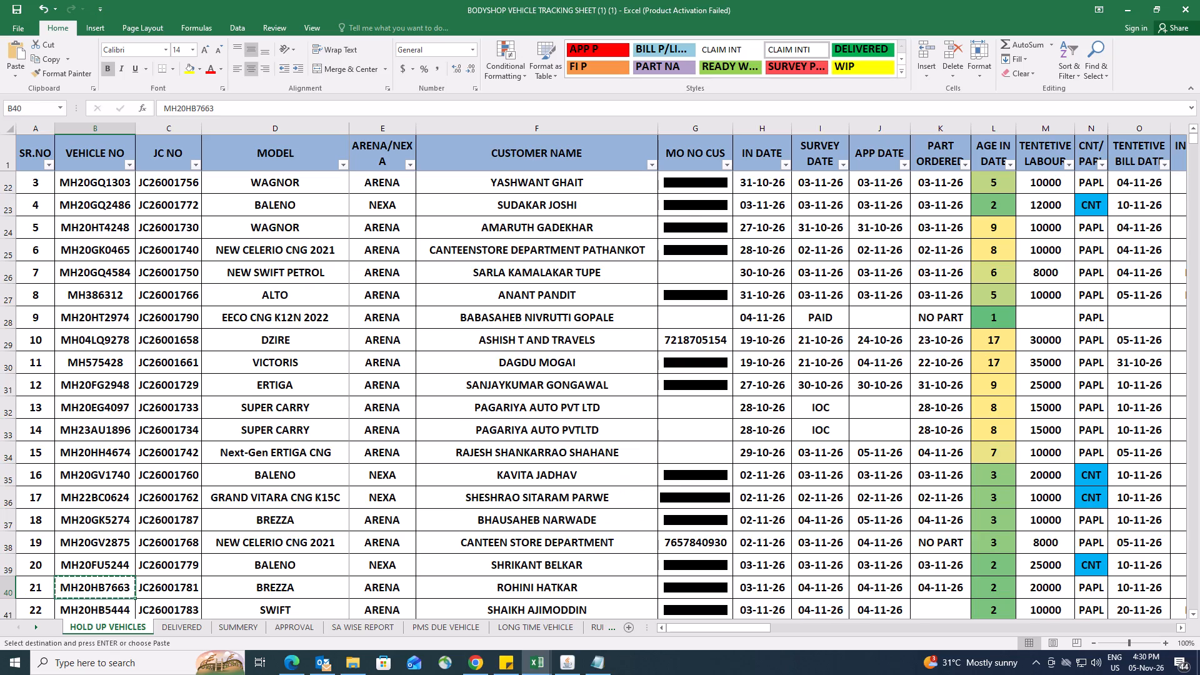
pyautogui.press('Down')
pyautogui.hotkey('ctrl', 'c')
pyautogui.hotkey('alt', 'Tab')
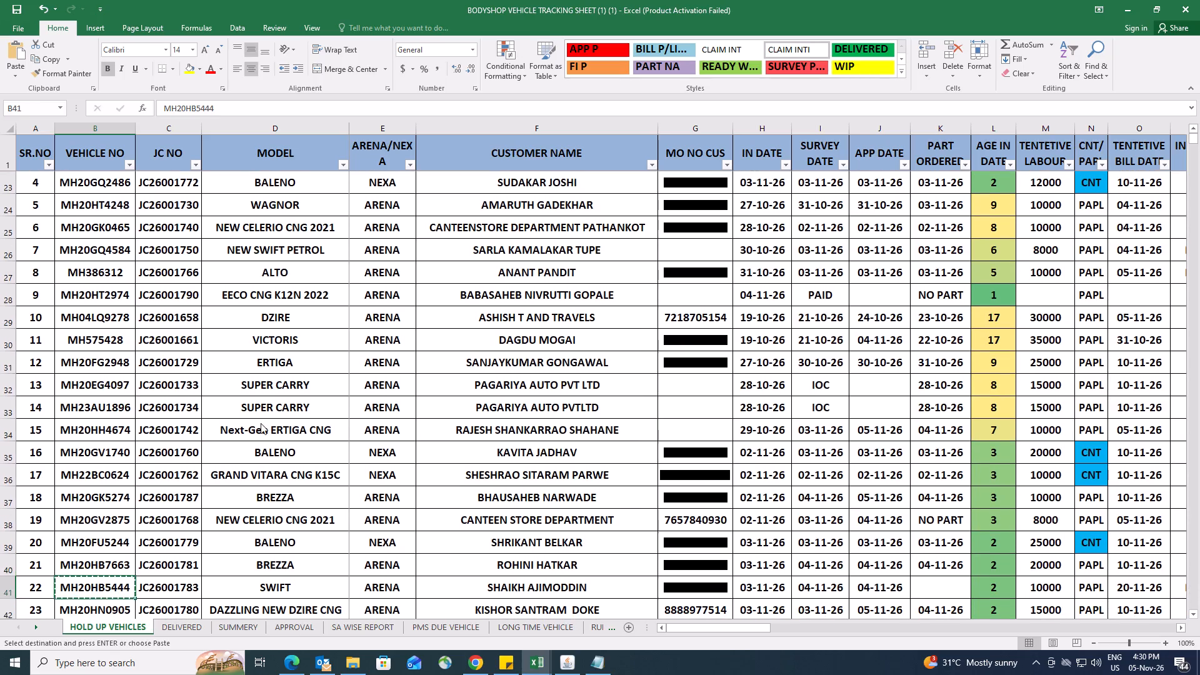
pyautogui.click(277, 382)
pyautogui.hotkey('ctrl', 'a')
pyautogui.hotkey('ctrl', 'v')
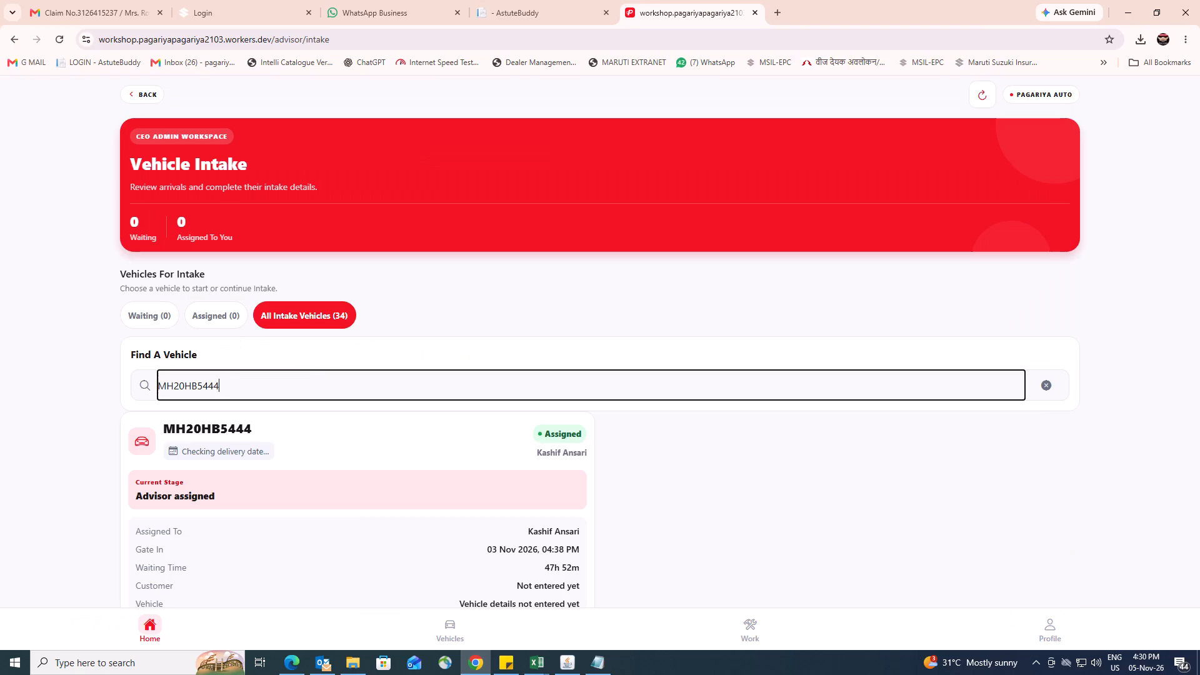
pyautogui.click(357, 495)
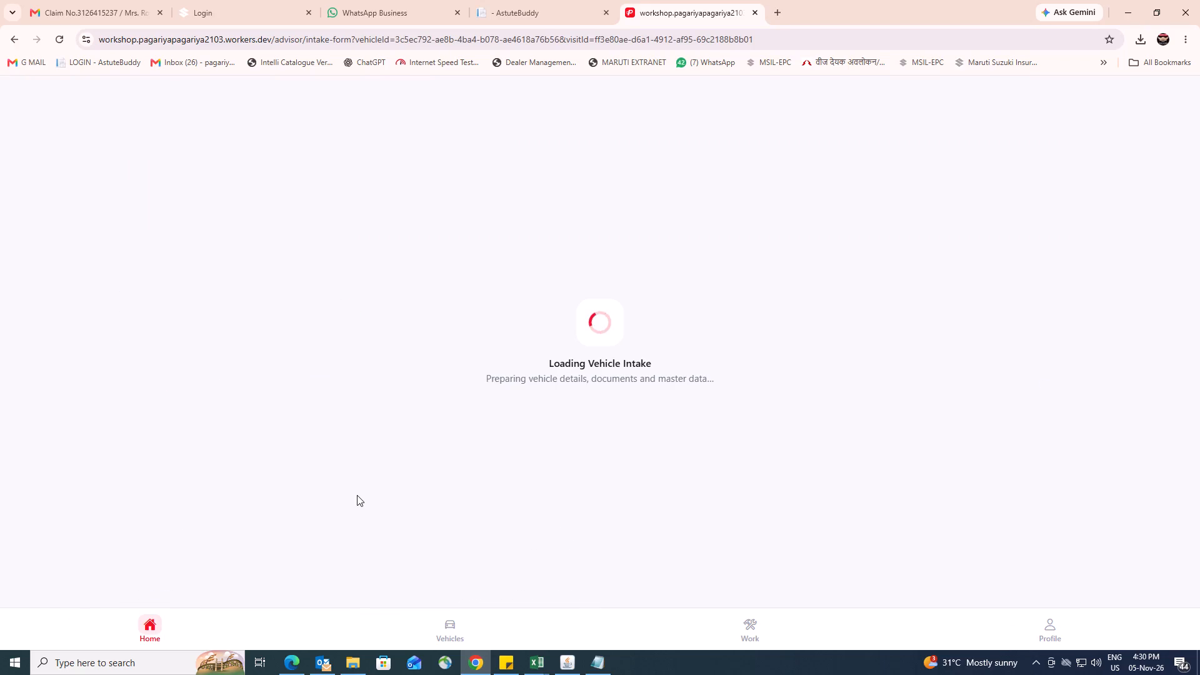
# Set the vehicle model on the intake form to SWIFT (Arena).
pyautogui.scroll(-4, 349, 486)
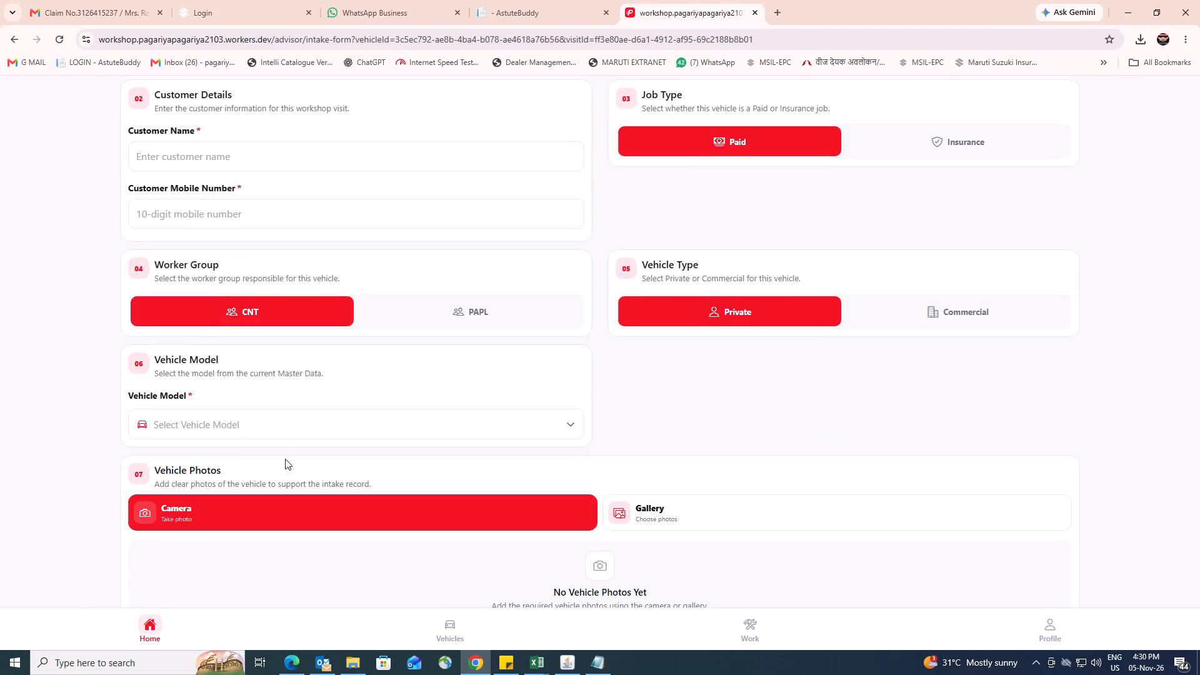
pyautogui.click(206, 426)
pyautogui.click(247, 426)
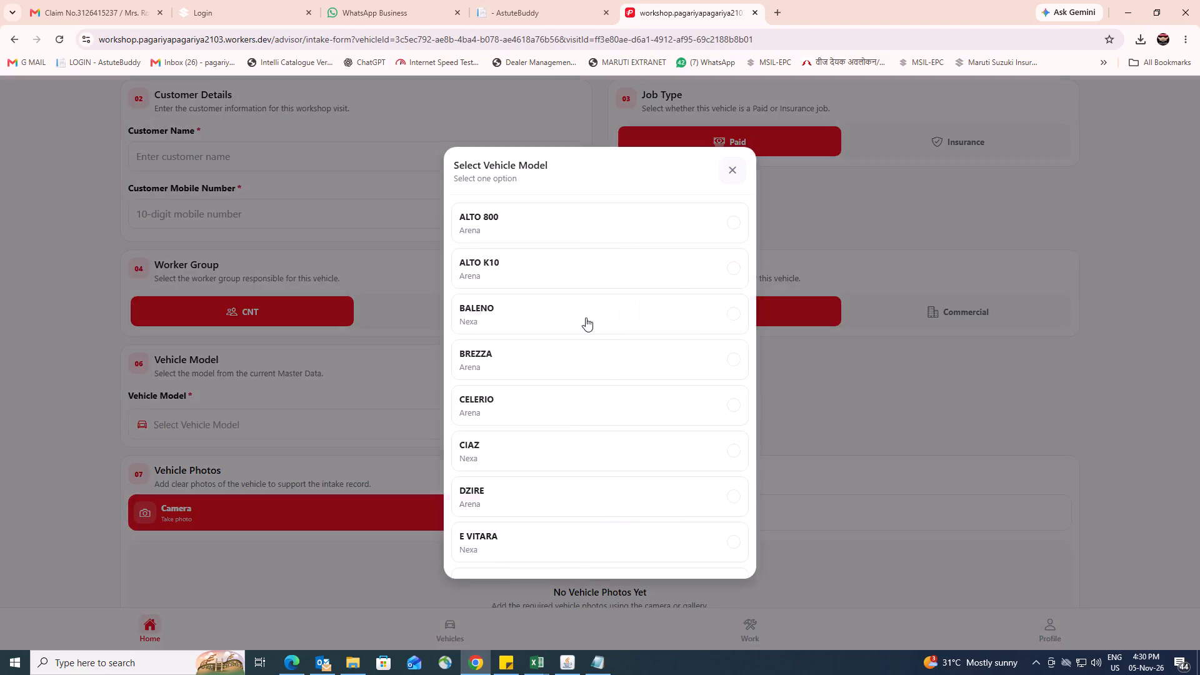
pyautogui.scroll(-5, 510, 427)
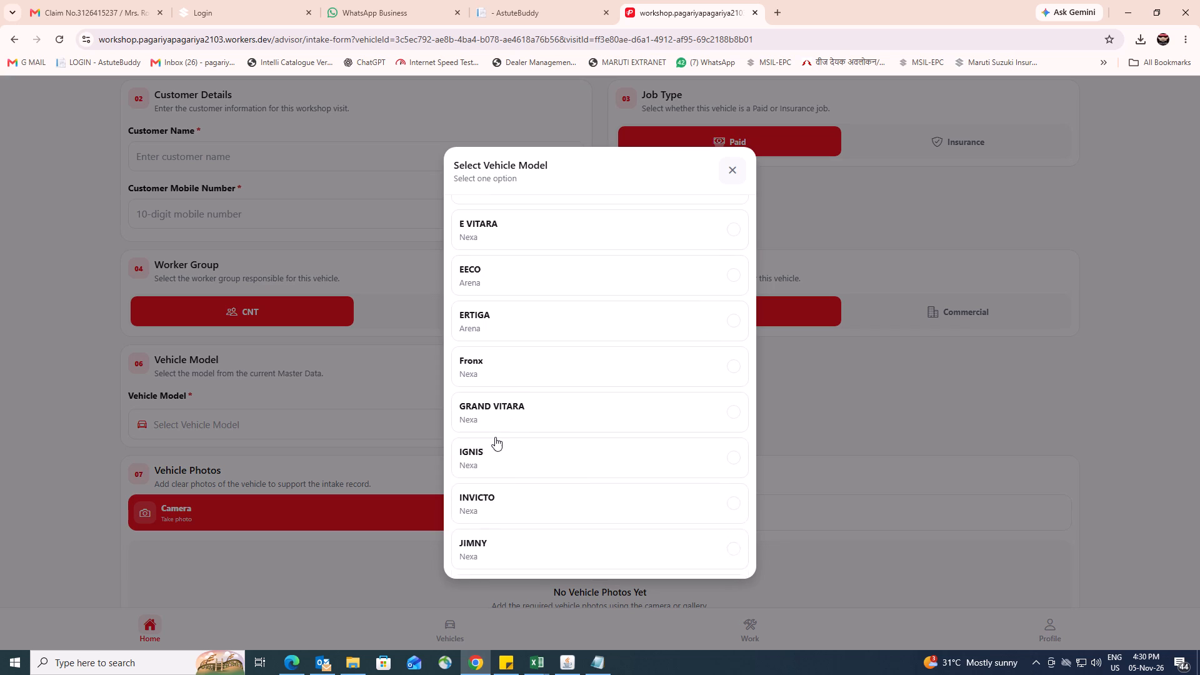
pyautogui.scroll(-4, 495, 436)
pyautogui.click(483, 469)
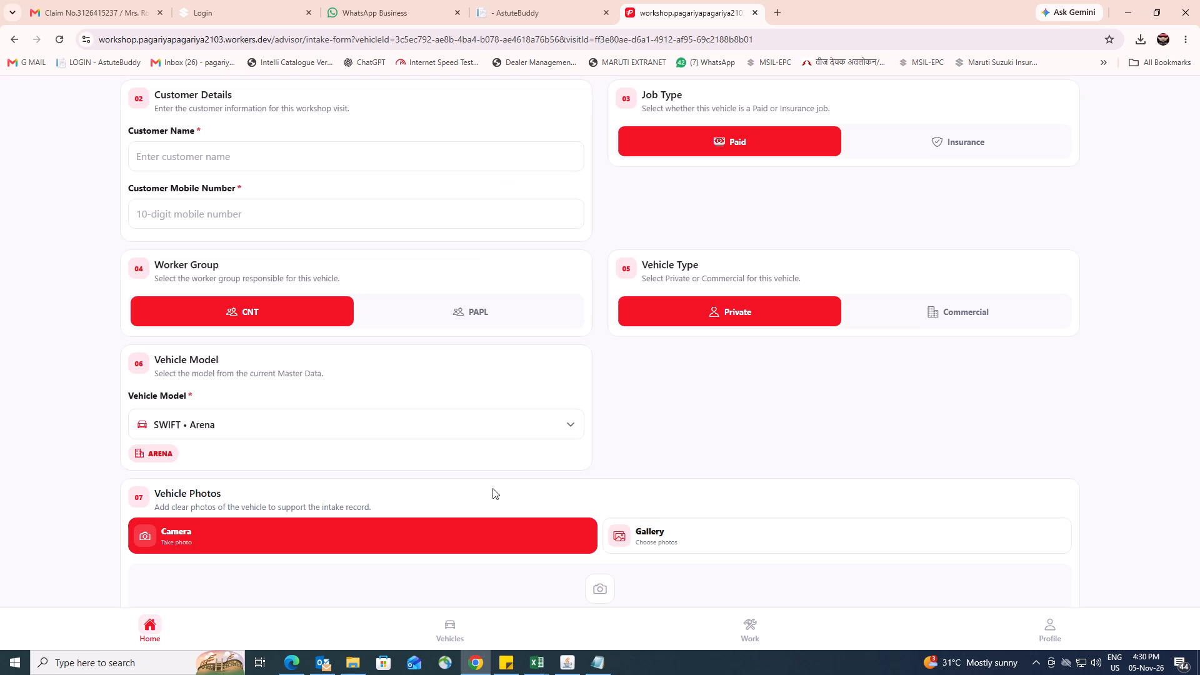
pyautogui.scroll(4, 485, 477)
pyautogui.press('Tab')
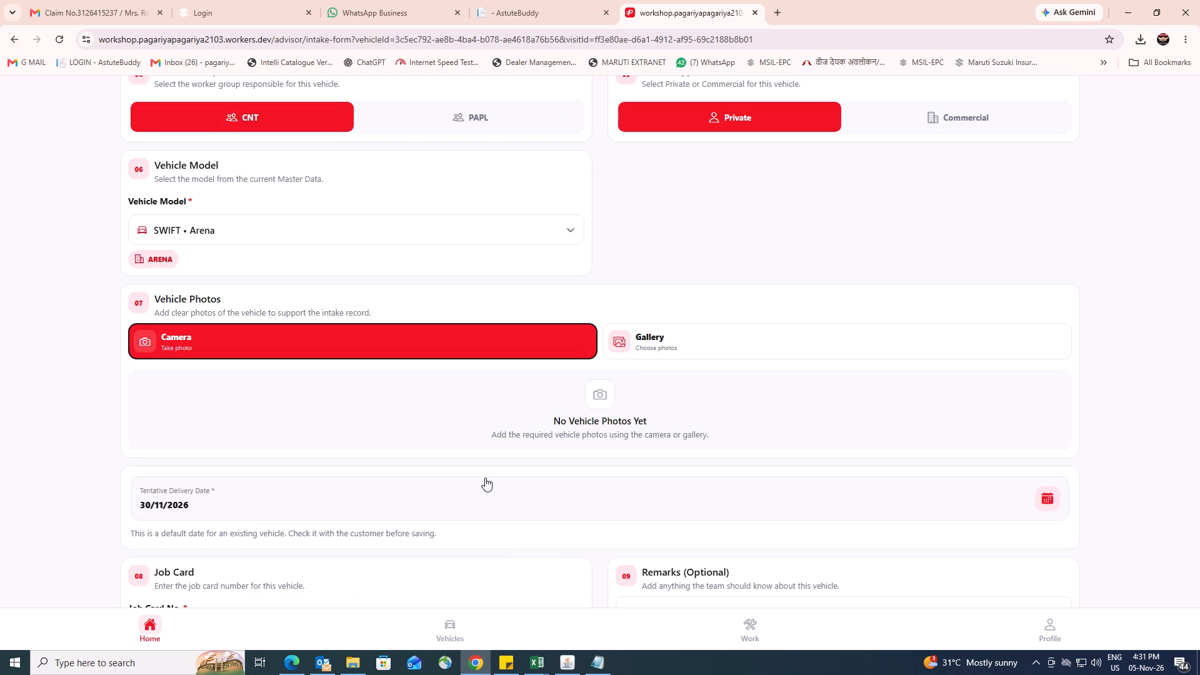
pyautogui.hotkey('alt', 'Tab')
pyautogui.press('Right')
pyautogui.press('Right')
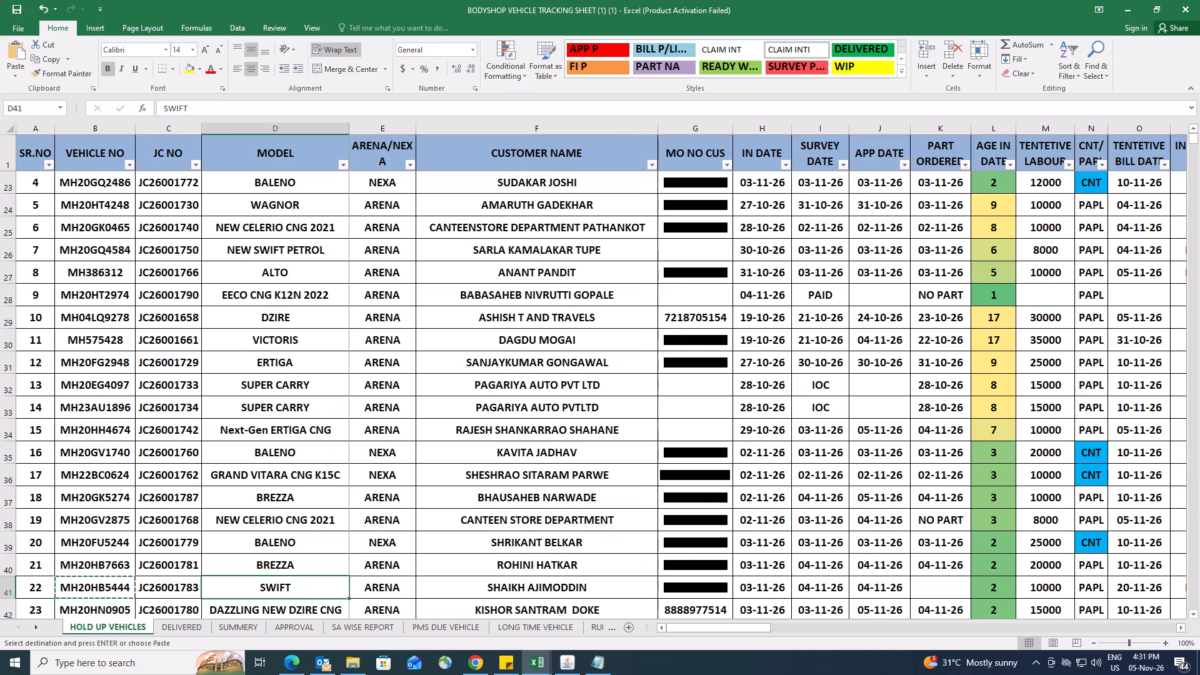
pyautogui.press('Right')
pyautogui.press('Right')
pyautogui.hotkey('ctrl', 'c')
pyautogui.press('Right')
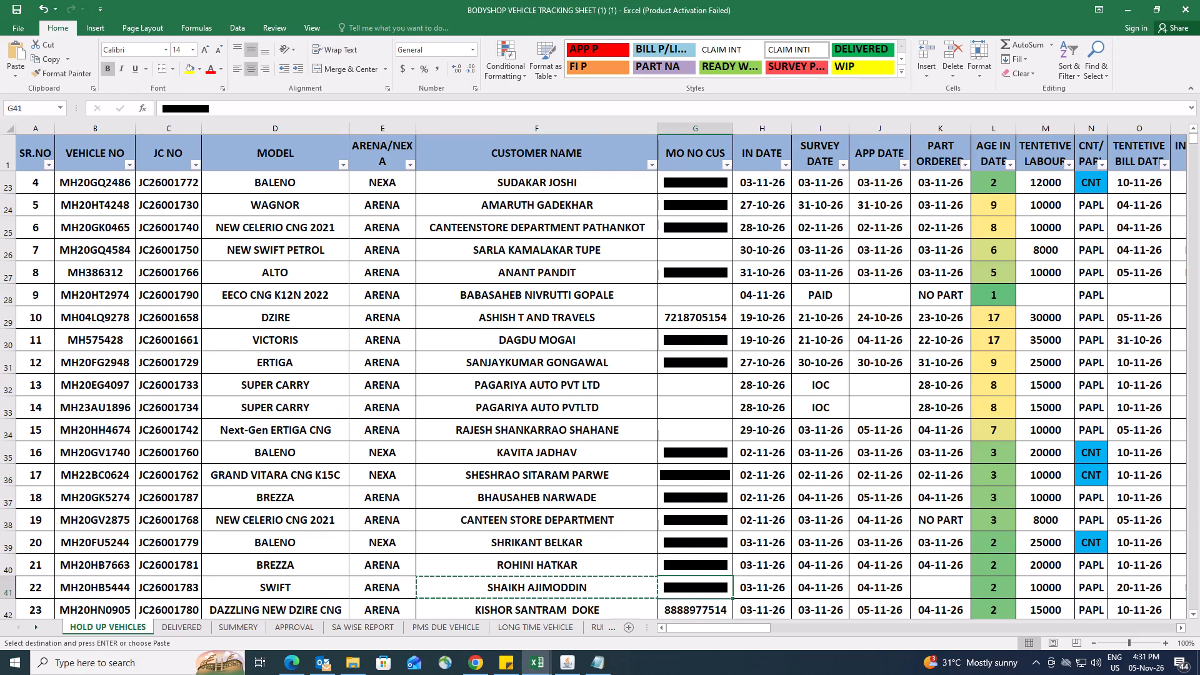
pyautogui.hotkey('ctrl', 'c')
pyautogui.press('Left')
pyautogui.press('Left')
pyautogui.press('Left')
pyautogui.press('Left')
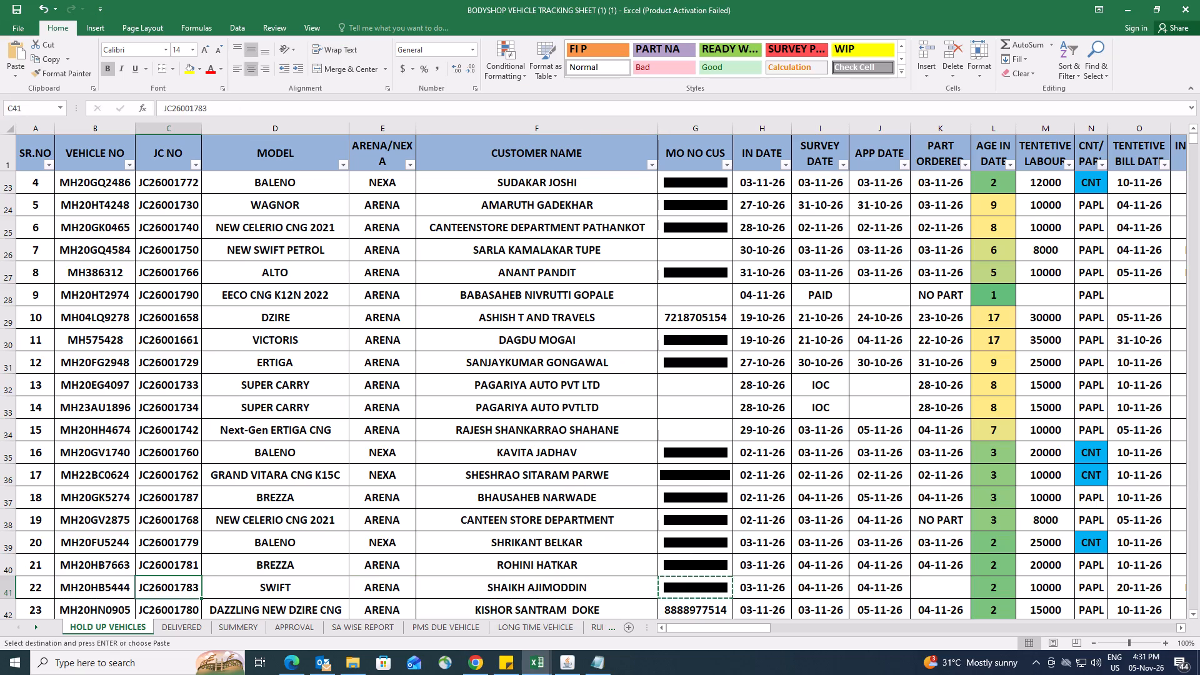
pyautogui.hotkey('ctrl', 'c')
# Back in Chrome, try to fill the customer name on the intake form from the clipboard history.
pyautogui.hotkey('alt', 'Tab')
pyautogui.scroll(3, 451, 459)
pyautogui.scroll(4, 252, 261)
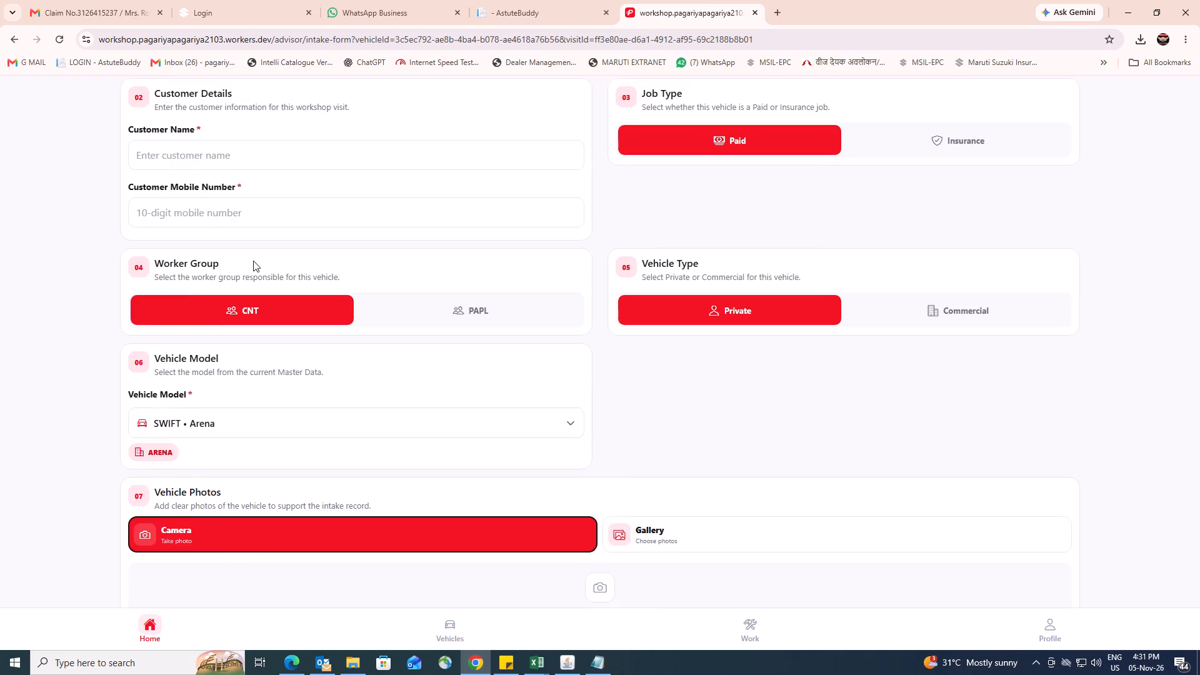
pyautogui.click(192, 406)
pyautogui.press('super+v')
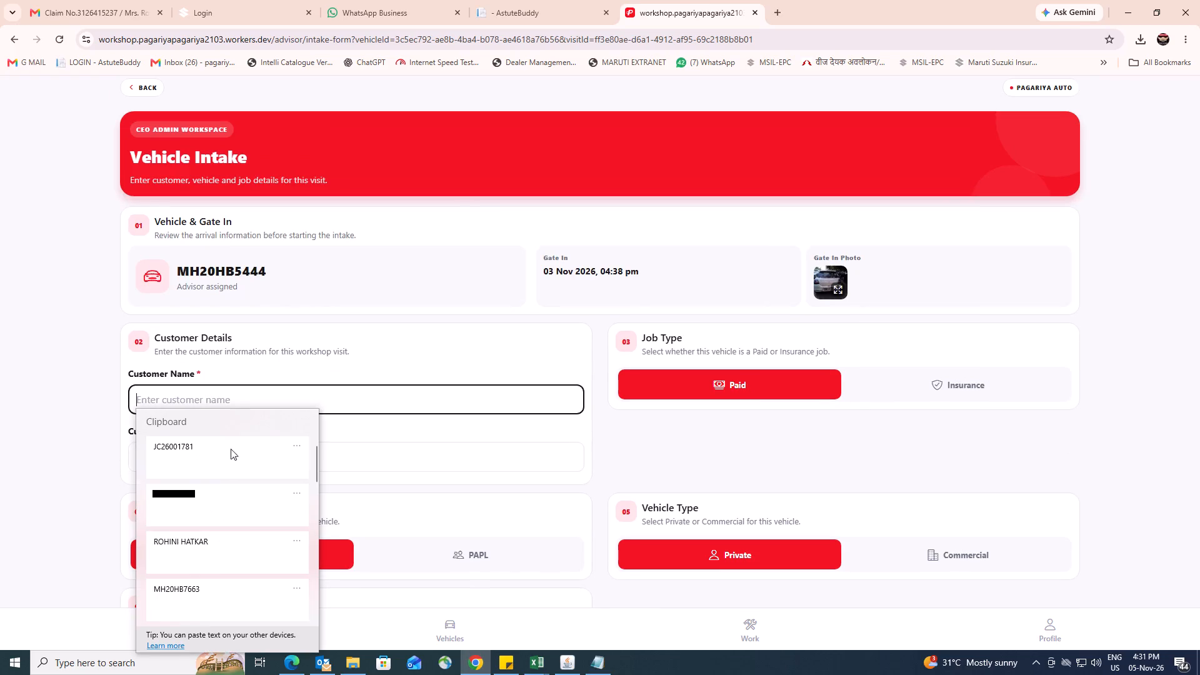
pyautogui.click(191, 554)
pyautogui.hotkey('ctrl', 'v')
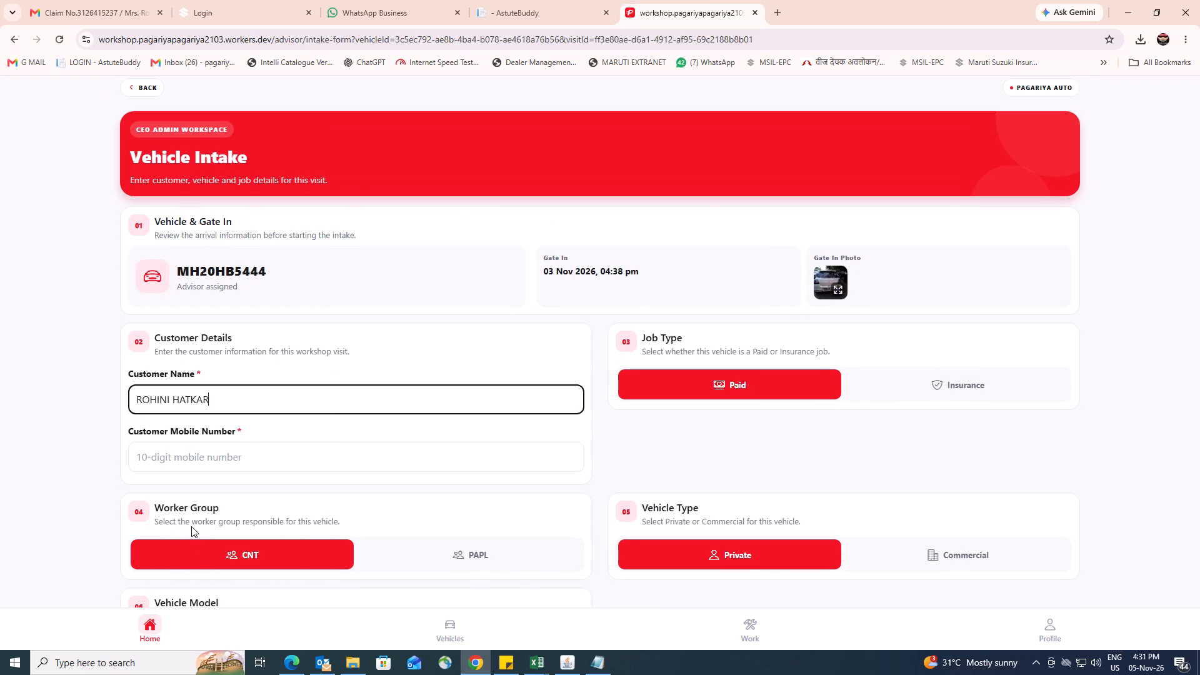
pyautogui.hotkey('alt', 'Tab')
pyautogui.press('Right')
pyautogui.press('Right')
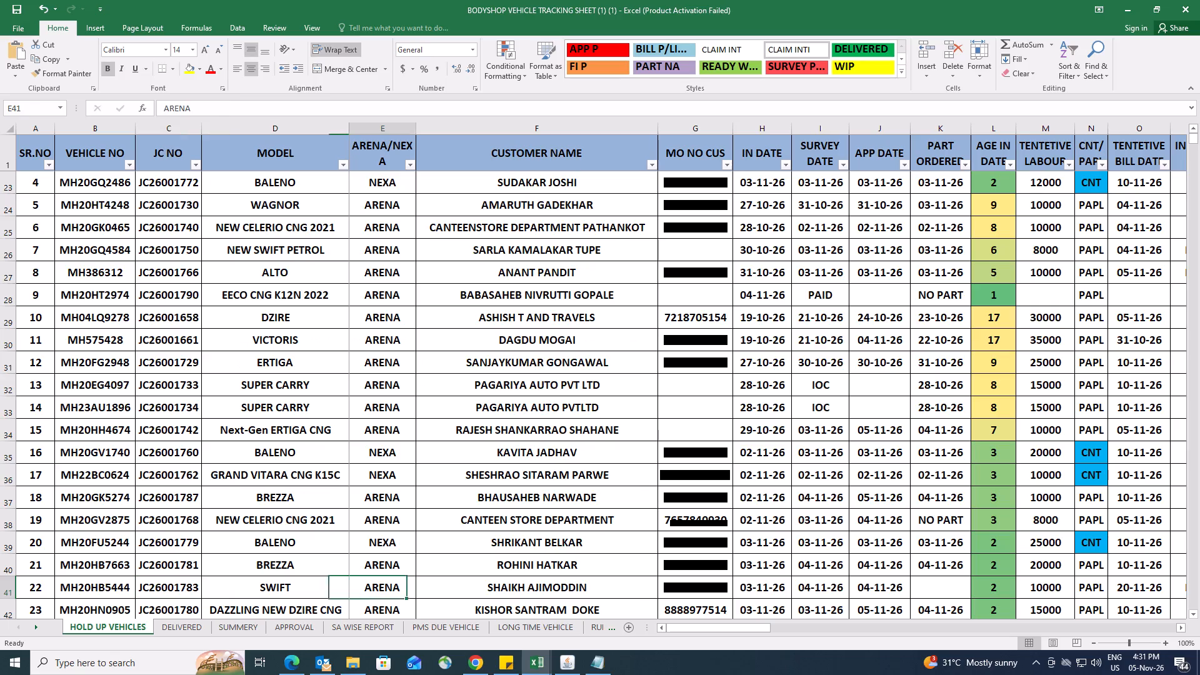
pyautogui.press('Right')
pyautogui.hotkey('ctrl', 'x')
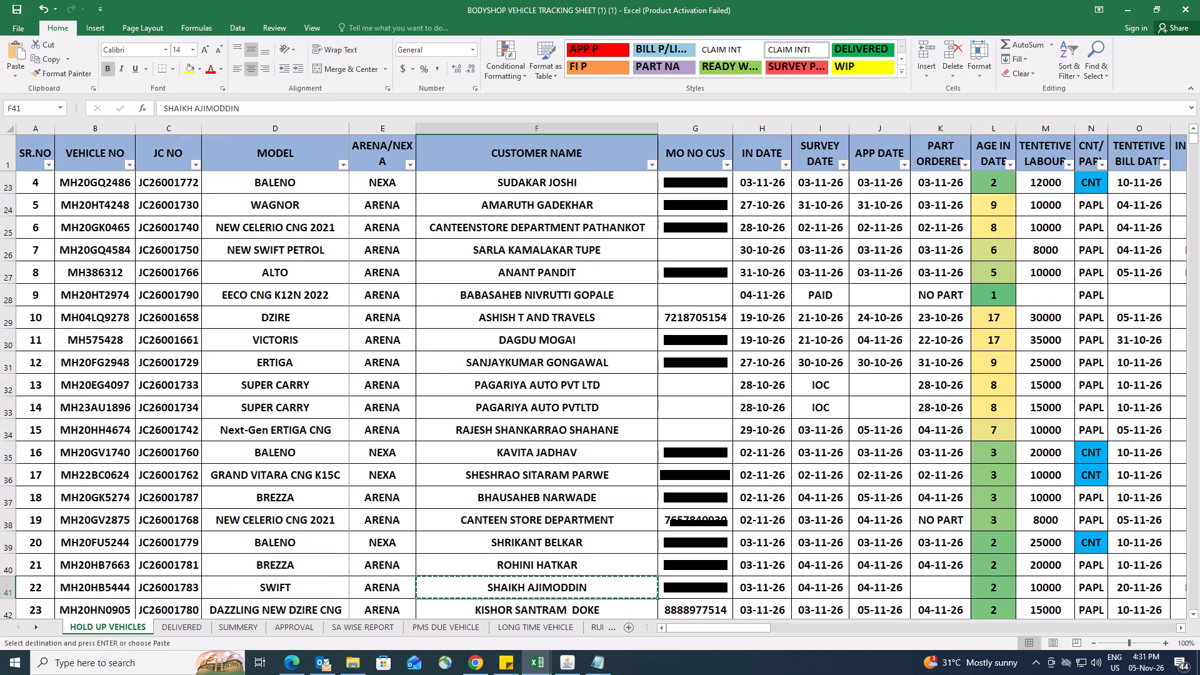
pyautogui.hotkey('alt', 'Tab')
pyautogui.hotkey('ctrl', 'a')
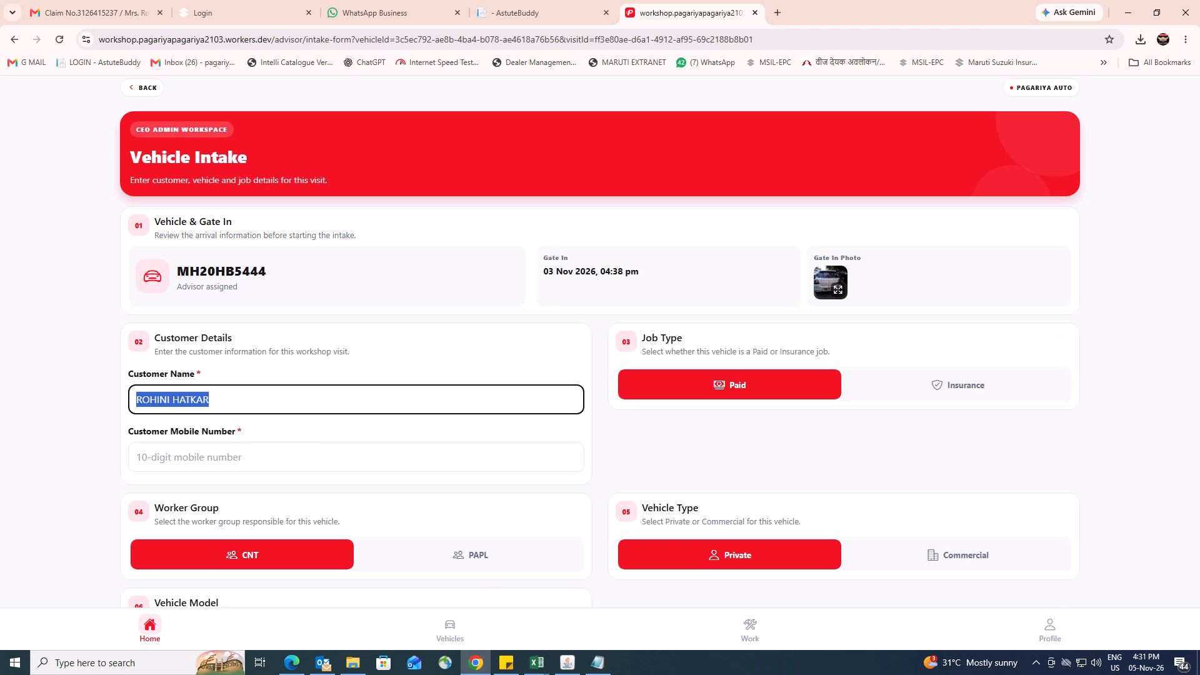
pyautogui.hotkey('ctrl', 'v')
pyautogui.hotkey('alt', 'Tab')
pyautogui.press('Right')
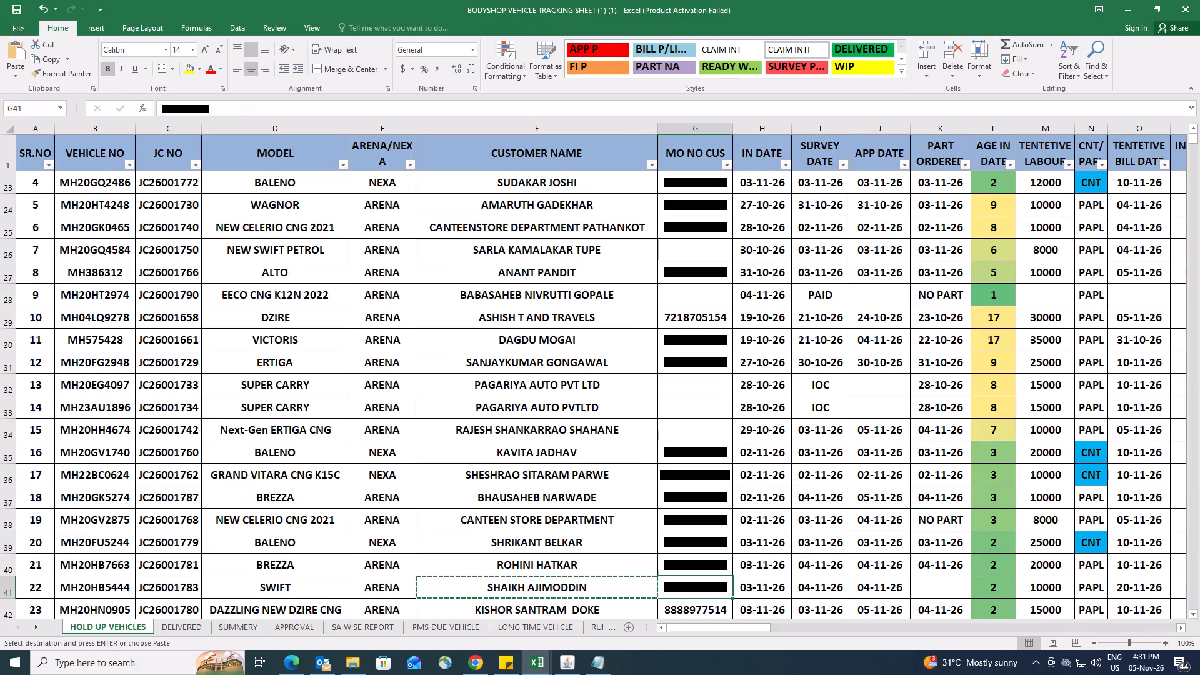
pyautogui.hotkey('ctrl', 'c')
pyautogui.hotkey('alt', 'Tab')
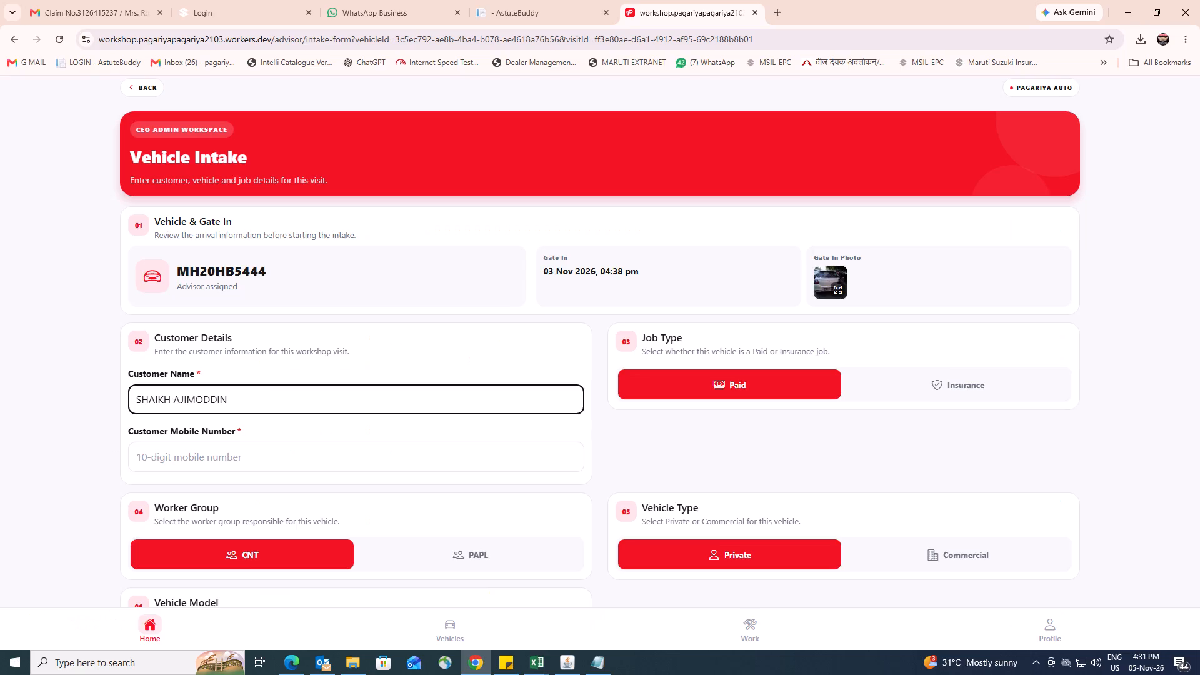
pyautogui.click(178, 449)
pyautogui.hotkey('ctrl', 'v')
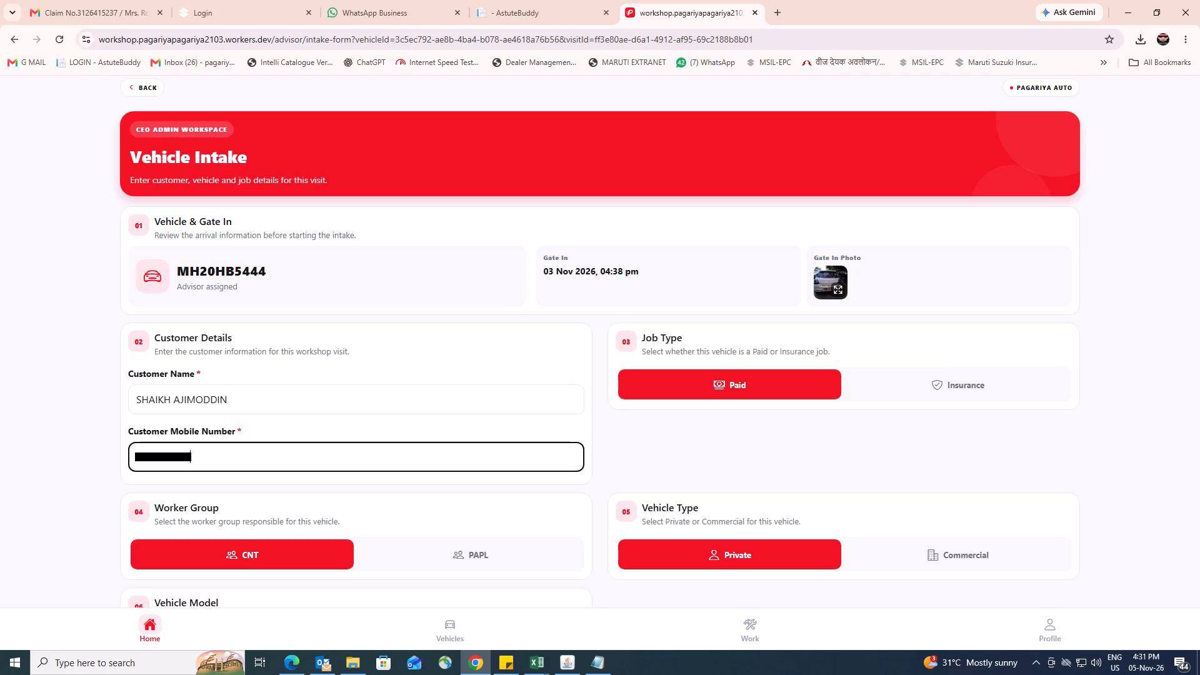
pyautogui.hotkey('alt', 'Tab')
pyautogui.press('Left')
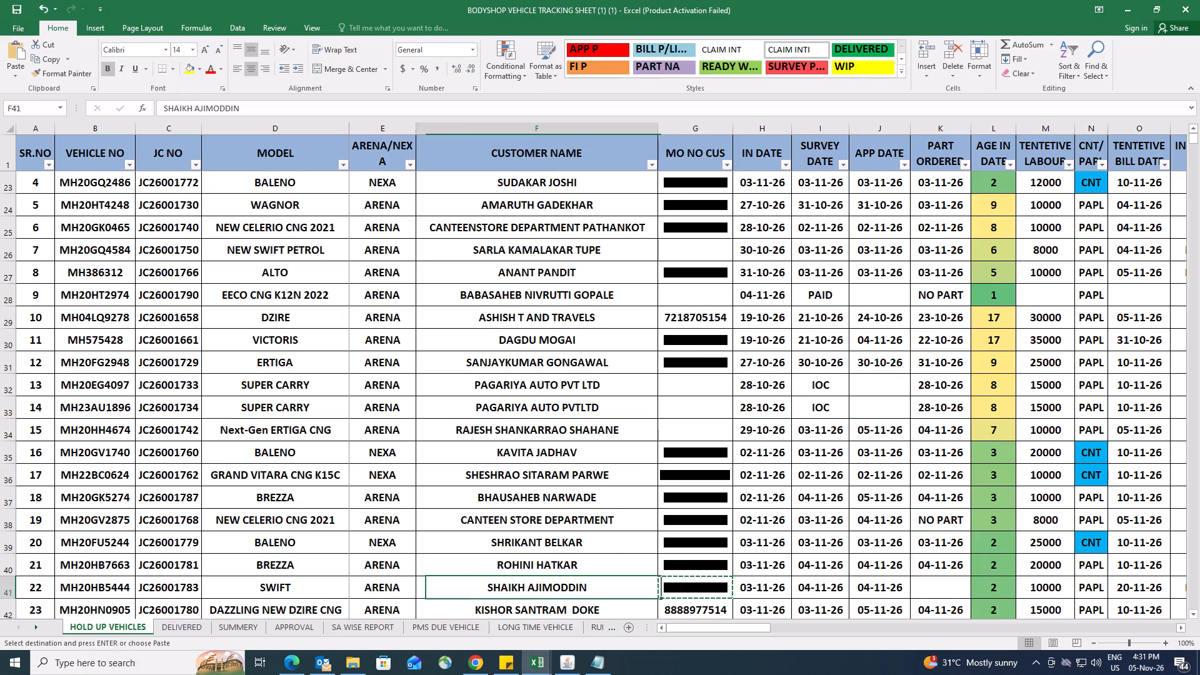
pyautogui.press('Left')
pyautogui.press('Left')
pyautogui.press('Left')
pyautogui.hotkey('ctrl', 'c')
pyautogui.hotkey('alt', 'Tab')
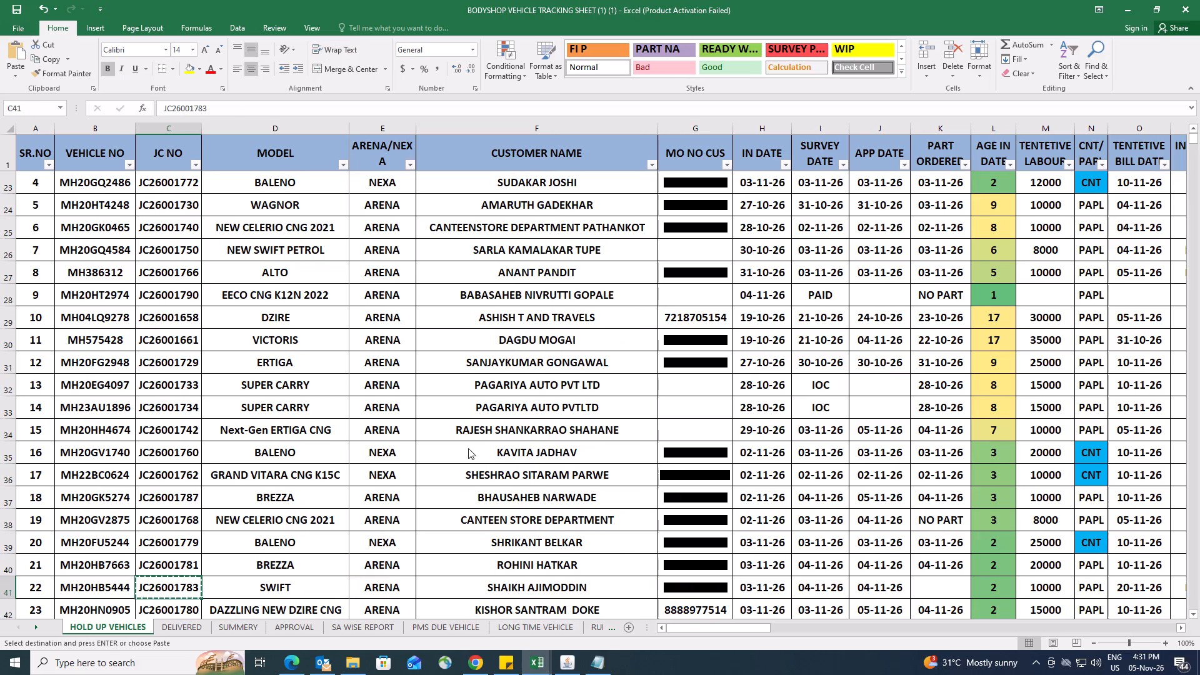
pyautogui.scroll(-14, 477, 441)
pyautogui.click(220, 471)
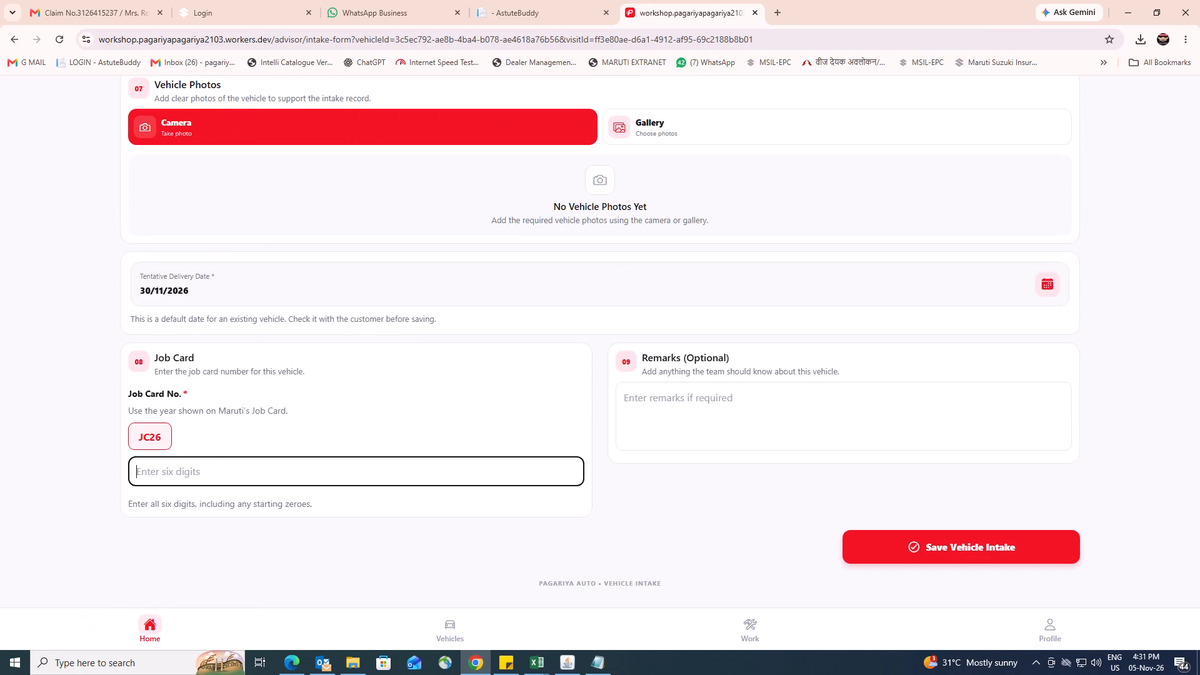
pyautogui.hotkey('ctrl', 'v')
pyautogui.scroll(7, 494, 507)
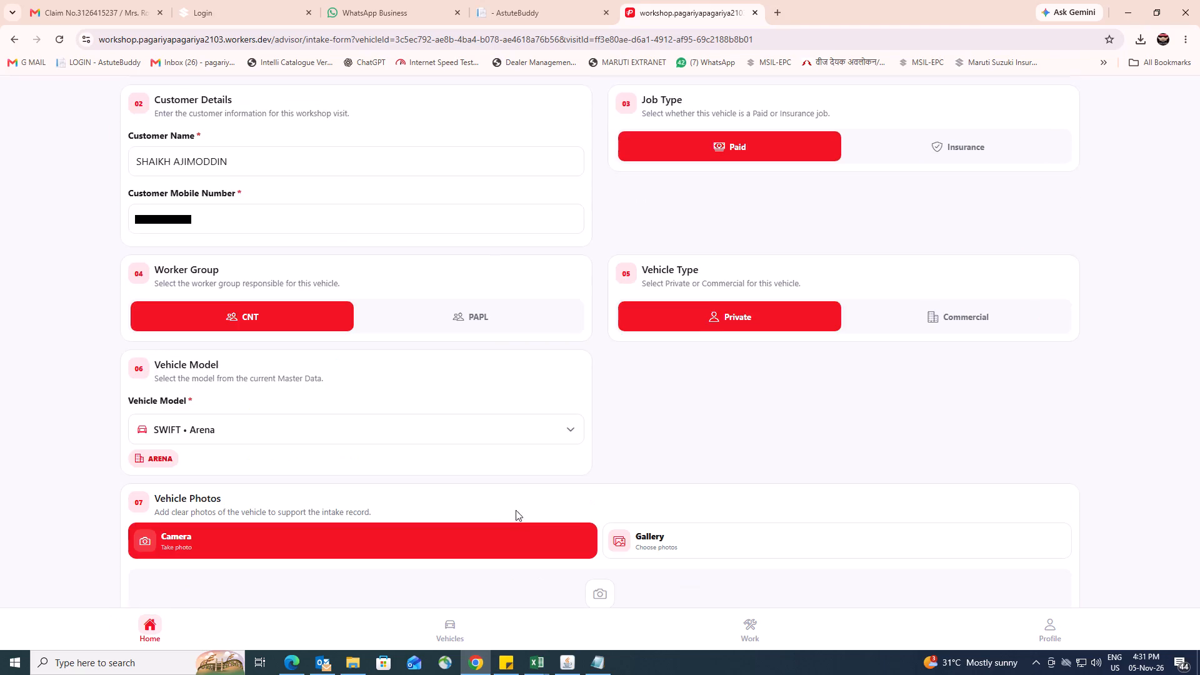
pyautogui.scroll(-2, 531, 516)
pyautogui.click(695, 429)
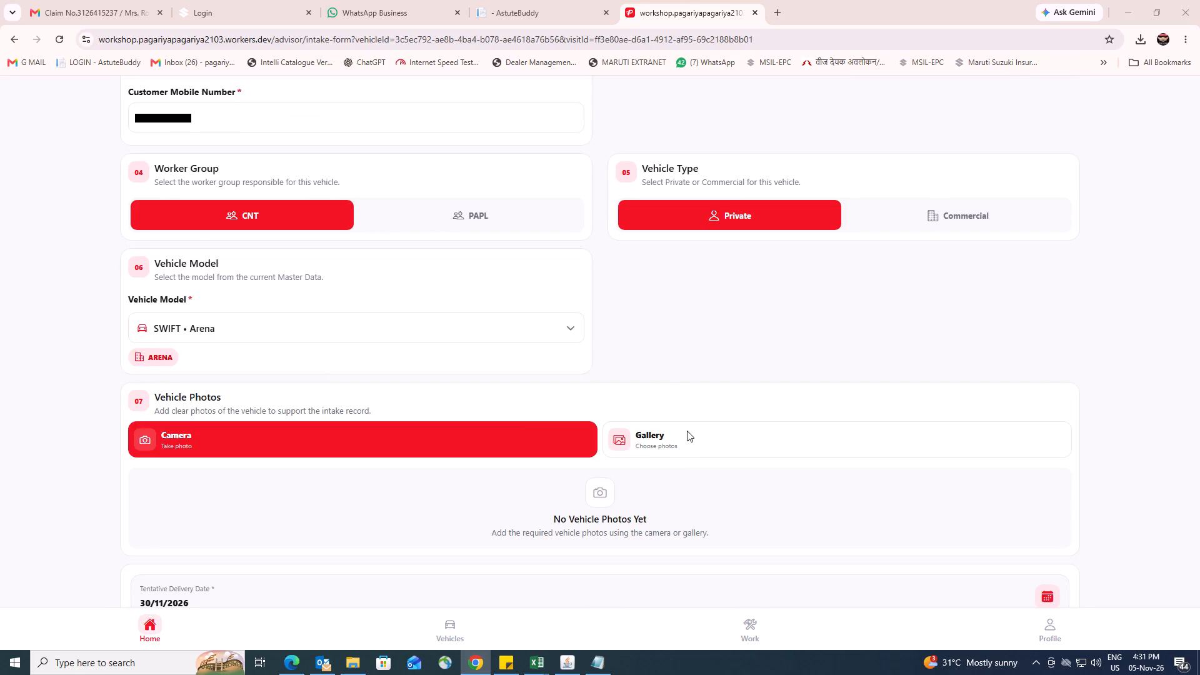
pyautogui.doubleClick(396, 102)
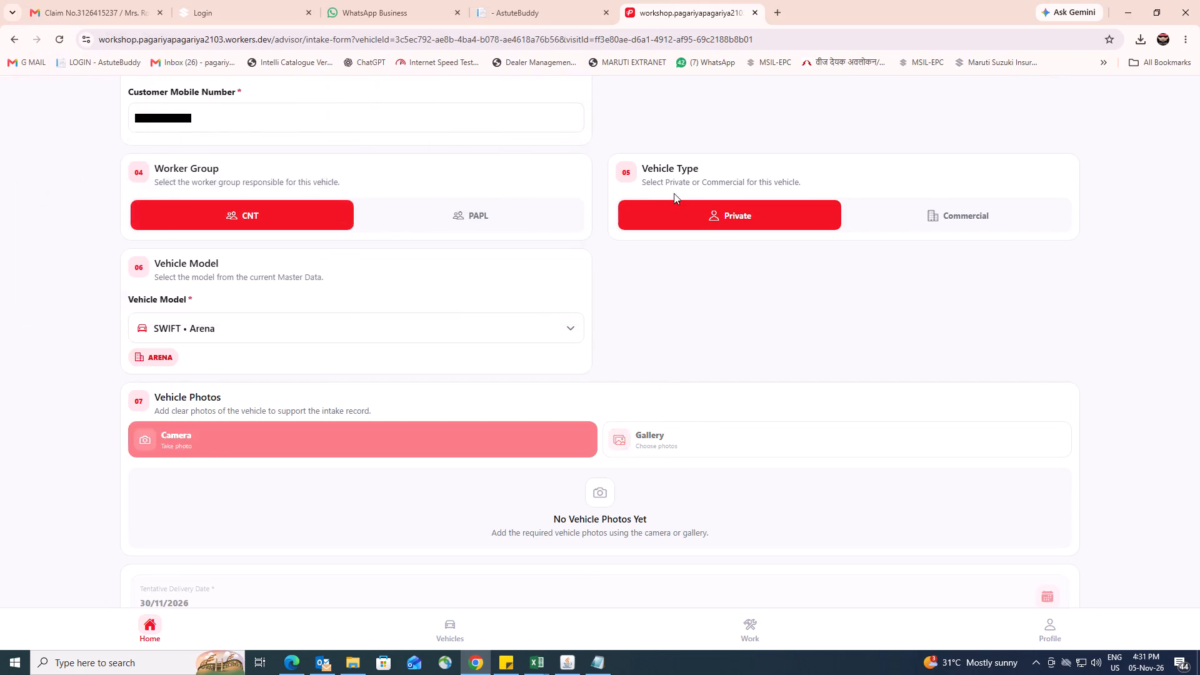
pyautogui.scroll(4, 691, 250)
pyautogui.hotkey('alt', 'Tab')
pyautogui.press('Right')
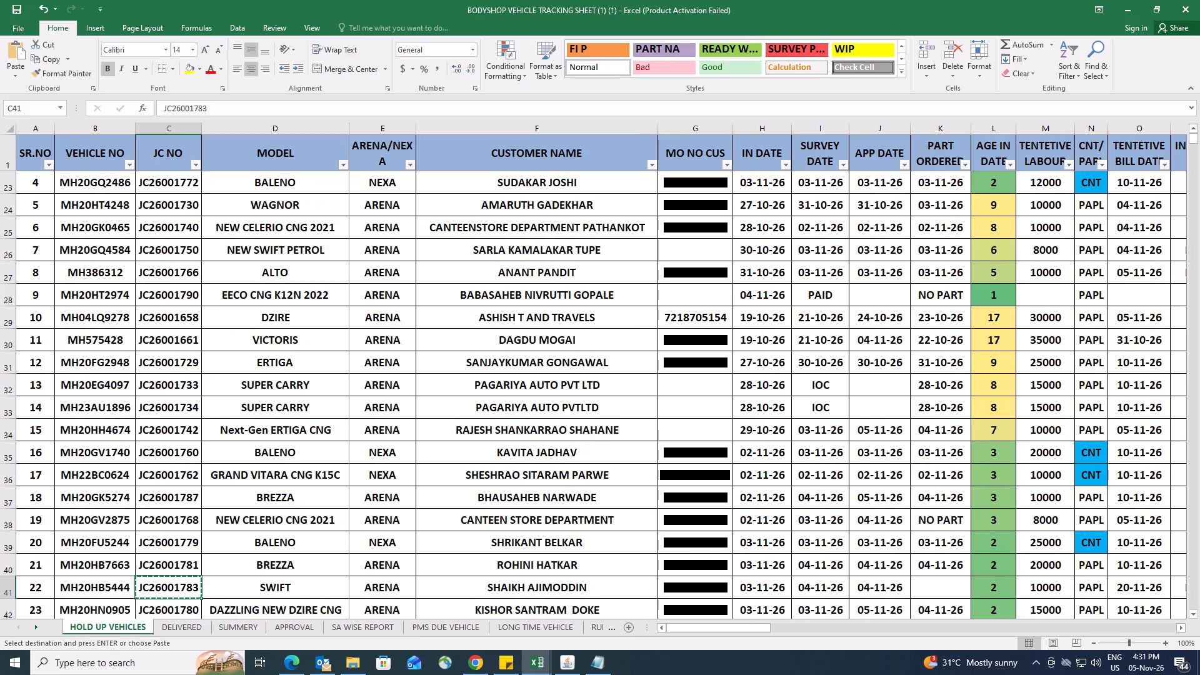
pyautogui.press('Right')
pyautogui.press('Right')
pyautogui.press('Right')
pyautogui.press('Right')
pyautogui.press('Right')
pyautogui.press('Right')
pyautogui.press('Right')
pyautogui.press('Right')
pyautogui.press('Right')
pyautogui.press('Right')
pyautogui.press('Right')
pyautogui.press('Right')
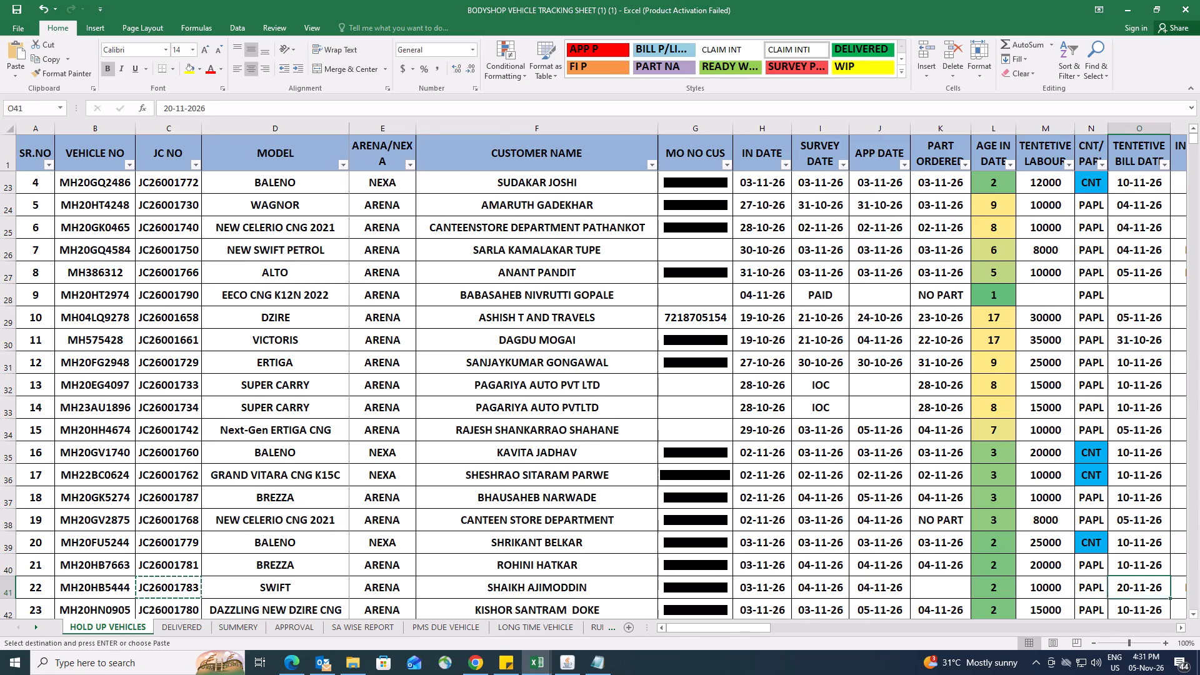
pyautogui.press('Right')
# Back in Chrome, set the job type to Insurance and choose THE NEW INDIA as the insurance company.
pyautogui.hotkey('alt', 'Tab')
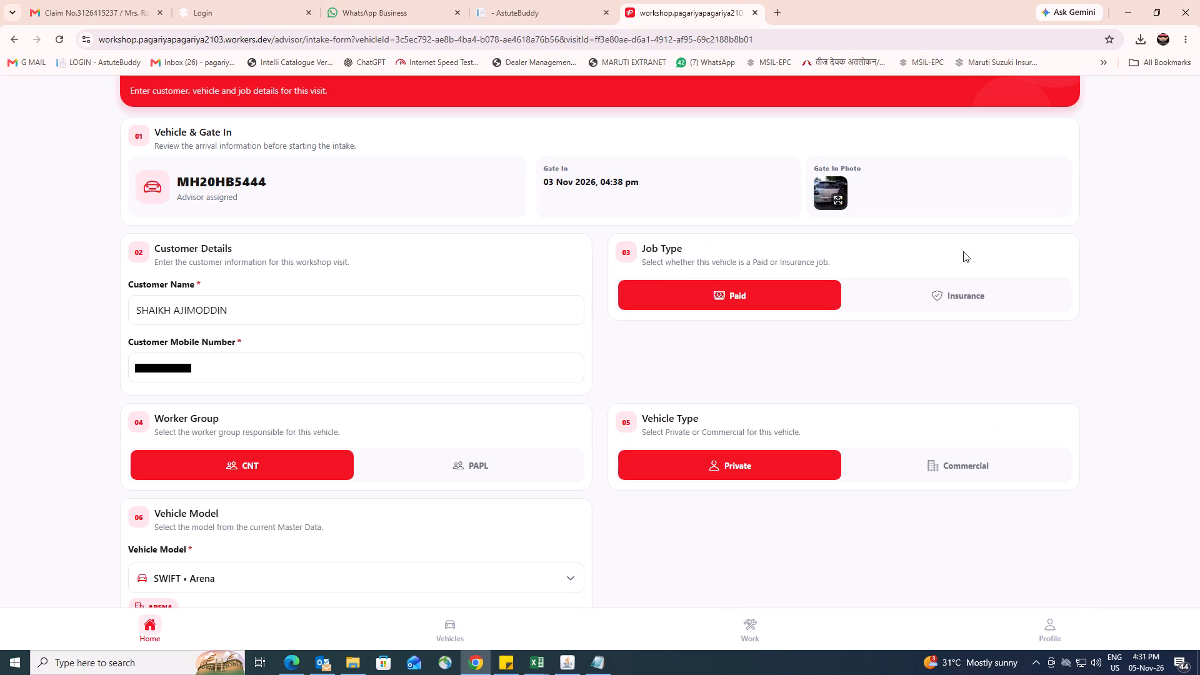
pyautogui.click(949, 291)
pyautogui.click(711, 439)
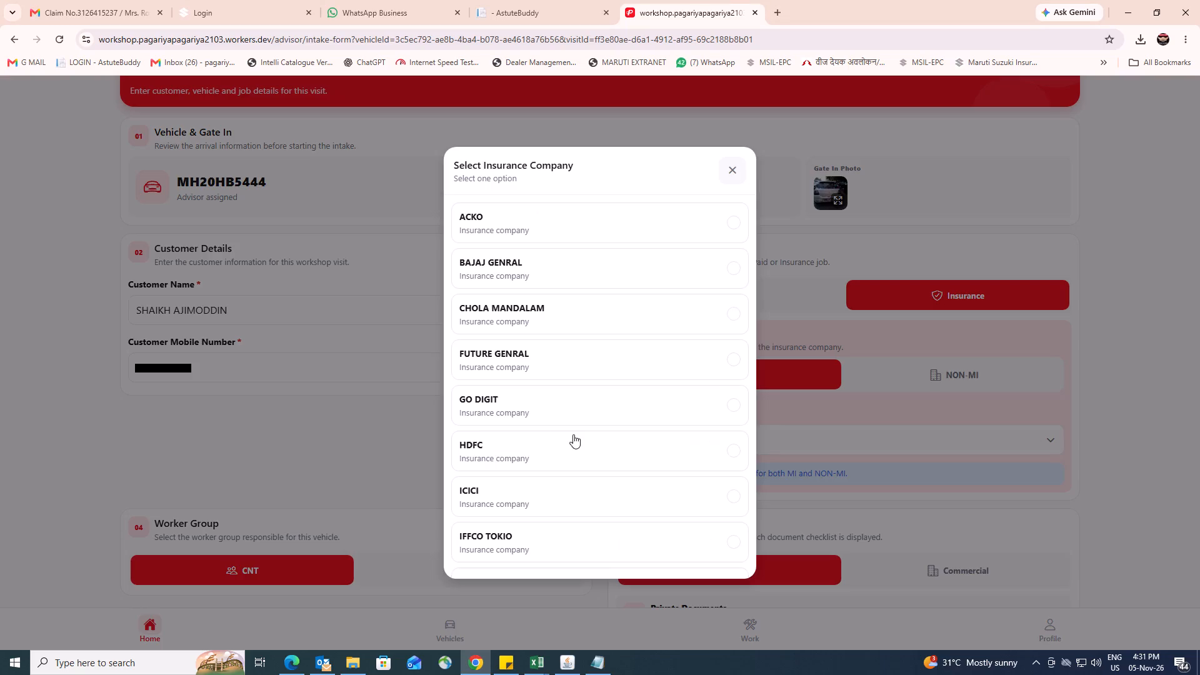
pyautogui.scroll(-6, 526, 392)
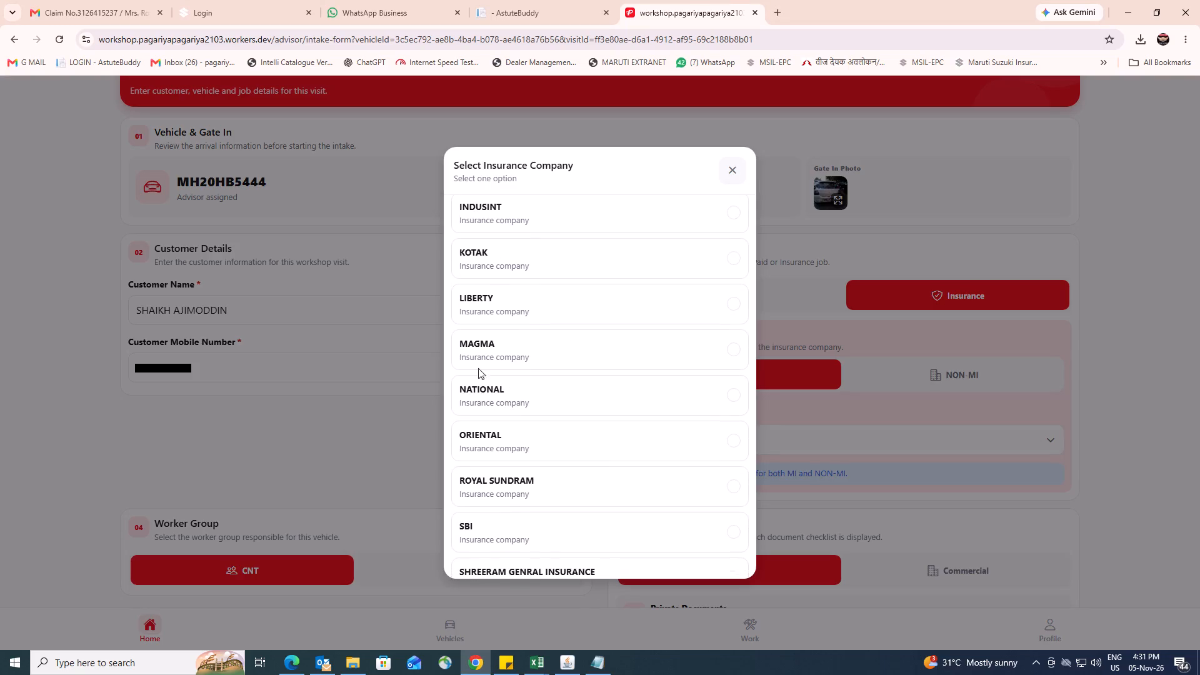
pyautogui.scroll(-8, 512, 376)
pyautogui.scroll(4, 524, 396)
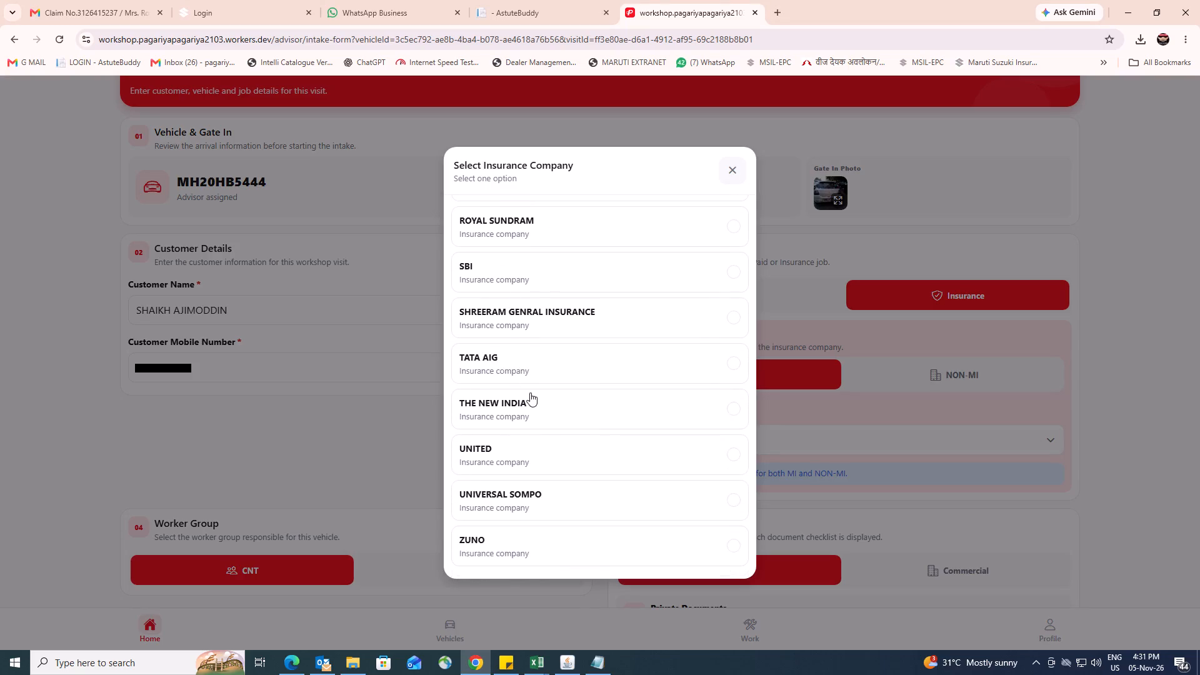
pyautogui.scroll(6, 530, 392)
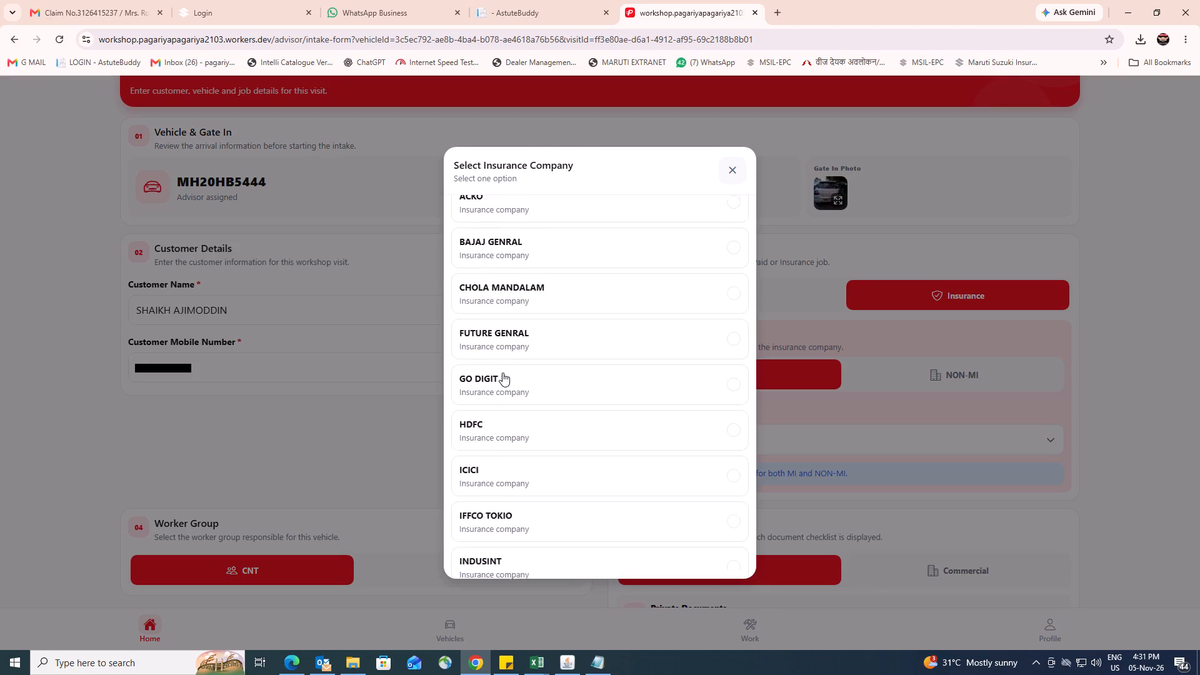
pyautogui.scroll(2, 502, 372)
pyautogui.scroll(-4, 497, 376)
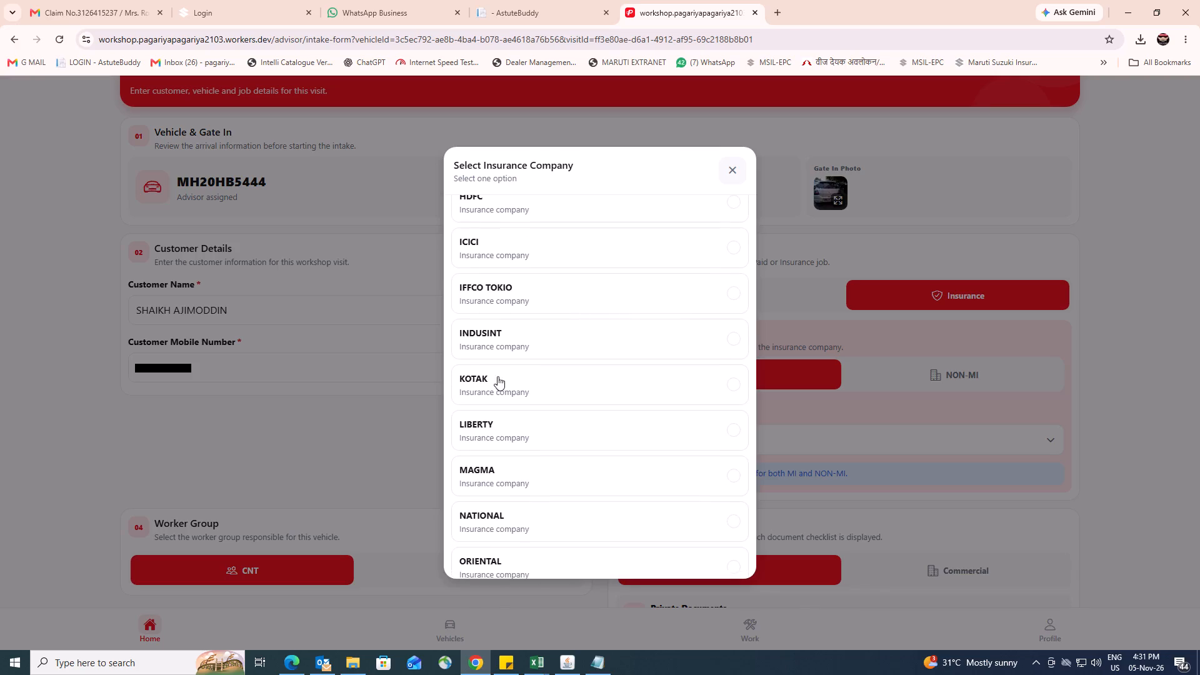
pyautogui.scroll(-1, 532, 391)
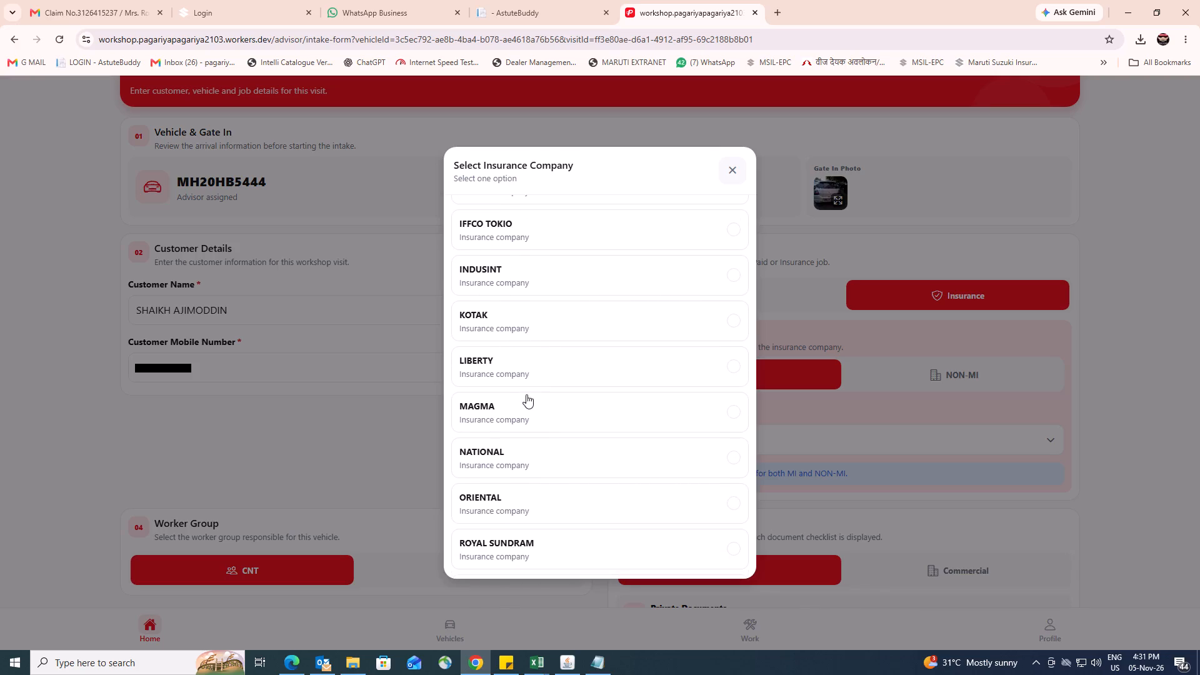
pyautogui.scroll(-6, 531, 429)
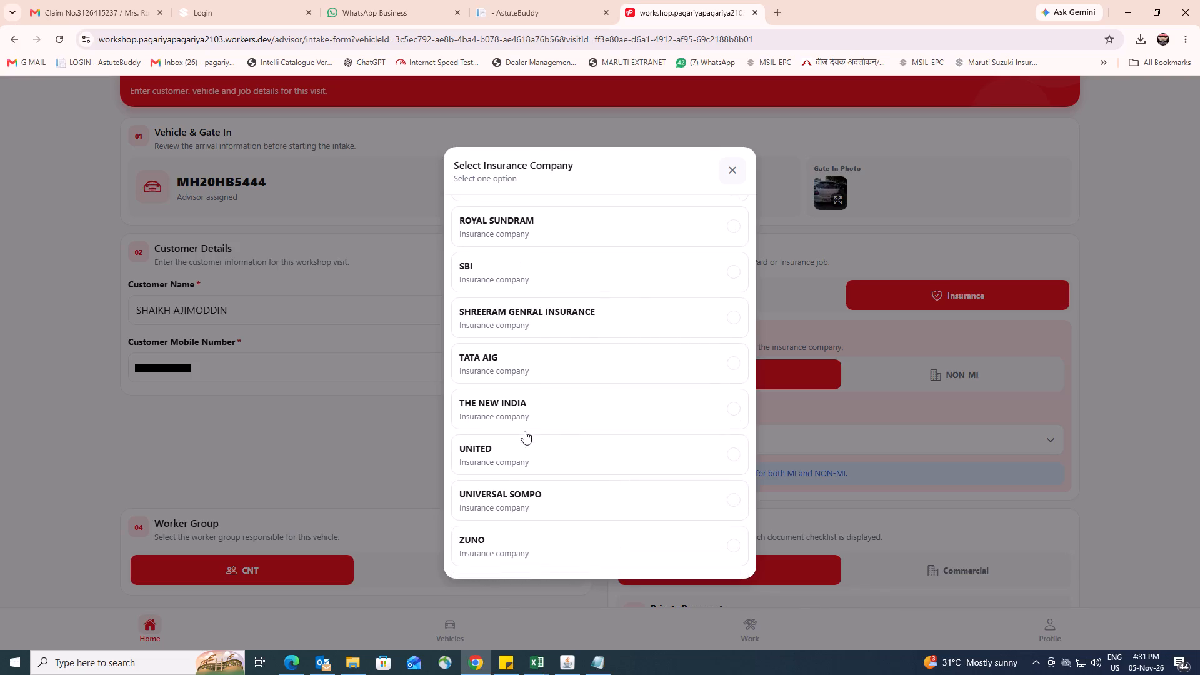
pyautogui.click(516, 419)
# Set the worker group to PAPL.
pyautogui.scroll(-3, 342, 469)
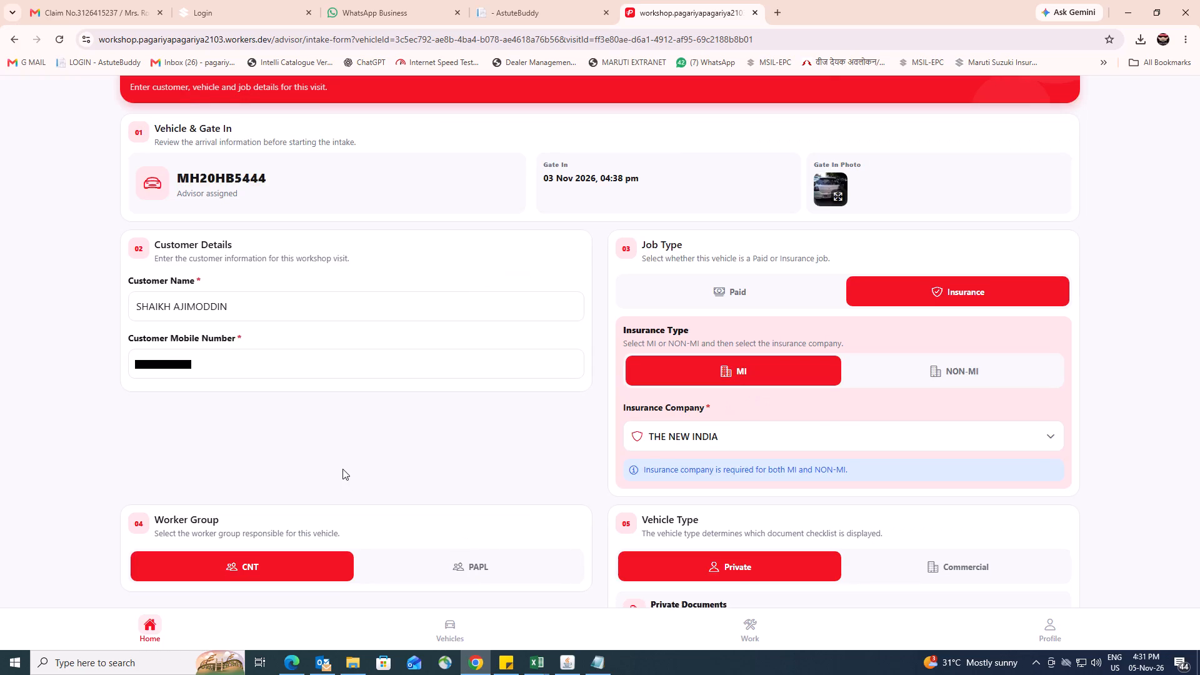
pyautogui.click(457, 384)
# Mark Insurance Policy, RC, Driving Licence, PAN Card and Aadhaar Card as available in the private document checklist.
pyautogui.scroll(-3, 771, 383)
pyautogui.click(688, 346)
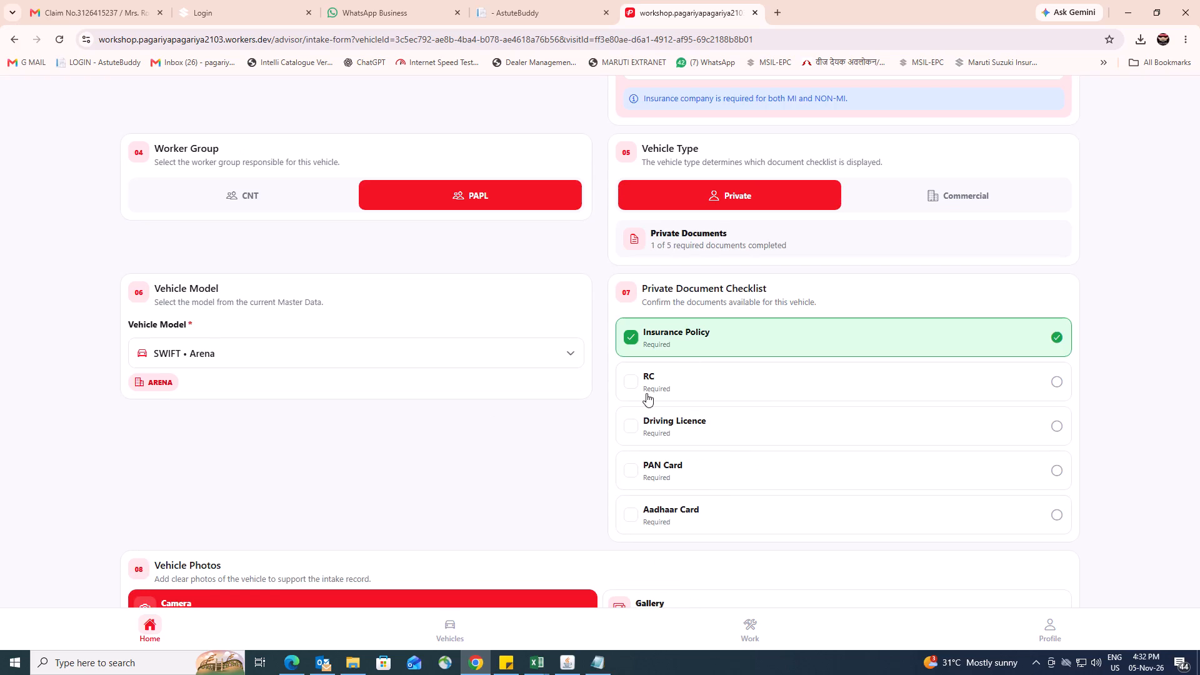
pyautogui.click(646, 393)
pyautogui.click(645, 410)
pyautogui.click(636, 464)
pyautogui.click(647, 501)
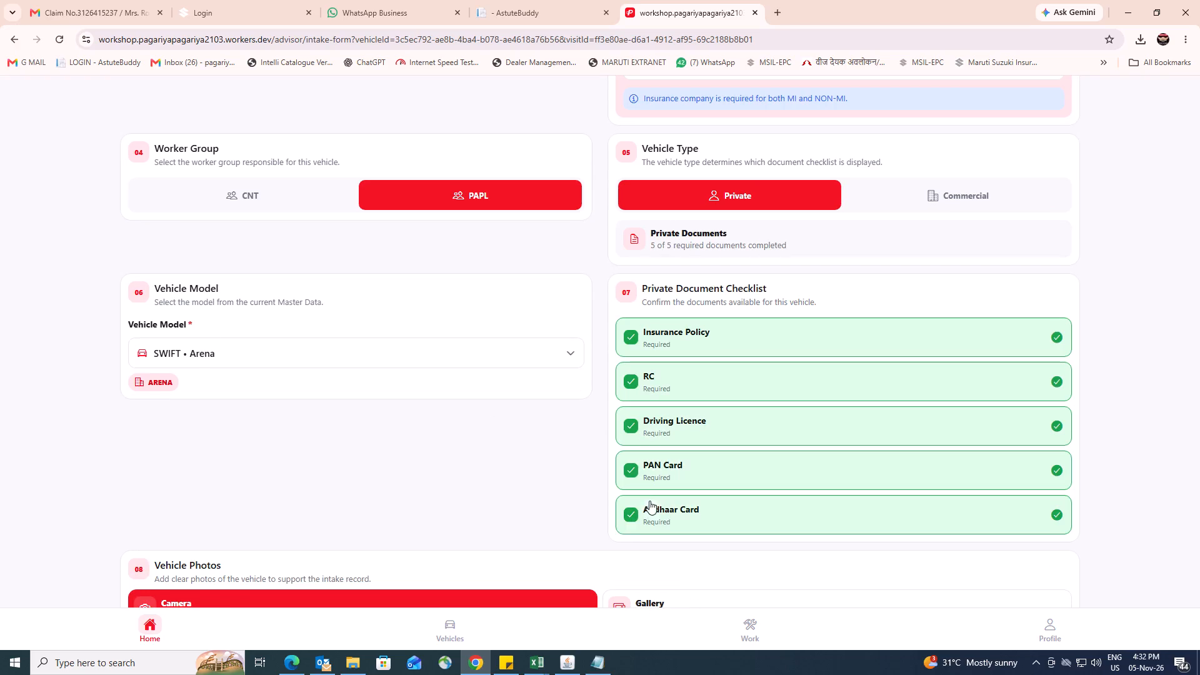
pyautogui.scroll(-7, 649, 502)
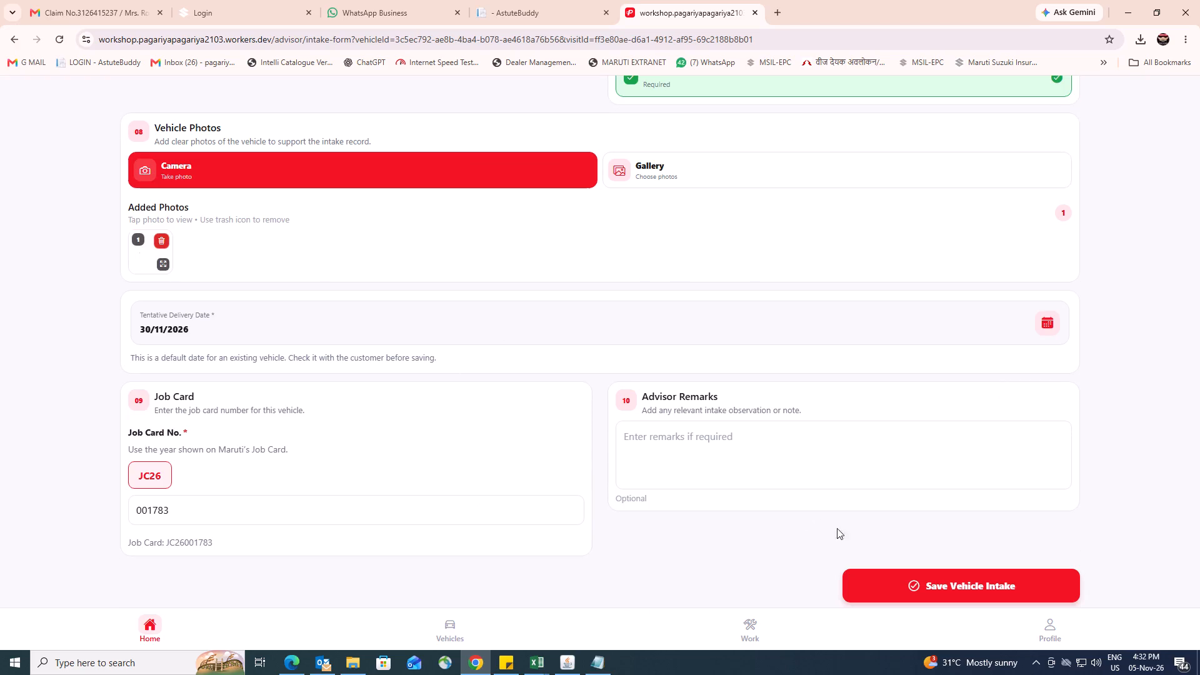
pyautogui.click(877, 576)
pyautogui.click(596, 420)
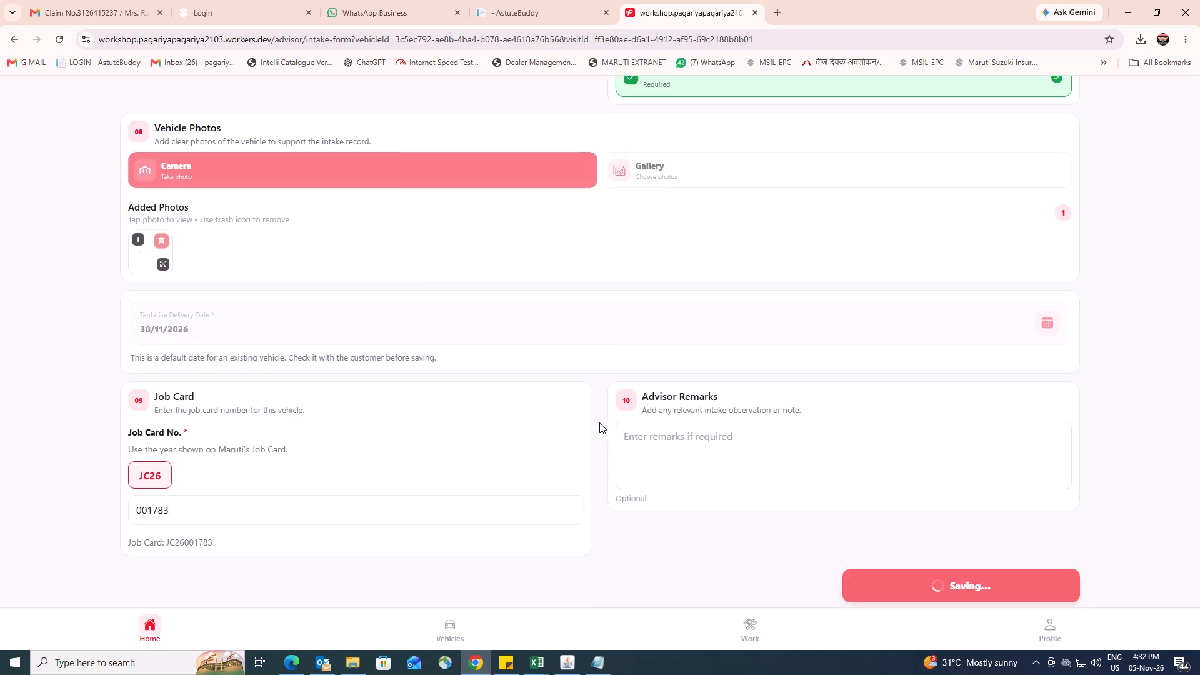
pyautogui.click(599, 417)
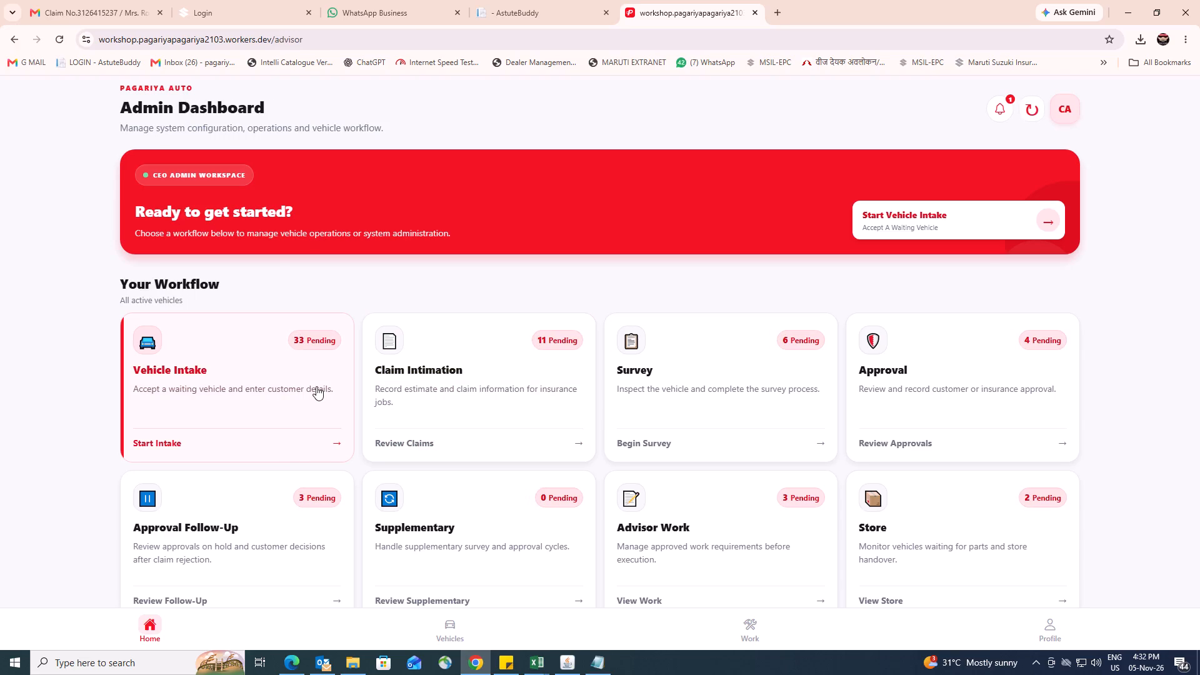
pyautogui.hotkey('ctrl', 'r')
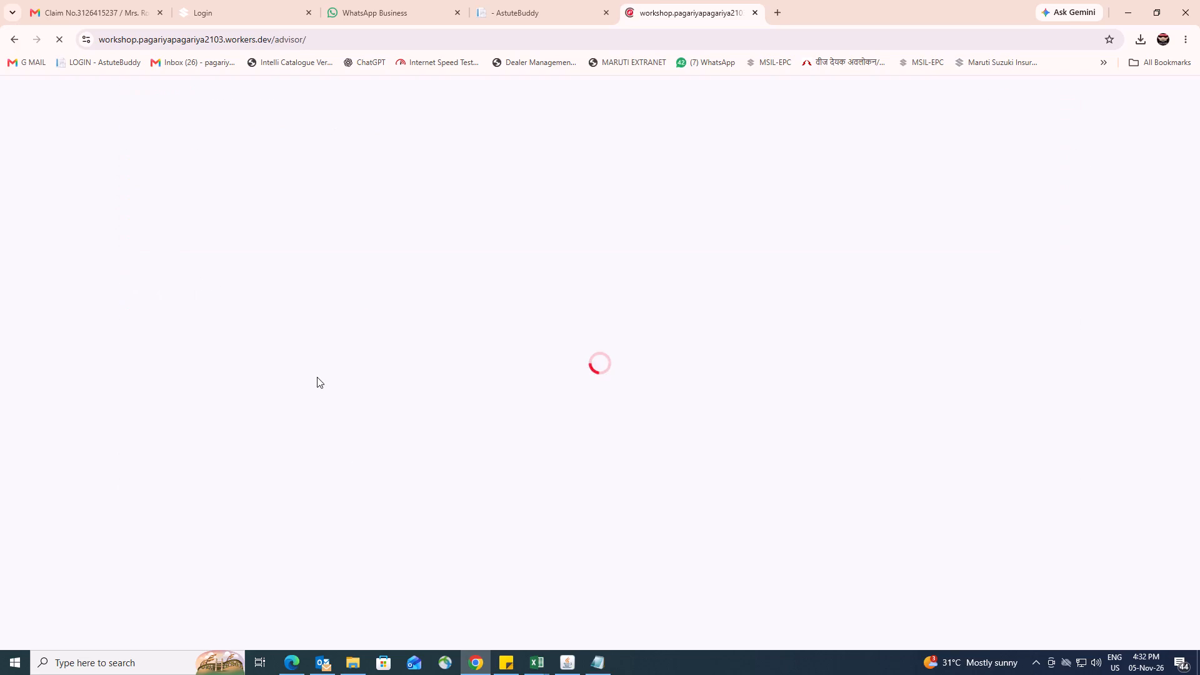
pyautogui.hotkey('alt', 'Tab')
pyautogui.press('Right')
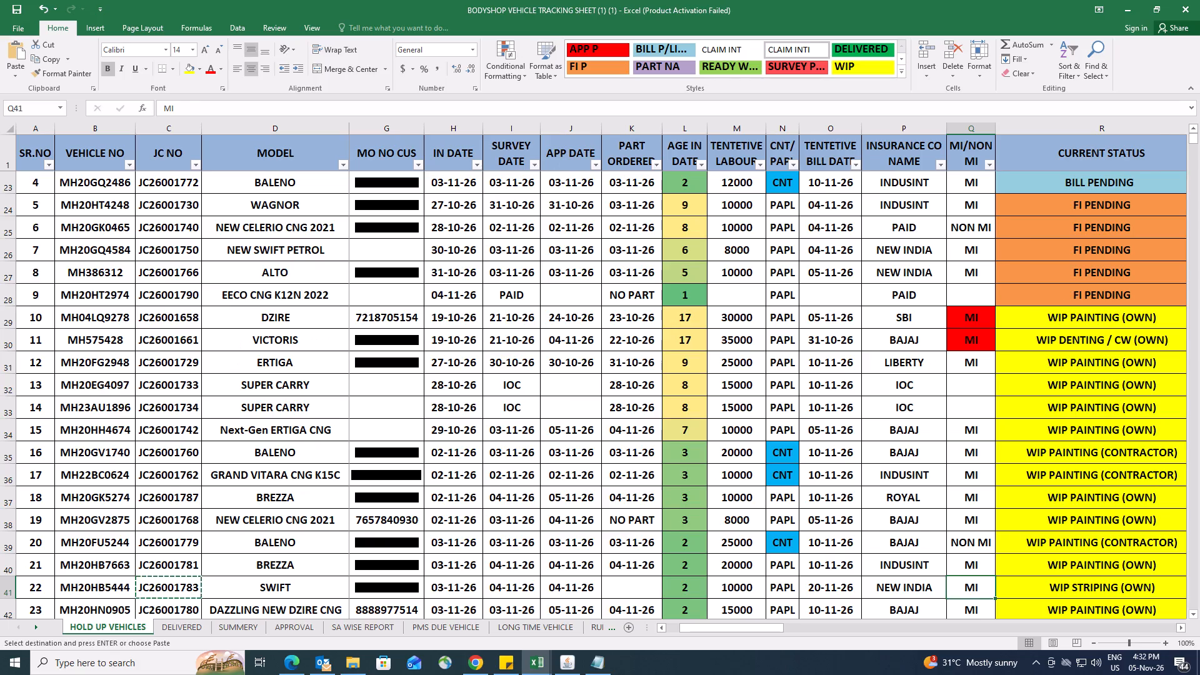
pyautogui.press('Left')
pyautogui.press('Left')
pyautogui.press('Left')
pyautogui.press('Left')
pyautogui.press('Left')
pyautogui.press('Down')
pyautogui.press('Left')
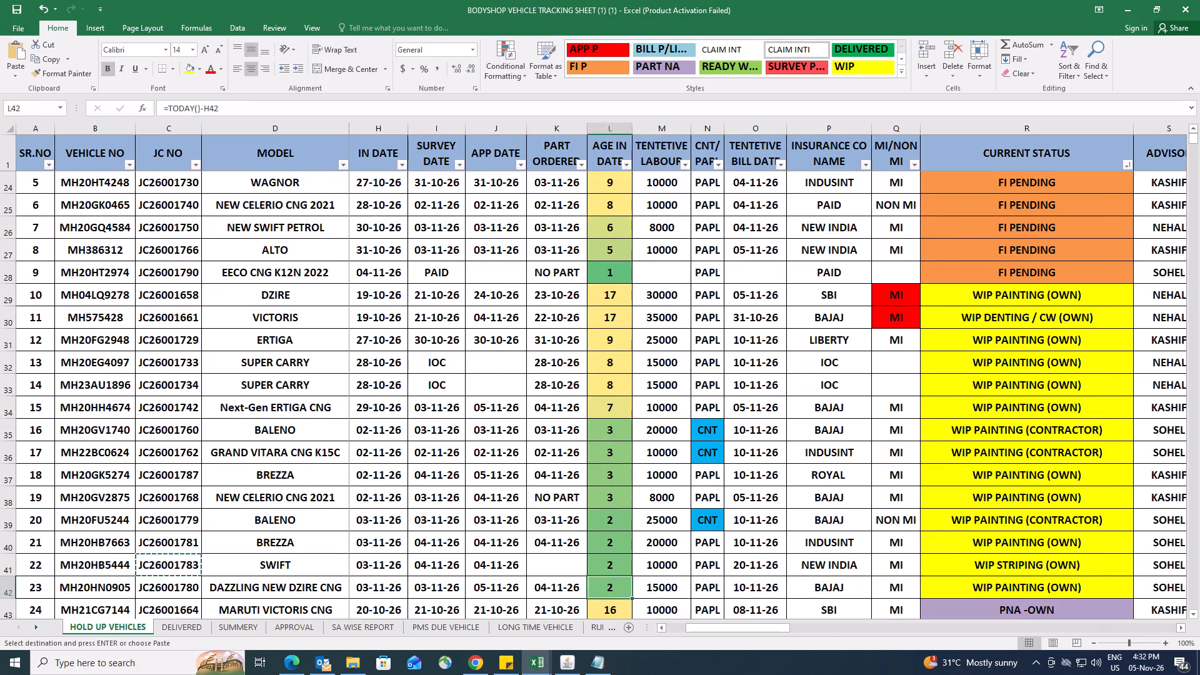
pyautogui.press('Left')
pyautogui.press('Left')
pyautogui.press('Left')
pyautogui.press('Left')
pyautogui.press('Left')
pyautogui.press('Left')
pyautogui.press('Left')
pyautogui.press('Left')
pyautogui.press('Left')
pyautogui.press('Left')
pyautogui.press('Left')
pyautogui.press('Left')
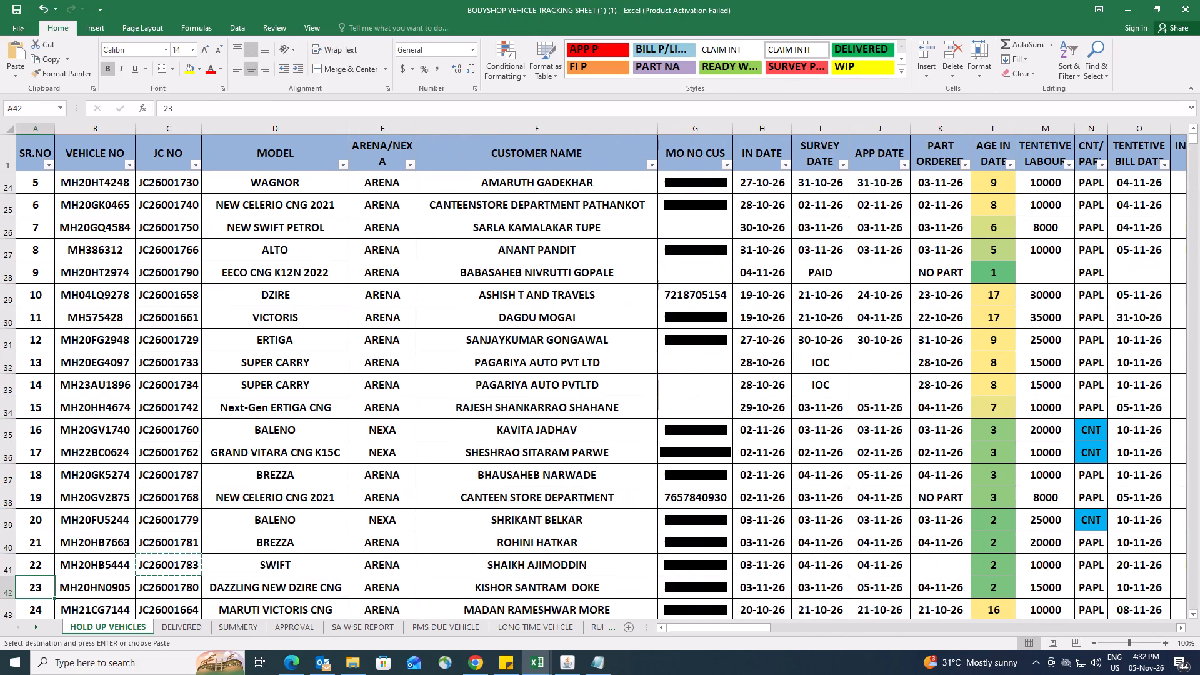
pyautogui.press('Right')
pyautogui.hotkey('ctrl', 'c')
pyautogui.hotkey('alt', 'Tab')
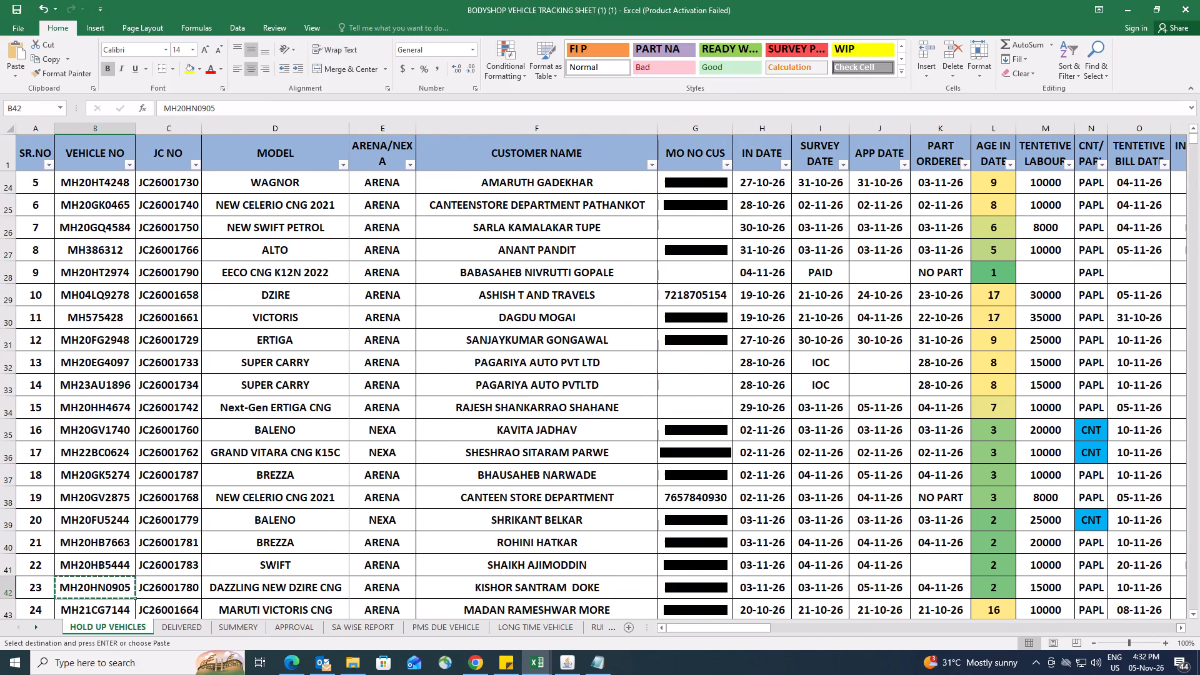
pyautogui.click(275, 370)
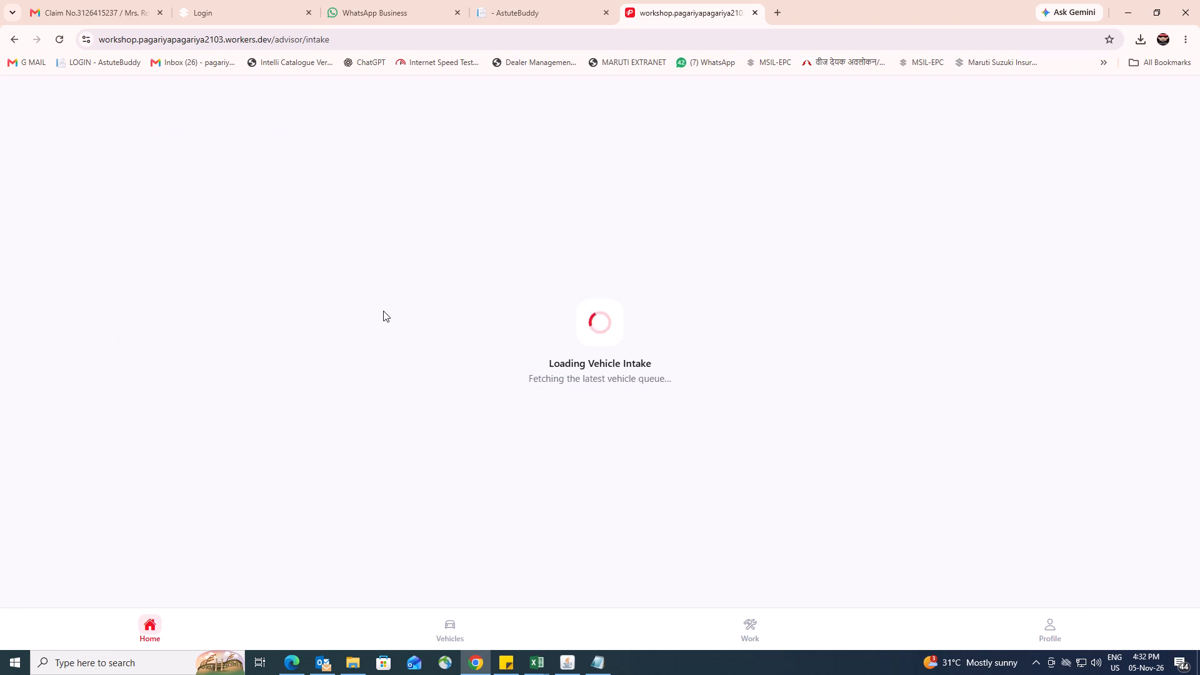
pyautogui.click(282, 379)
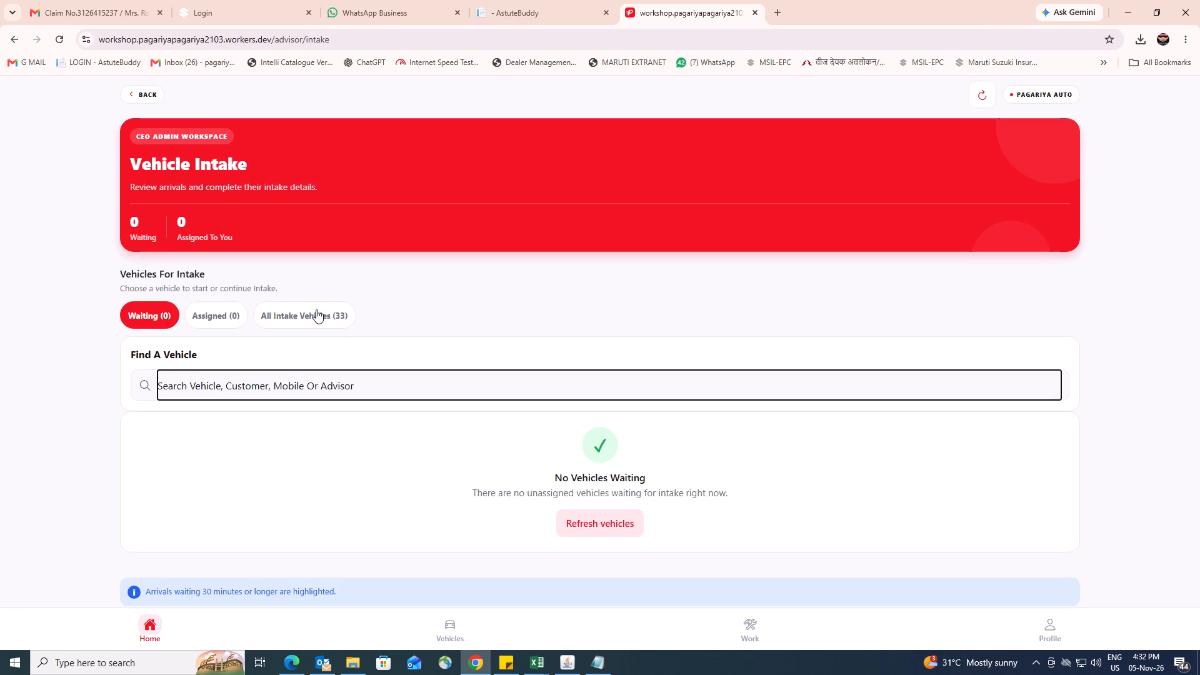
pyautogui.click(313, 299)
pyautogui.click(244, 392)
pyautogui.hotkey('ctrl', 'v')
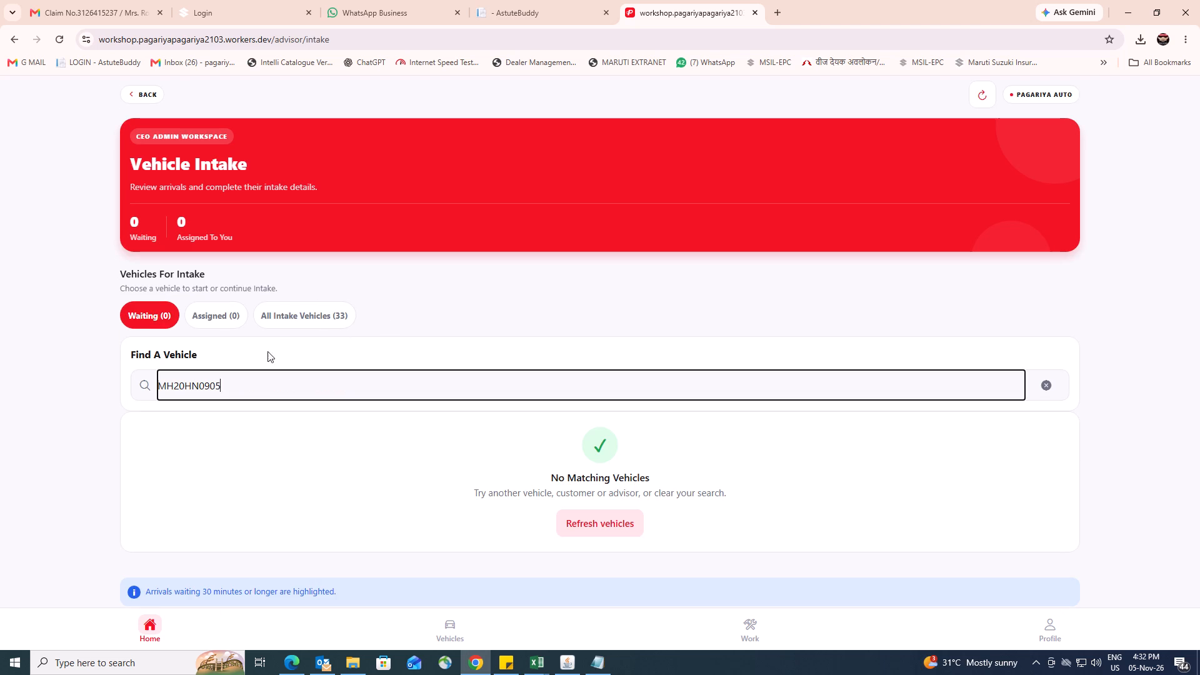
pyautogui.click(287, 306)
pyautogui.click(238, 389)
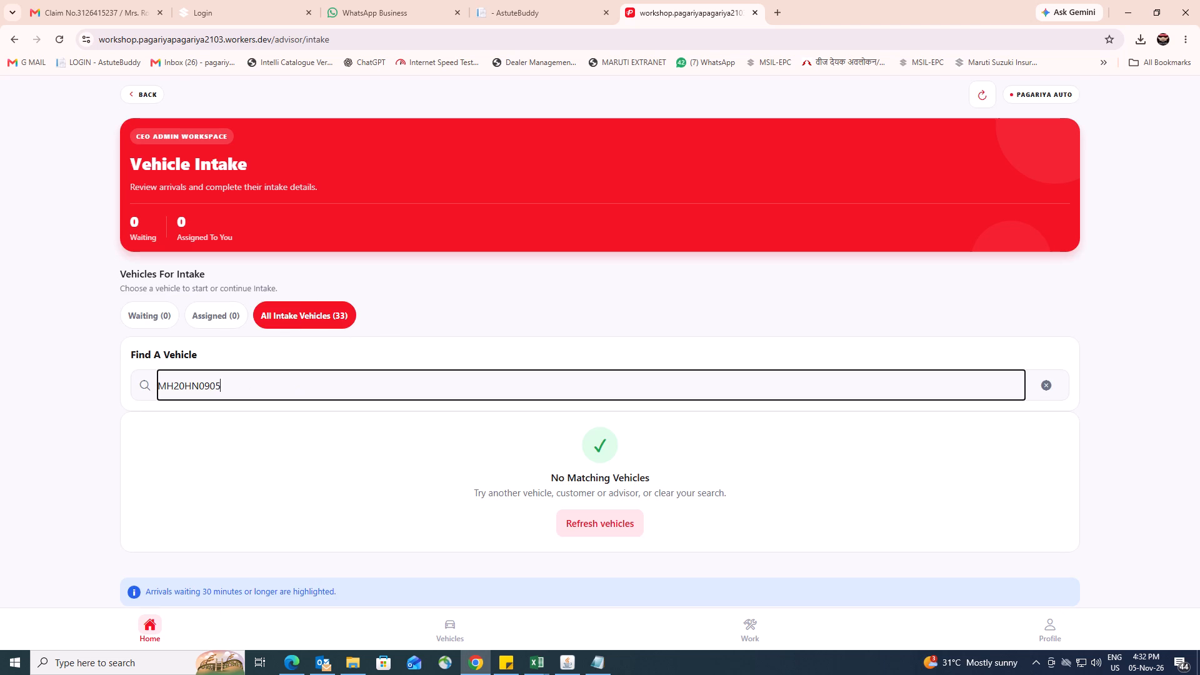
pyautogui.hotkey('ctrl', 'v')
pyautogui.hotkey('ctrl', 'a')
pyautogui.hotkey('ctrl', 'v')
pyautogui.hotkey('alt', 'Tab')
pyautogui.press('Down')
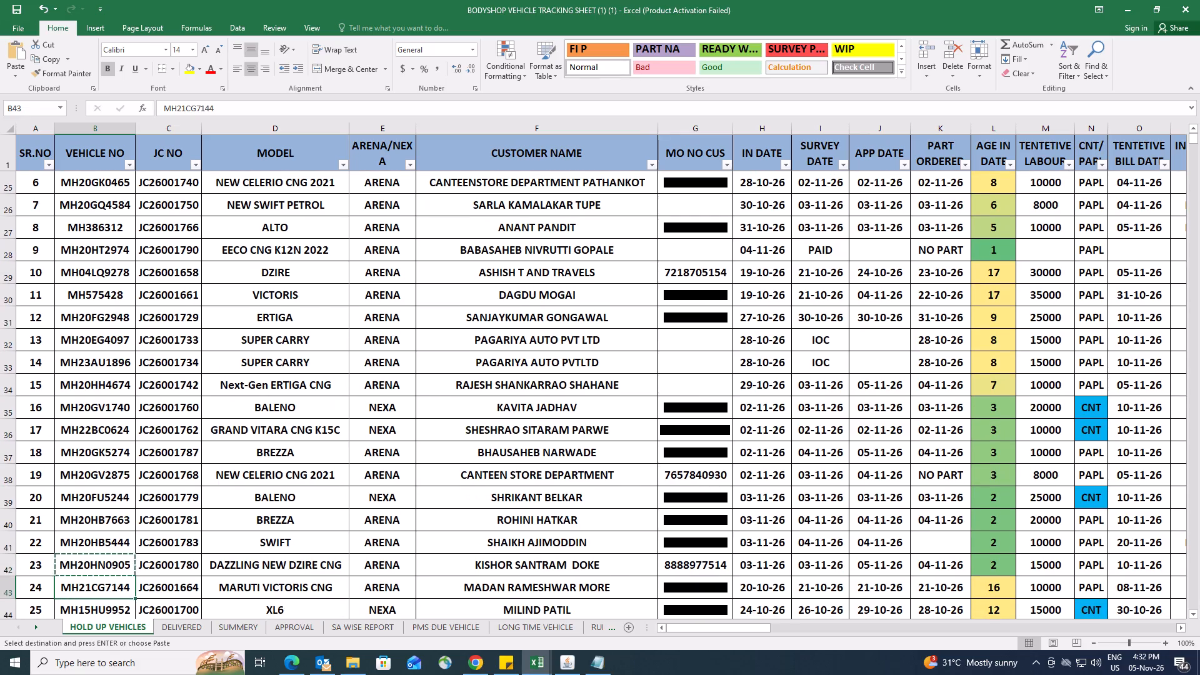
pyautogui.hotkey('ctrl', 'c')
pyautogui.hotkey('alt', 'Tab')
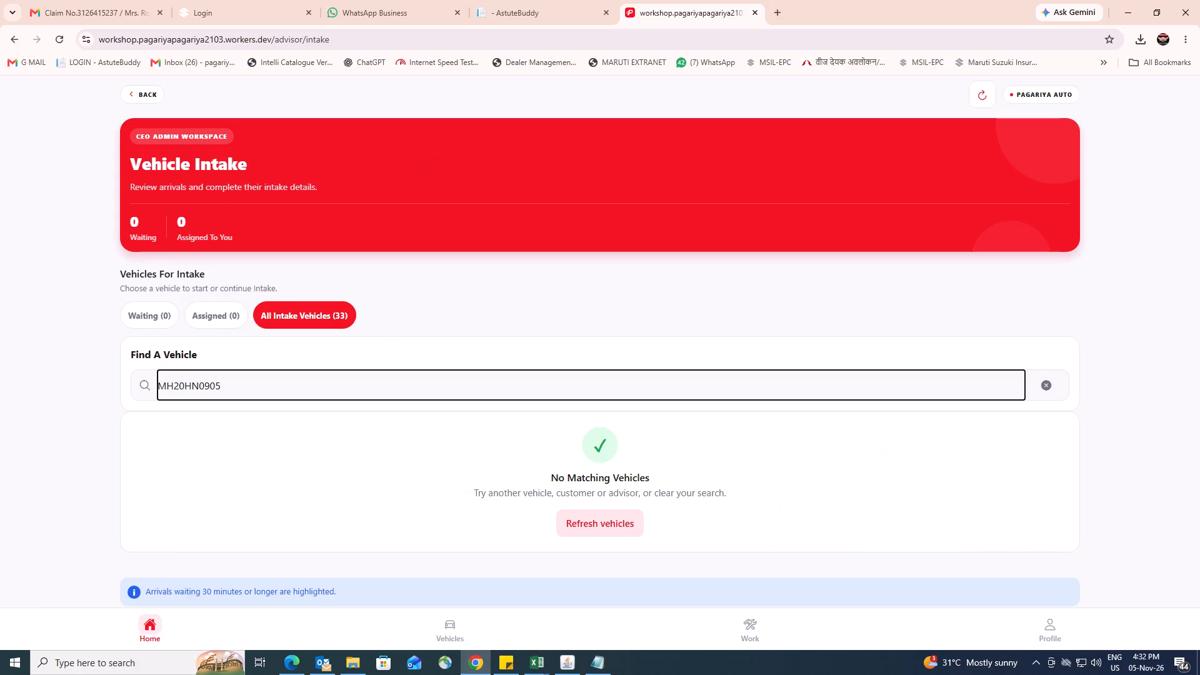
pyautogui.hotkey('ctrl', 'a')
pyautogui.hotkey('ctrl', 'v')
pyautogui.hotkey('alt', 'Tab')
pyautogui.press('Down')
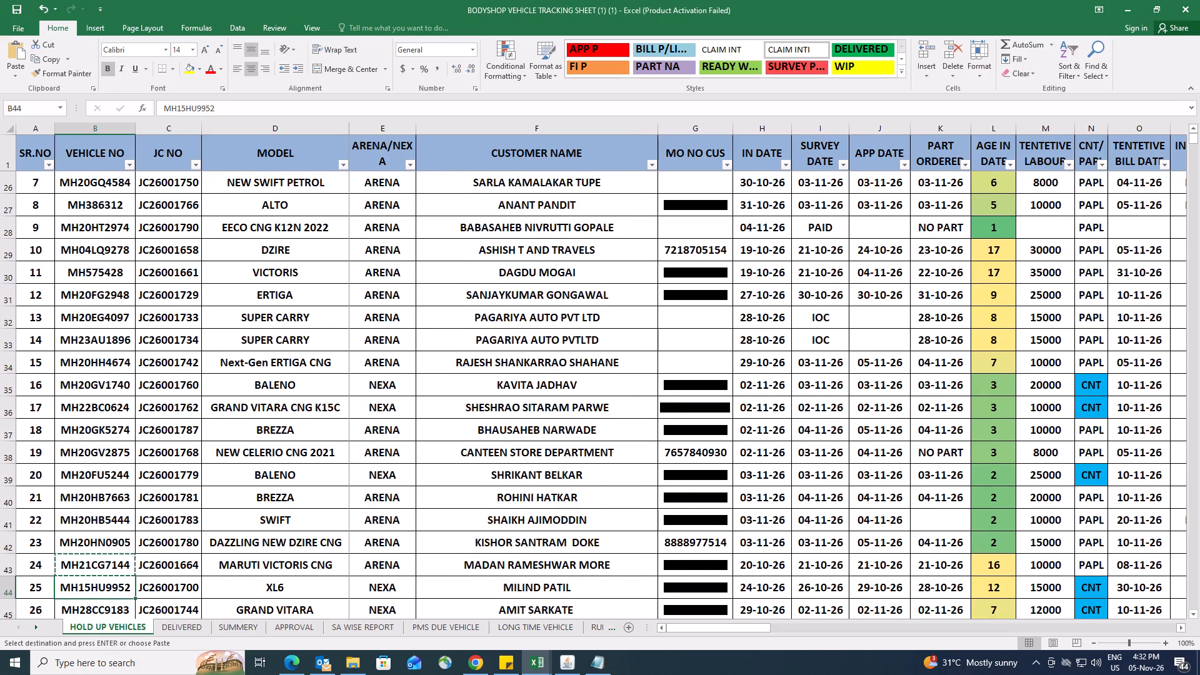
pyautogui.hotkey('ctrl', 'c')
pyautogui.hotkey('alt', 'Tab')
pyautogui.hotkey('ctrl', 'a')
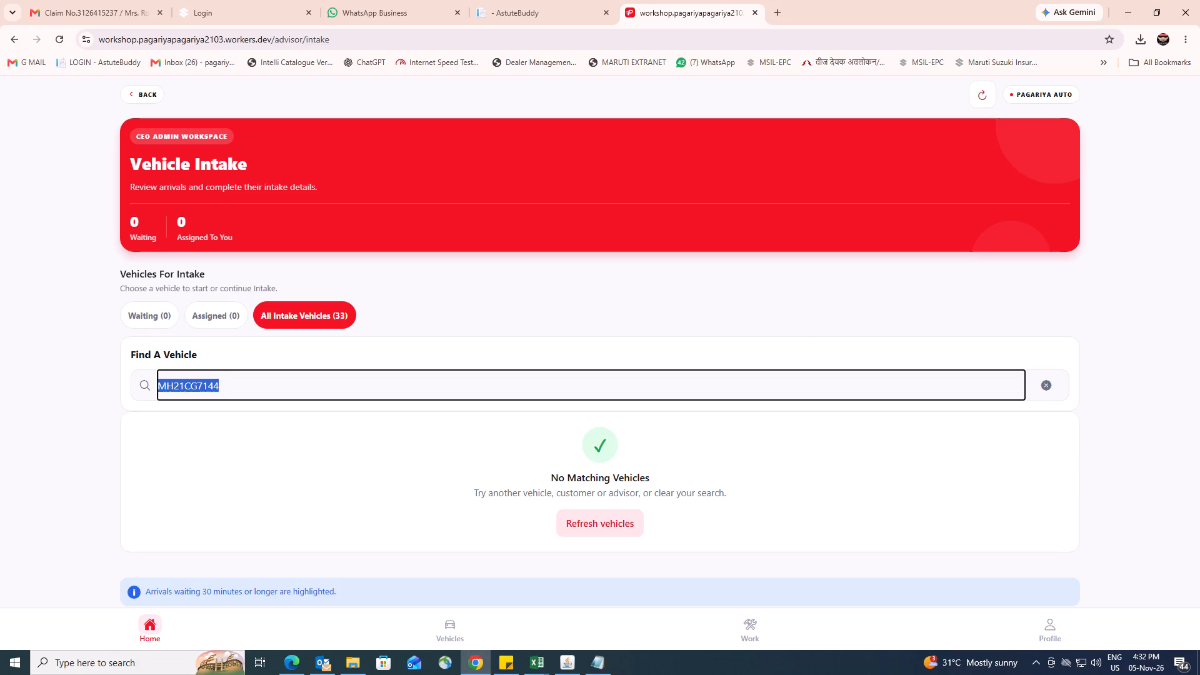
pyautogui.hotkey('ctrl', 'v')
pyautogui.hotkey('alt', 'Tab')
pyautogui.press('Down')
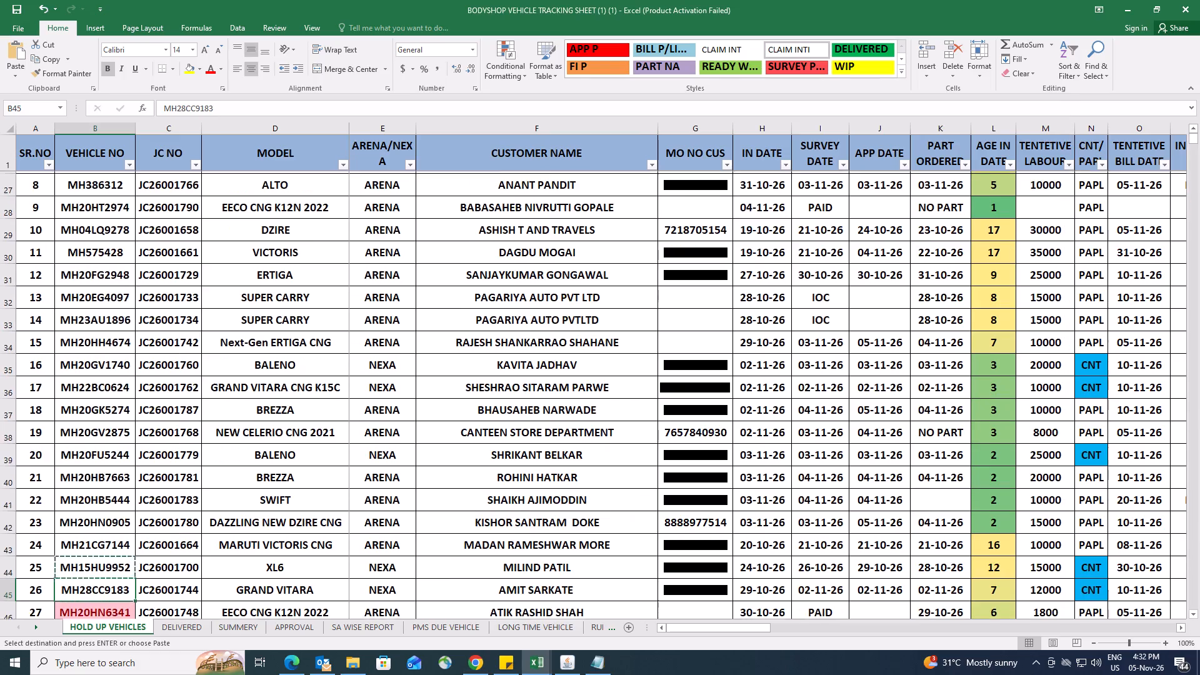
pyautogui.hotkey('ctrl', 'c')
pyautogui.hotkey('alt', 'Tab')
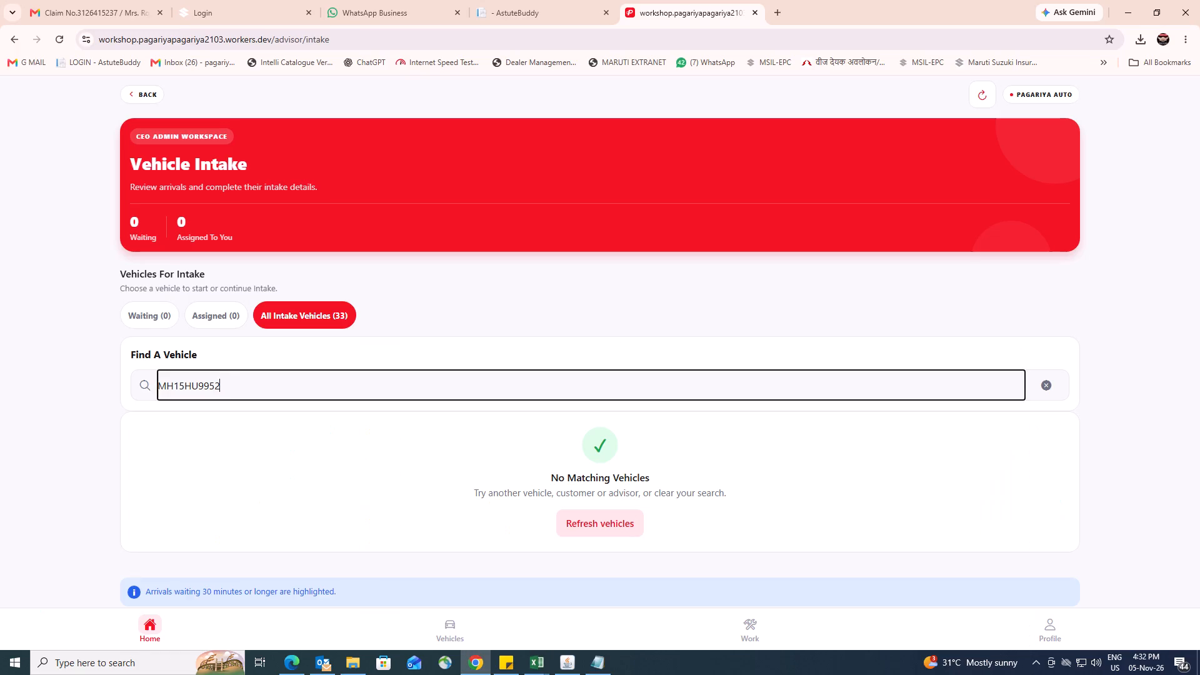
pyautogui.hotkey('ctrl', 'a')
pyautogui.hotkey('ctrl', 'v')
pyautogui.hotkey('alt', 'Tab')
pyautogui.press('Down')
pyautogui.hotkey('ctrl', 'c')
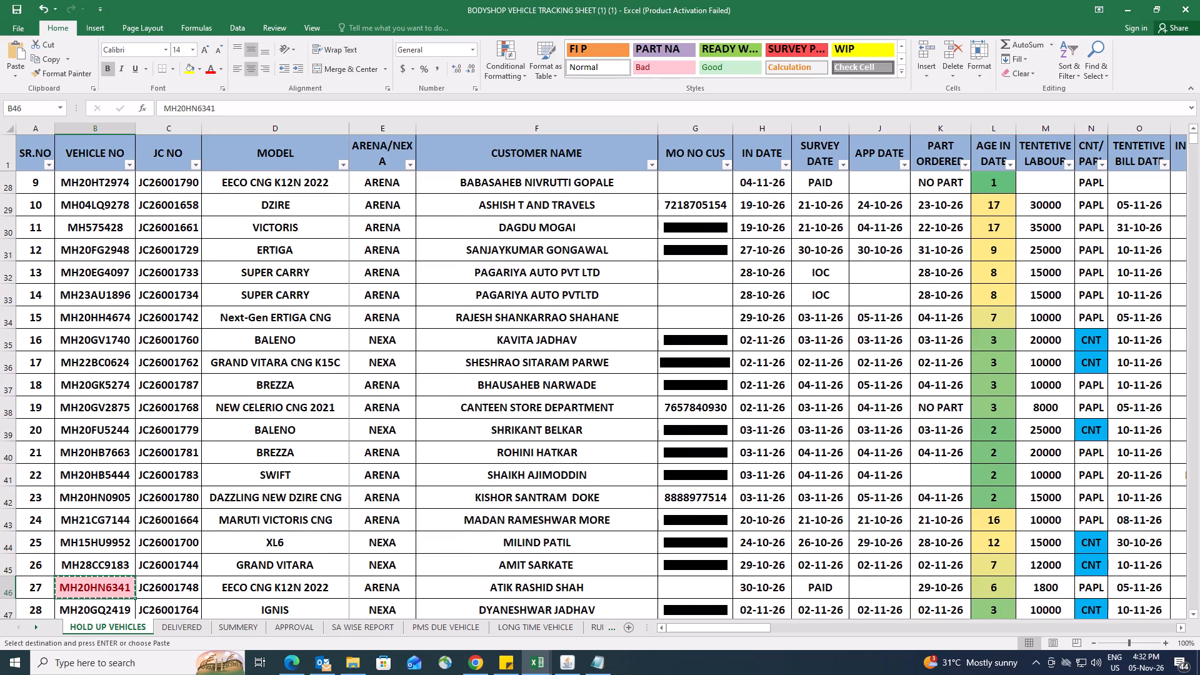
pyautogui.hotkey('alt', 'Tab')
pyautogui.hotkey('ctrl', 'a')
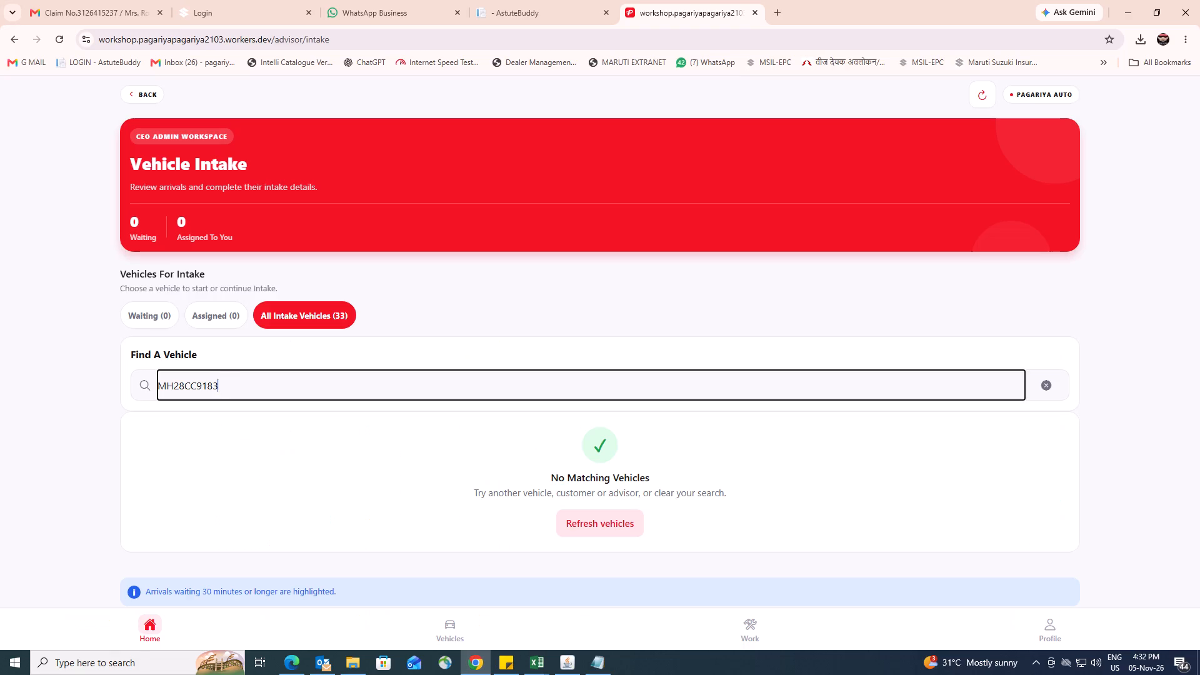
pyautogui.hotkey('ctrl', 'v')
pyautogui.doubleClick(304, 394)
pyautogui.hotkey('alt', 'Tab')
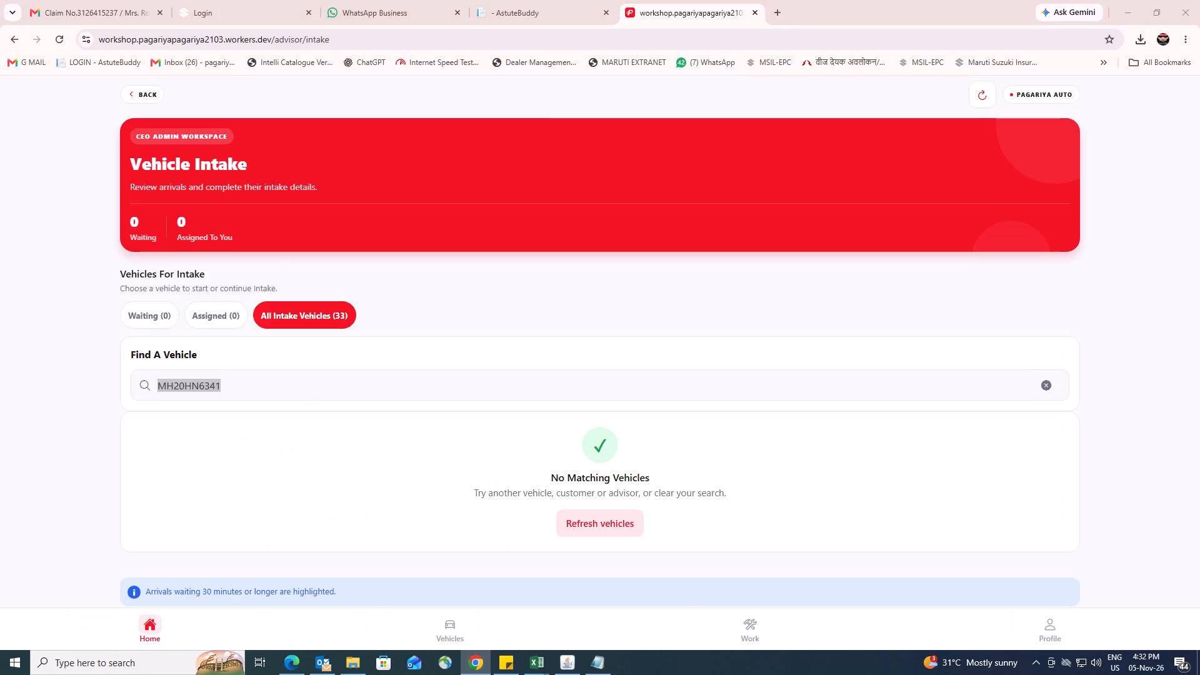
pyautogui.press('Down')
pyautogui.hotkey('ctrl', 'c')
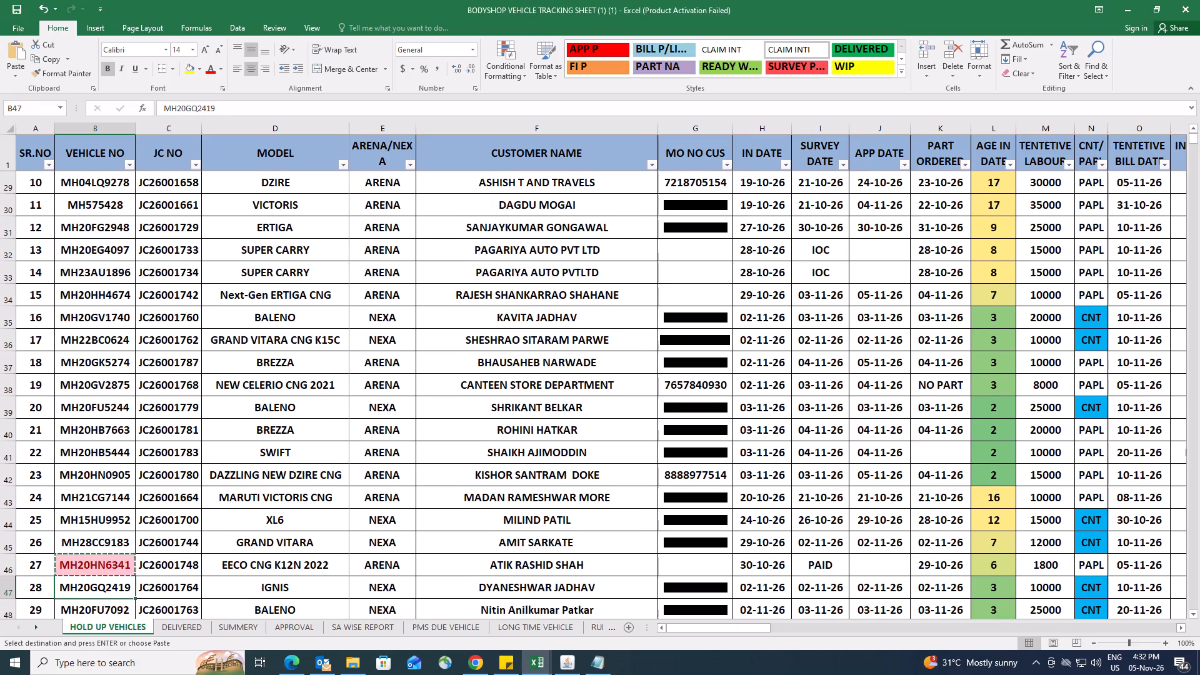
pyautogui.hotkey('alt', 'Tab')
pyautogui.hotkey('ctrl', 'v')
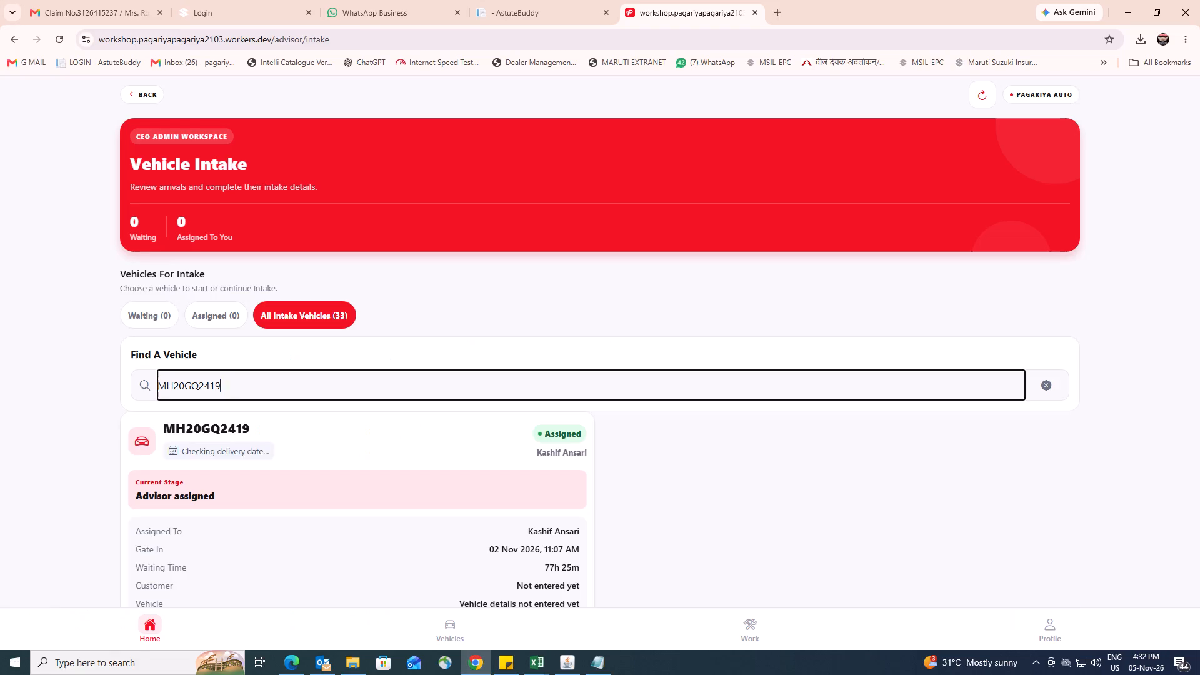
pyautogui.click(319, 490)
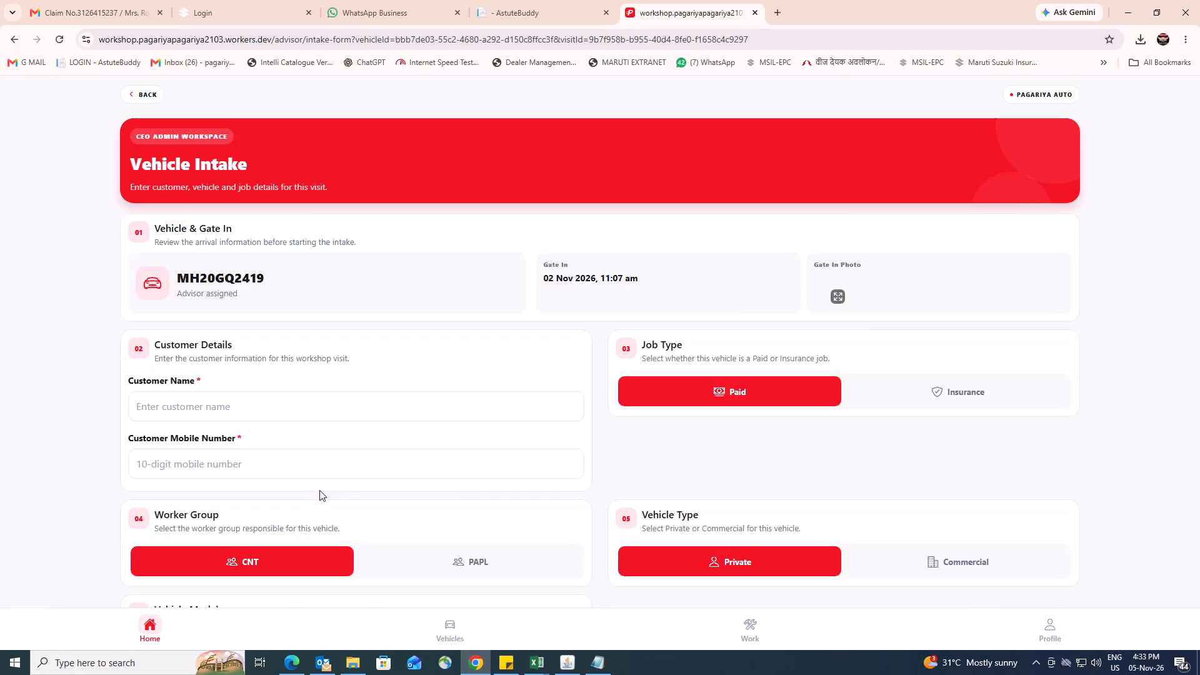
pyautogui.hotkey('alt', 'Tab')
pyautogui.press('Right')
pyautogui.press('Right')
pyautogui.press('Right')
pyautogui.press('Left')
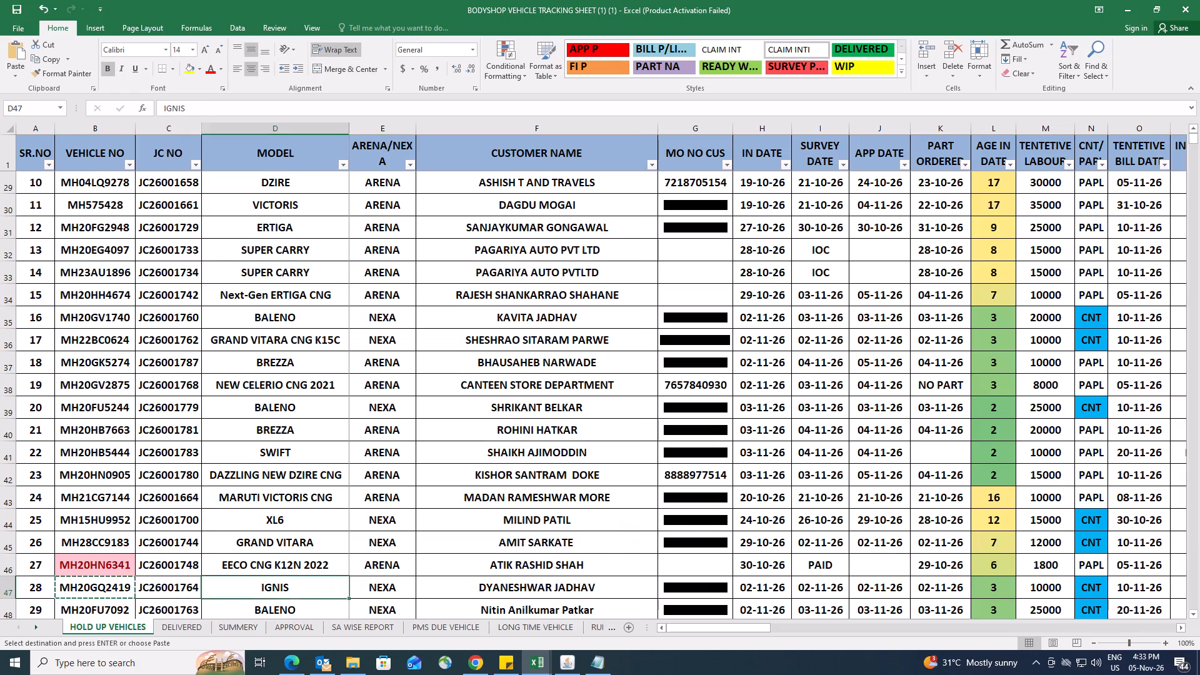
pyautogui.press('Left')
pyautogui.press('Right')
pyautogui.hotkey('alt', 'Tab')
pyautogui.hotkey('alt', 'Tab')
pyautogui.press('Left')
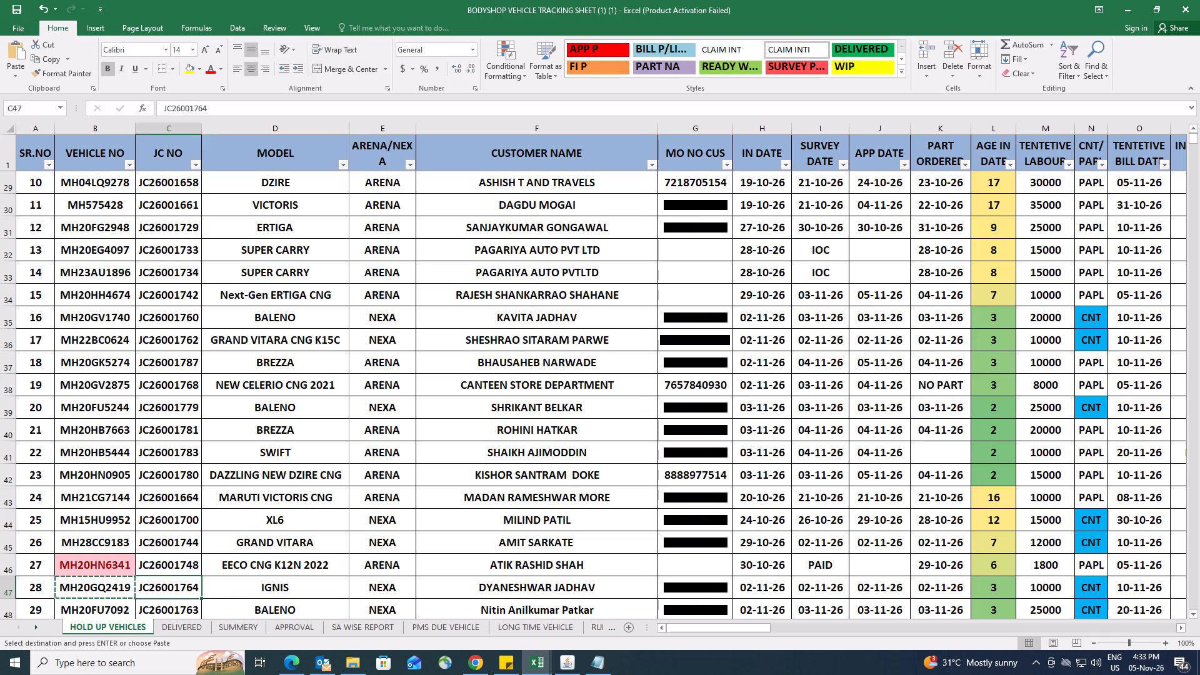
pyautogui.hotkey('ctrl', 'c')
pyautogui.press('Right')
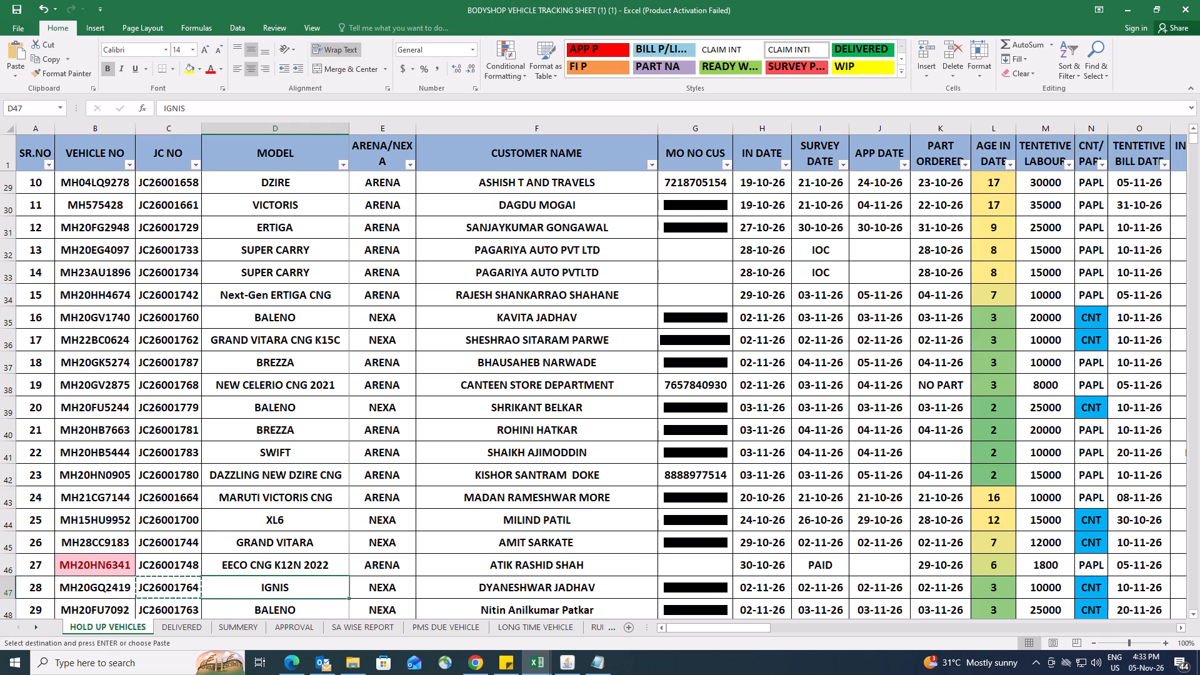
pyautogui.hotkey('alt', 'Tab')
pyautogui.scroll(-9, 9, 386)
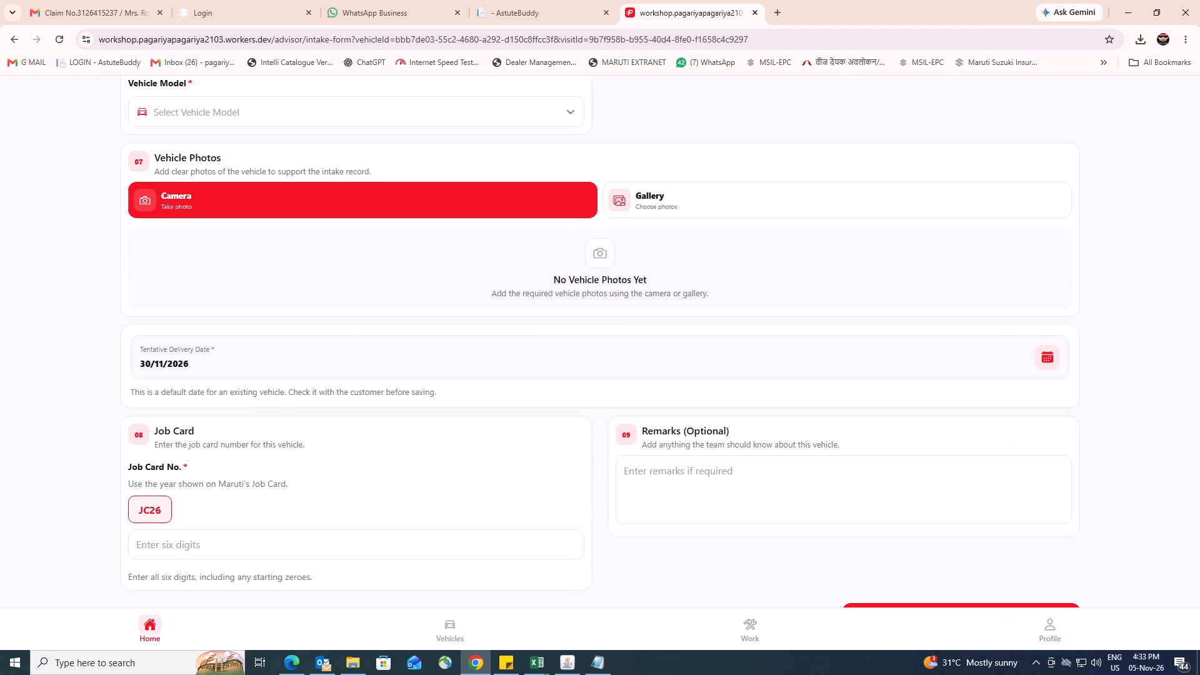
pyautogui.click(190, 536)
pyautogui.hotkey('ctrl', 'v')
# Set the vehicle model to IGNIS (Nexa) on the intake form.
pyautogui.scroll(3, 209, 463)
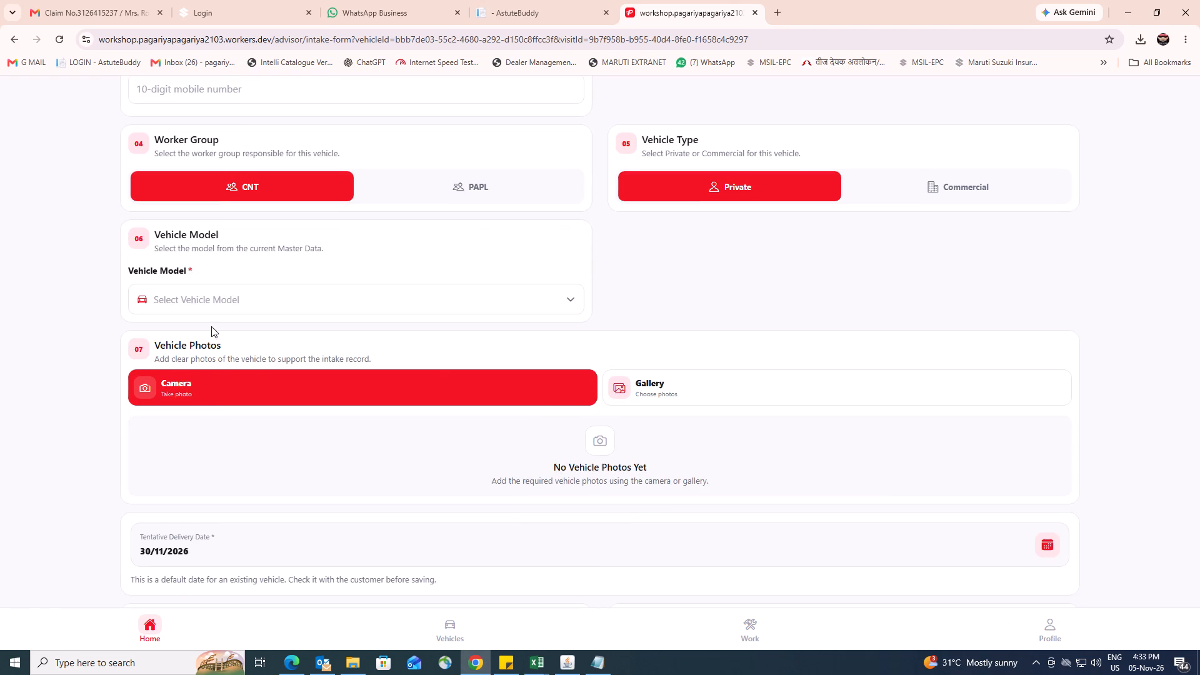
pyautogui.click(192, 299)
pyautogui.scroll(-1, 507, 460)
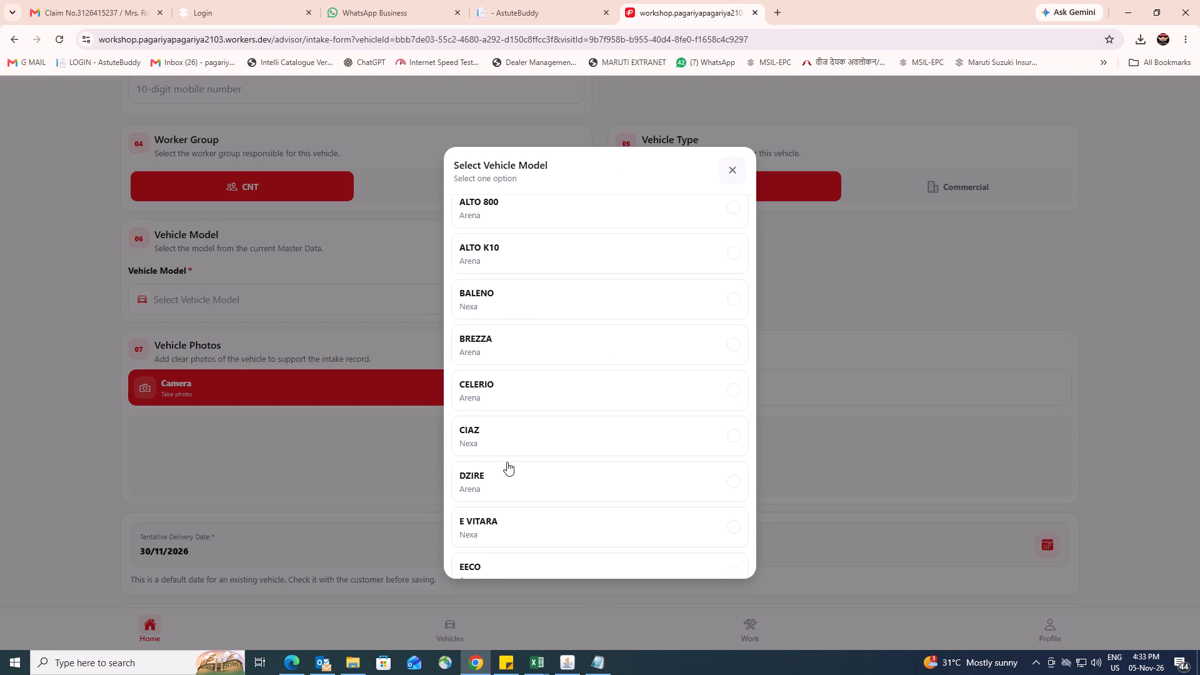
pyautogui.scroll(-2, 507, 462)
pyautogui.scroll(-3, 492, 407)
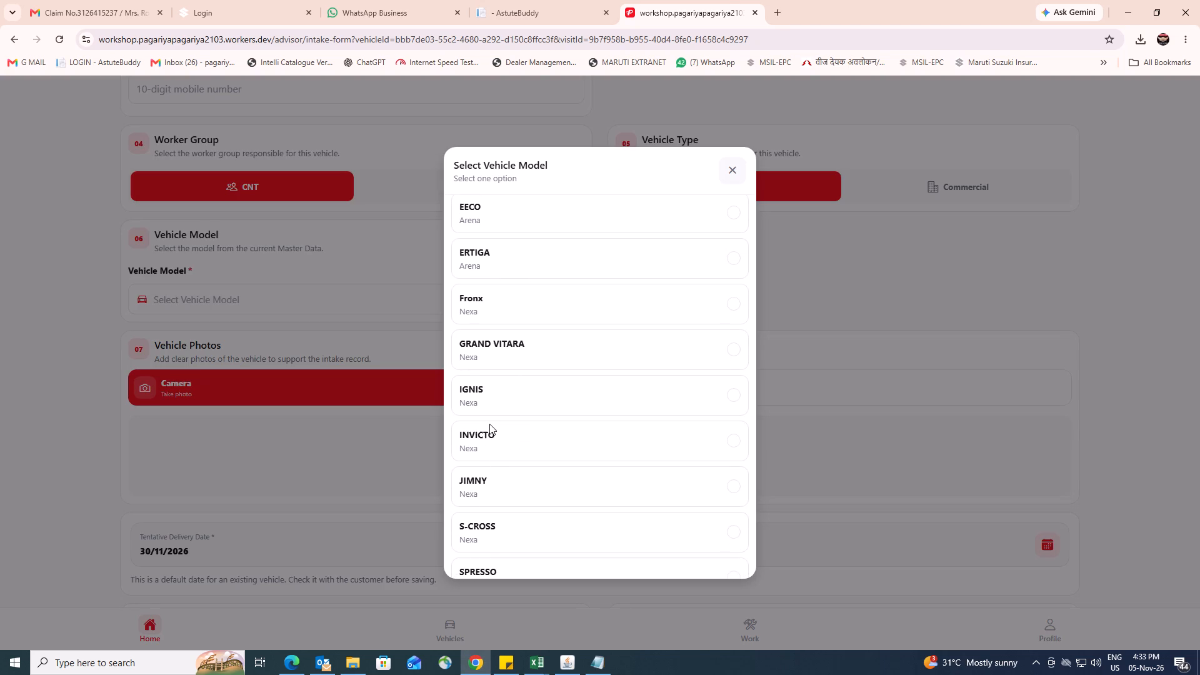
pyautogui.click(499, 402)
# Add the "blank" image from the Desktop as the vehicle photo from the gallery.
pyautogui.click(755, 396)
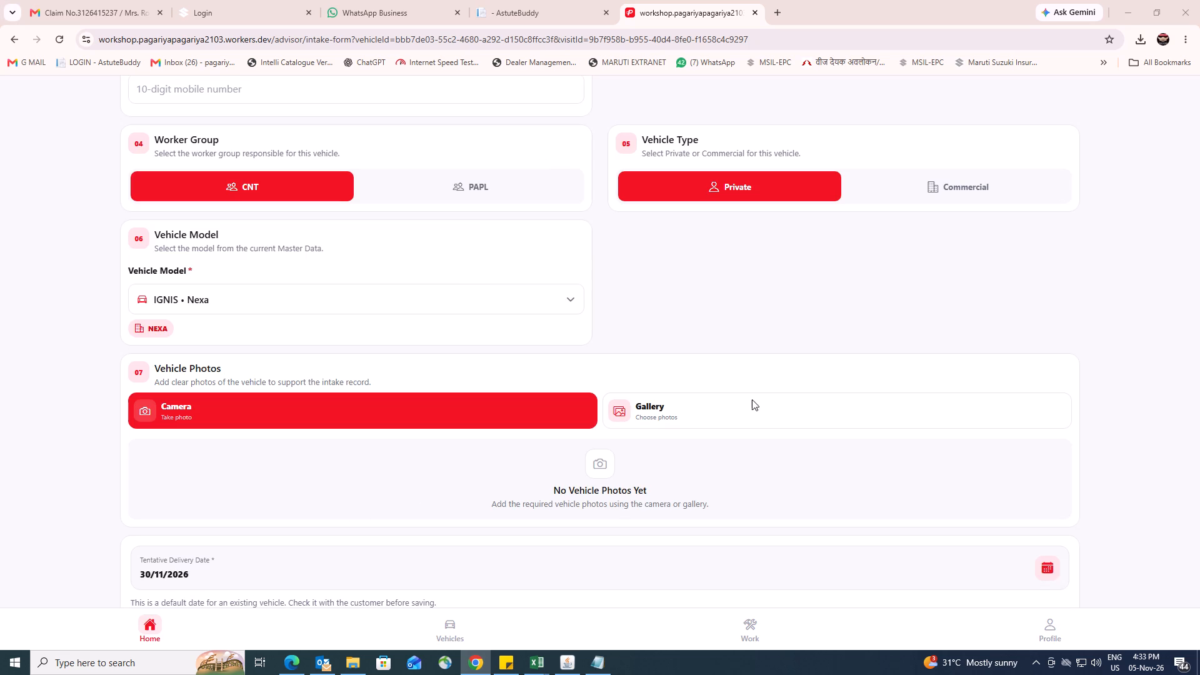
pyautogui.doubleClick(397, 112)
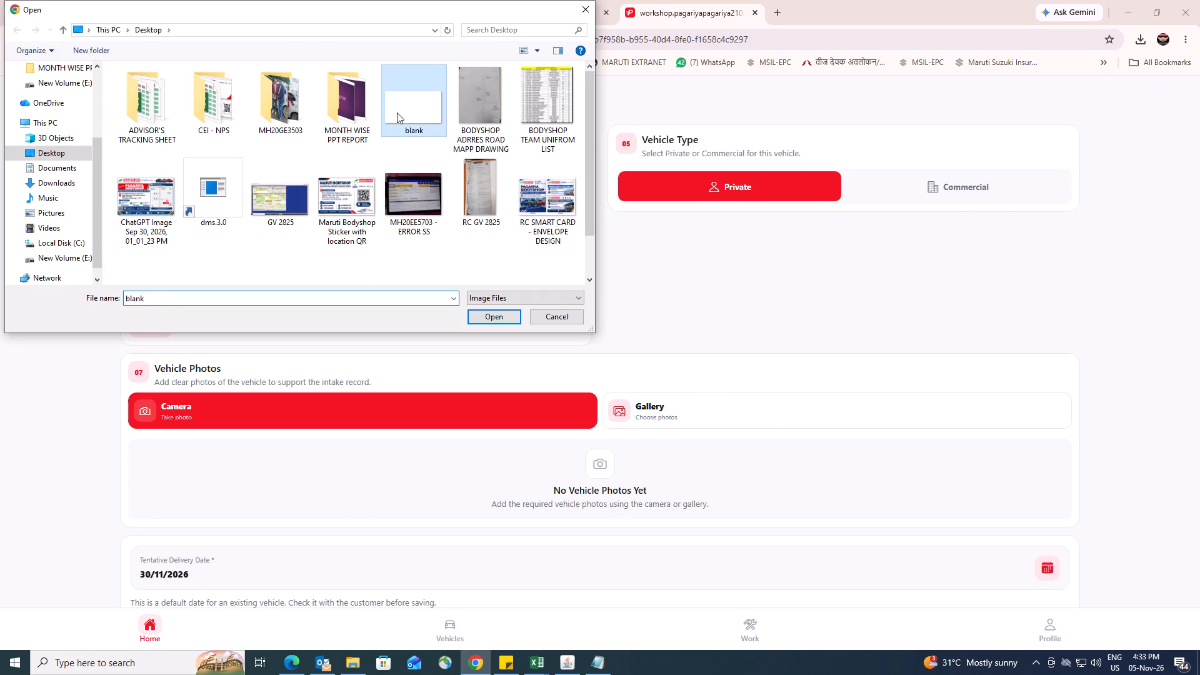
pyautogui.hotkey('alt', 'Tab')
pyautogui.press('Right')
pyautogui.press('Right')
pyautogui.press('Right')
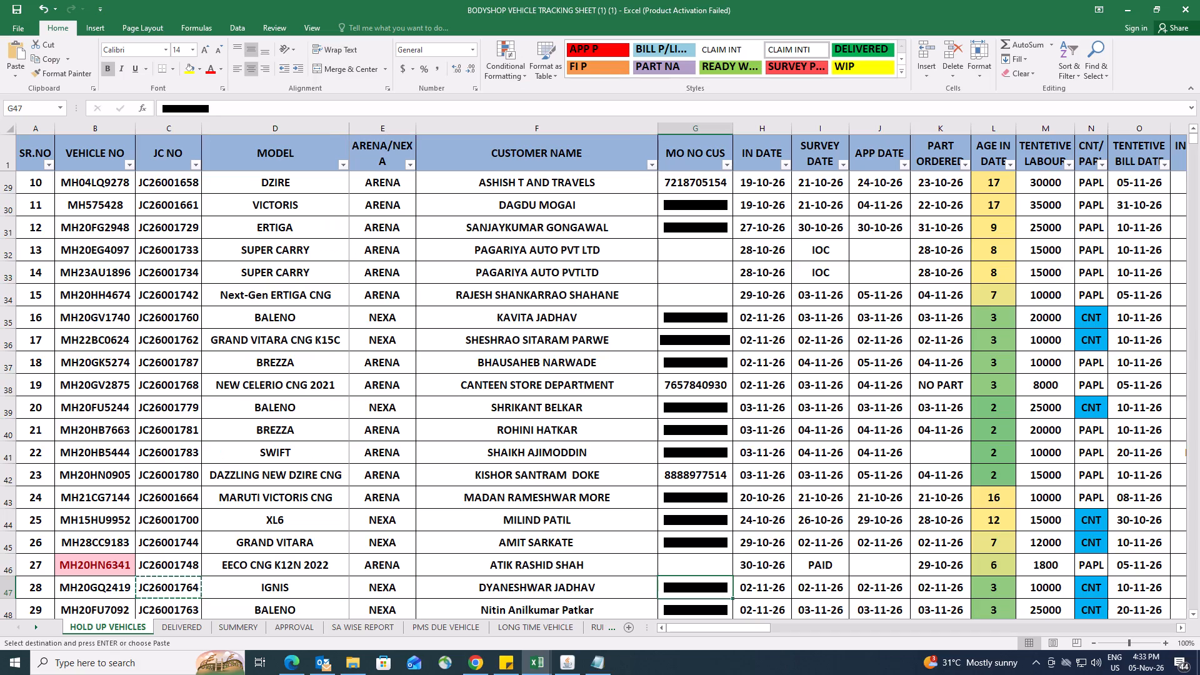
pyautogui.press('Left')
pyautogui.hotkey('ctrl', 'c')
pyautogui.press('Right')
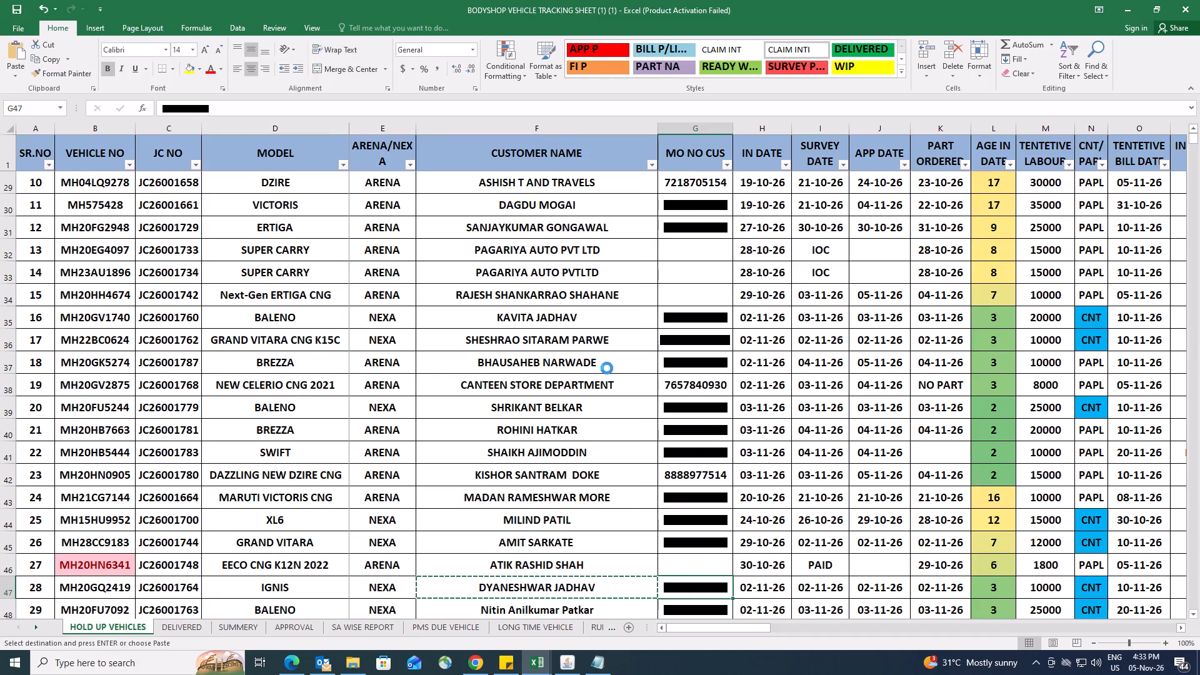
pyautogui.hotkey('ctrl', 'v')
pyautogui.hotkey('ctrl', 'z')
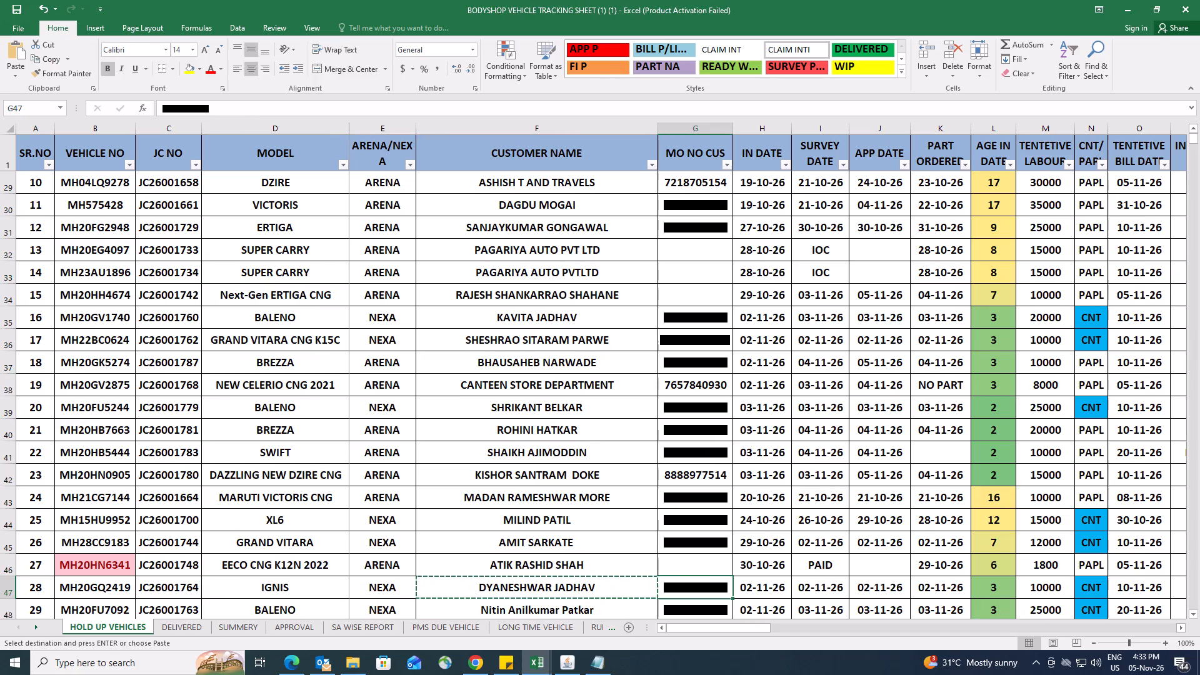
pyautogui.press('Right')
pyautogui.press('Left')
pyautogui.press('Left')
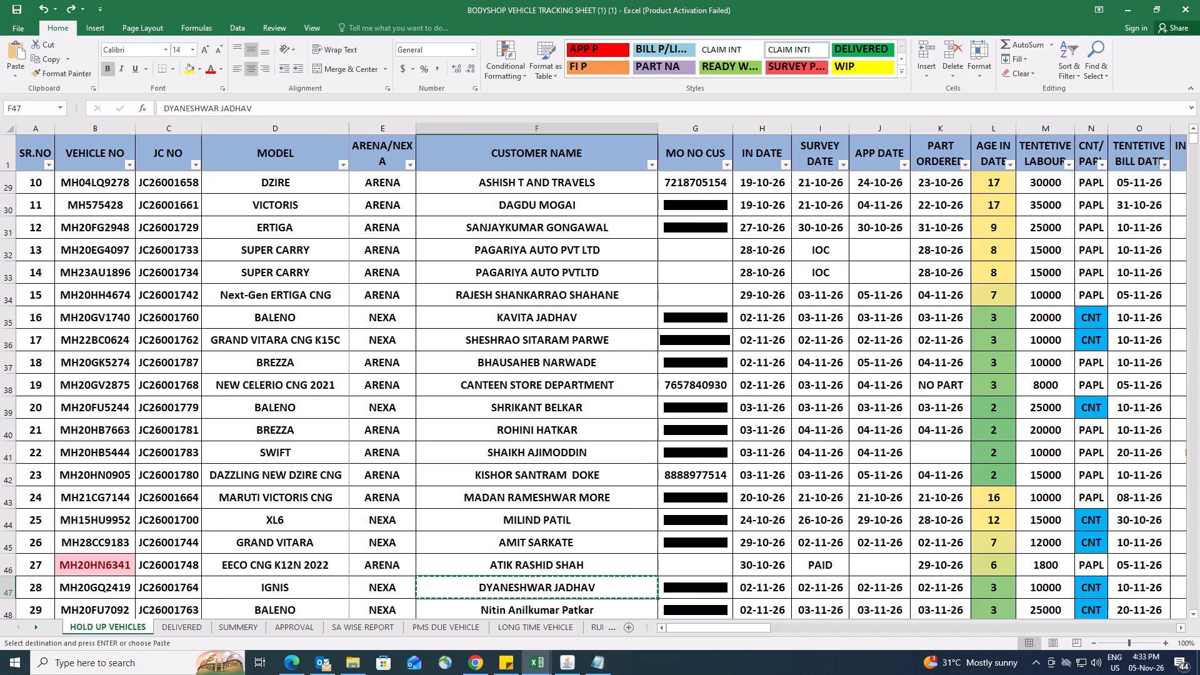
pyautogui.hotkey('ctrl', 'c')
pyautogui.press('Right')
pyautogui.hotkey('ctrl', 'c')
pyautogui.hotkey('alt', 'Tab')
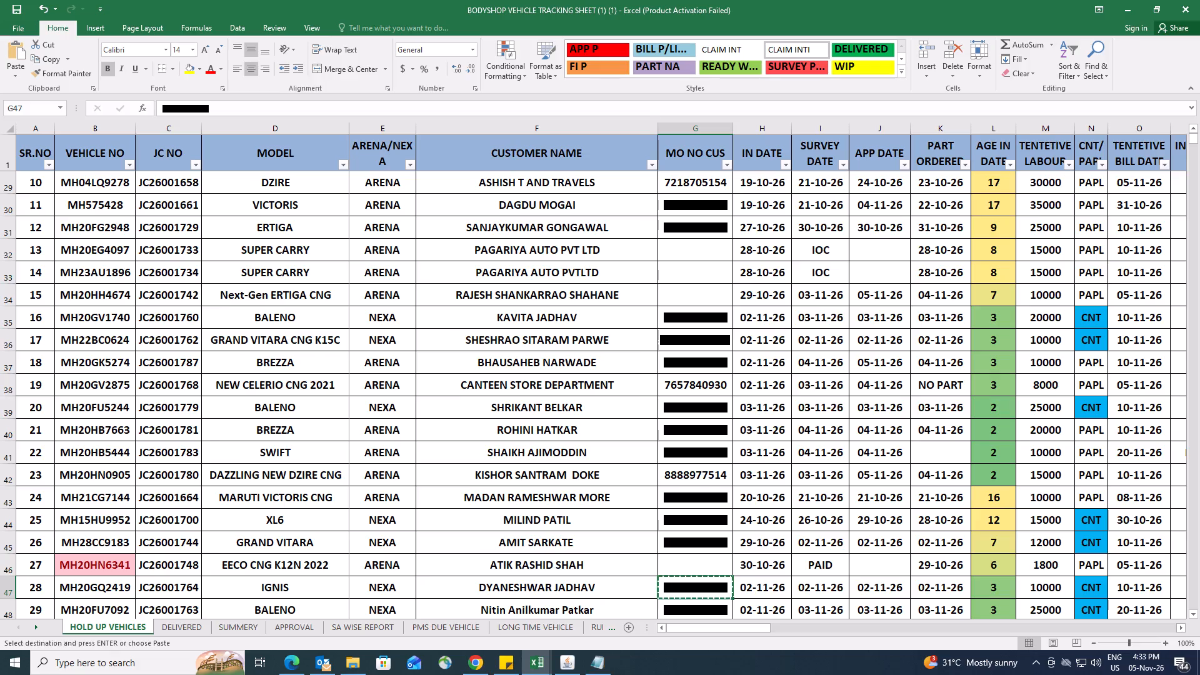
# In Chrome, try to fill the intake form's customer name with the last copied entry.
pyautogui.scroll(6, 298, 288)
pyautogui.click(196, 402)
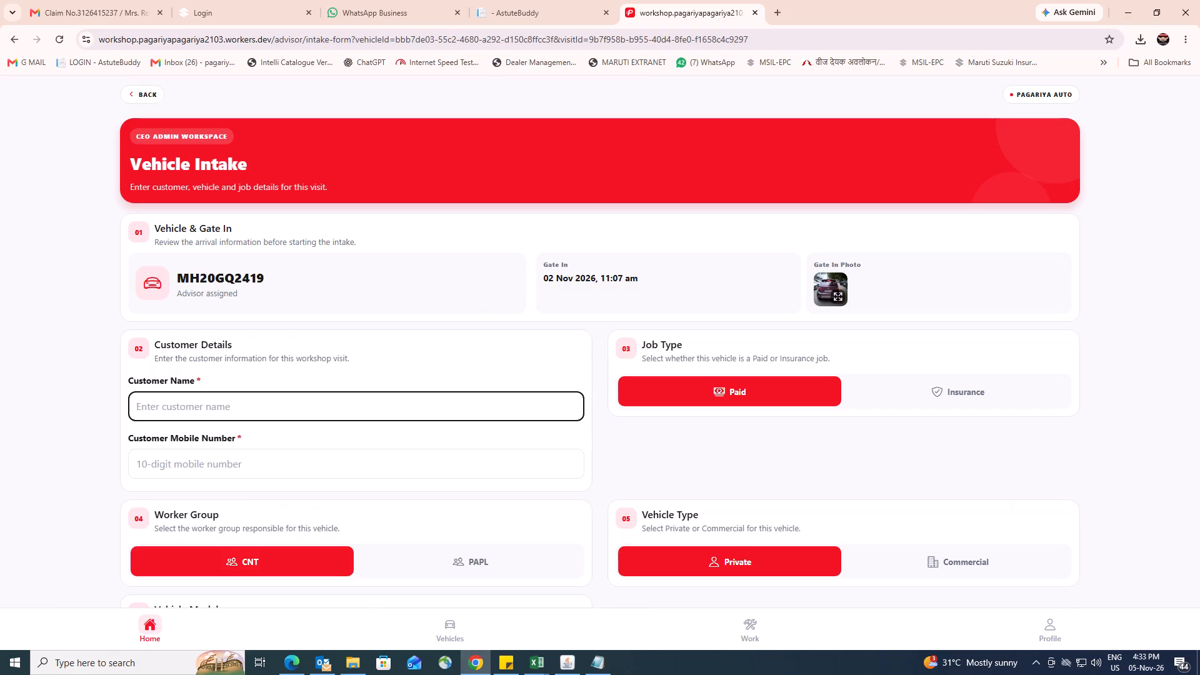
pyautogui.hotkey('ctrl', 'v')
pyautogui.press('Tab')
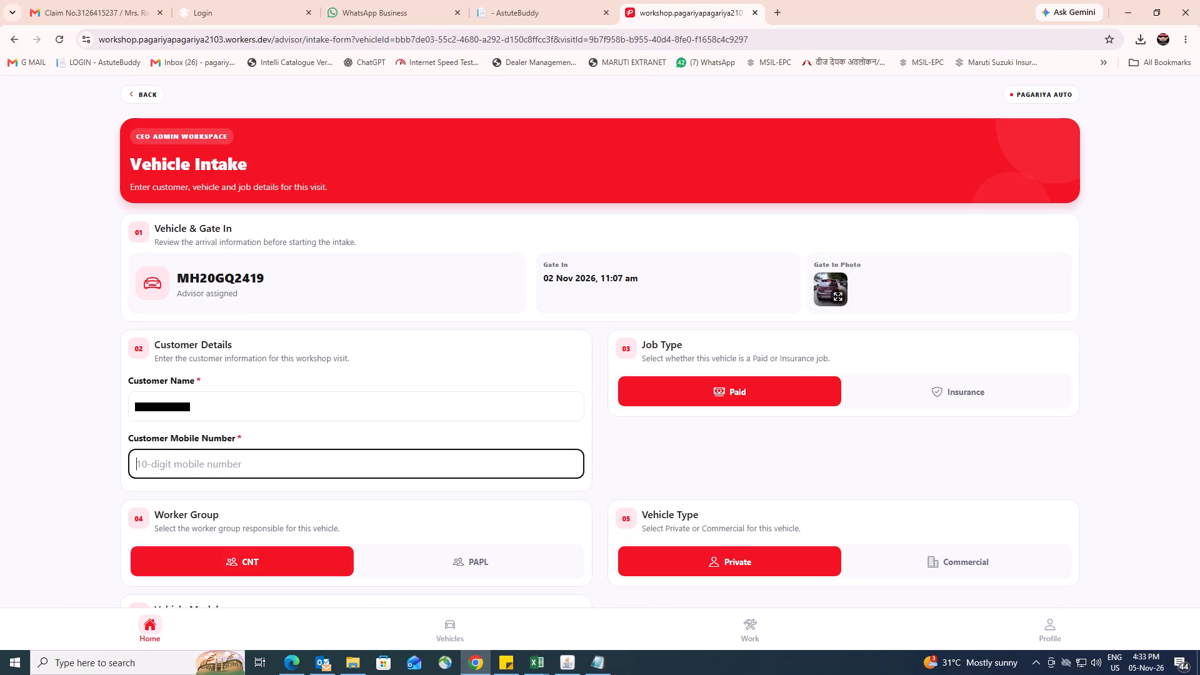
pyautogui.hotkey('ctrl', 'shift', 'Tab')
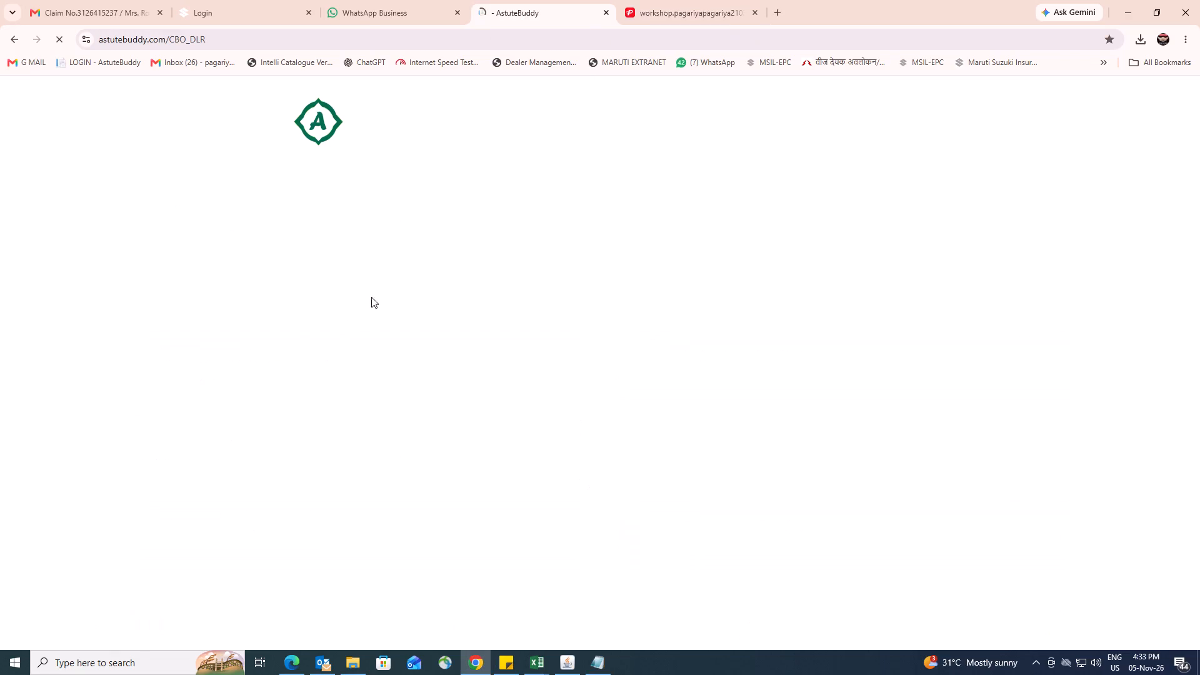
pyautogui.click(601, 14)
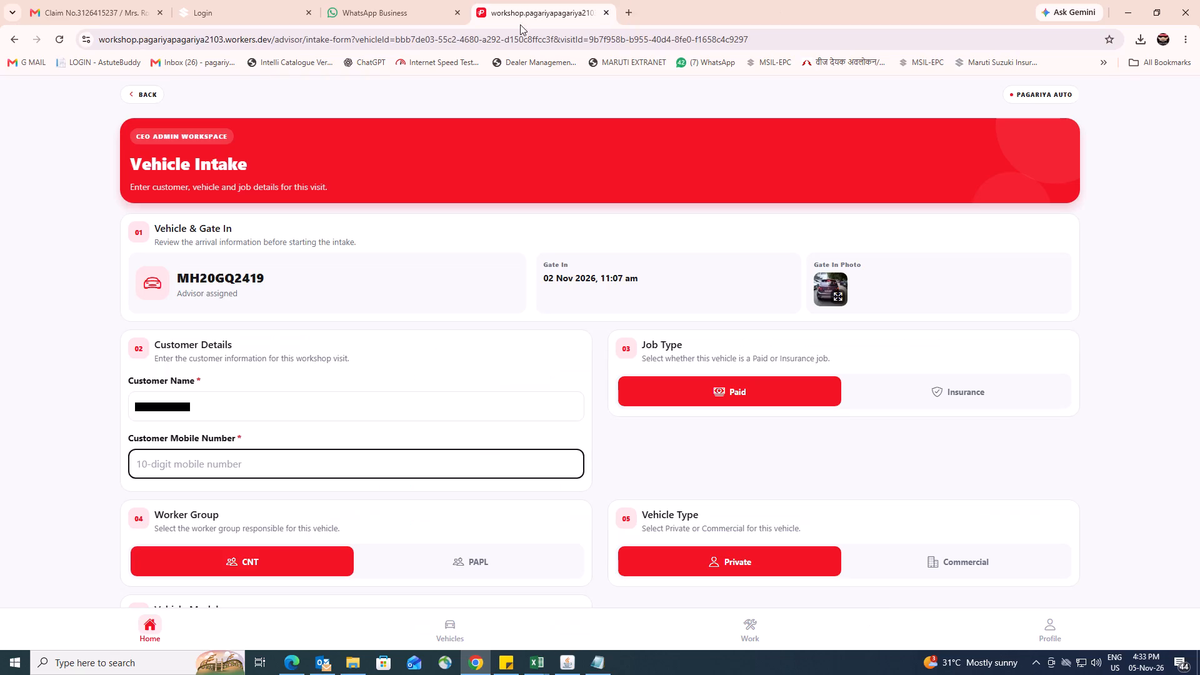
# Enter the copied customer mobile number and replace the customer name with the name copied from Excel.
pyautogui.moveTo(207, 406); pyautogui.dragTo(82, 406)
pyautogui.click(217, 464)
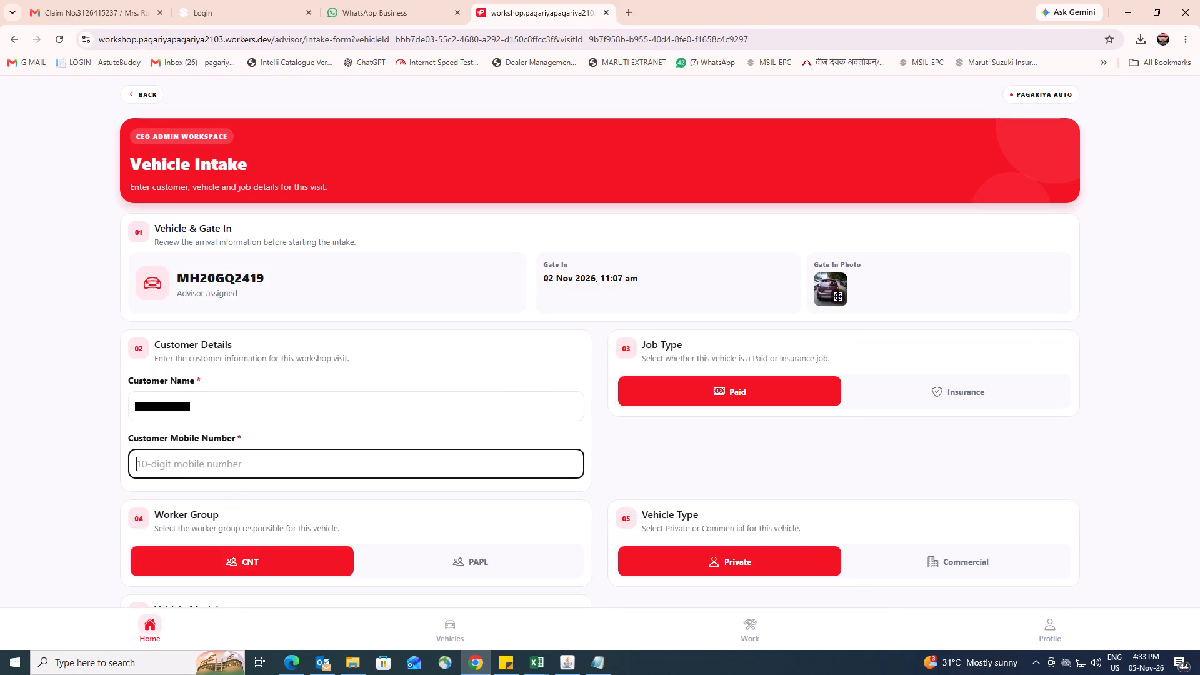
pyautogui.hotkey('ctrl', 'v')
pyautogui.moveTo(220, 406); pyautogui.dragTo(0, 406)
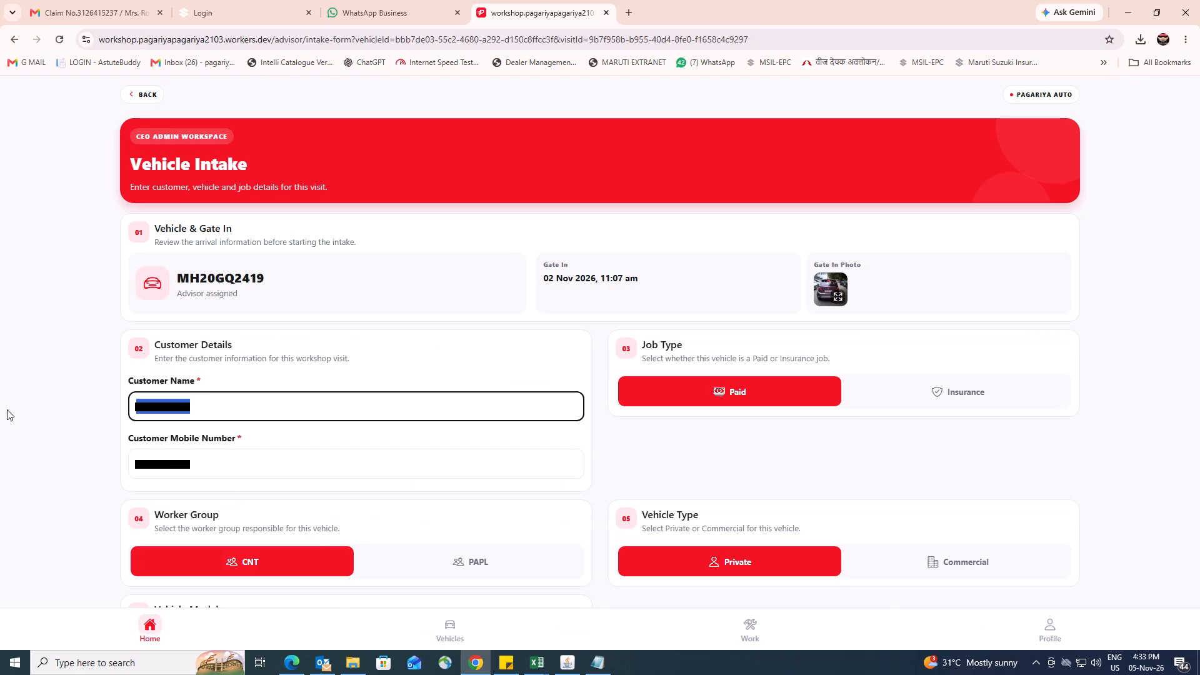
pyautogui.press('super+v')
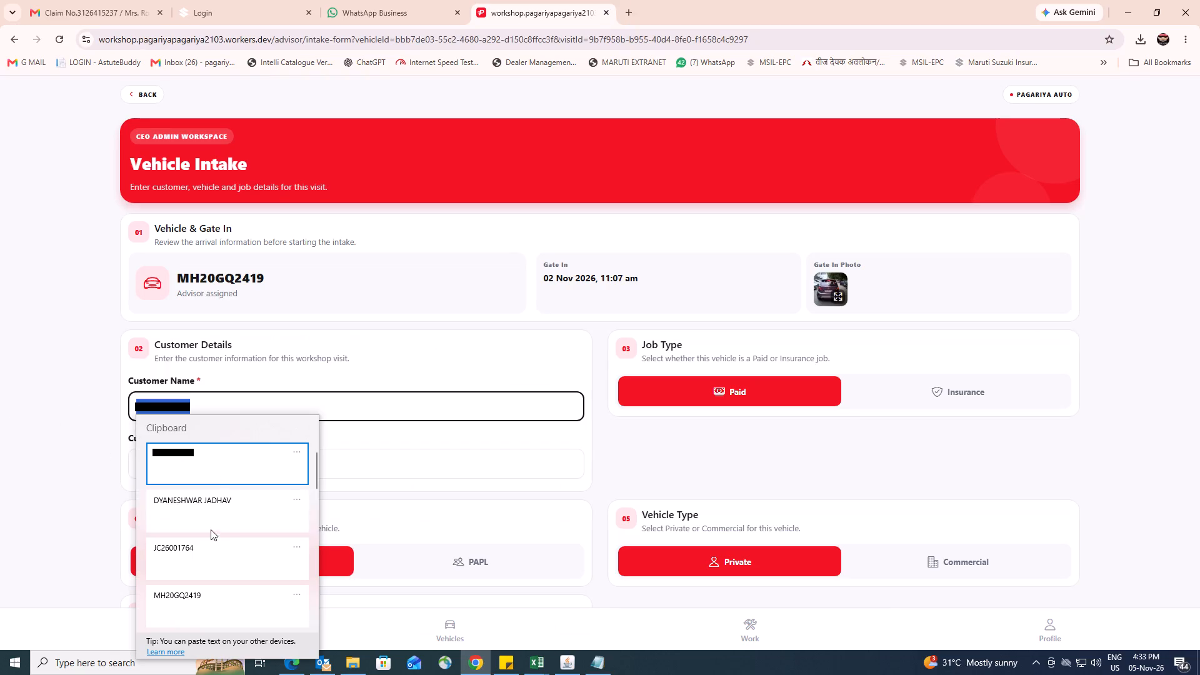
pyautogui.click(203, 507)
pyautogui.hotkey('ctrl', 'v')
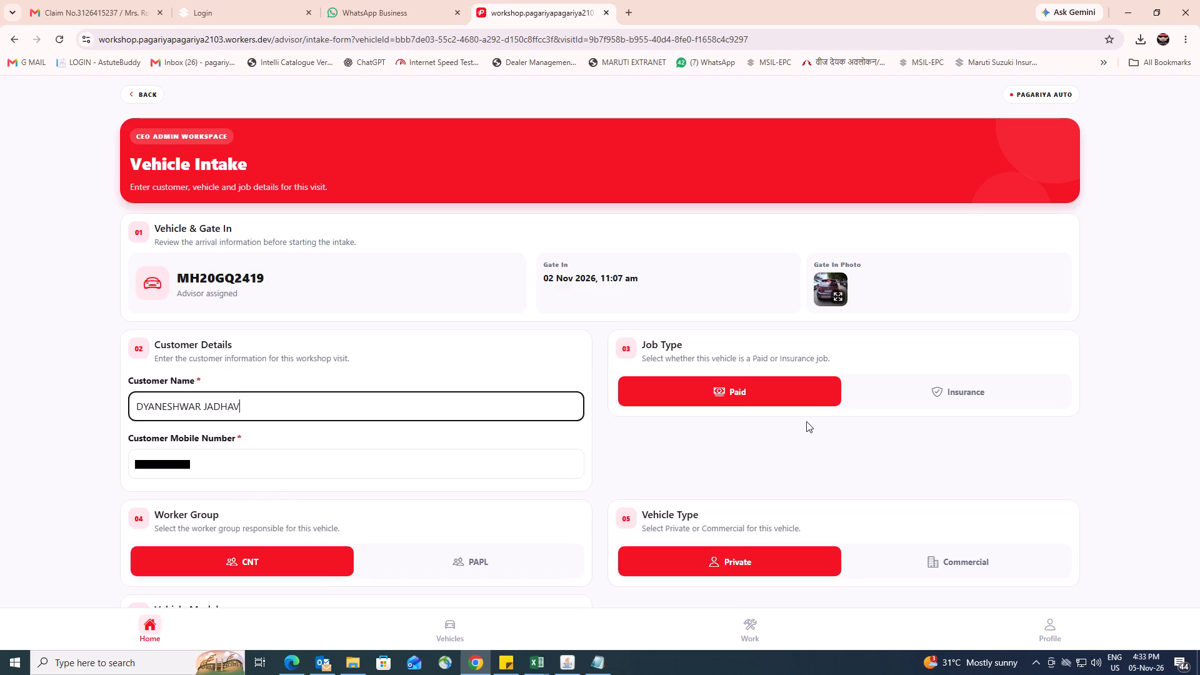
pyautogui.hotkey('alt', 'Tab')
pyautogui.press('Right')
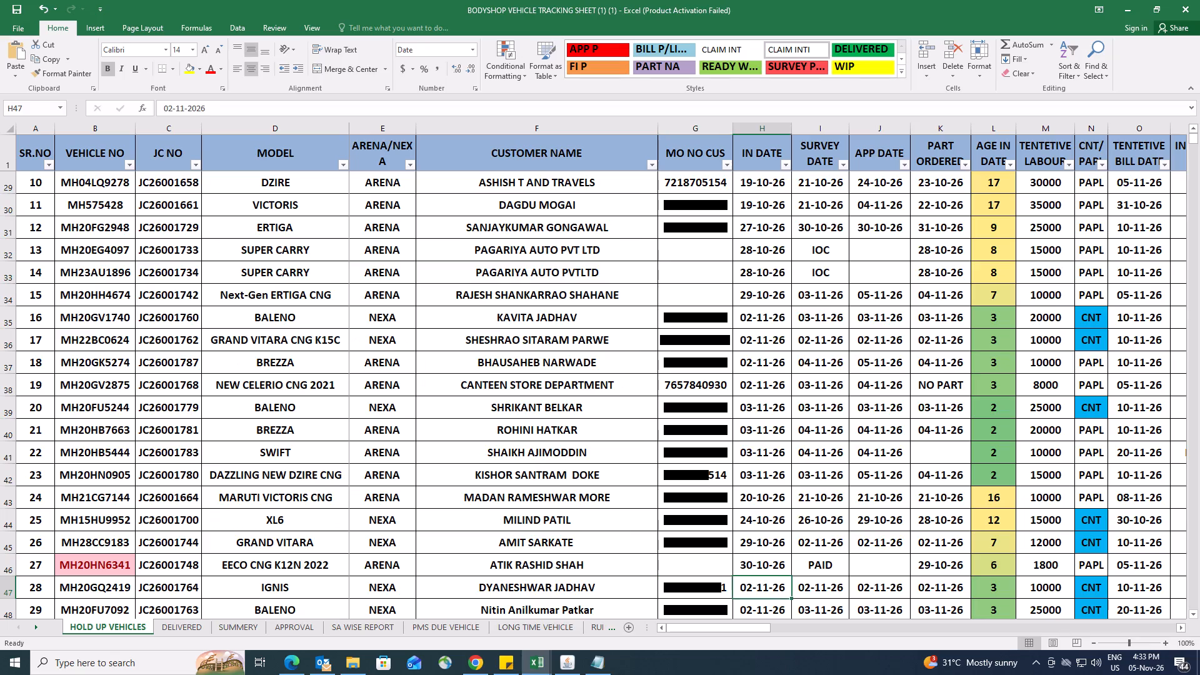
pyautogui.press('Right')
pyautogui.press('Right')
pyautogui.press('Right')
pyautogui.press('Right')
pyautogui.press('Right')
pyautogui.press('Right')
pyautogui.press('Right')
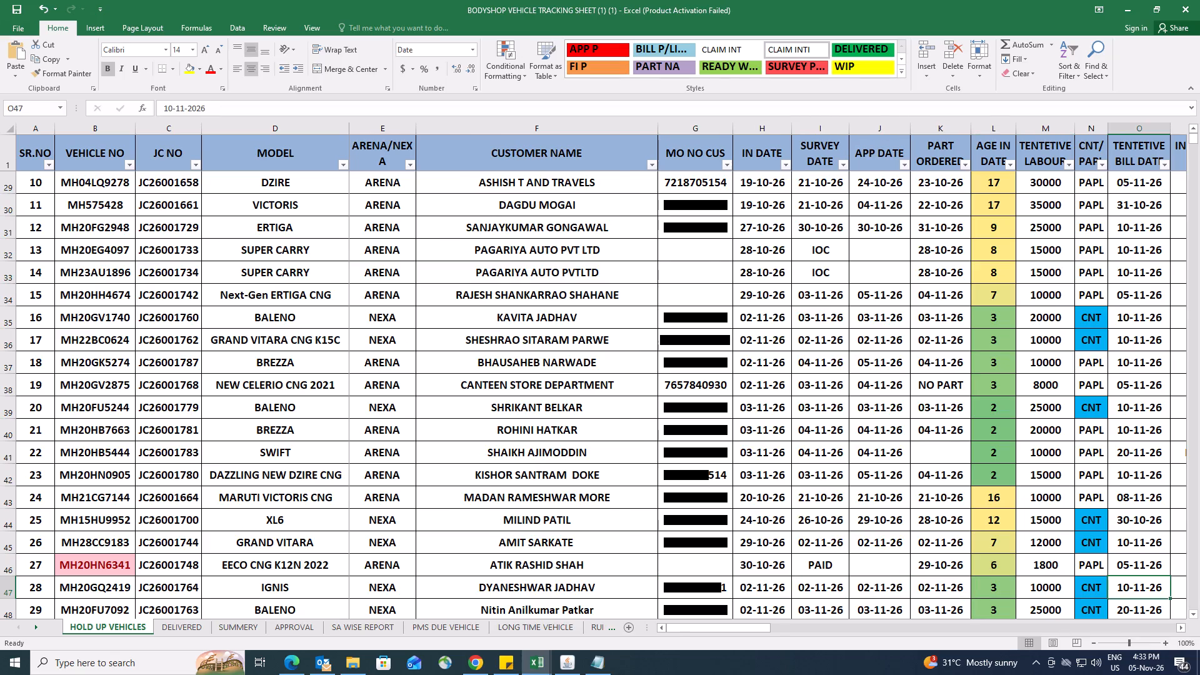
pyautogui.press('Right')
pyautogui.press('Right')
pyautogui.press('Right')
pyautogui.press('Left')
pyautogui.hotkey('alt', 'Tab')
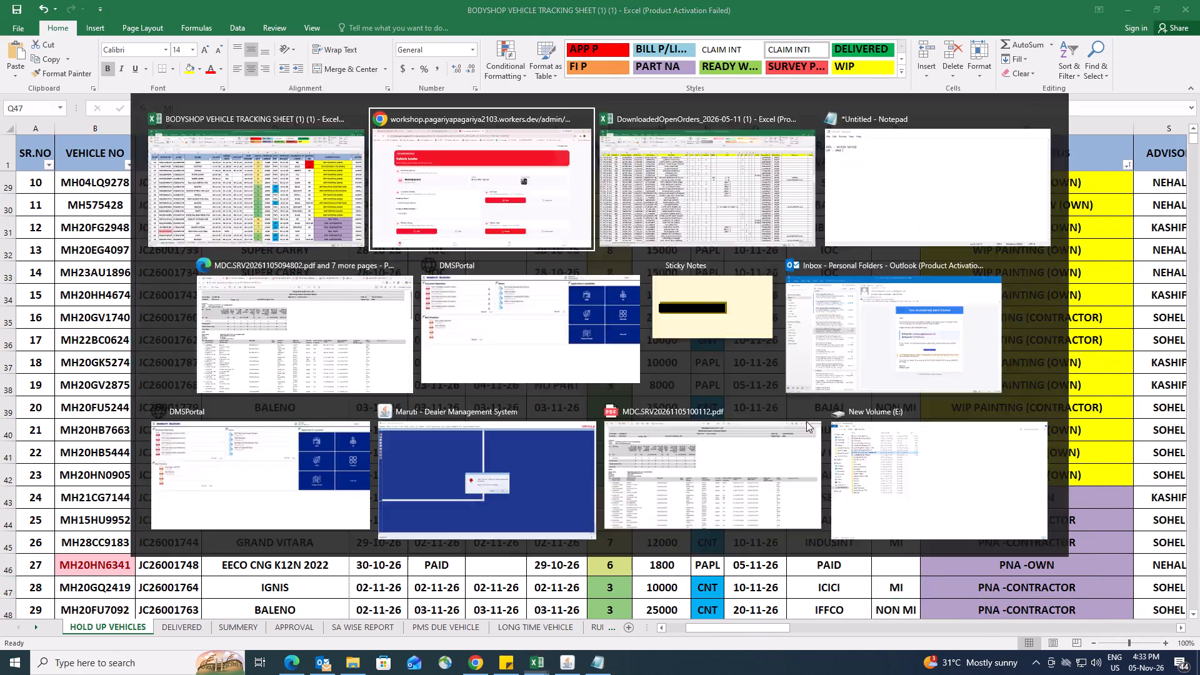
pyautogui.scroll(-2, 727, 447)
pyautogui.click(894, 254)
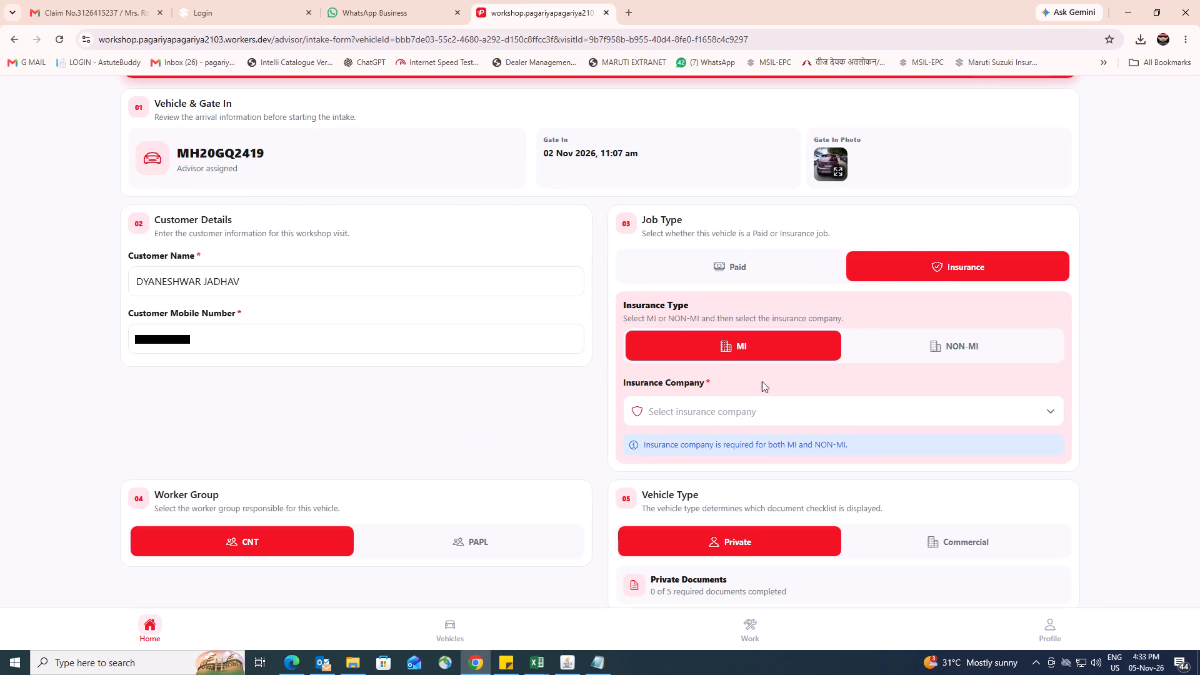
pyautogui.click(719, 413)
pyautogui.click(498, 489)
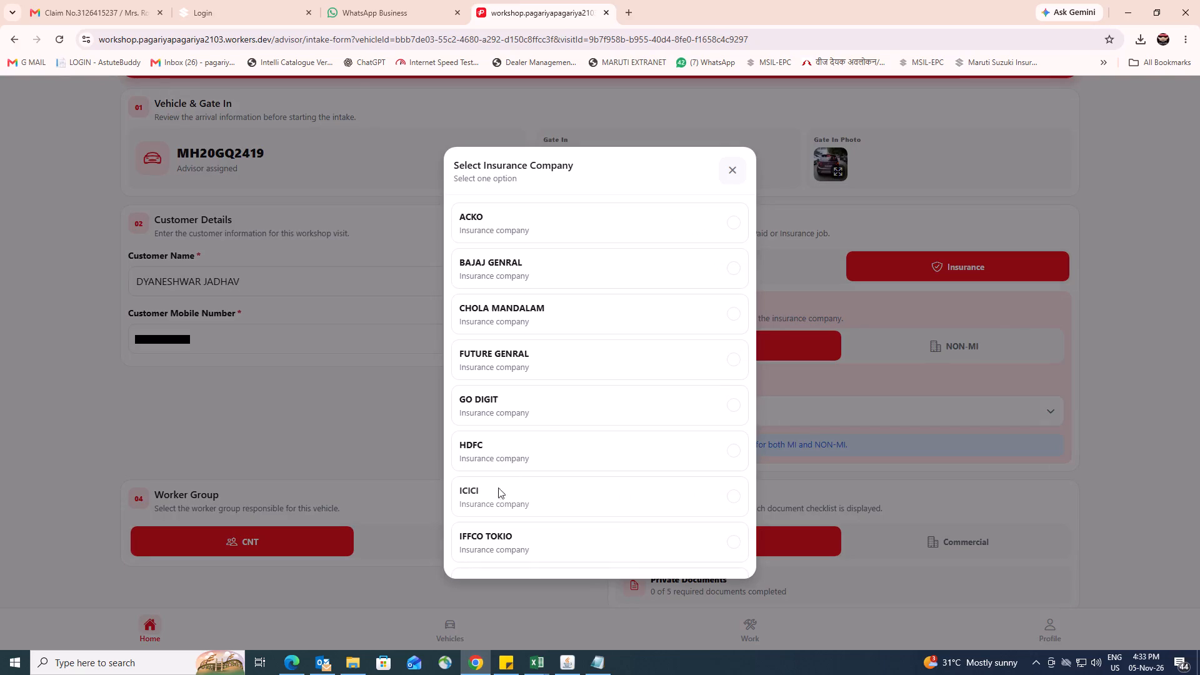
# Mark Insurance Policy, Aadhaar Card, PAN Card, Driving Licence and RC as available in the private document checklist.
pyautogui.scroll(-2, 621, 451)
pyautogui.scroll(-2, 881, 419)
pyautogui.click(753, 426)
pyautogui.scroll(-1, 988, 484)
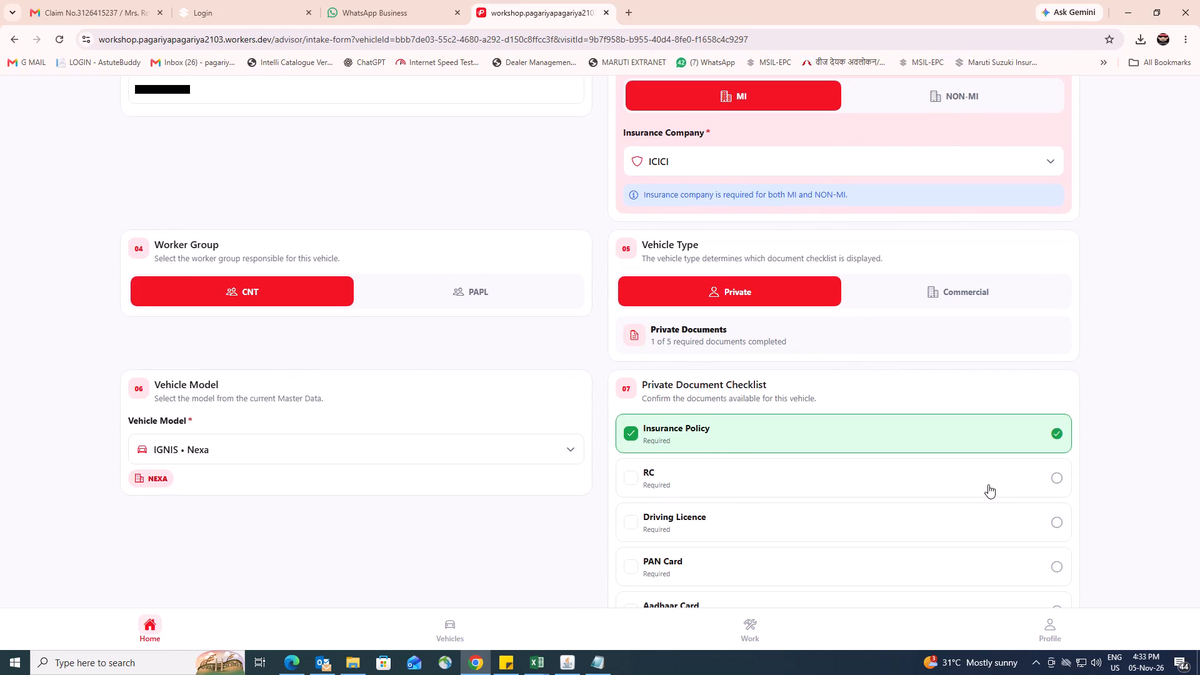
pyautogui.scroll(-2, 988, 484)
pyautogui.click(669, 421)
pyautogui.click(682, 379)
pyautogui.click(702, 345)
pyautogui.click(728, 284)
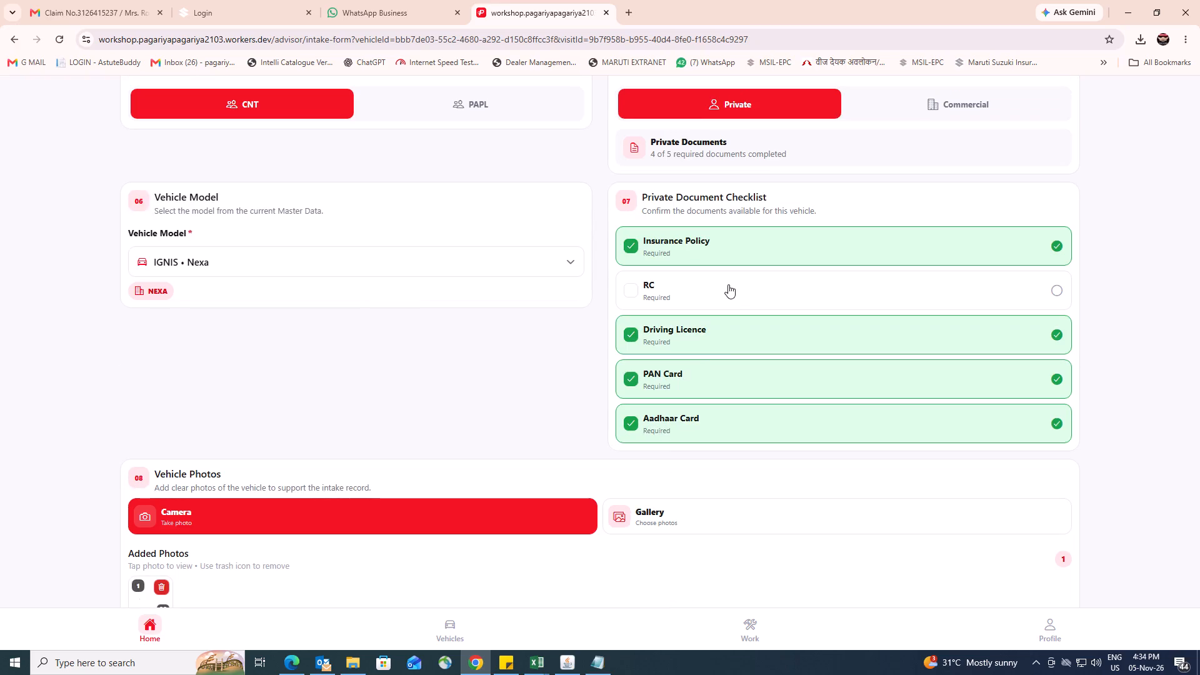
pyautogui.scroll(-6, 727, 386)
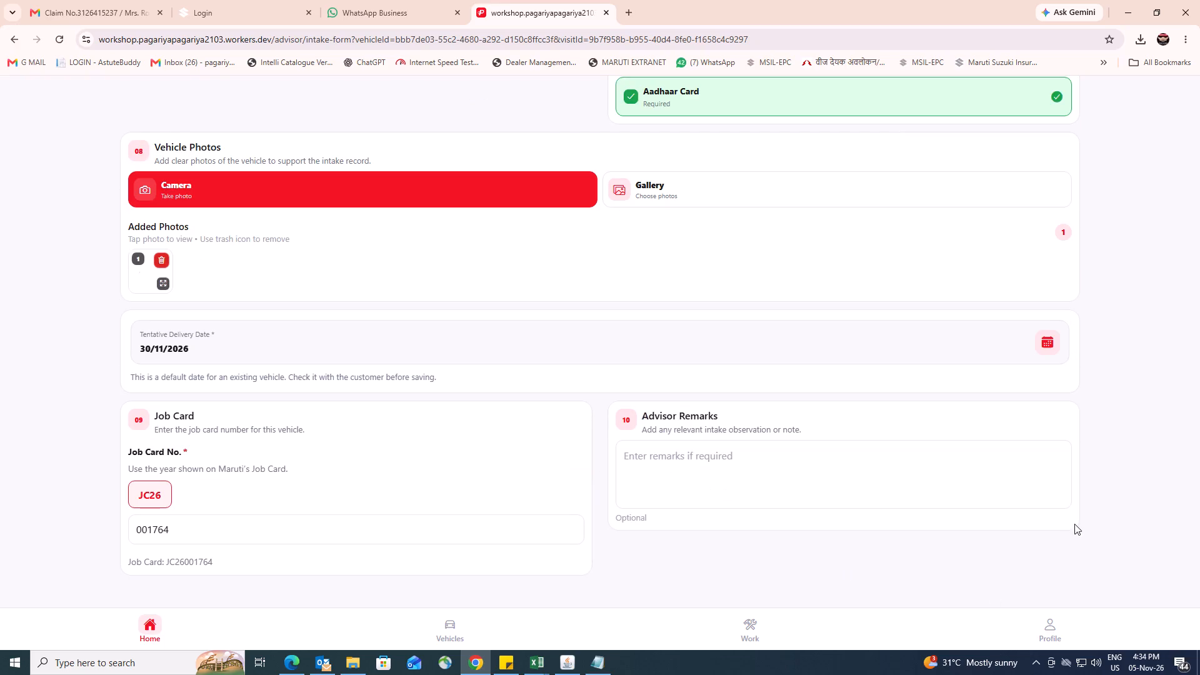
pyautogui.click(941, 566)
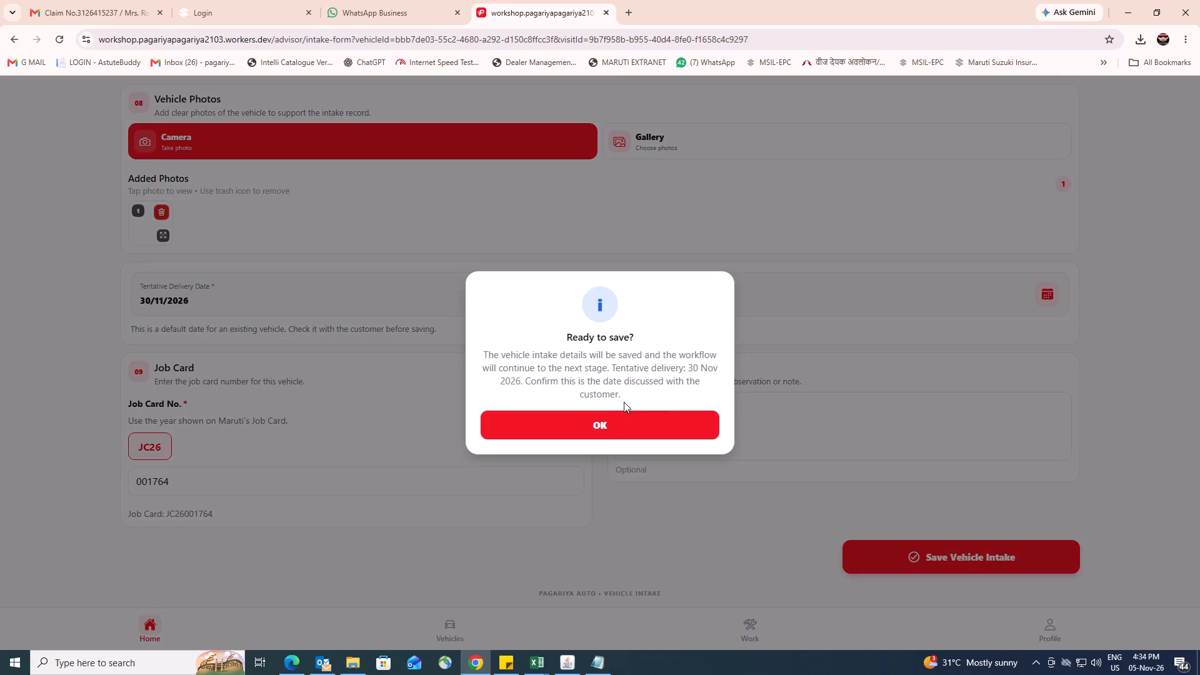
pyautogui.click(609, 404)
pyautogui.moveTo(609, 404); pyautogui.dragTo(616, 409)
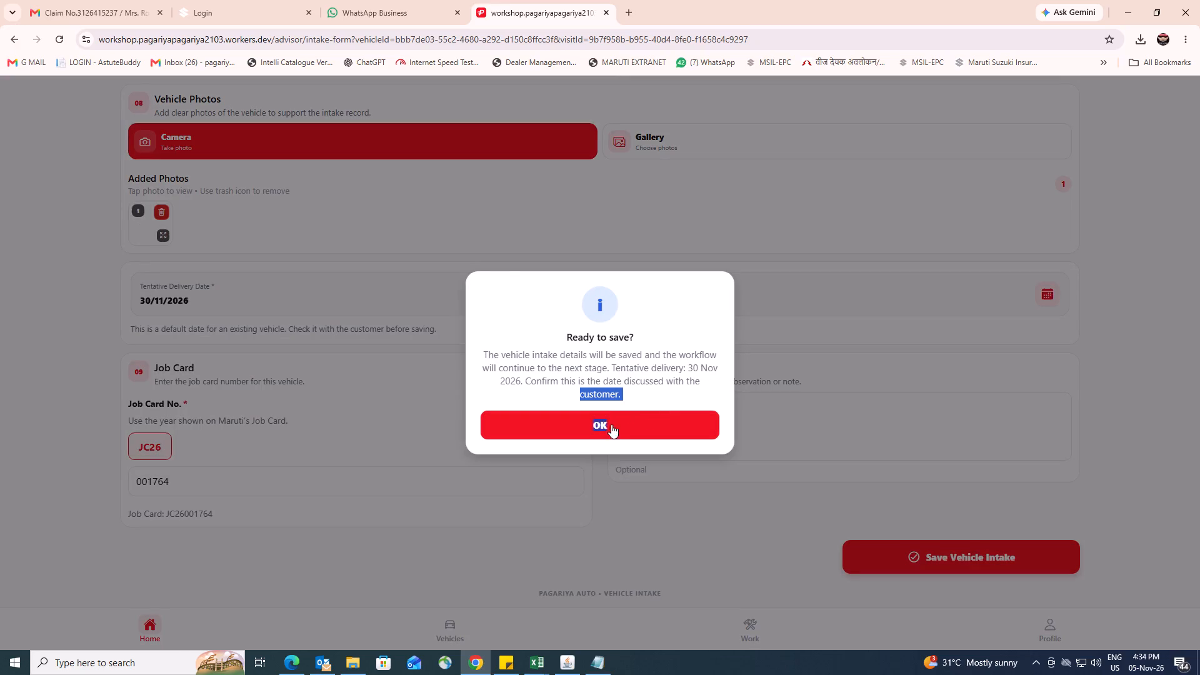
pyautogui.click(610, 426)
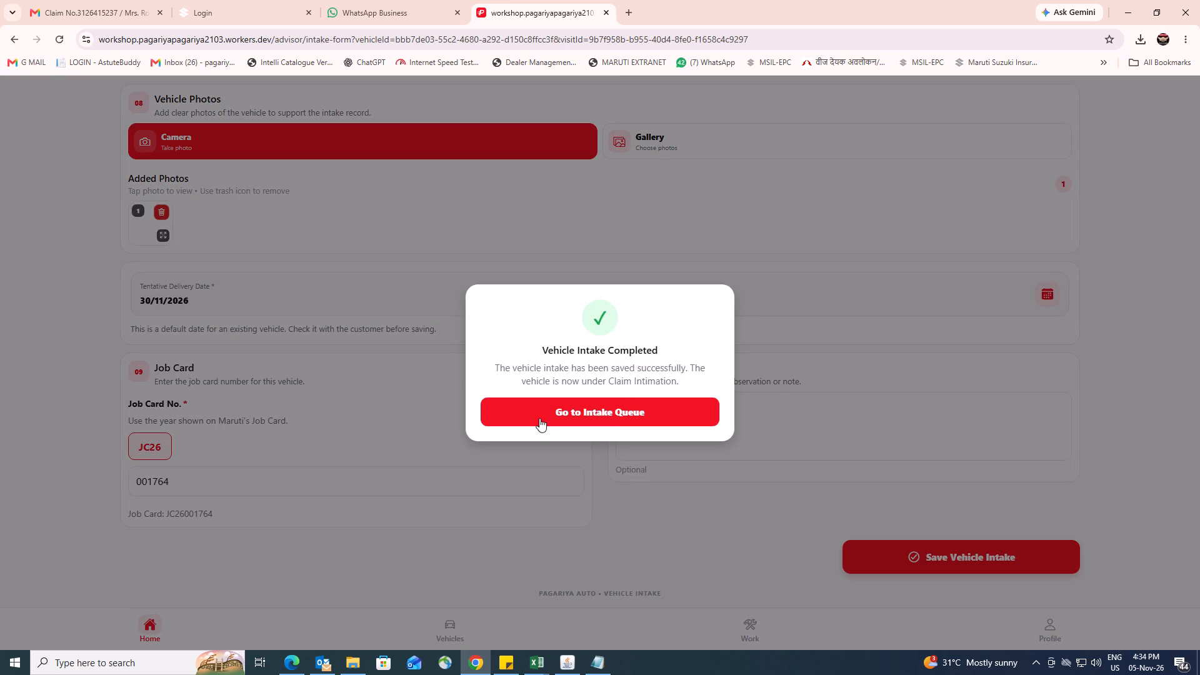
pyautogui.click(539, 410)
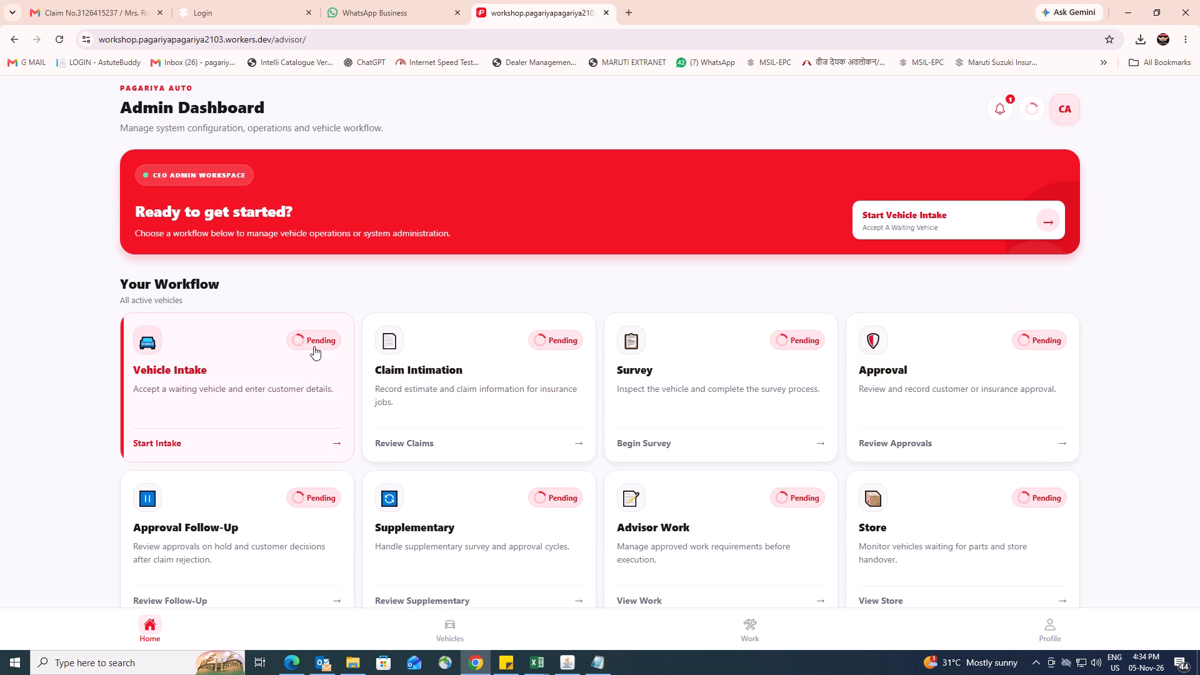
pyautogui.click(293, 344)
pyautogui.hotkey('alt', 'Tab')
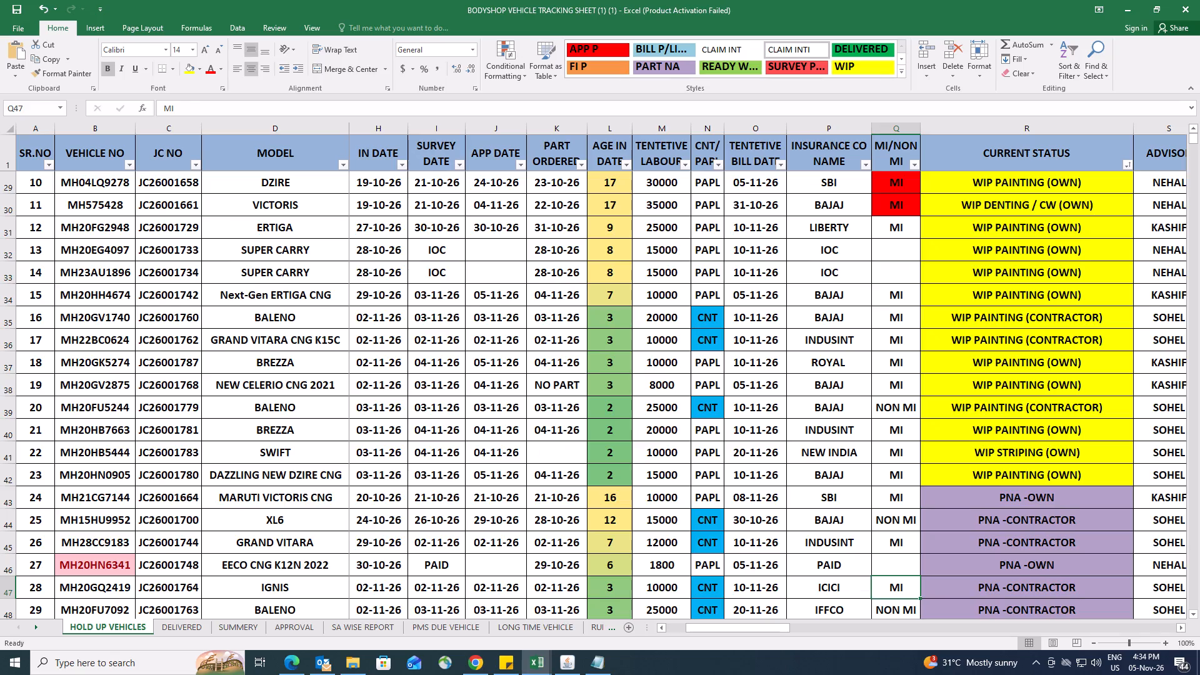
pyautogui.press('Down')
pyautogui.press('Up')
pyautogui.press('Left')
pyautogui.press('Left')
pyautogui.press('Left')
pyautogui.press('Left')
pyautogui.press('Left')
pyautogui.press('Left')
pyautogui.press('Left')
pyautogui.press('Left')
pyautogui.press('Left')
pyautogui.press('Left')
pyautogui.press('Left')
pyautogui.press('Left')
pyautogui.press('Left')
pyautogui.press('Left')
pyautogui.press('Left')
pyautogui.press('Left')
pyautogui.press('Left')
pyautogui.press('Left')
pyautogui.press('Left')
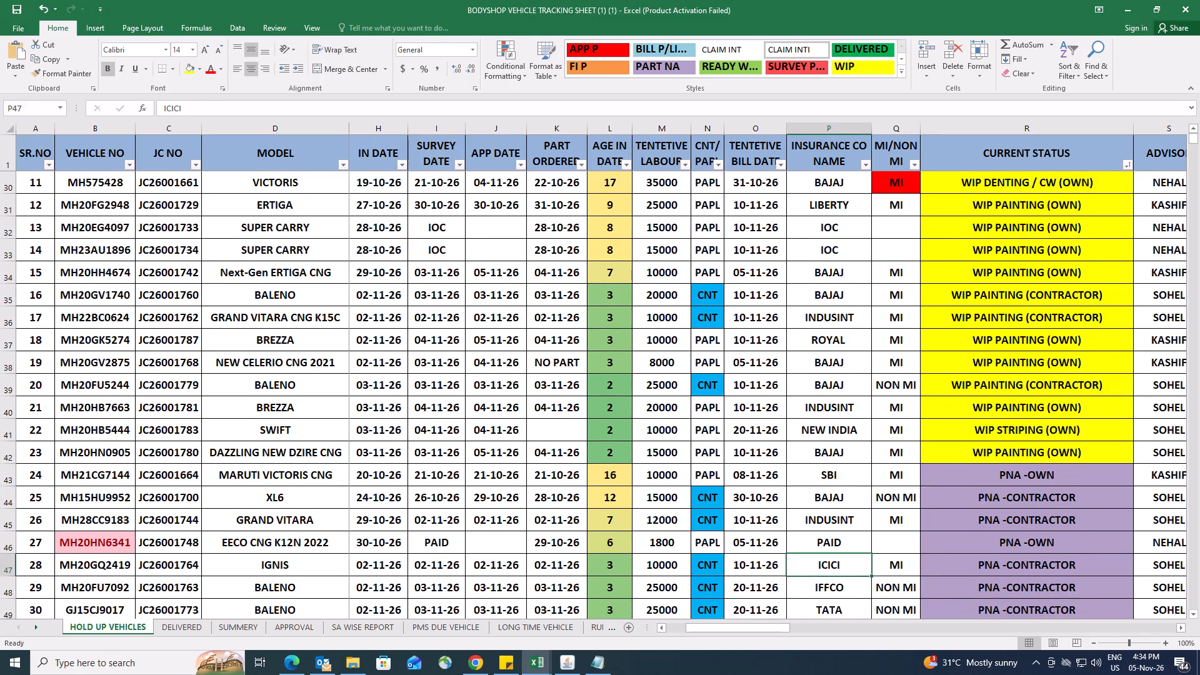
pyautogui.press('Left')
pyautogui.press('Left')
pyautogui.press('Down')
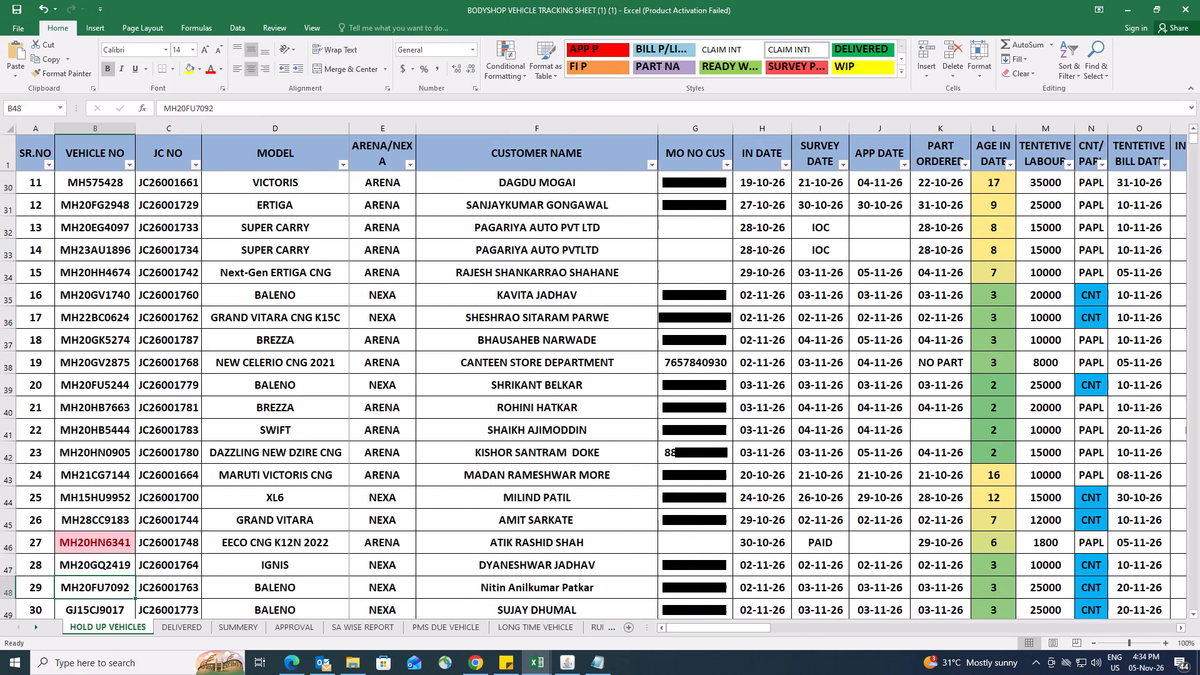
pyautogui.hotkey('ctrl', 'c')
pyautogui.hotkey('alt', 'Tab')
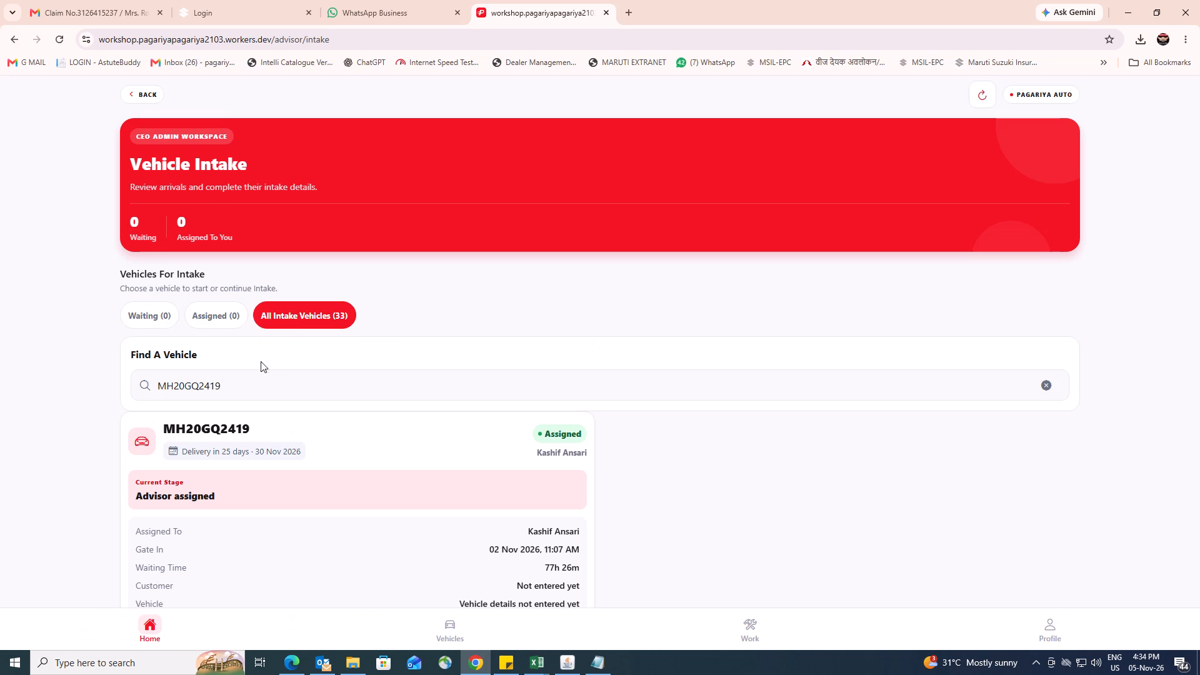
pyautogui.click(241, 381)
pyautogui.hotkey('ctrl', 'a')
pyautogui.hotkey('ctrl', 'v')
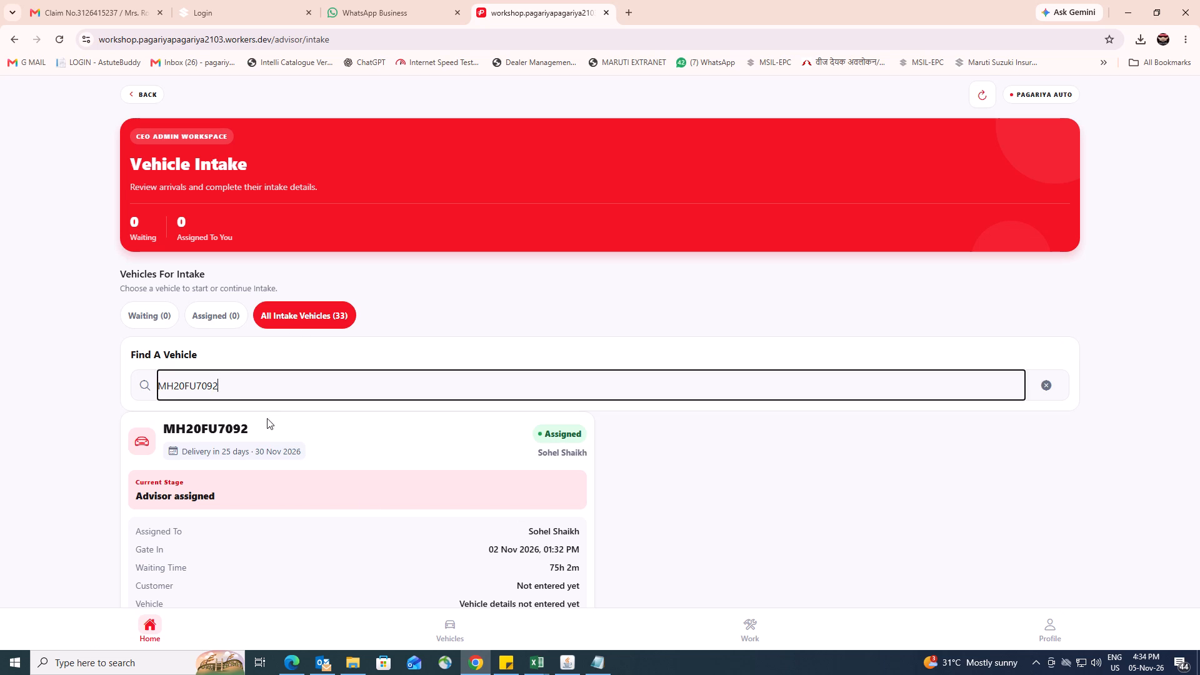
pyautogui.click(360, 499)
pyautogui.hotkey('alt', 'Tab')
pyautogui.press('Right')
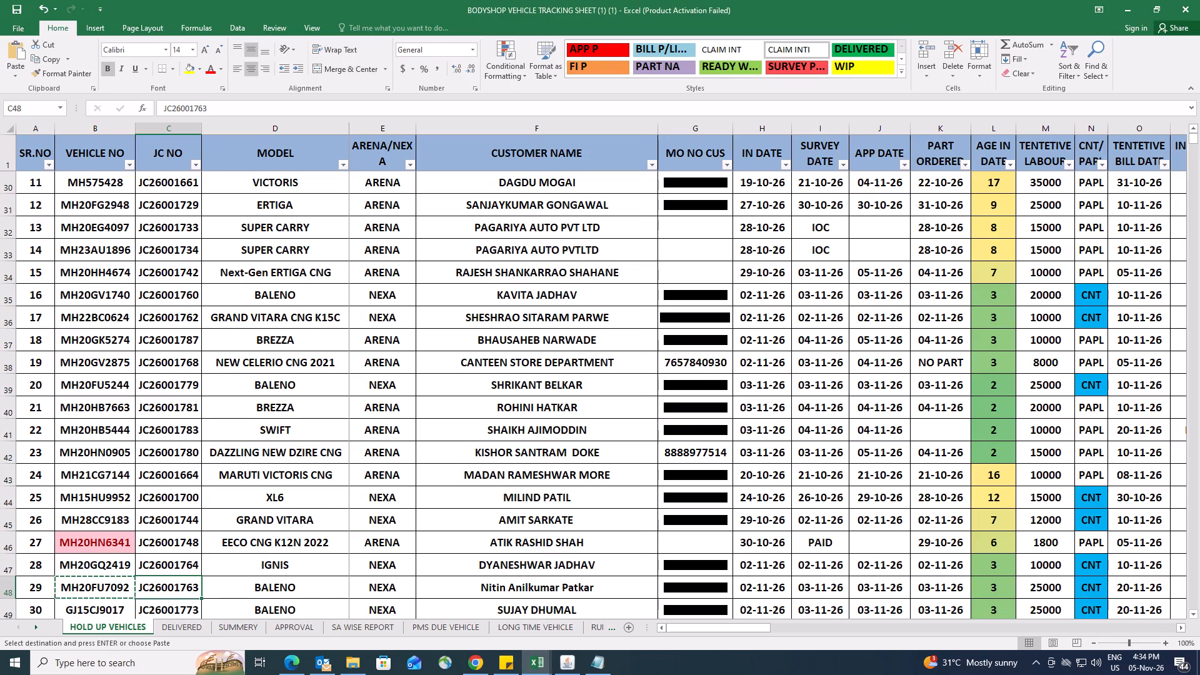
pyautogui.hotkey('ctrl', 'c')
pyautogui.press('Right')
pyautogui.press('Right')
pyautogui.press('Right')
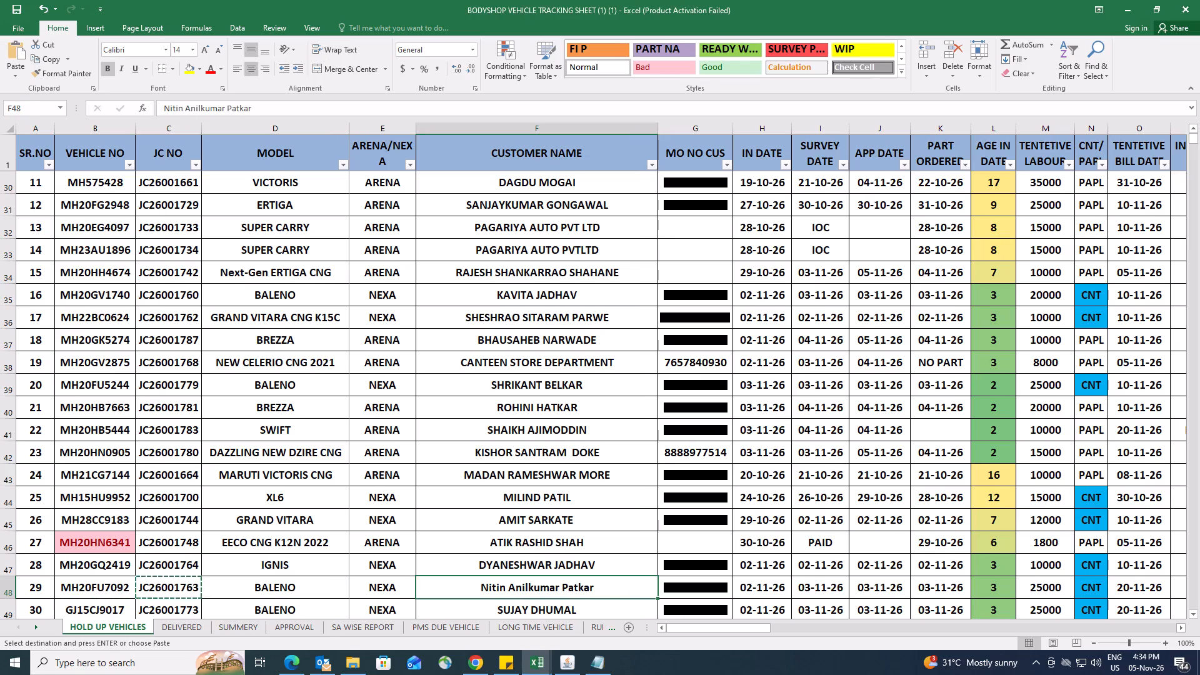
pyautogui.hotkey('ctrl', 'c')
pyautogui.press('Right')
pyautogui.hotkey('ctrl', 'c')
pyautogui.hotkey('alt', 'Tab')
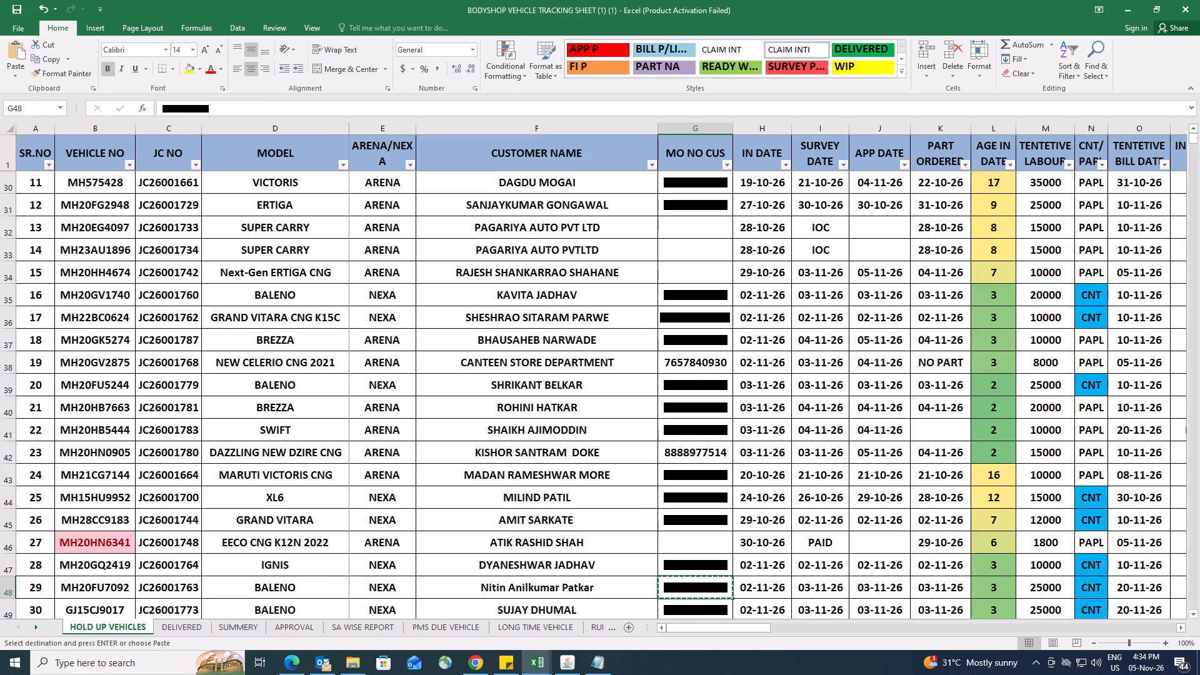
pyautogui.click(187, 412)
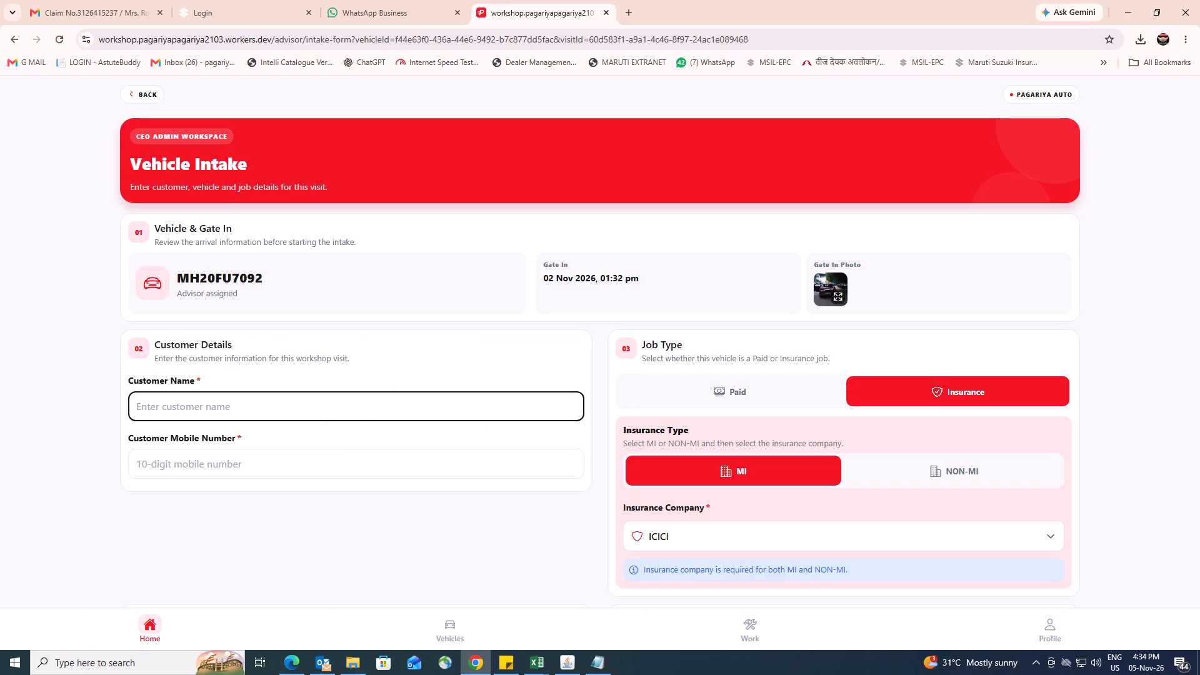
pyautogui.press('super+v')
pyautogui.click(192, 511)
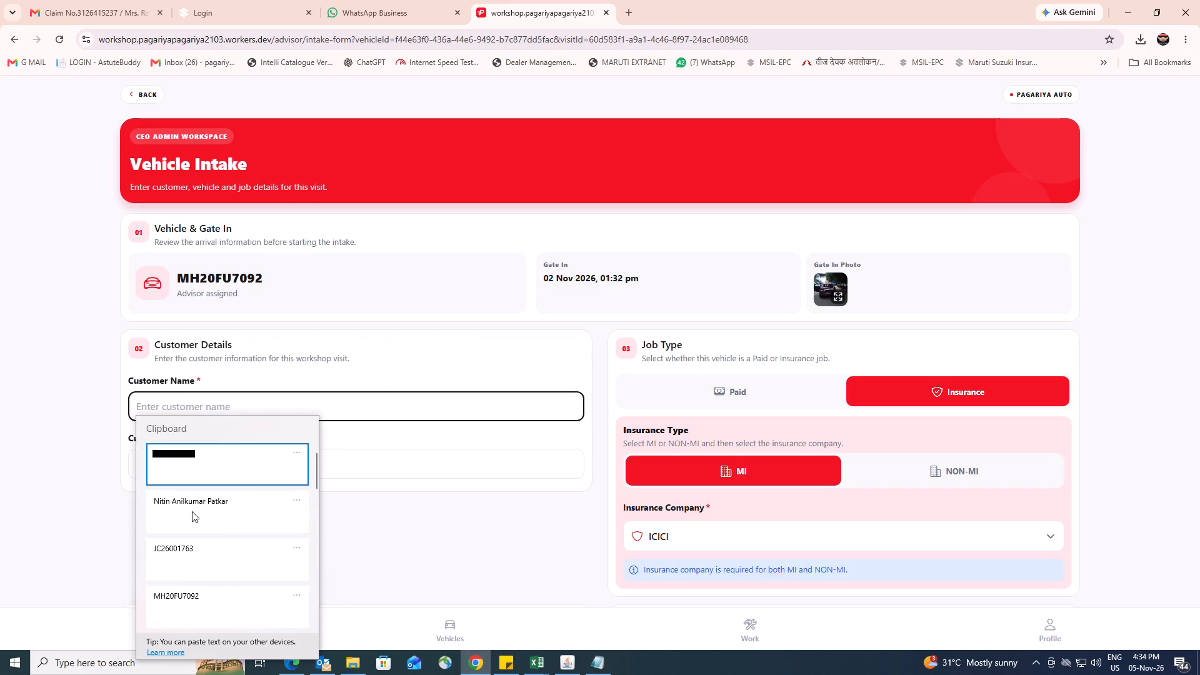
pyautogui.hotkey('ctrl', 'v')
pyautogui.click(194, 457)
pyautogui.press('super+v')
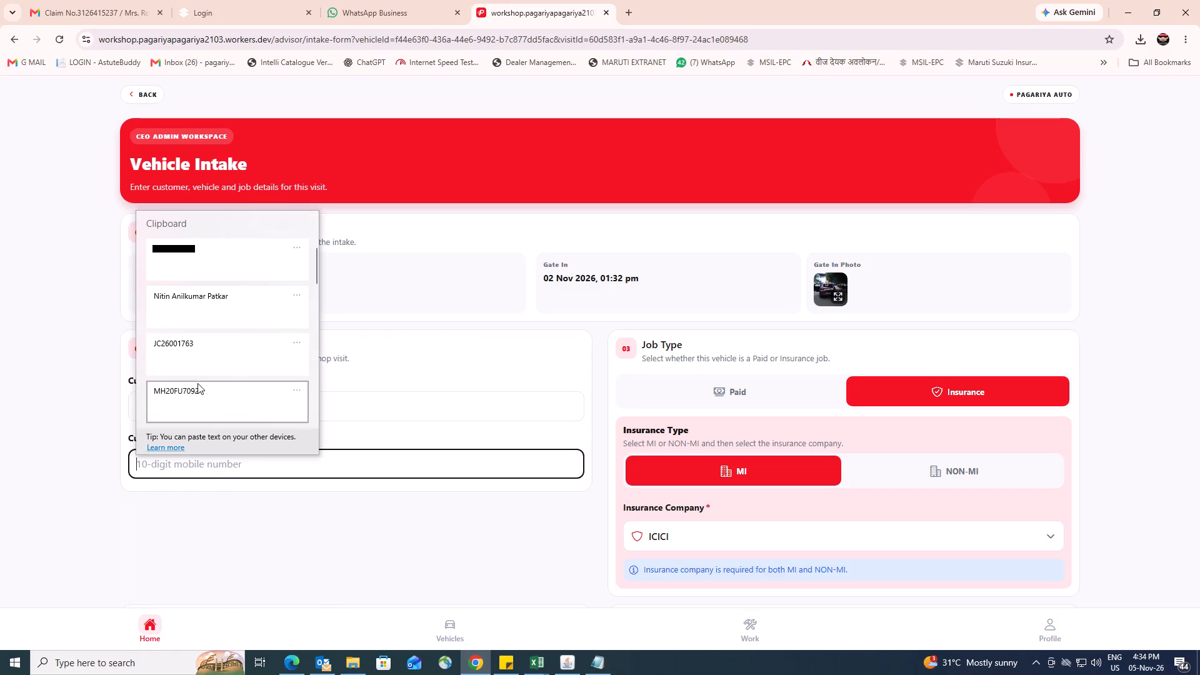
pyautogui.click(222, 253)
pyautogui.hotkey('ctrl', 'v')
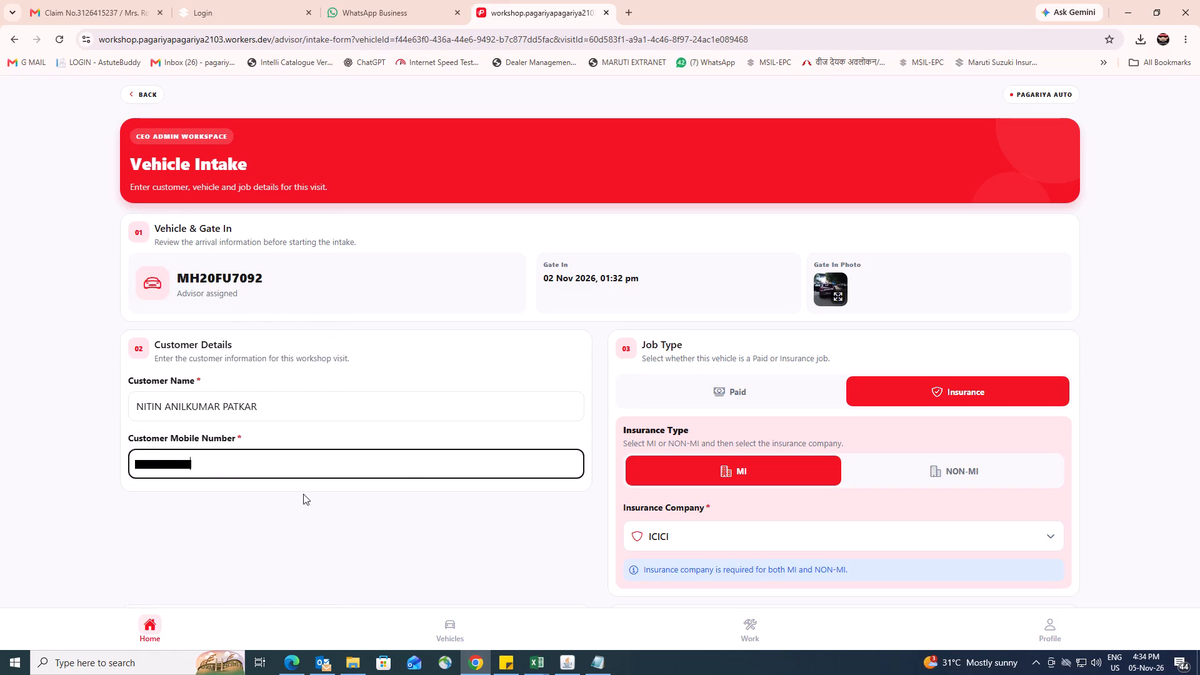
# Set the vehicle model to BALENO.
pyautogui.scroll(-7, 303, 494)
pyautogui.click(224, 396)
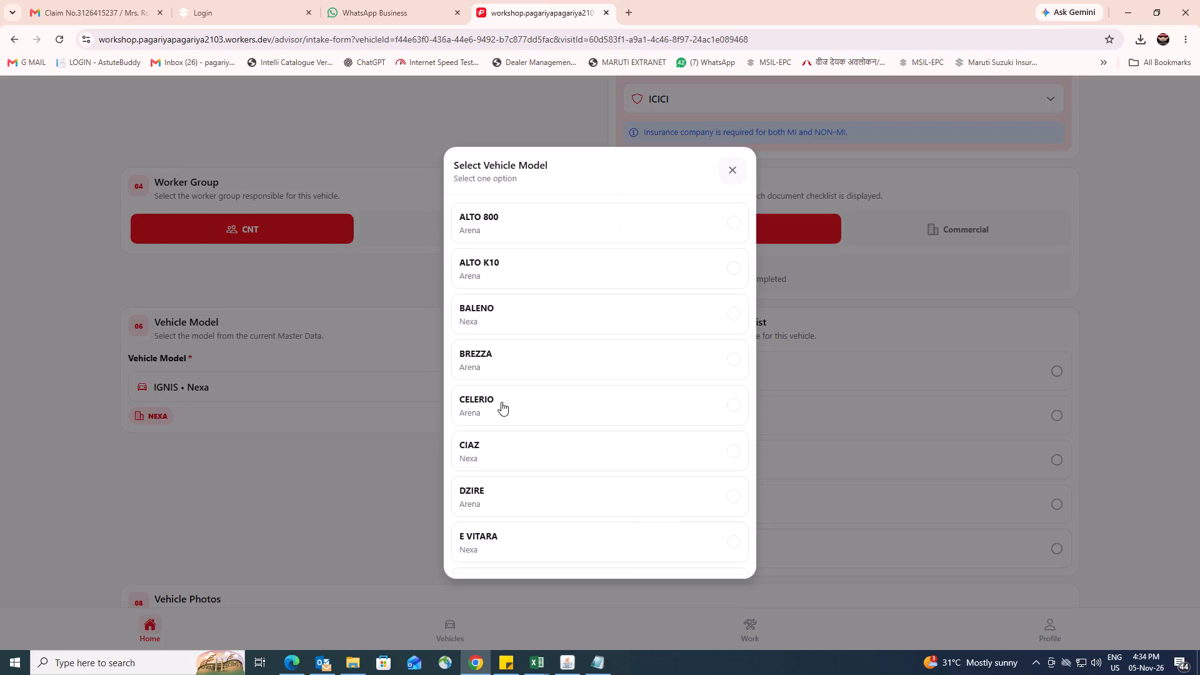
pyautogui.click(489, 322)
# Add a vehicle photo to the intake from the Gallery option.
pyautogui.scroll(-2, 342, 493)
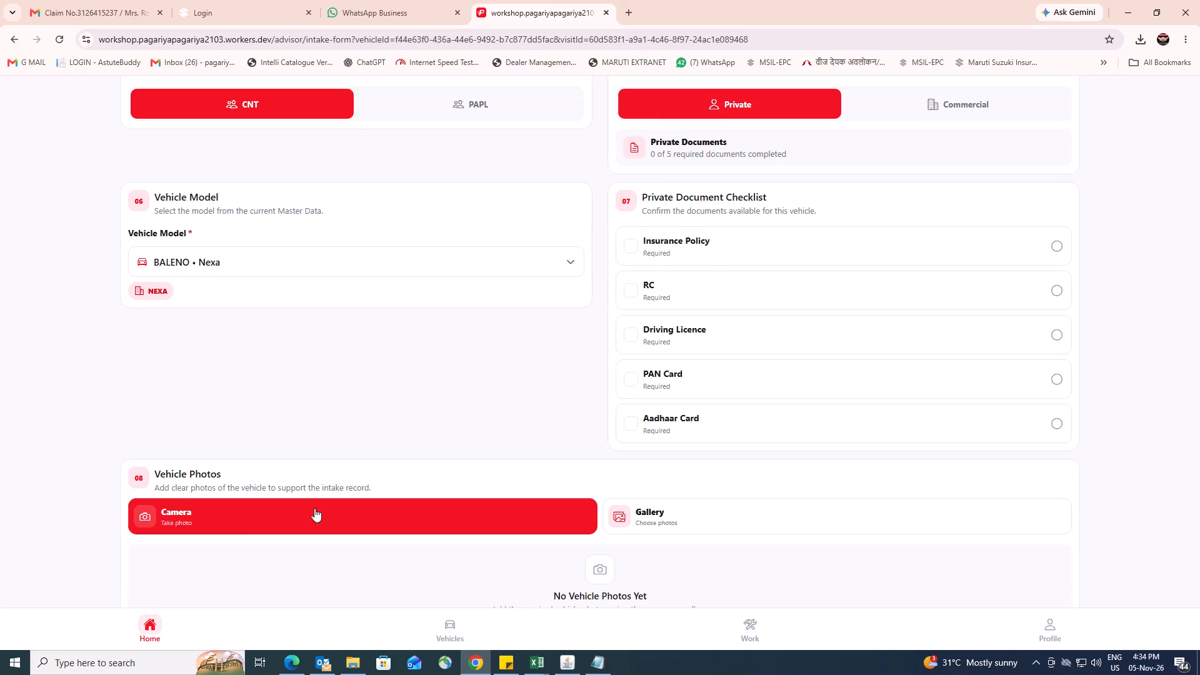
pyautogui.click(676, 527)
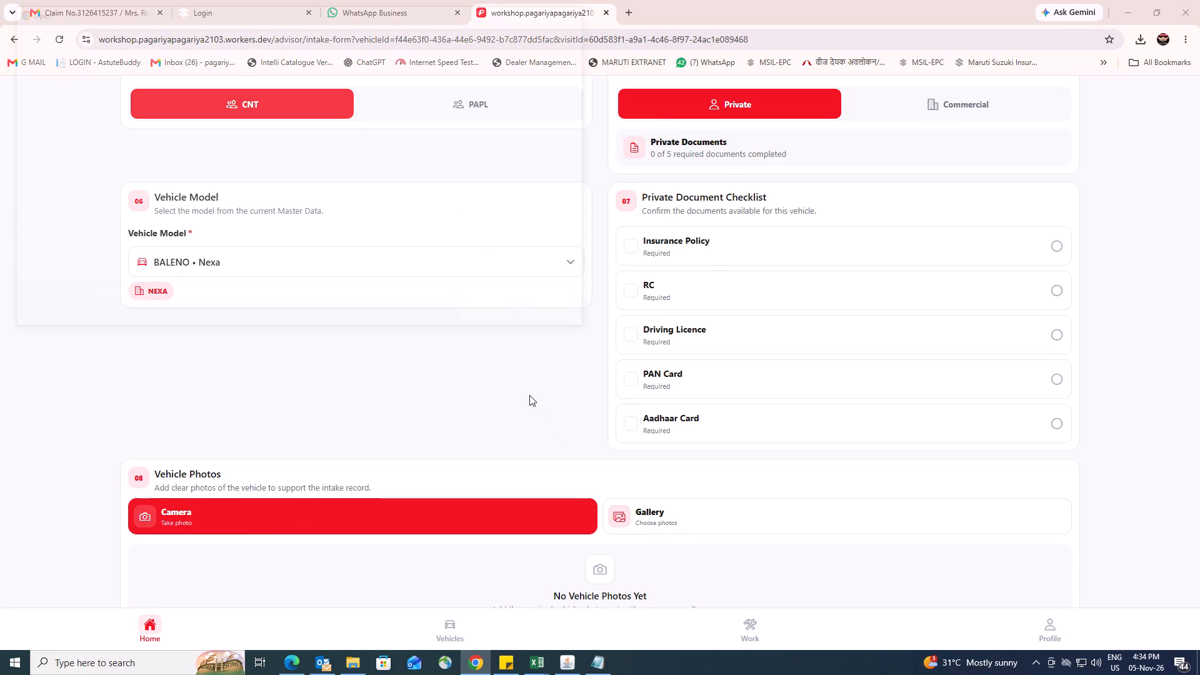
pyautogui.doubleClick(397, 133)
pyautogui.scroll(-5, 324, 459)
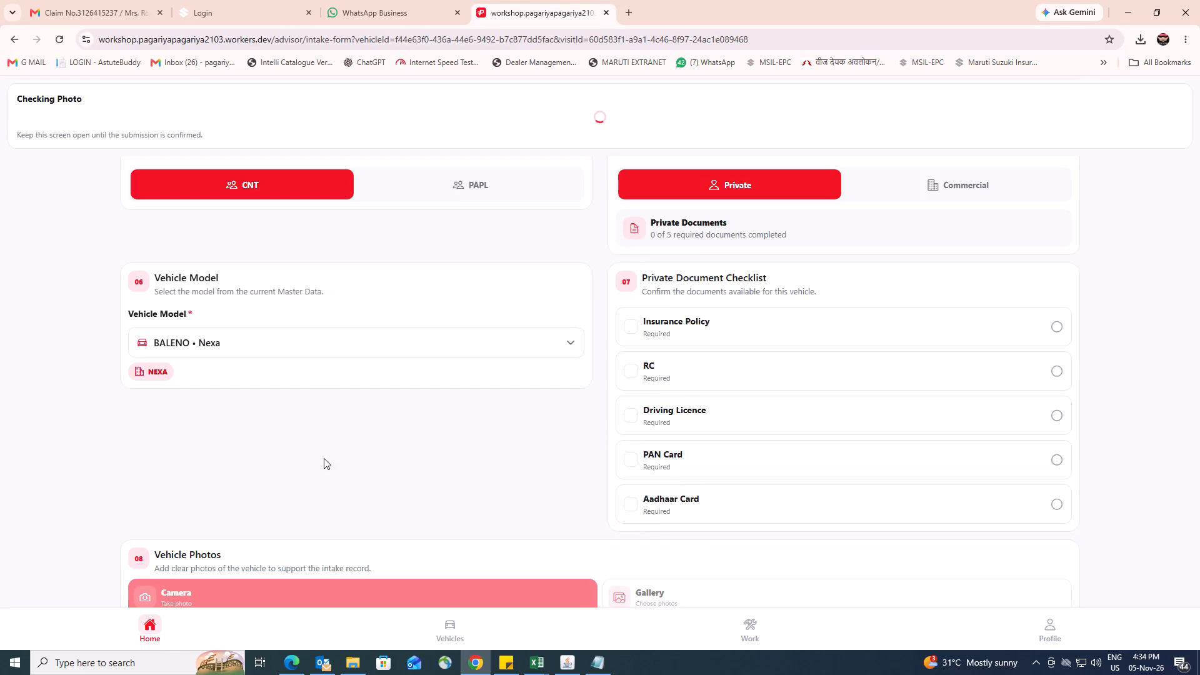
pyautogui.scroll(-4, 321, 457)
pyautogui.click(212, 473)
pyautogui.press('super+v')
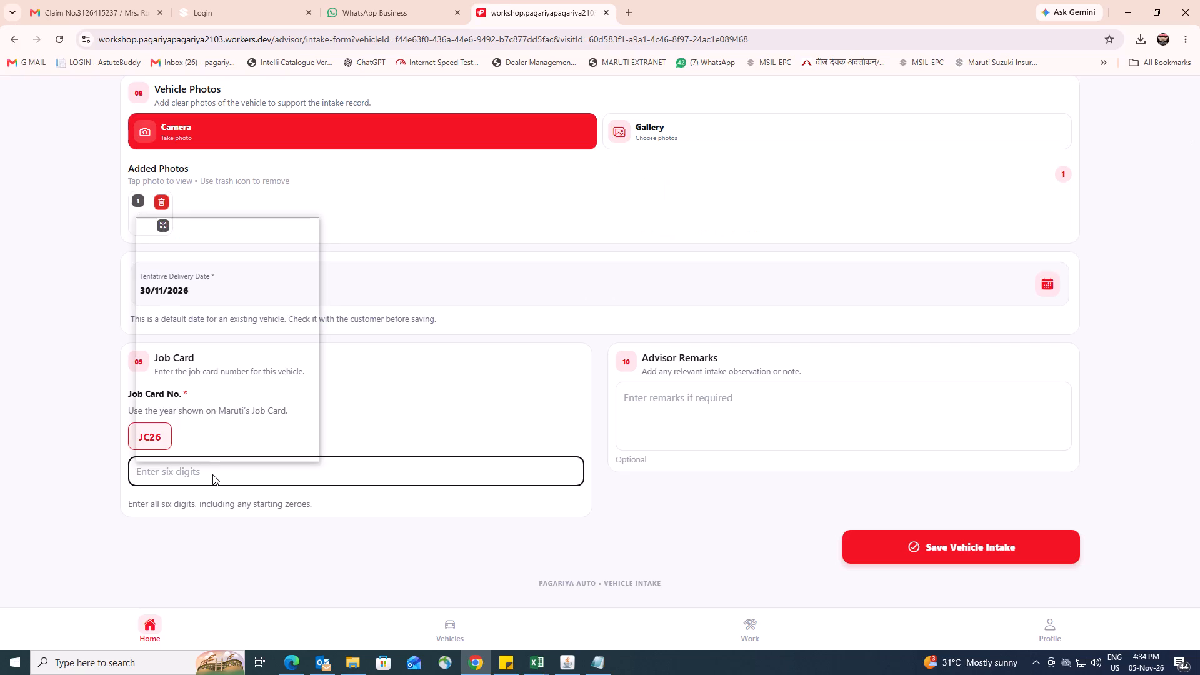
pyautogui.click(194, 361)
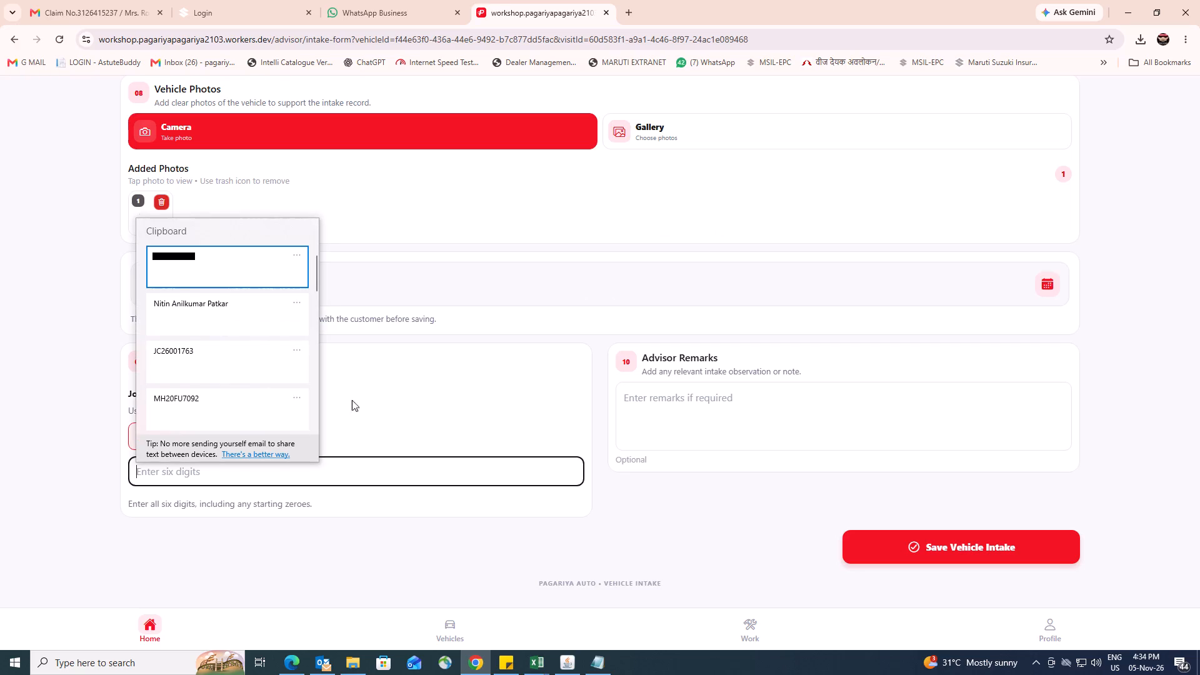
pyautogui.click(198, 369)
pyautogui.hotkey('ctrl', 'v')
# Mark Insurance Policy, RC, Driving Licence, PAN Card and Aadhaar Card as available in the private document checklist.
pyautogui.scroll(2, 708, 452)
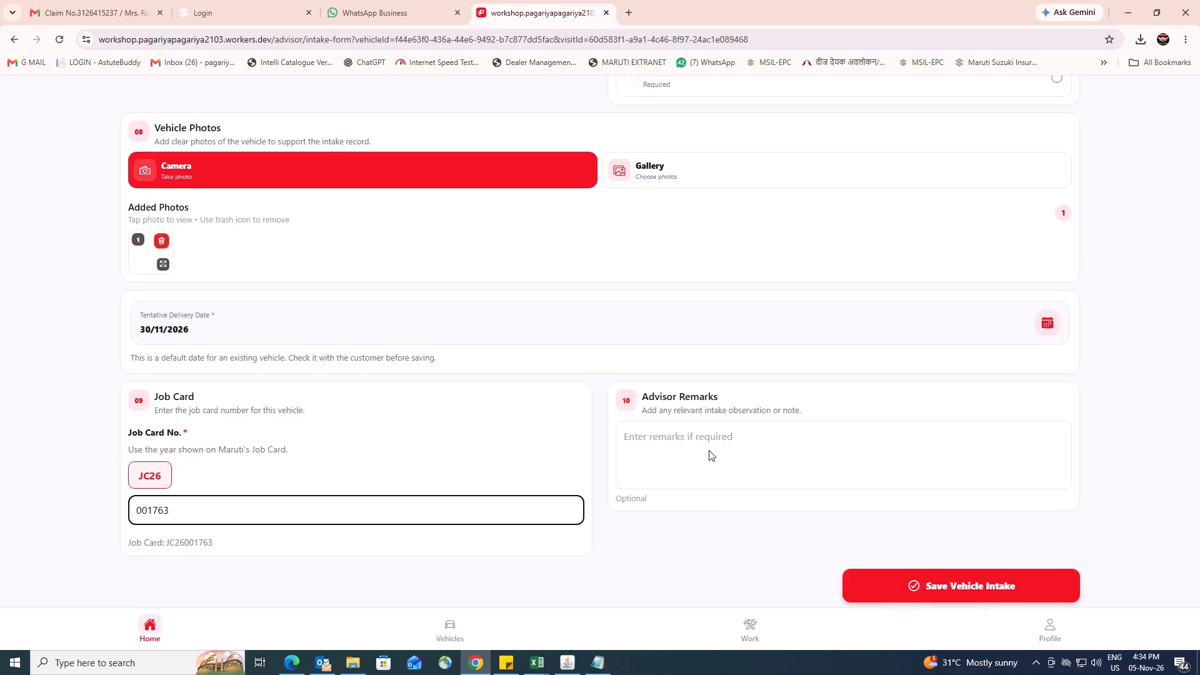
pyautogui.scroll(4, 709, 450)
pyautogui.click(668, 248)
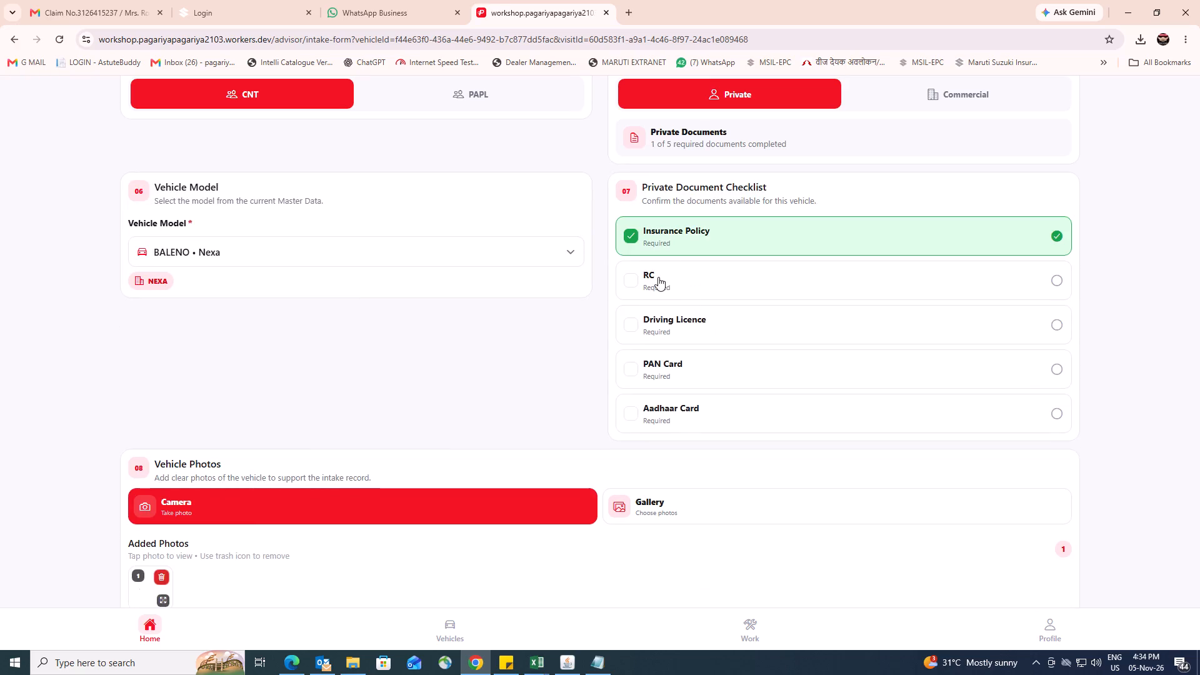
pyautogui.click(658, 277)
pyautogui.click(645, 337)
pyautogui.click(641, 368)
pyautogui.click(657, 413)
pyautogui.scroll(4, 648, 395)
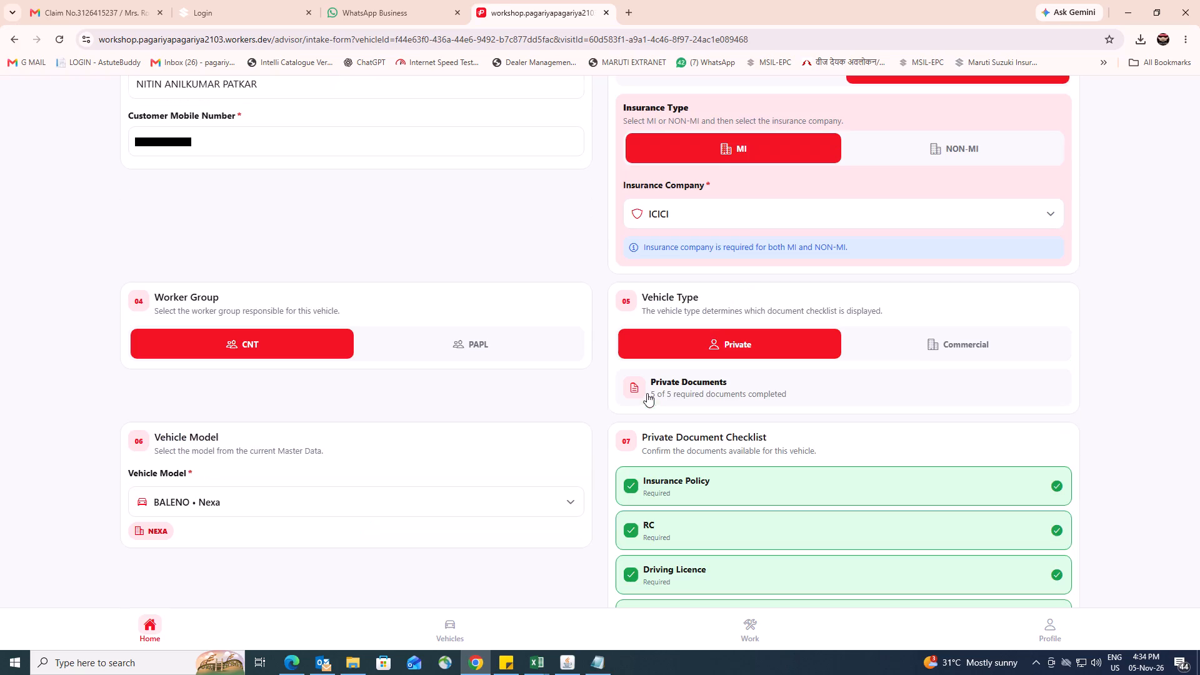
pyautogui.hotkey('alt', 'Tab')
pyautogui.press('Right')
pyautogui.press('Right')
pyautogui.press('Right')
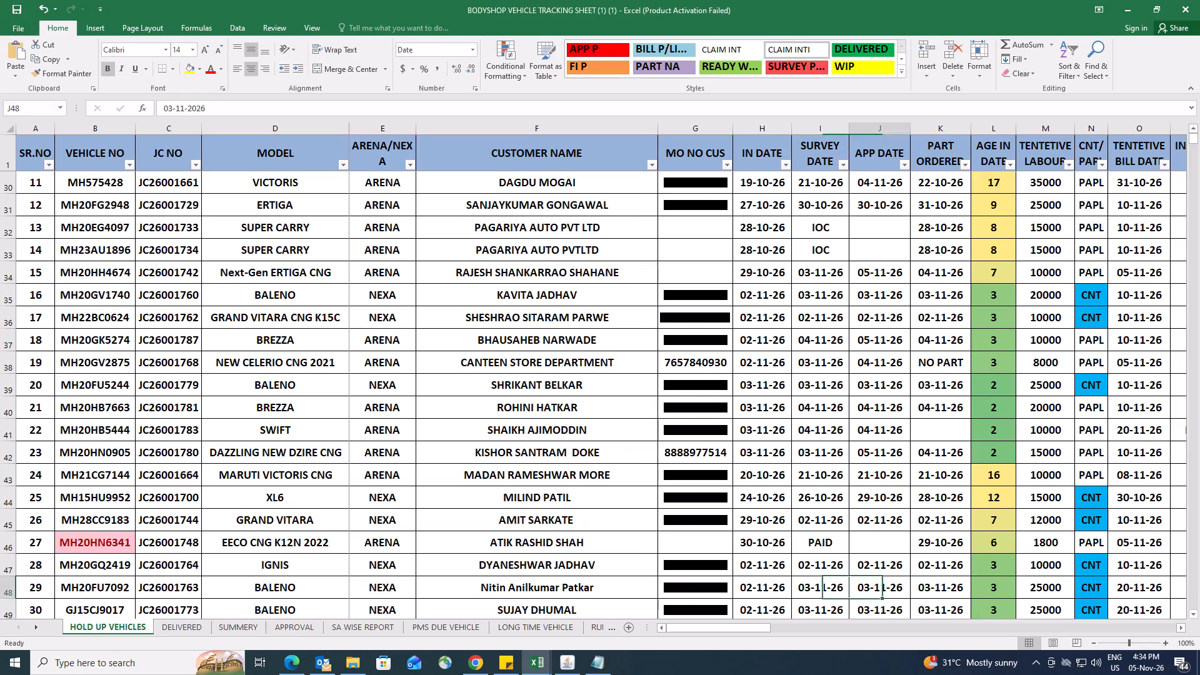
pyautogui.press('Right')
pyautogui.press('Left')
pyautogui.press('Right')
pyautogui.press('Right')
pyautogui.press('Right')
pyautogui.press('Right')
pyautogui.press('Right')
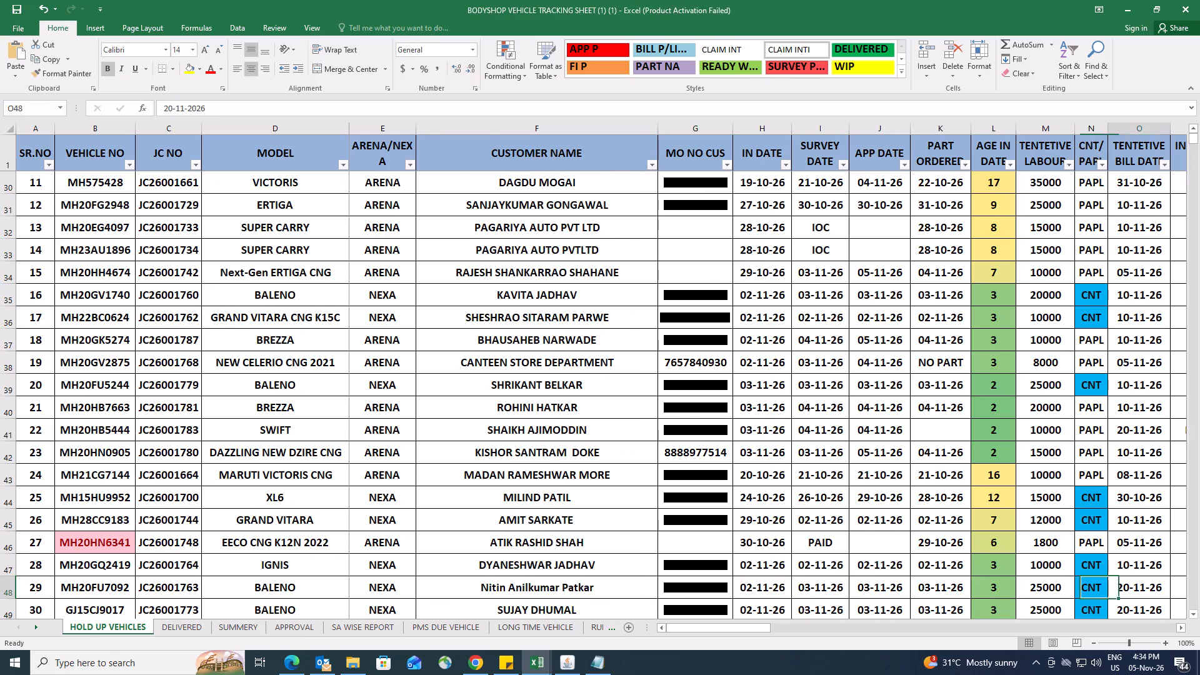
pyautogui.press('Right')
pyautogui.press('Left')
pyautogui.press('Right')
pyautogui.press('Right')
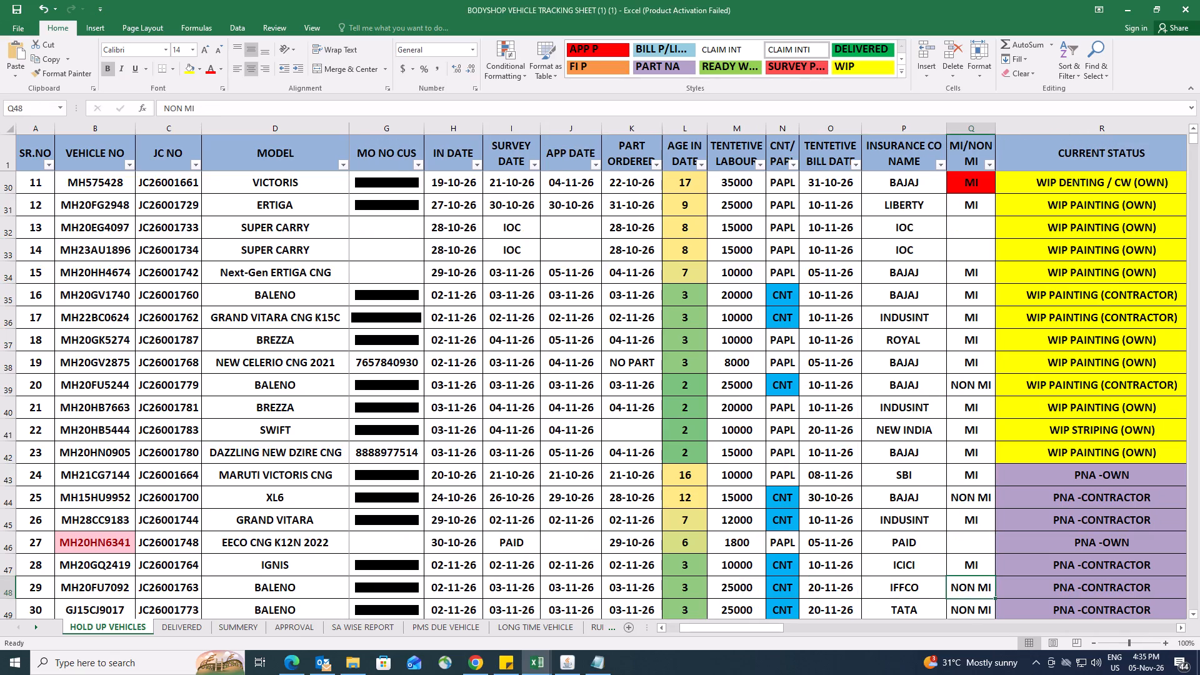
pyautogui.hotkey('alt', 'Tab')
pyautogui.scroll(3, 766, 371)
pyautogui.click(993, 332)
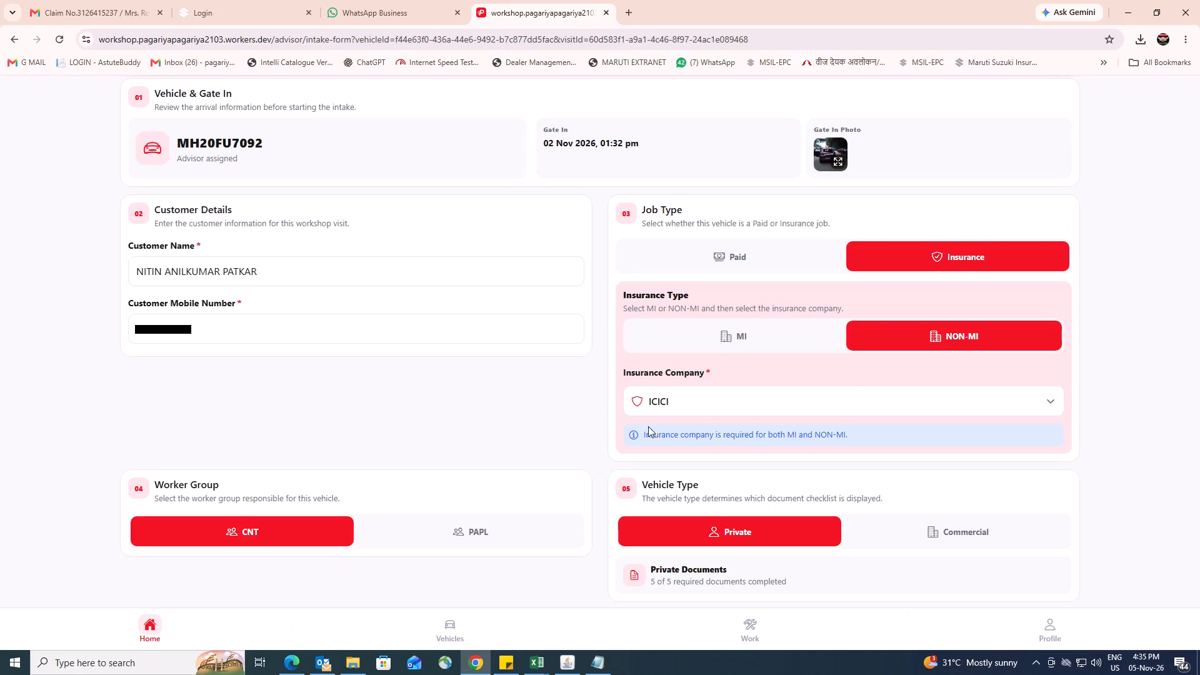
# Set the insurance company to IFFCO TOKIO.
pyautogui.click(719, 399)
pyautogui.scroll(-1, 532, 391)
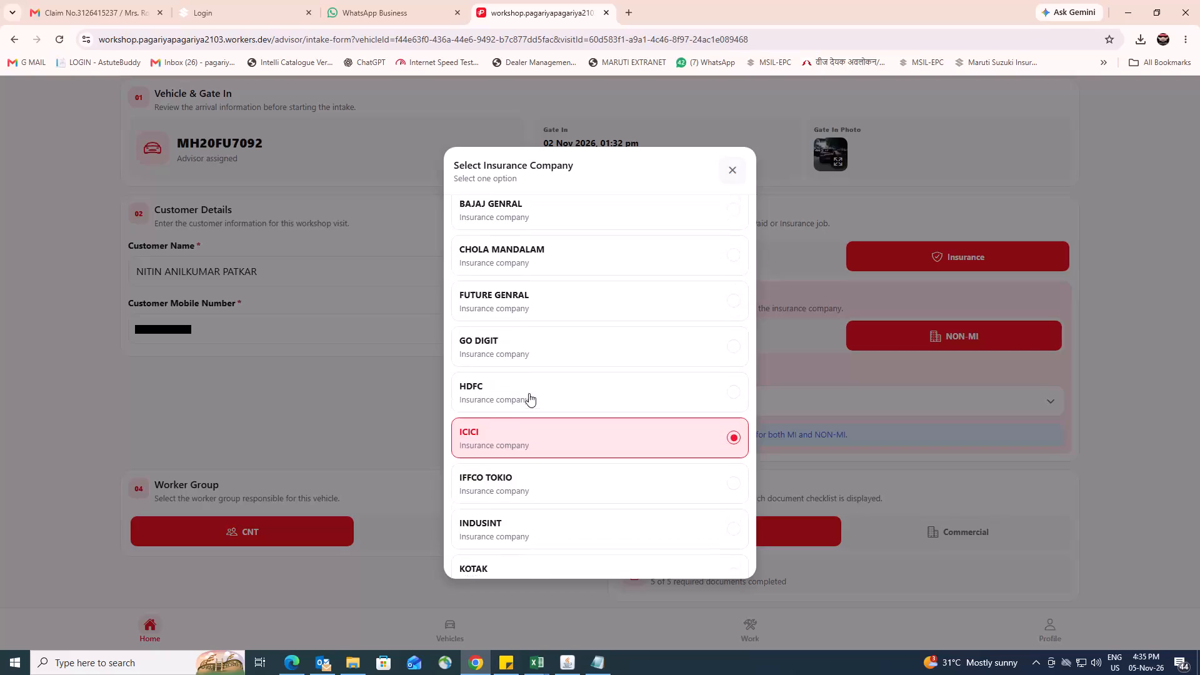
pyautogui.click(526, 471)
pyautogui.scroll(1, 819, 391)
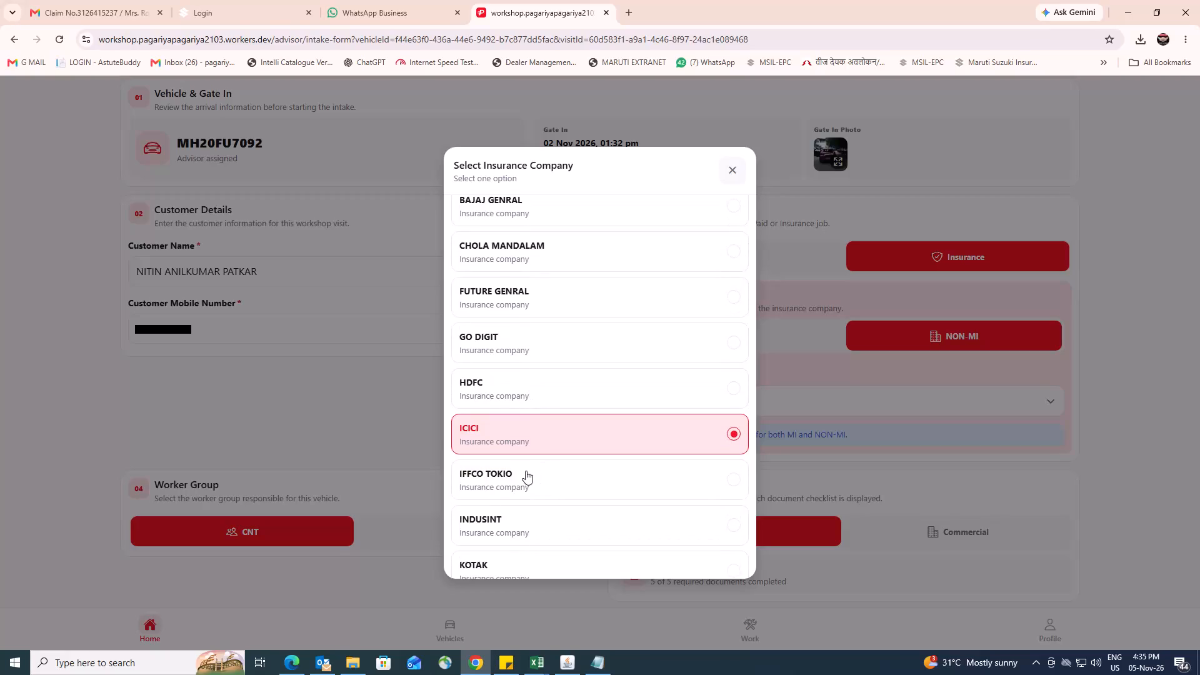
pyautogui.scroll(1, 526, 471)
pyautogui.scroll(-2, 365, 457)
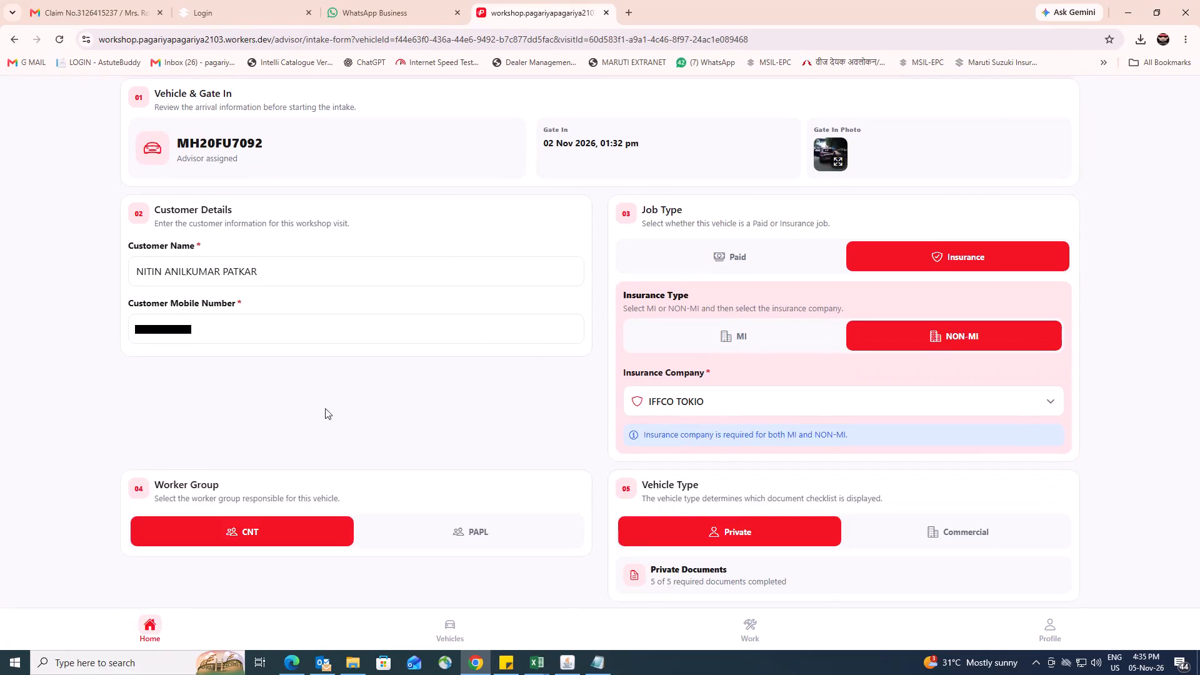
pyautogui.scroll(-3, 344, 407)
pyautogui.scroll(-6, 1011, 362)
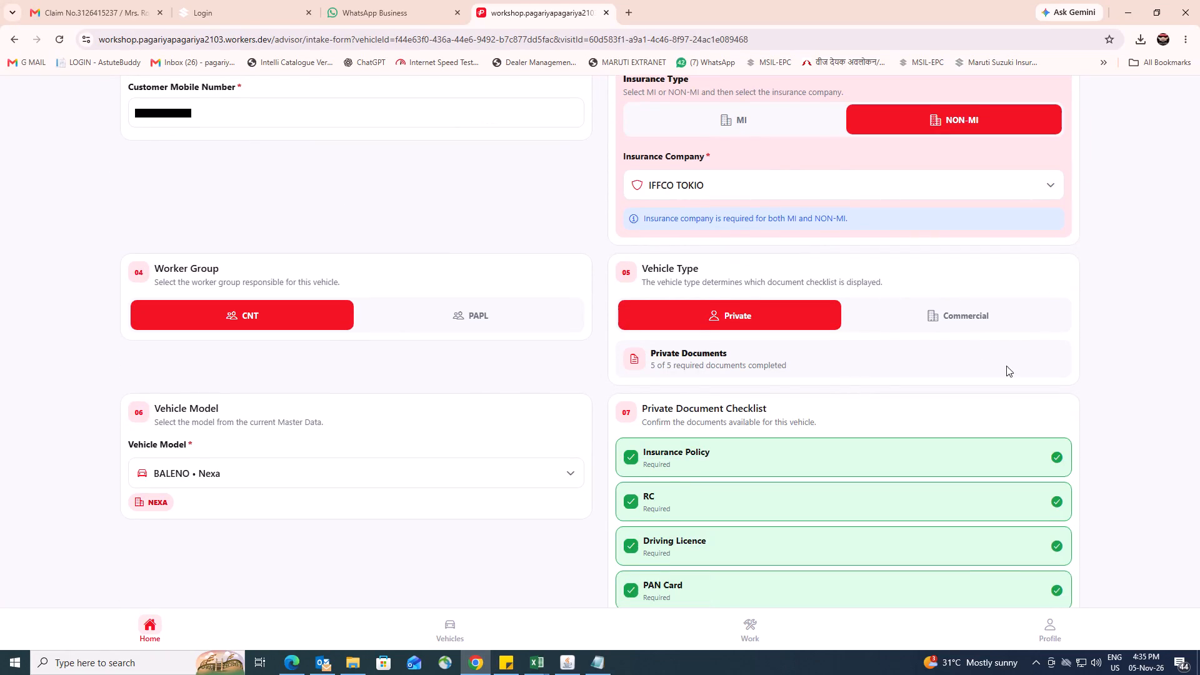
pyautogui.scroll(-4, 807, 407)
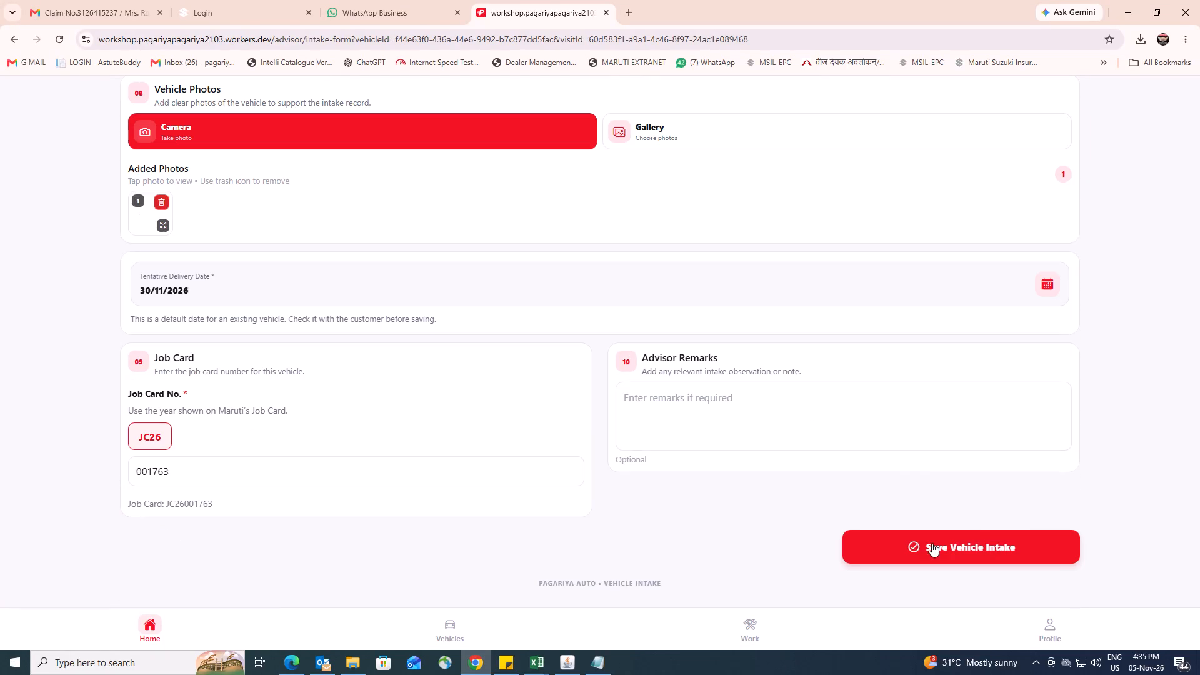
pyautogui.click(932, 543)
pyautogui.click(632, 433)
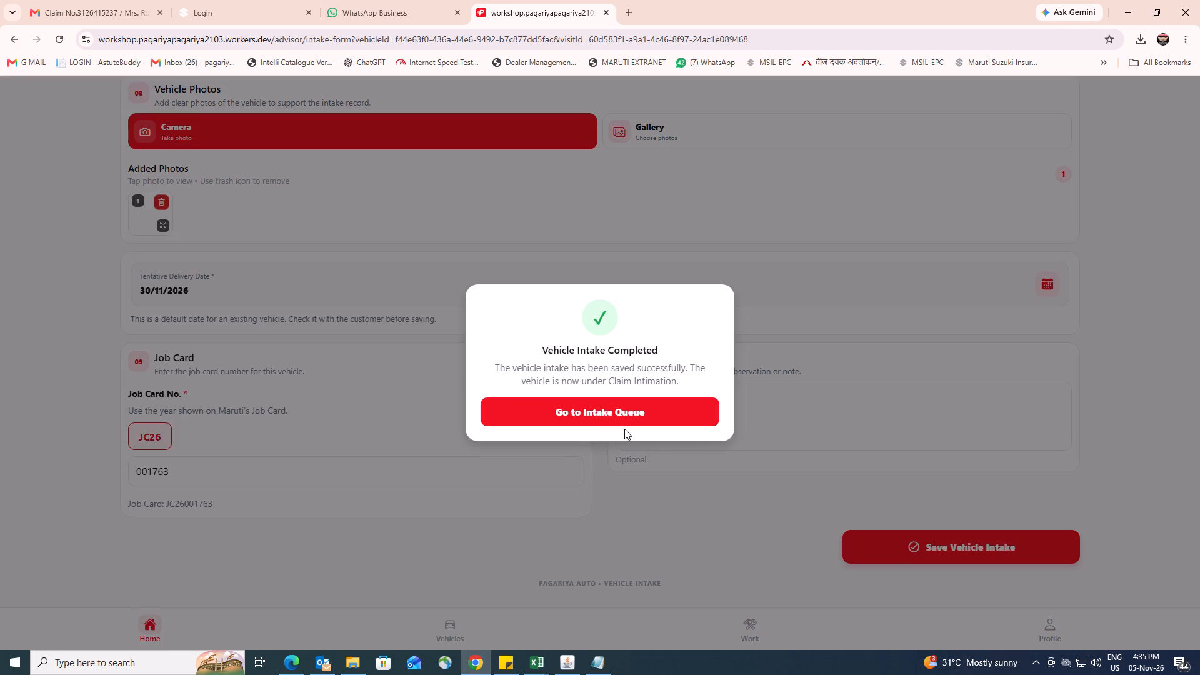
pyautogui.click(607, 412)
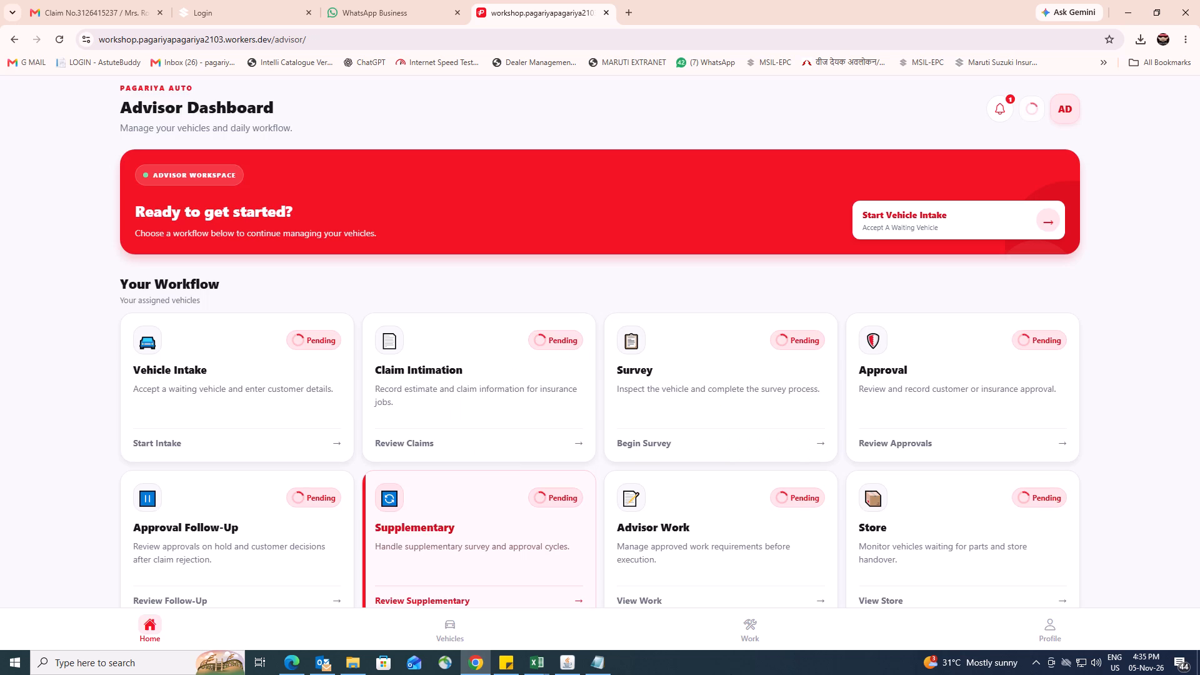
pyautogui.click(192, 374)
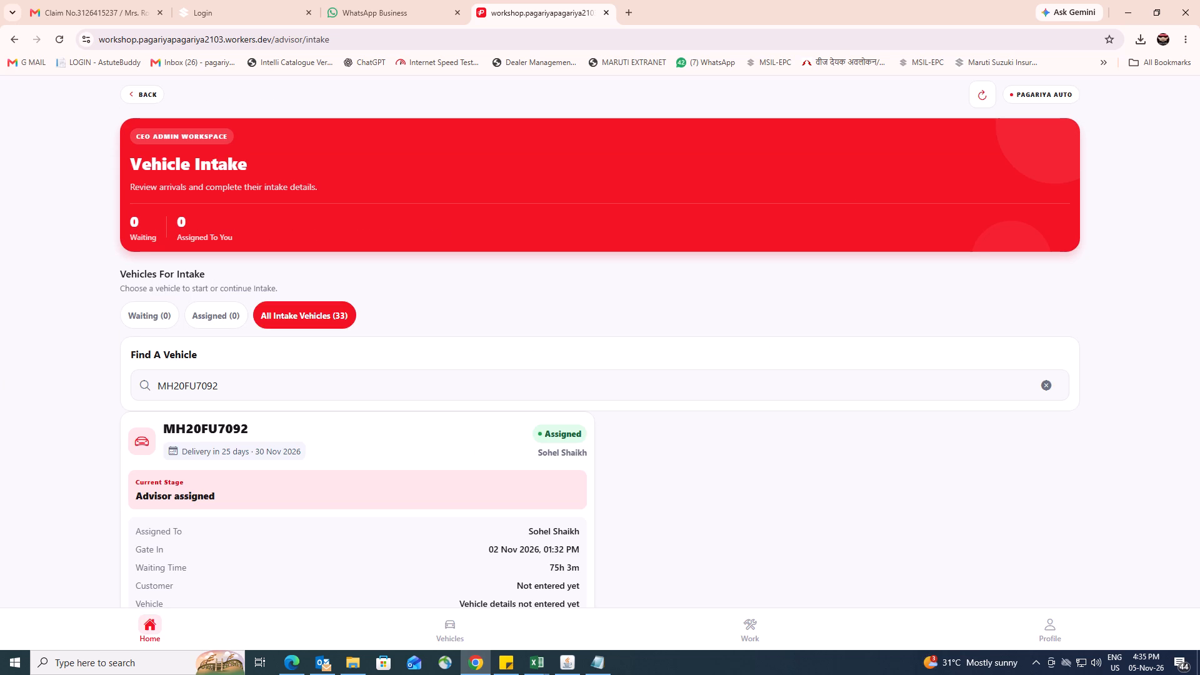
pyautogui.hotkey('alt', 'Tab')
pyautogui.press('Left')
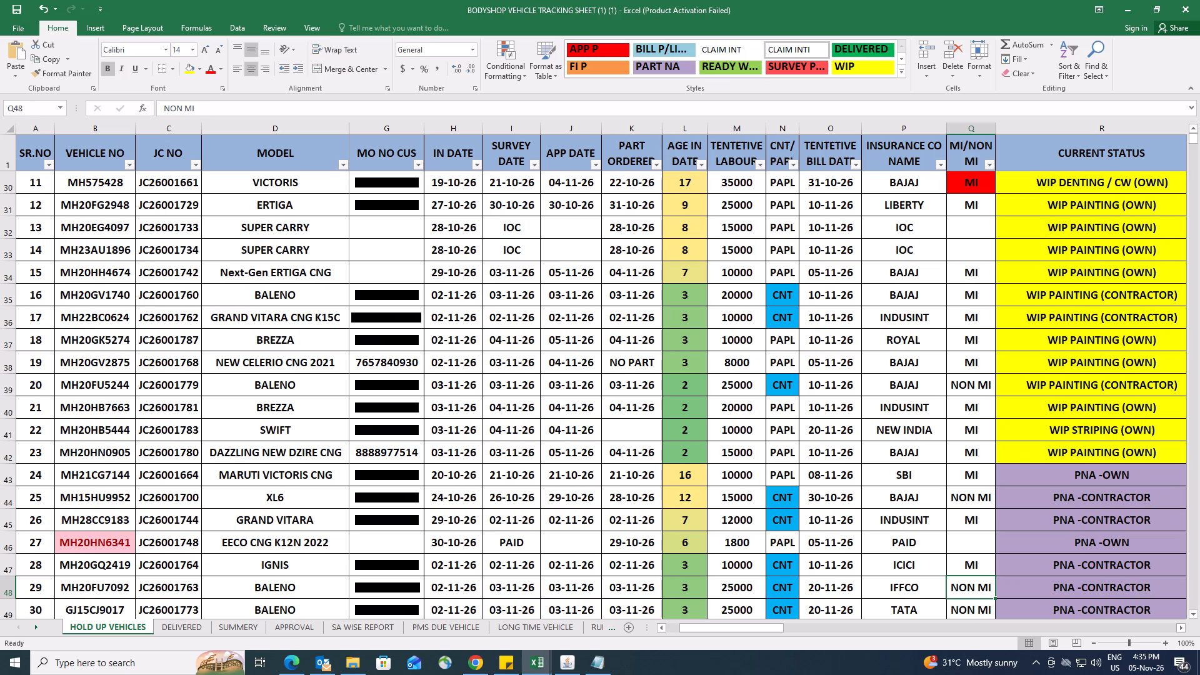
pyautogui.press('Left')
pyautogui.press('Left')
pyautogui.press('Left')
pyautogui.press('Left')
pyautogui.press('Left')
pyautogui.press('Left')
pyautogui.press('Left')
pyautogui.press('Left')
pyautogui.press('Left')
pyautogui.press('Left')
pyautogui.press('Left')
pyautogui.press('Left')
pyautogui.press('Left')
pyautogui.press('Left')
pyautogui.press('Left')
pyautogui.press('Down')
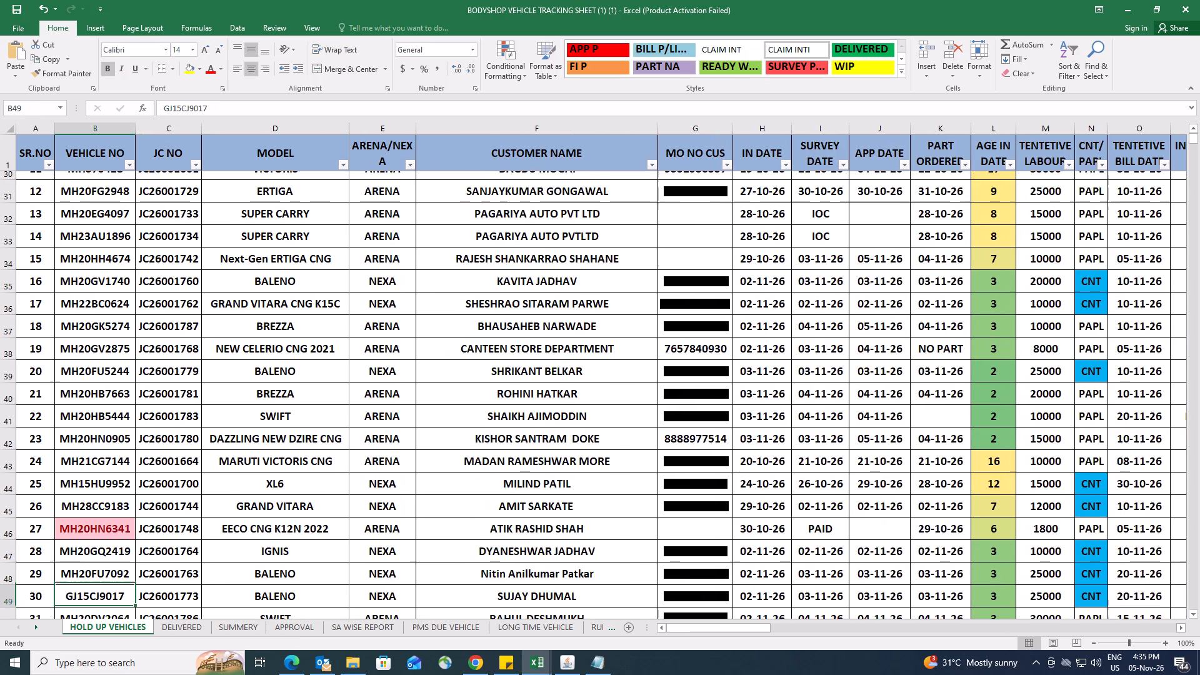
pyautogui.hotkey('ctrl', 'c')
pyautogui.hotkey('alt', 'Tab')
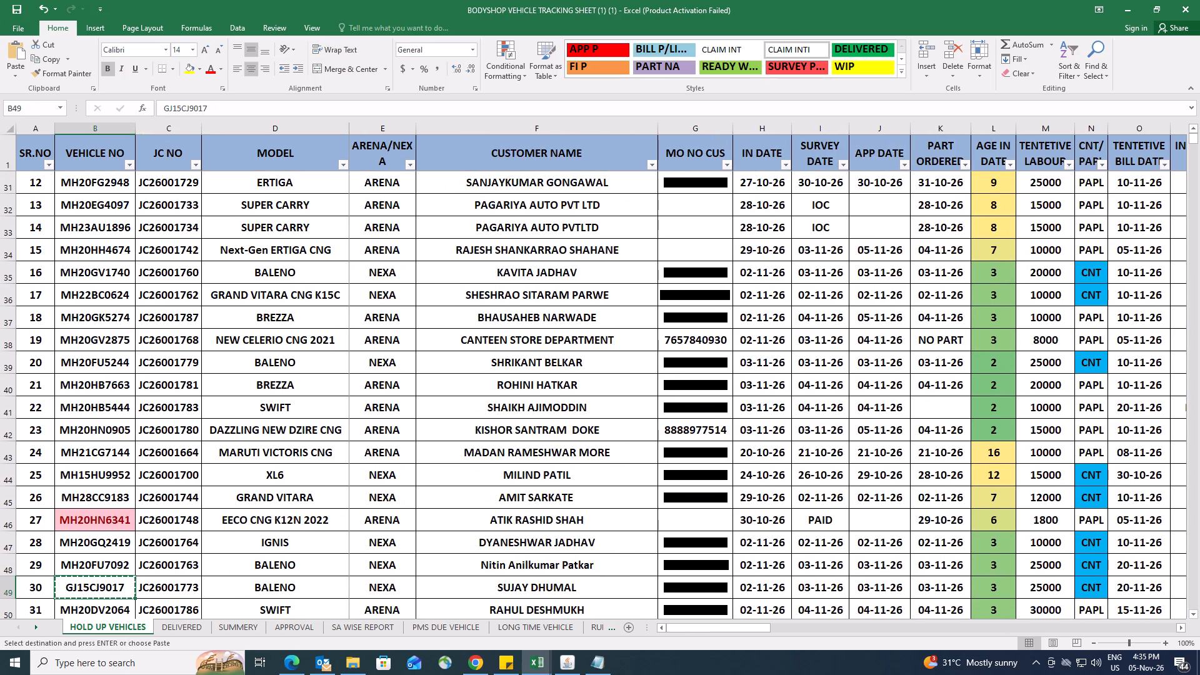
pyautogui.click(301, 388)
pyautogui.hotkey('ctrl', 'a')
pyautogui.hotkey('ctrl', 'v')
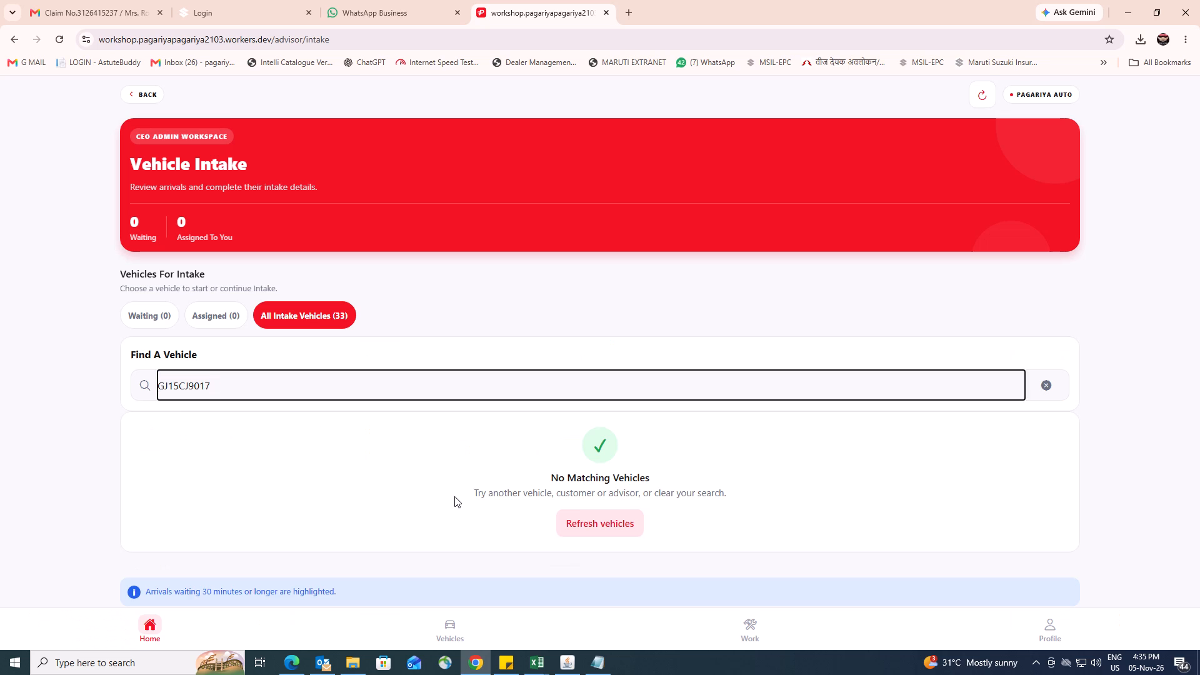
pyautogui.hotkey('alt', 'Tab')
pyautogui.press('Down')
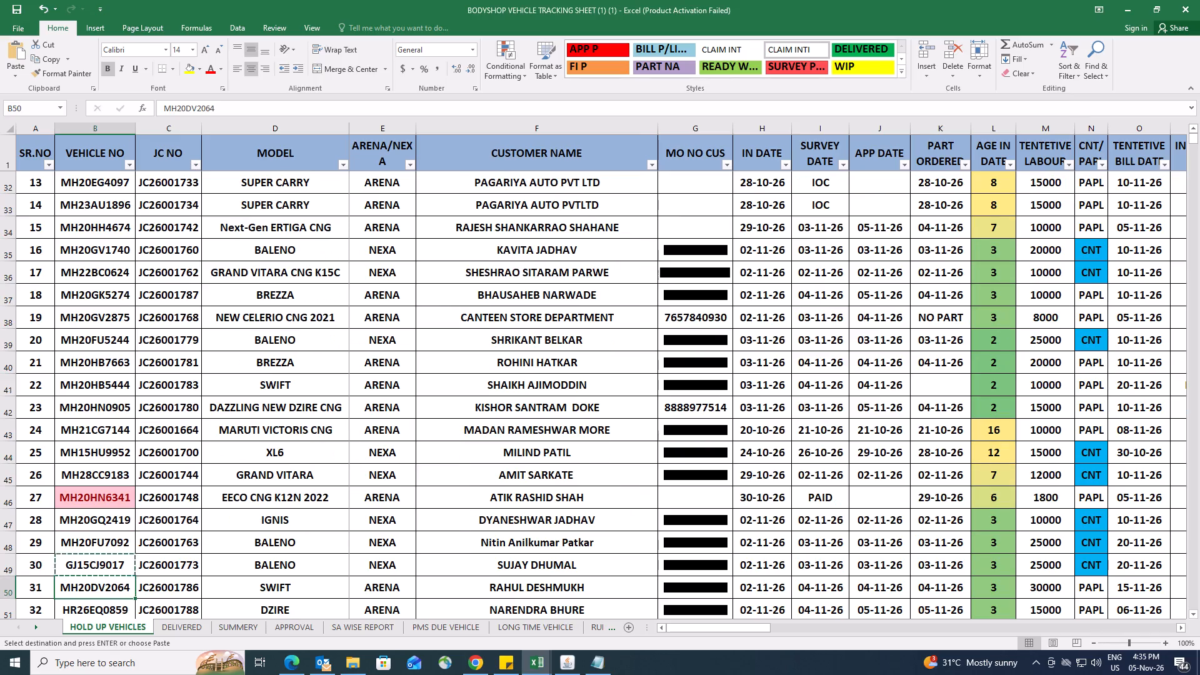
pyautogui.hotkey('ctrl', 'c')
pyautogui.hotkey('alt', 'Tab')
pyautogui.click(219, 384)
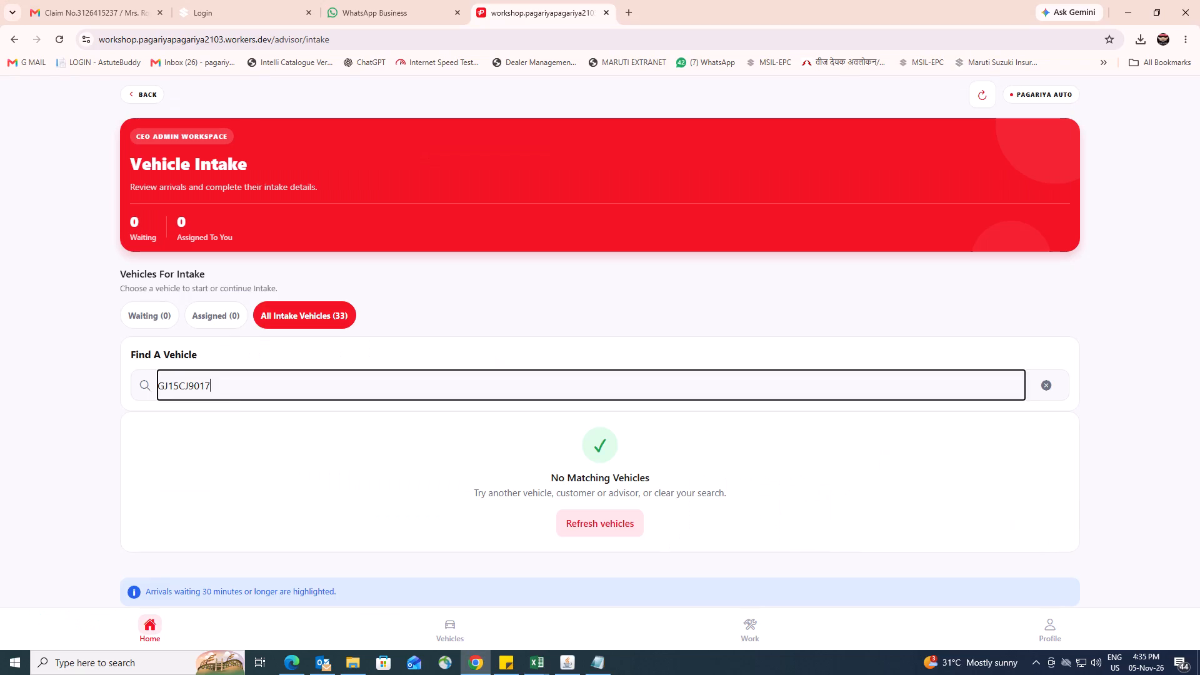
pyautogui.hotkey('ctrl', 'a')
pyautogui.hotkey('ctrl', 'v')
pyautogui.click(291, 500)
pyautogui.hotkey('alt', 'Tab')
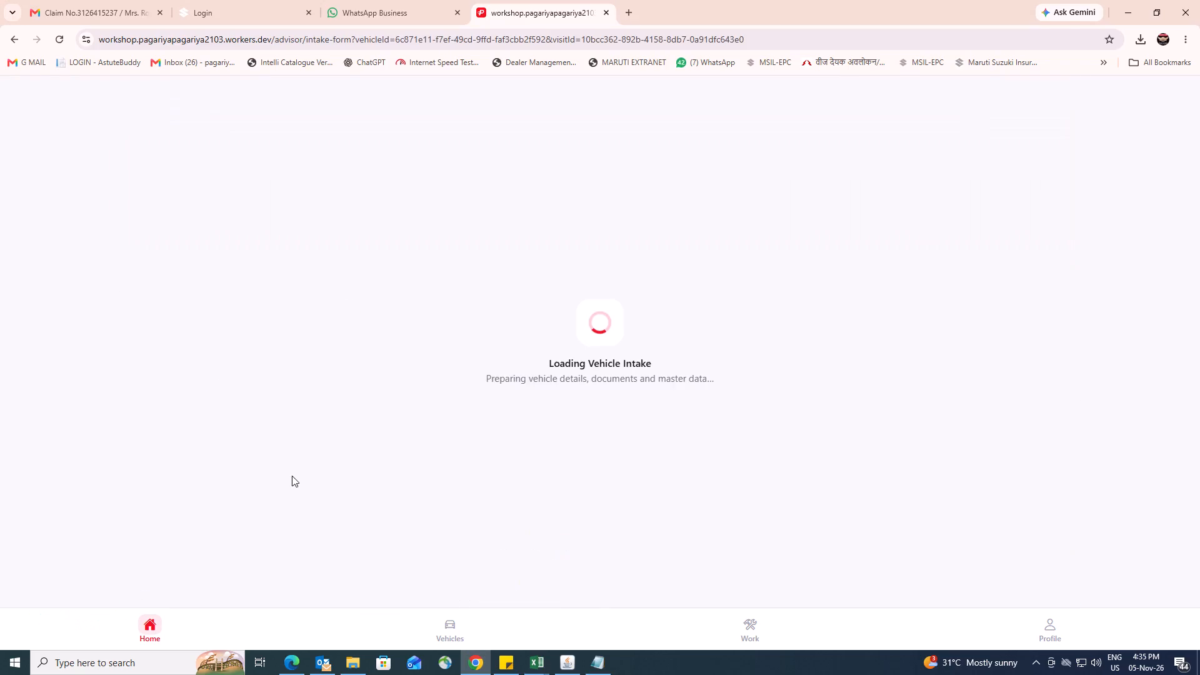
pyautogui.press('Right')
pyautogui.hotkey('ctrl', 'c')
pyautogui.press('Right')
pyautogui.press('Right')
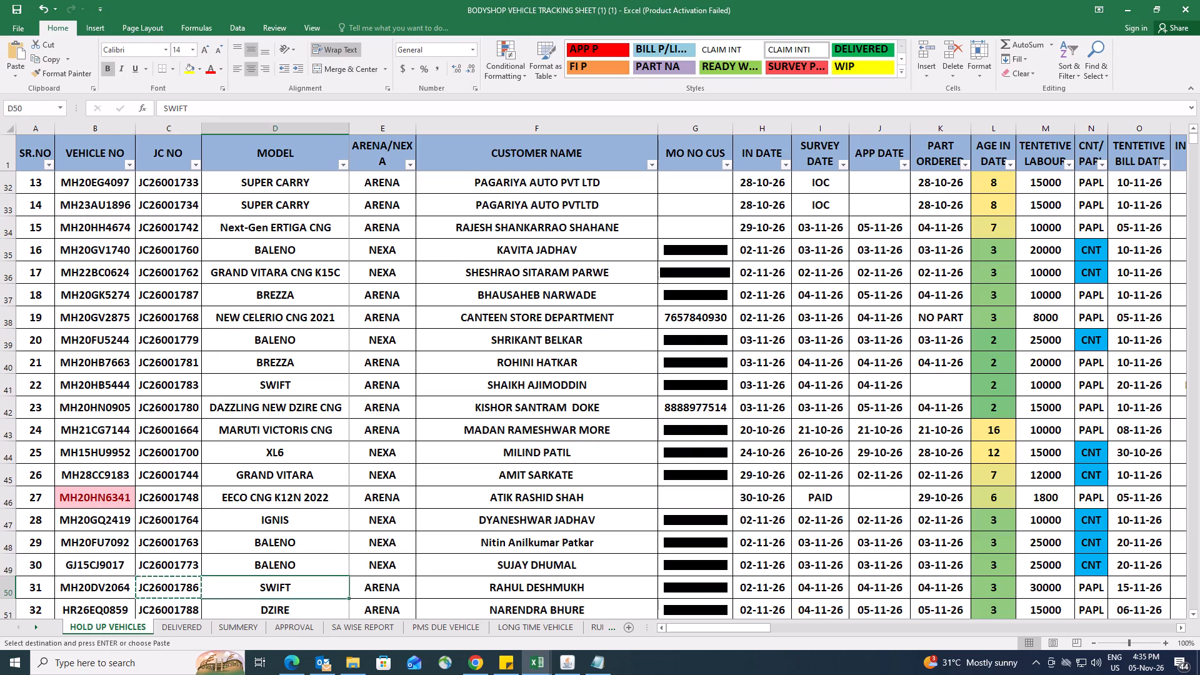
pyautogui.press('Right')
pyautogui.hotkey('ctrl', 'c')
pyautogui.press('Right')
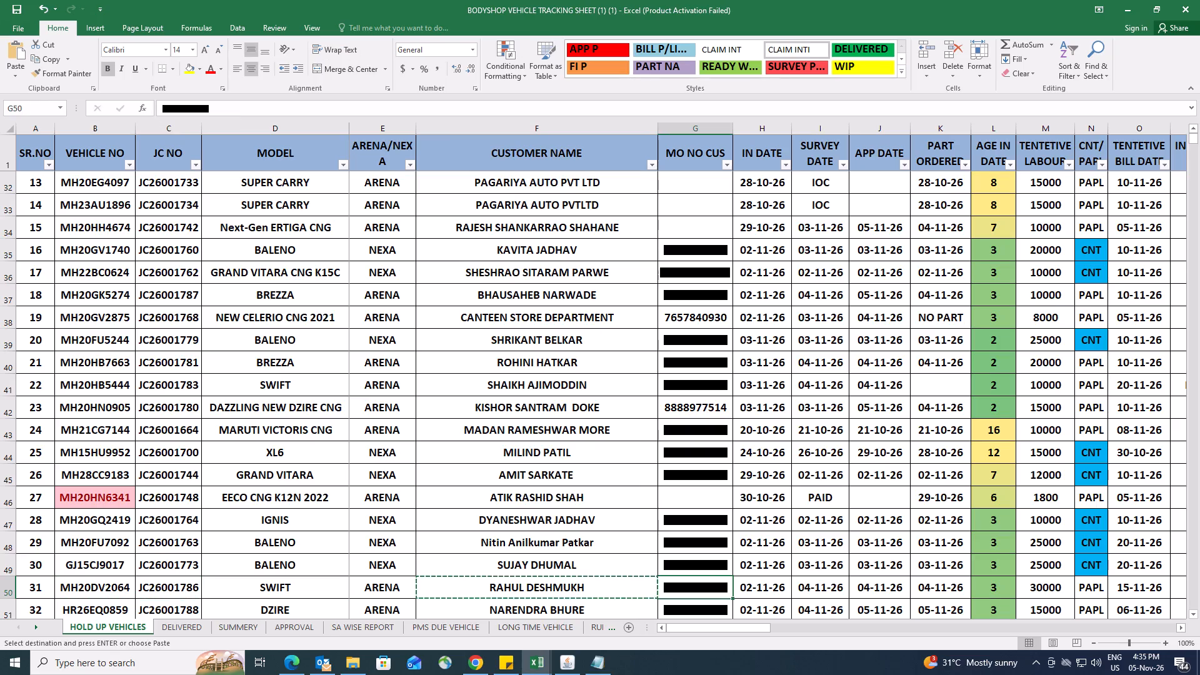
pyautogui.hotkey('ctrl', 'c')
pyautogui.hotkey('alt', 'Tab')
pyautogui.click(216, 397)
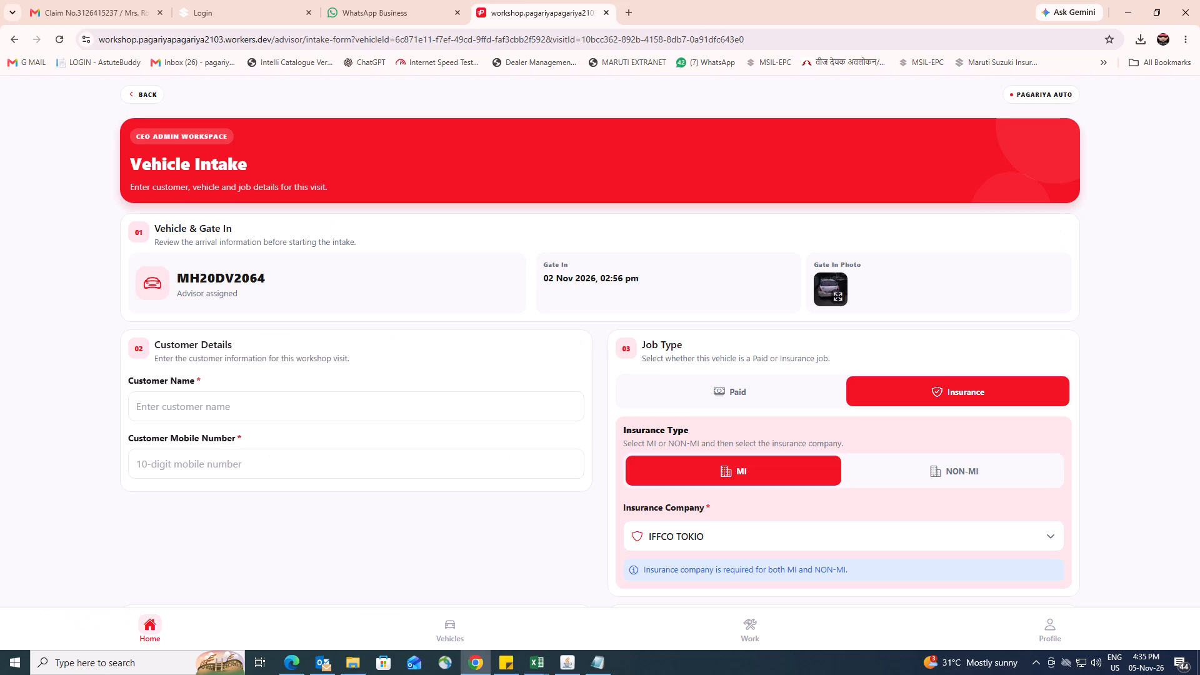
pyautogui.press('super+v')
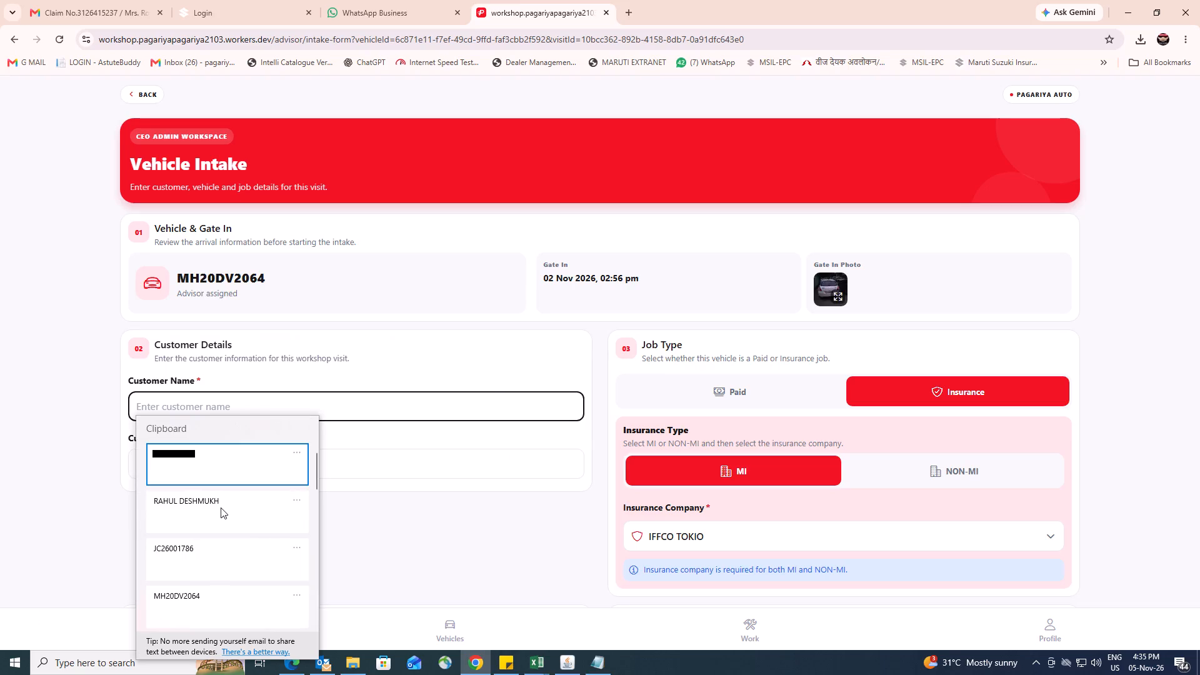
pyautogui.click(221, 507)
pyautogui.hotkey('ctrl', 'v')
pyautogui.click(189, 464)
pyautogui.press('super+v')
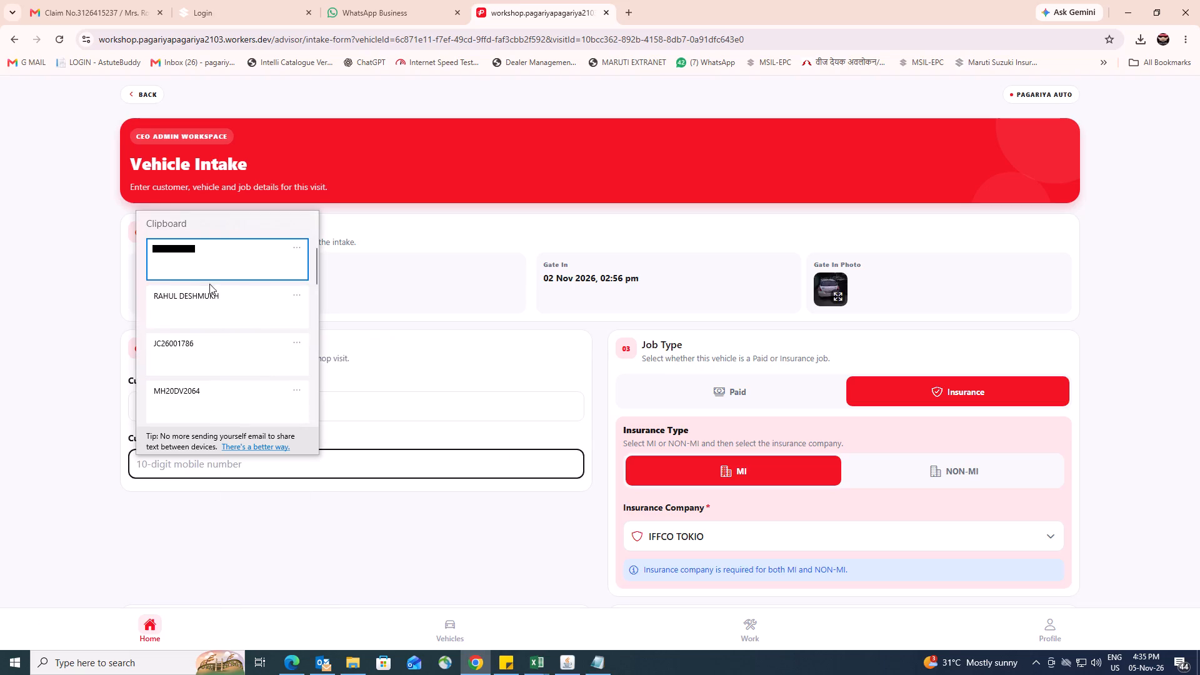
pyautogui.click(213, 265)
pyautogui.hotkey('ctrl', 'v')
# Set the vehicle model to SWIFT.
pyautogui.scroll(-7, 241, 379)
pyautogui.click(232, 391)
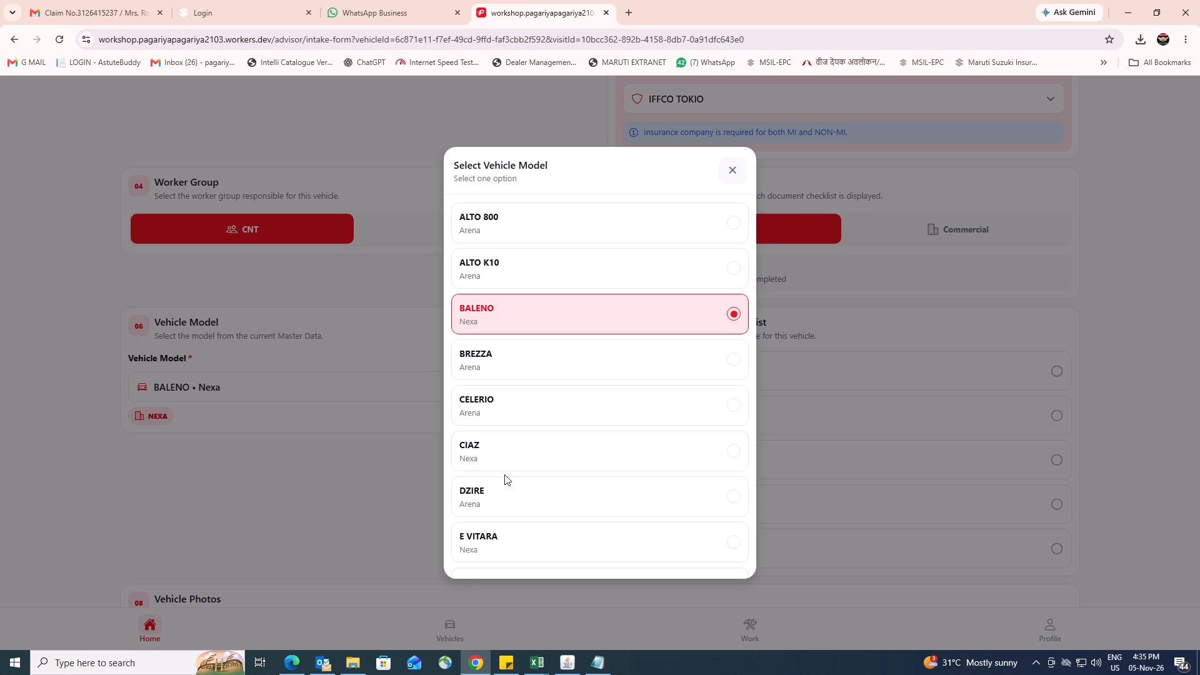
pyautogui.scroll(-8, 497, 476)
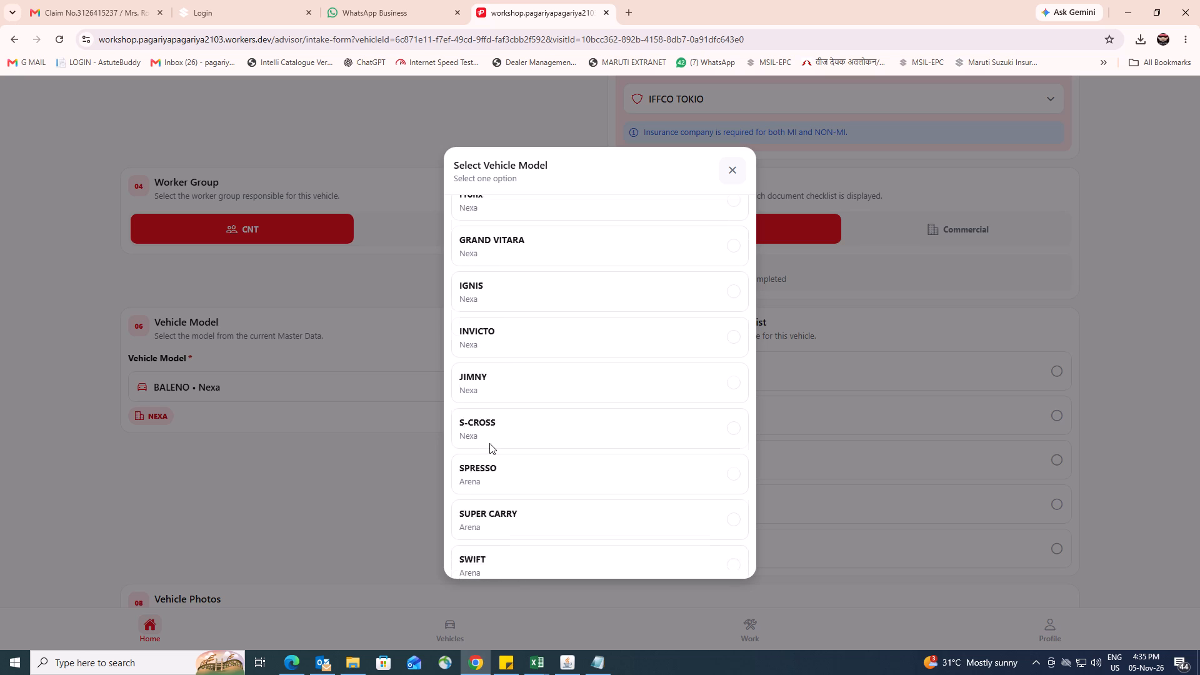
pyautogui.scroll(-2, 491, 439)
pyautogui.click(491, 436)
# Add a vehicle photo to the intake from the Gallery option.
pyautogui.scroll(-4, 329, 517)
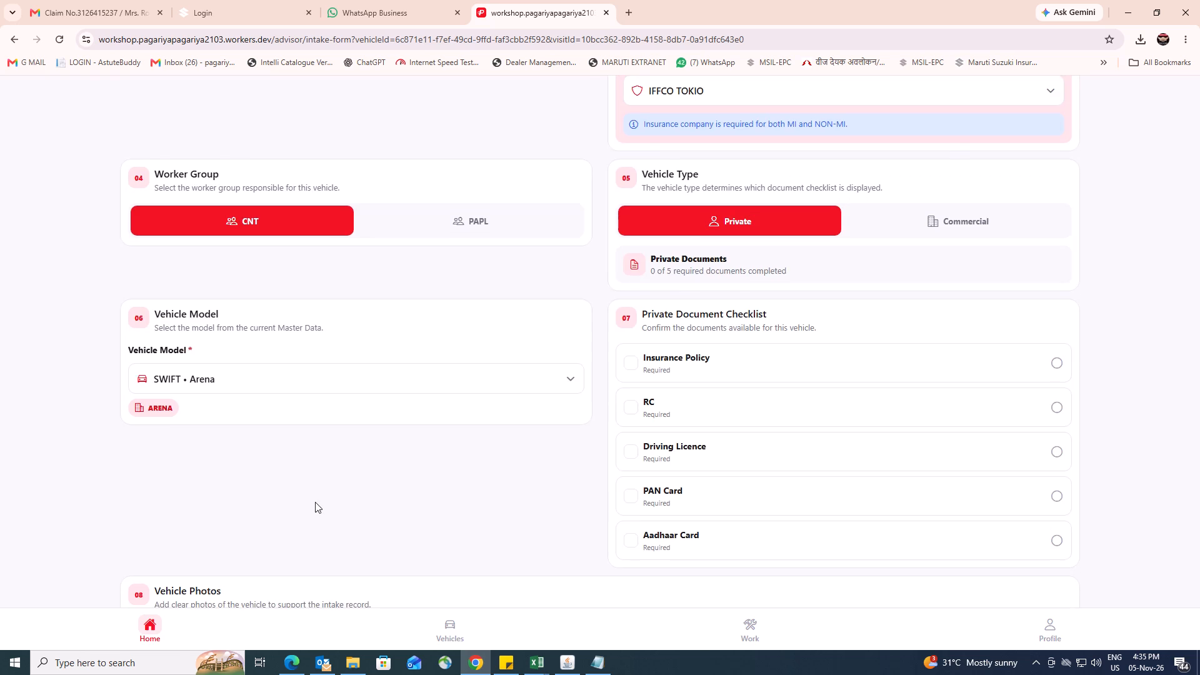
pyautogui.click(782, 399)
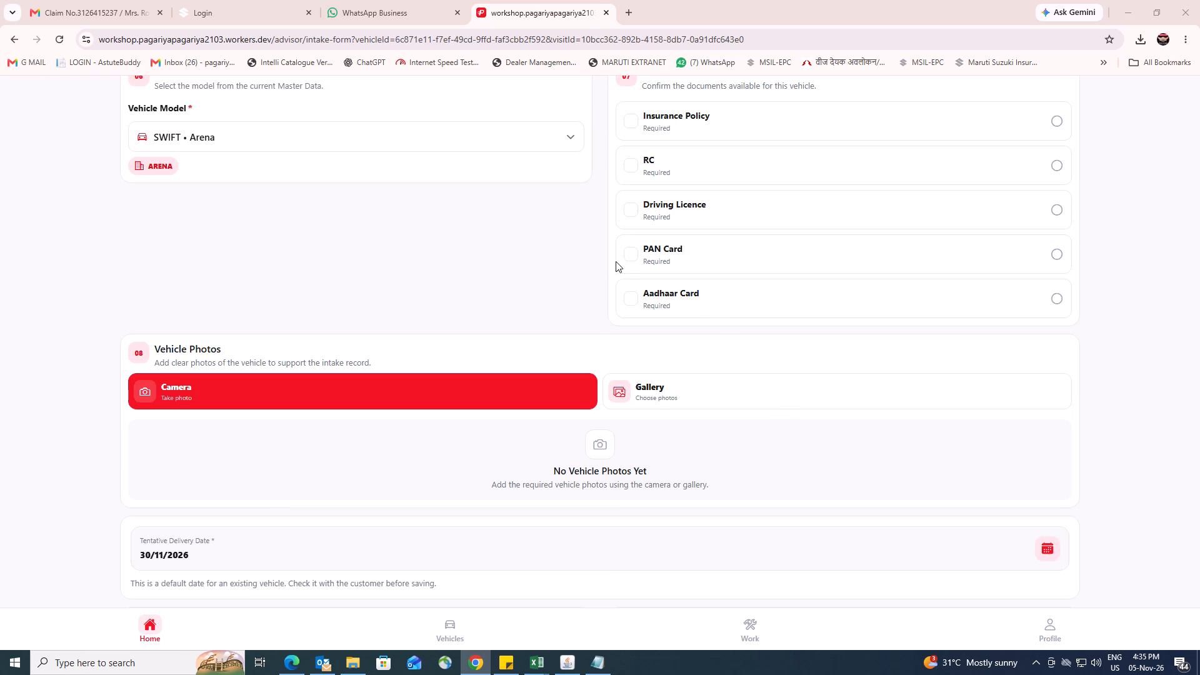
pyautogui.doubleClick(424, 114)
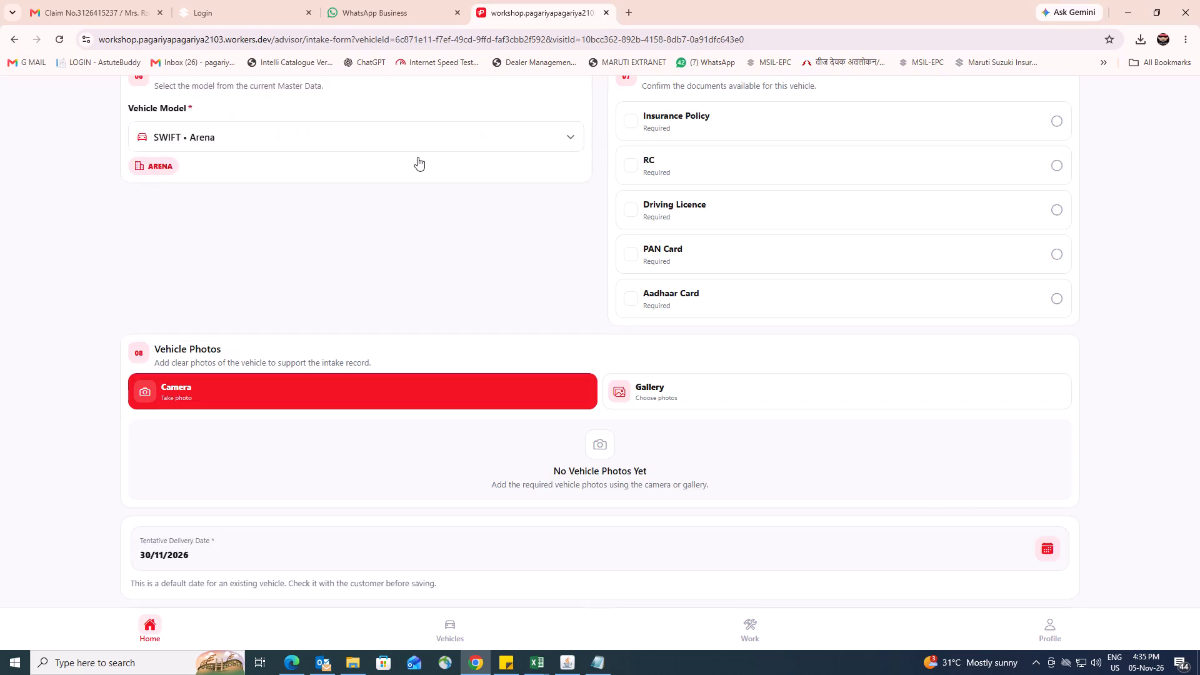
pyautogui.scroll(-5, 421, 292)
pyautogui.click(193, 482)
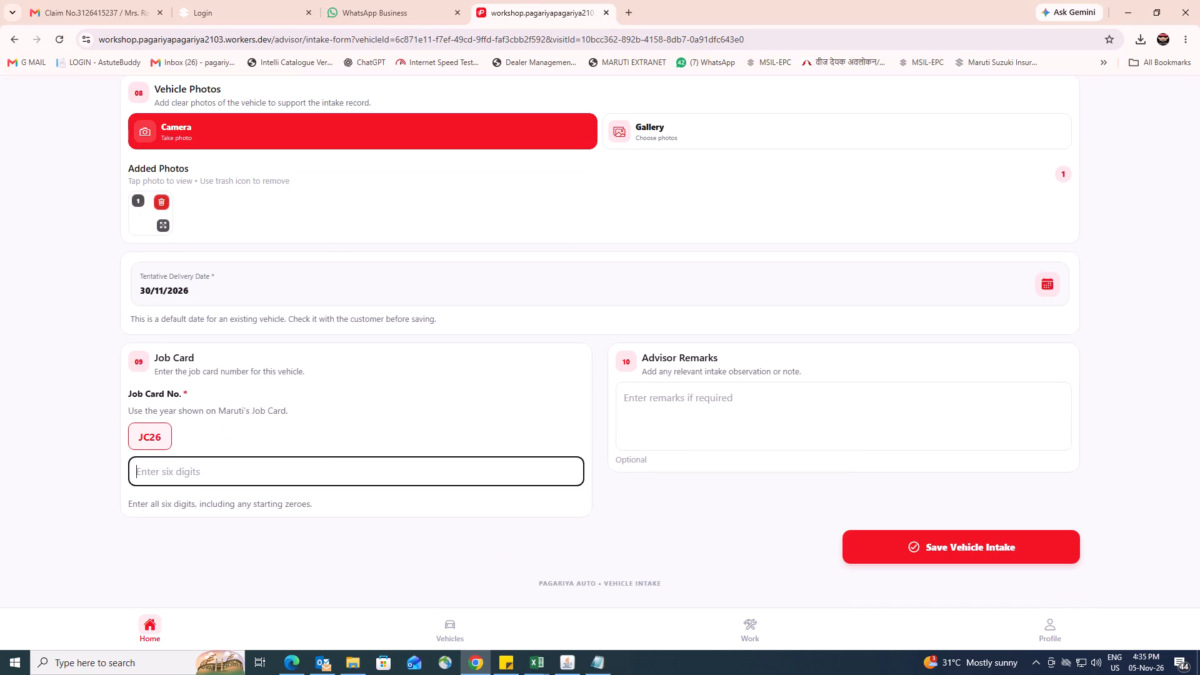
pyautogui.press('super+v')
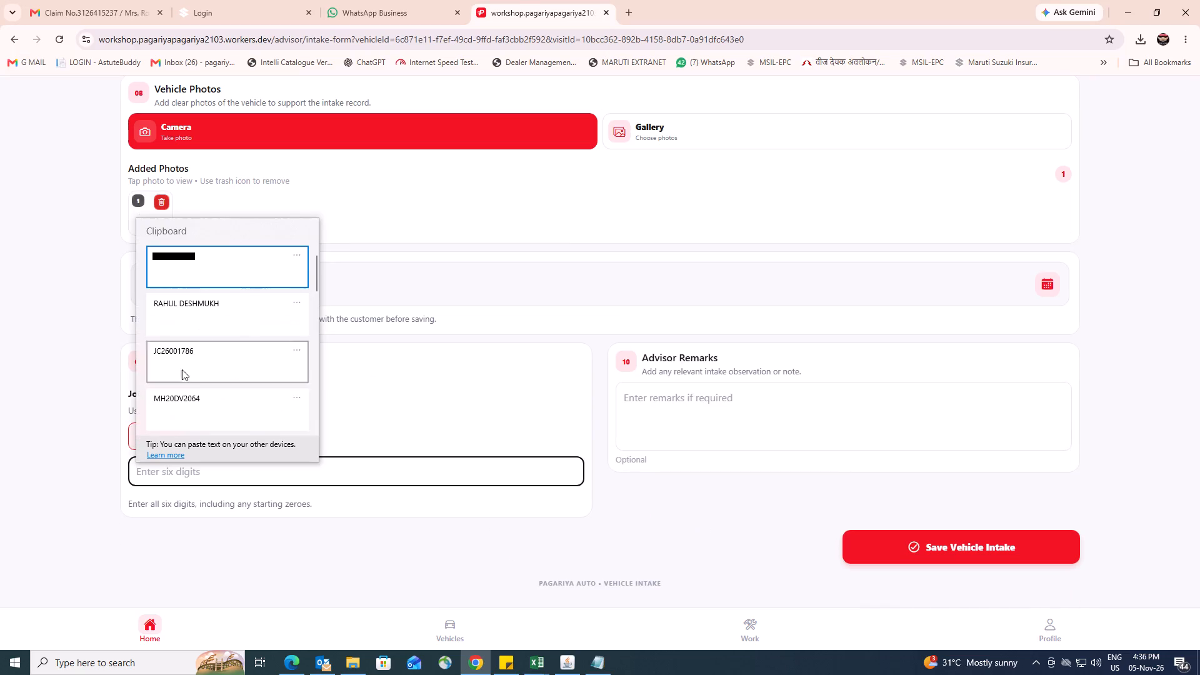
pyautogui.click(185, 367)
pyautogui.hotkey('ctrl', 'v')
# Mark Insurance Policy, RC, Driving Licence, PAN Card and Aadhaar Card as available in the private document checklist.
pyautogui.scroll(3, 807, 431)
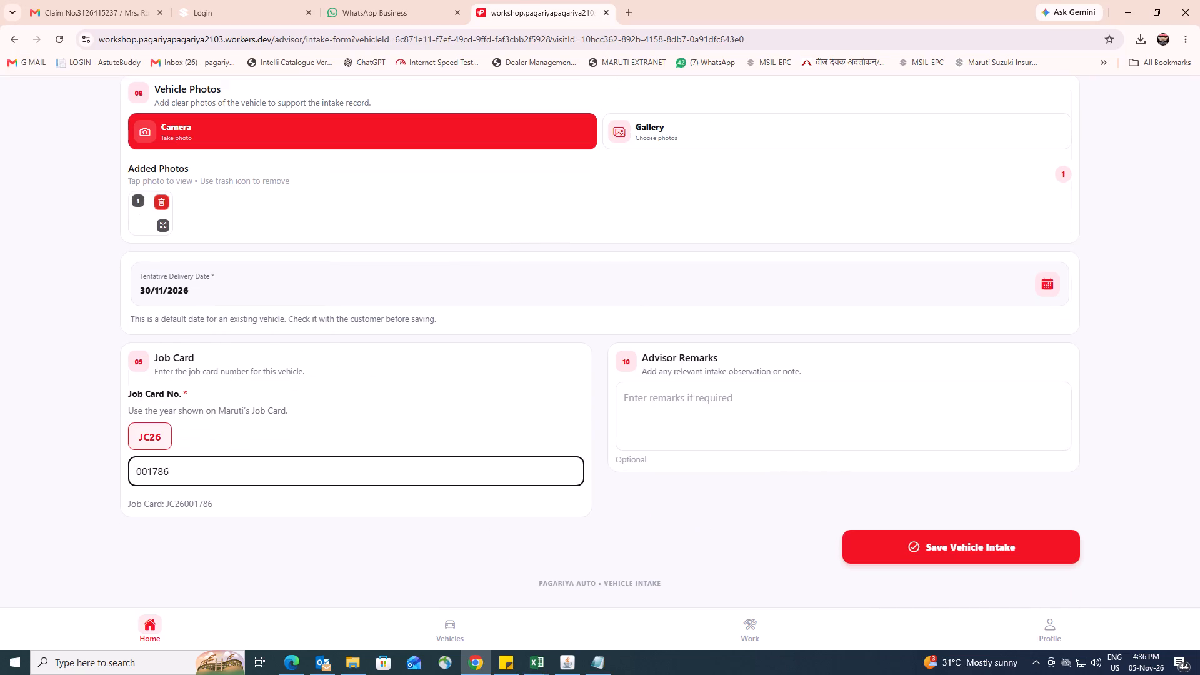
pyautogui.scroll(5, 808, 428)
pyautogui.click(635, 354)
pyautogui.click(644, 389)
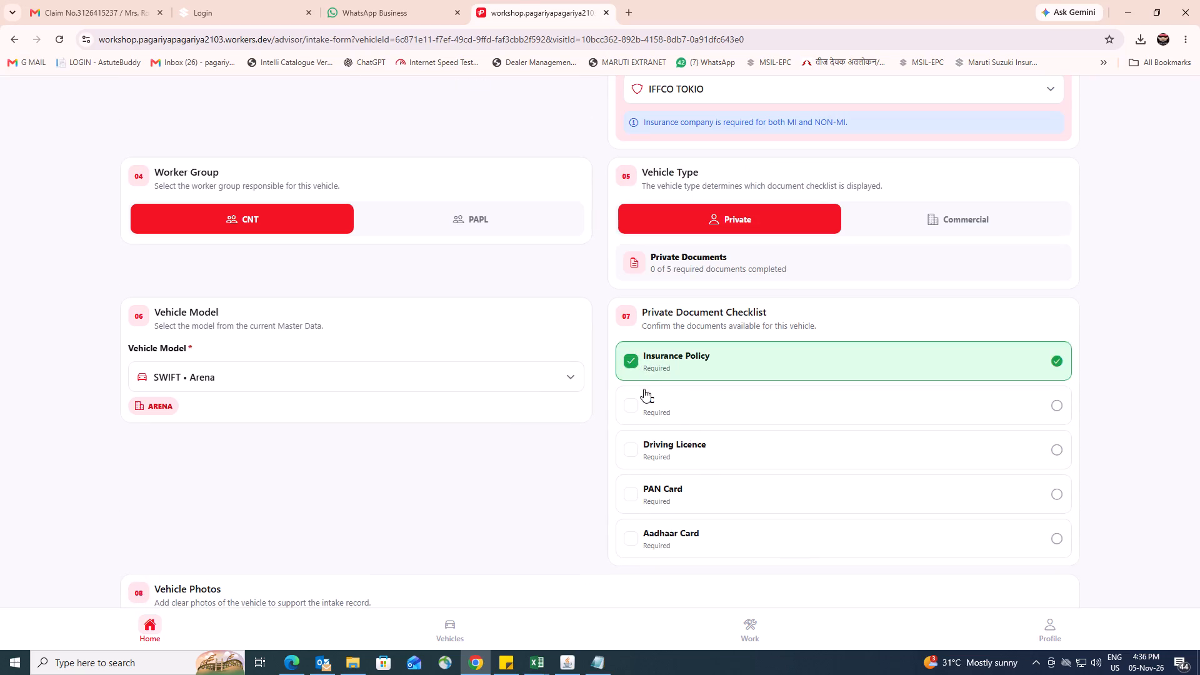
pyautogui.click(661, 465)
pyautogui.click(666, 487)
pyautogui.click(656, 529)
pyautogui.scroll(4, 800, 475)
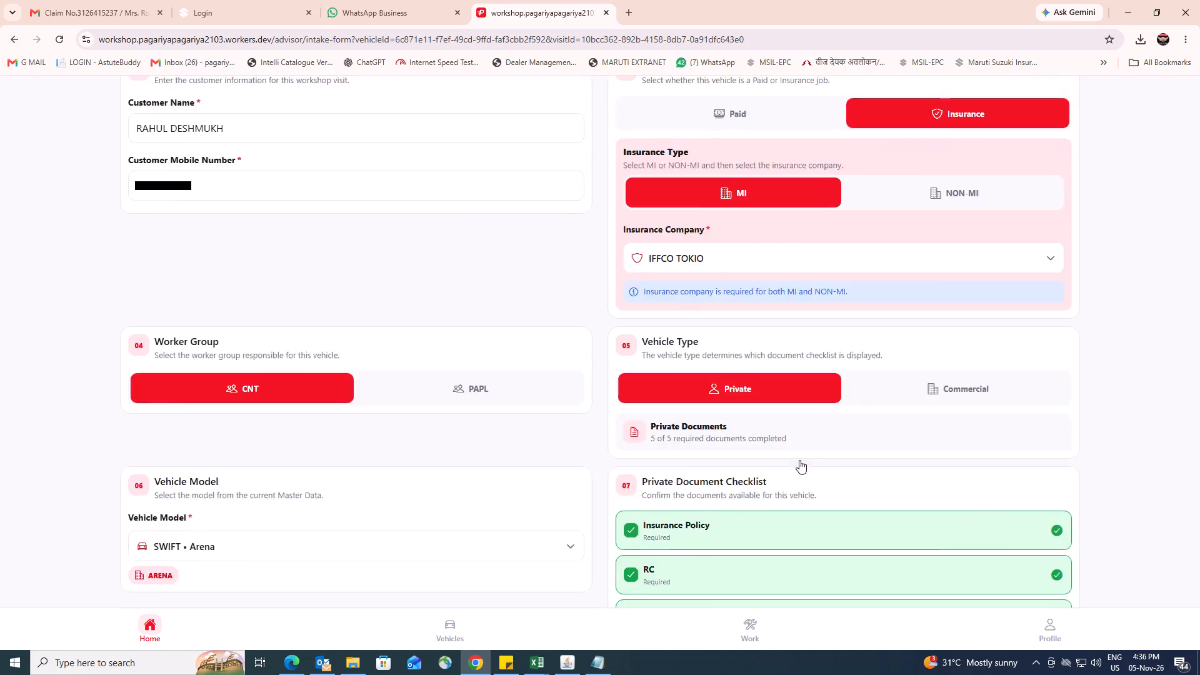
pyautogui.scroll(1, 799, 459)
pyautogui.hotkey('alt', 'Tab')
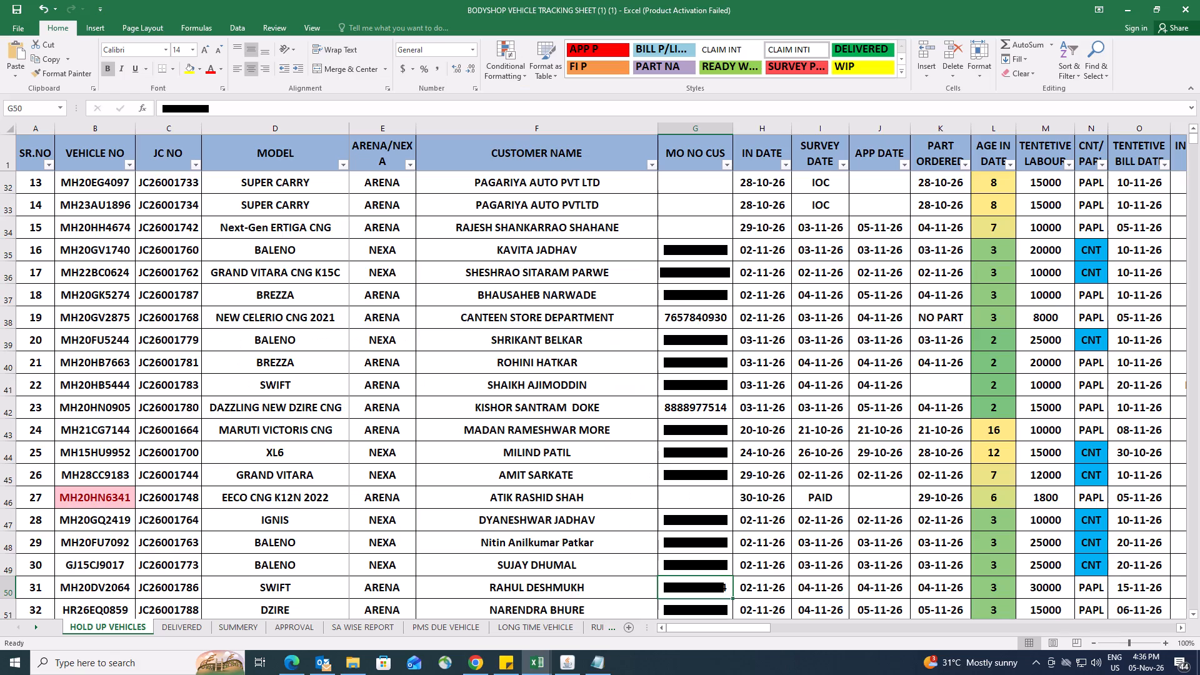
pyautogui.press('Right')
pyautogui.press('Right')
pyautogui.press('Right')
pyautogui.press('Right')
pyautogui.press('Right')
pyautogui.press('Right')
pyautogui.press('Right')
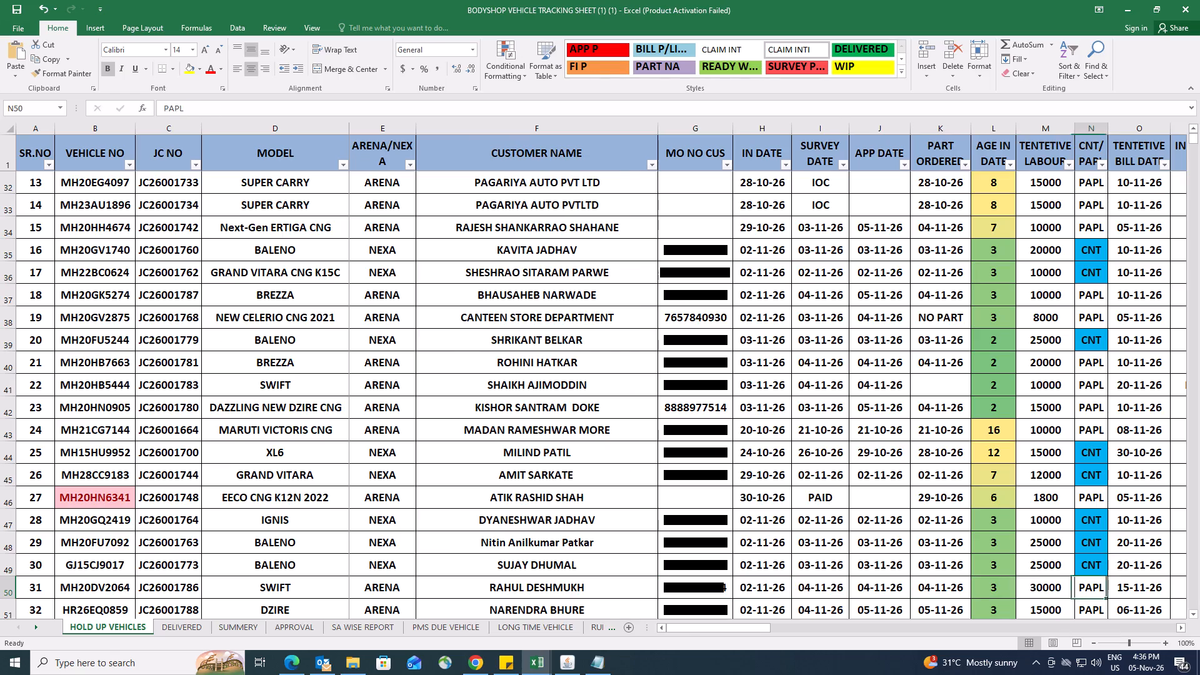
pyautogui.press('Right')
pyautogui.press('Right')
pyautogui.hotkey('alt', 'Tab')
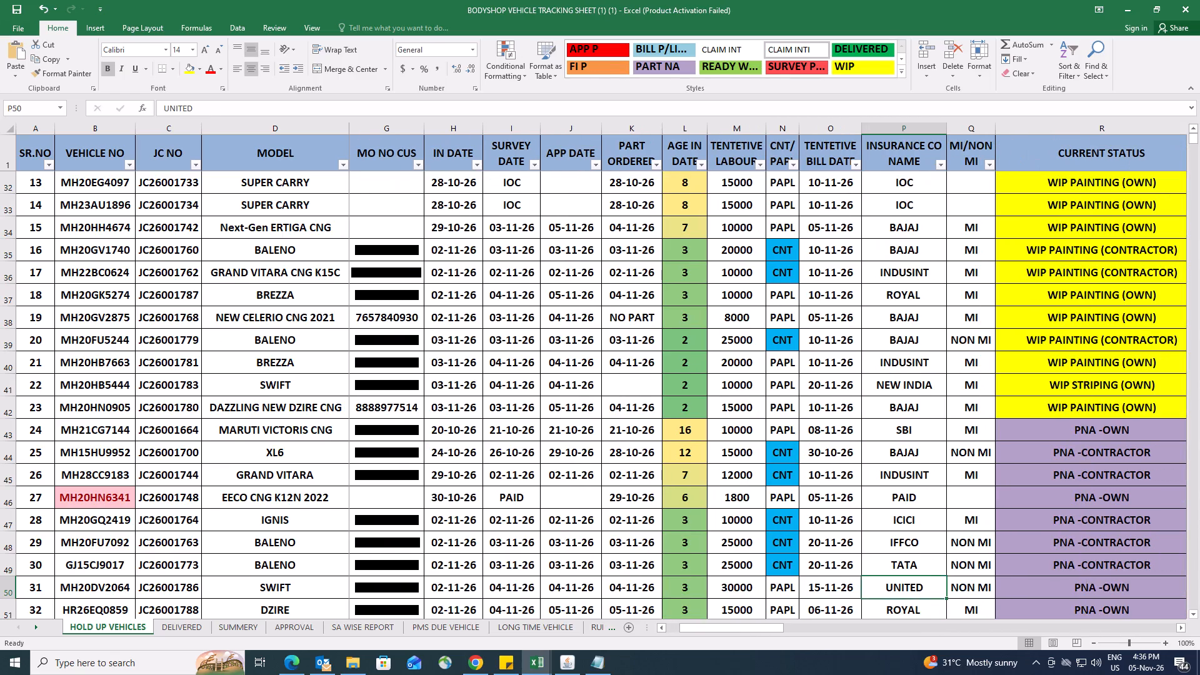
pyautogui.click(495, 539)
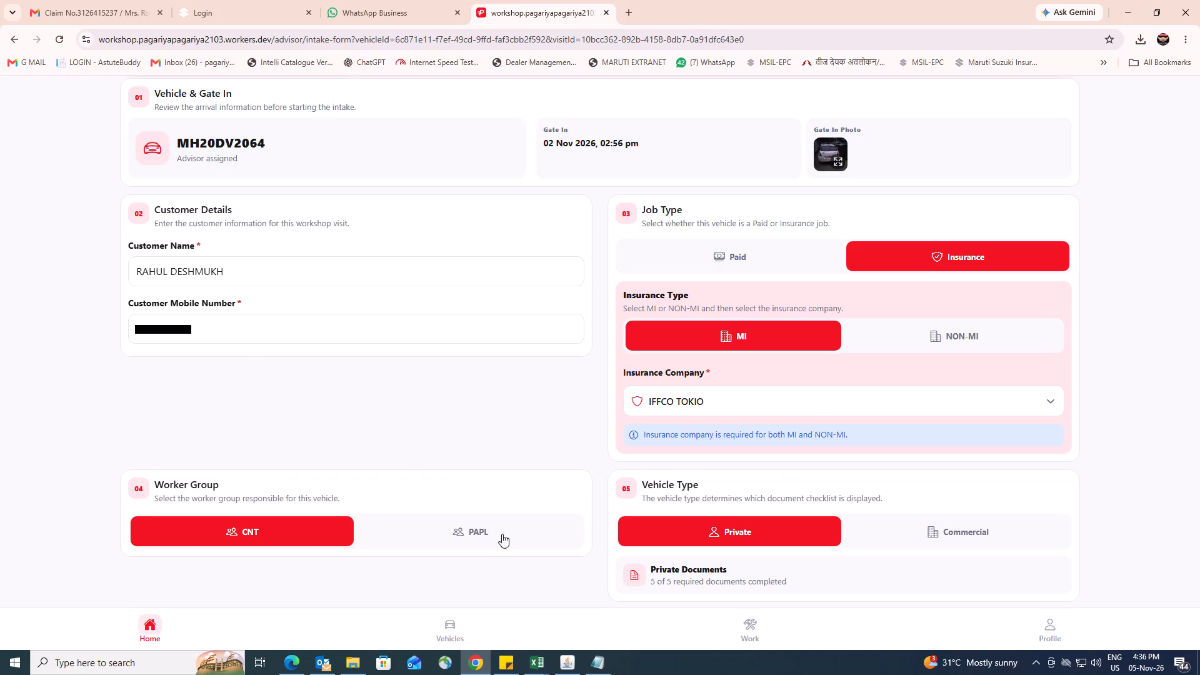
# Set the insurance type to NON-MI and the insurance company to UNITED.
pyautogui.click(934, 346)
pyautogui.click(802, 401)
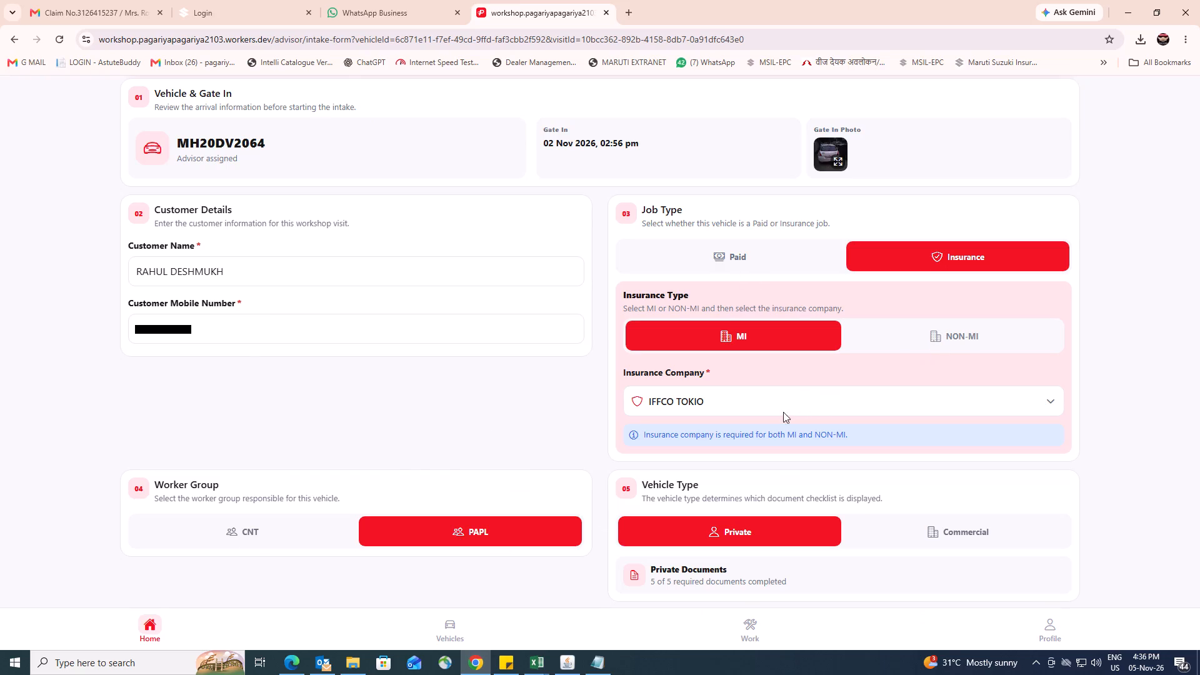
pyautogui.scroll(-4, 525, 456)
pyautogui.scroll(-3, 508, 403)
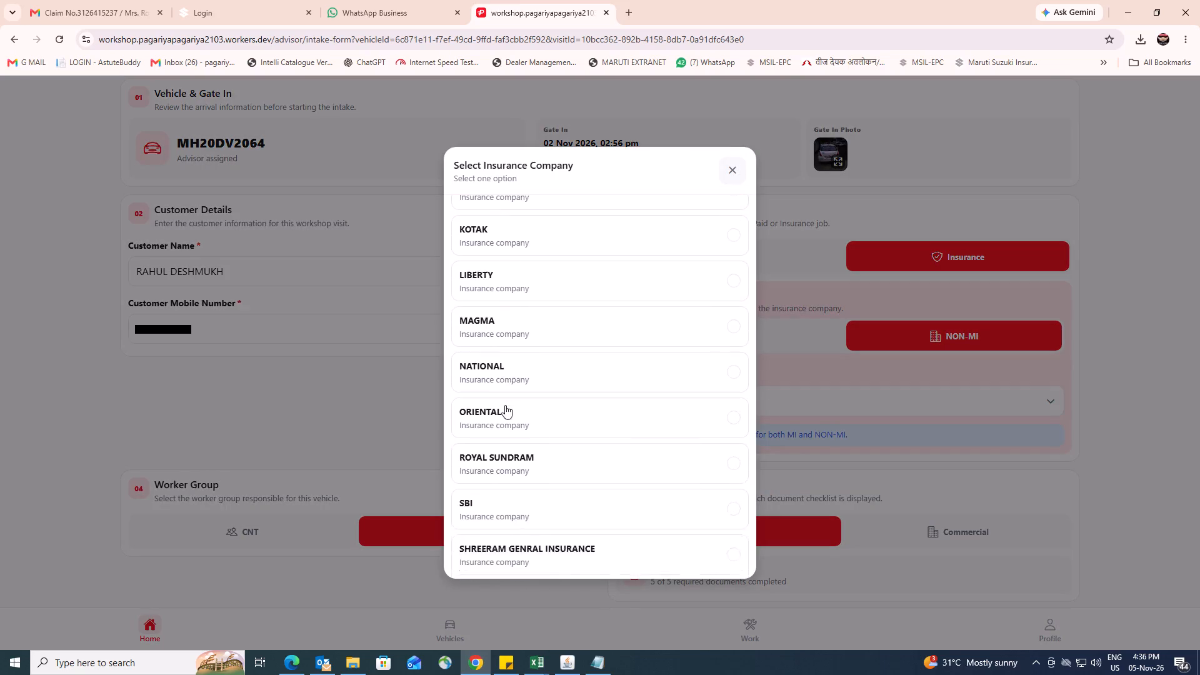
pyautogui.scroll(-5, 505, 405)
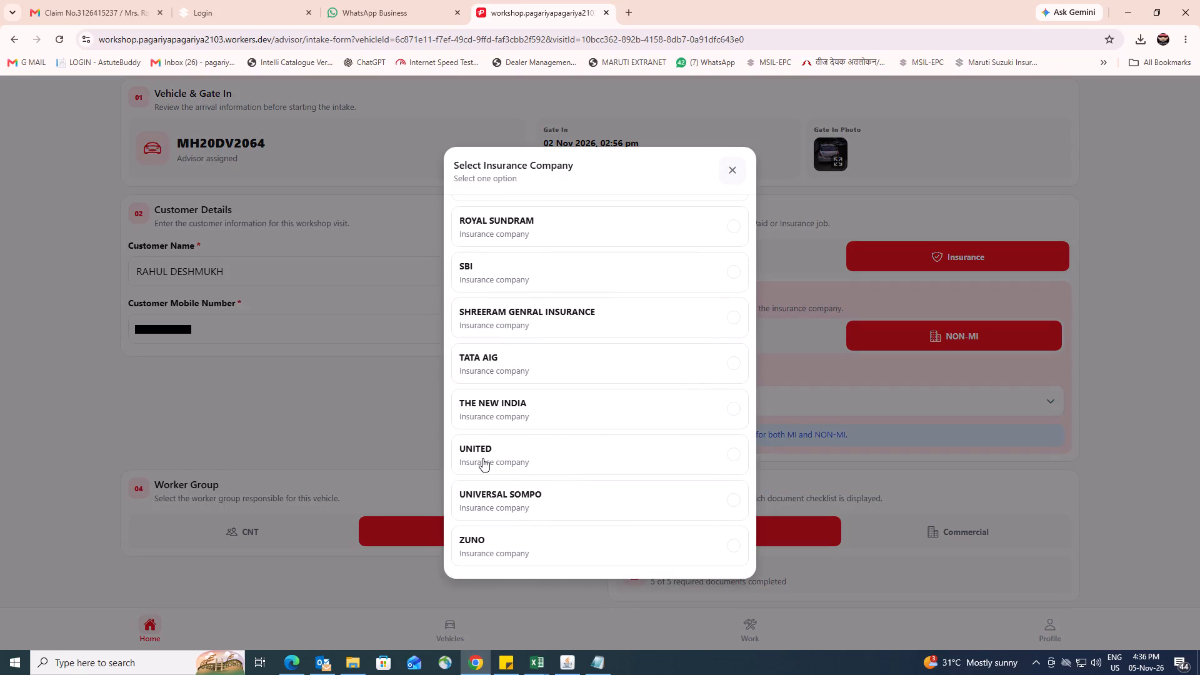
pyautogui.click(482, 458)
pyautogui.scroll(5, 329, 434)
pyautogui.scroll(-6, 338, 428)
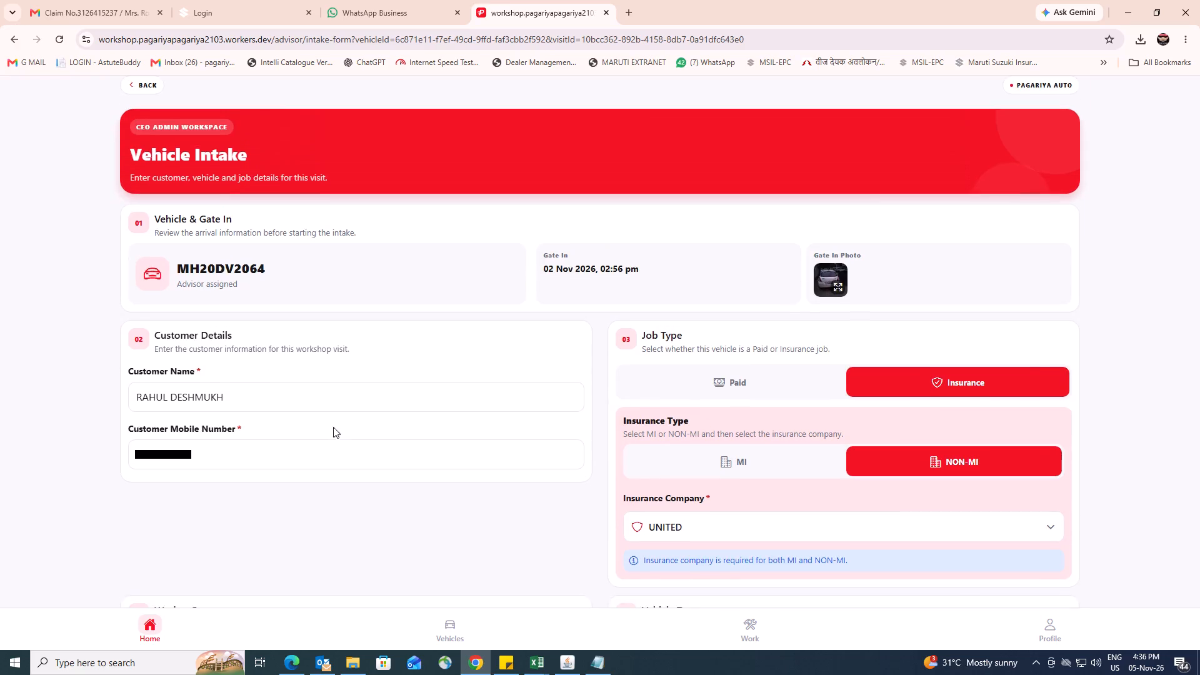
pyautogui.scroll(-7, 335, 418)
pyautogui.scroll(-4, 685, 479)
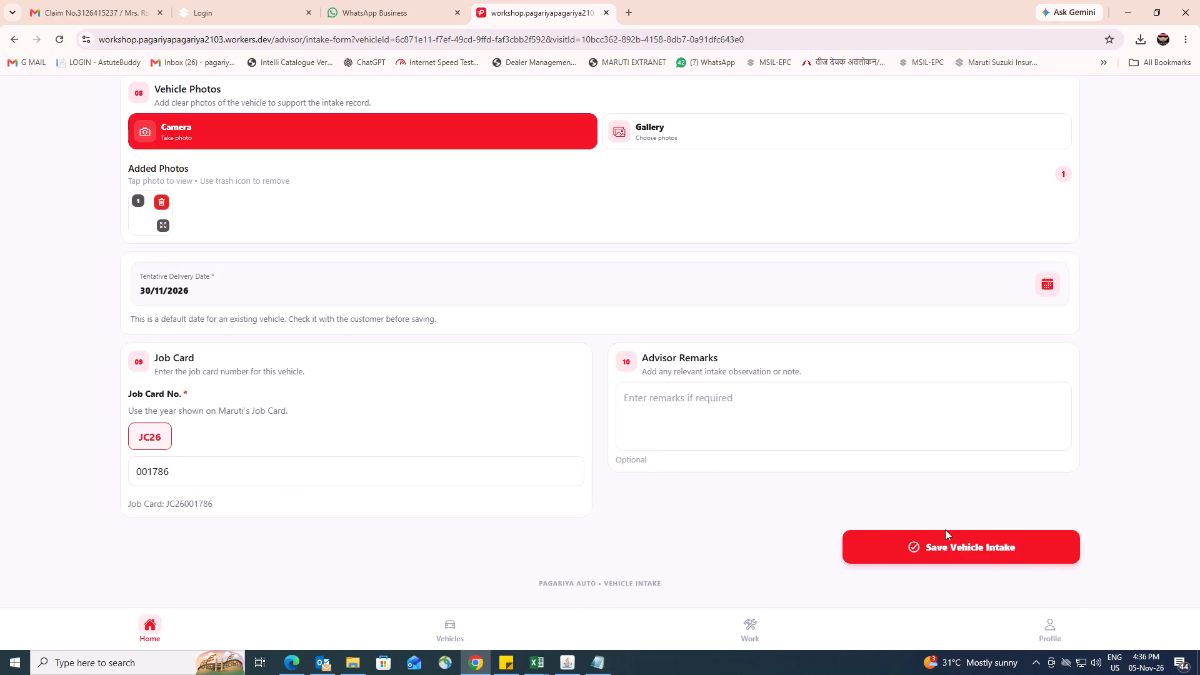
pyautogui.click(995, 549)
pyautogui.click(575, 425)
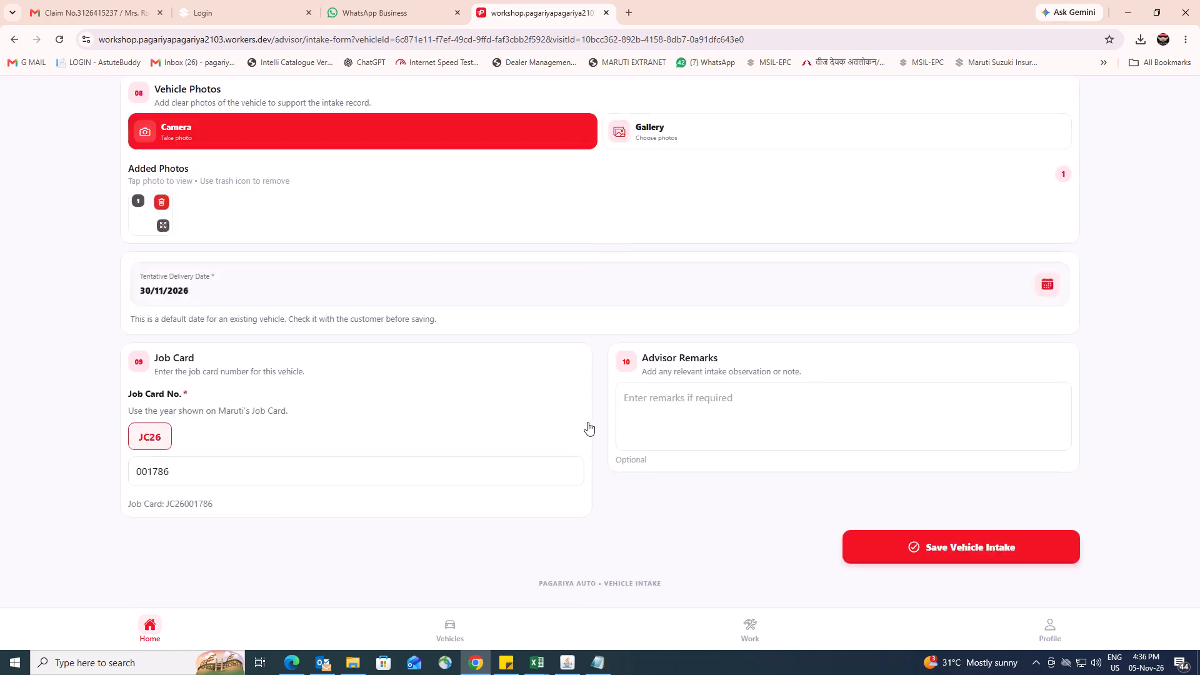
pyautogui.click(597, 416)
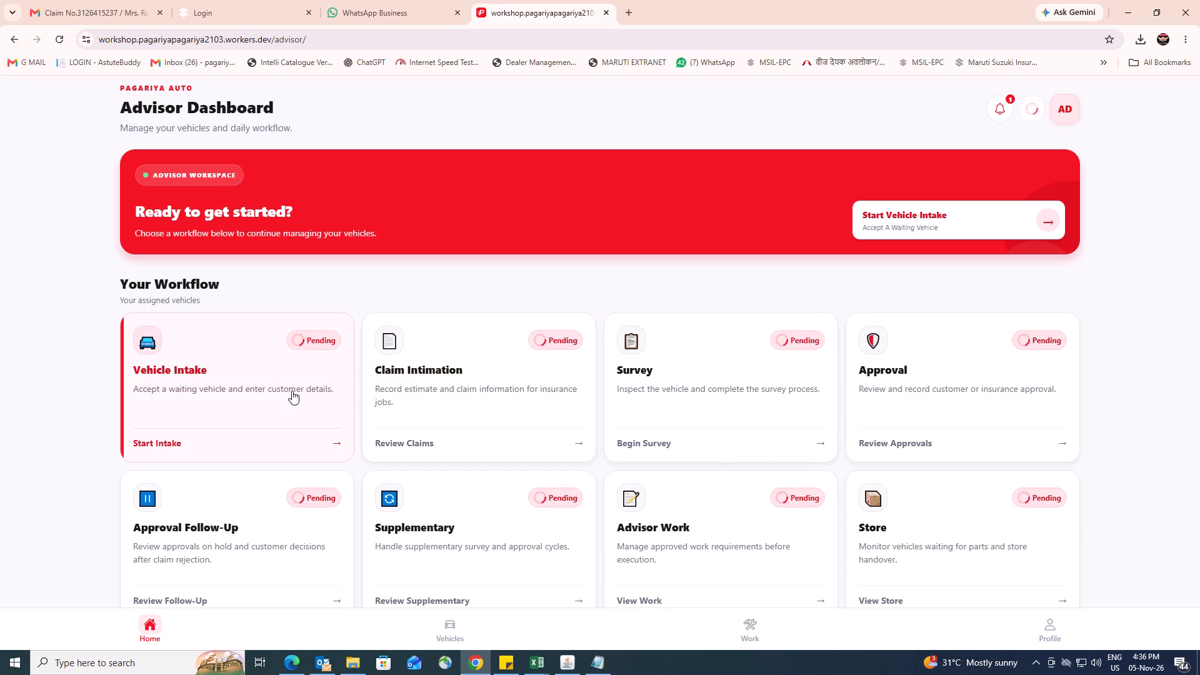
pyautogui.click(288, 390)
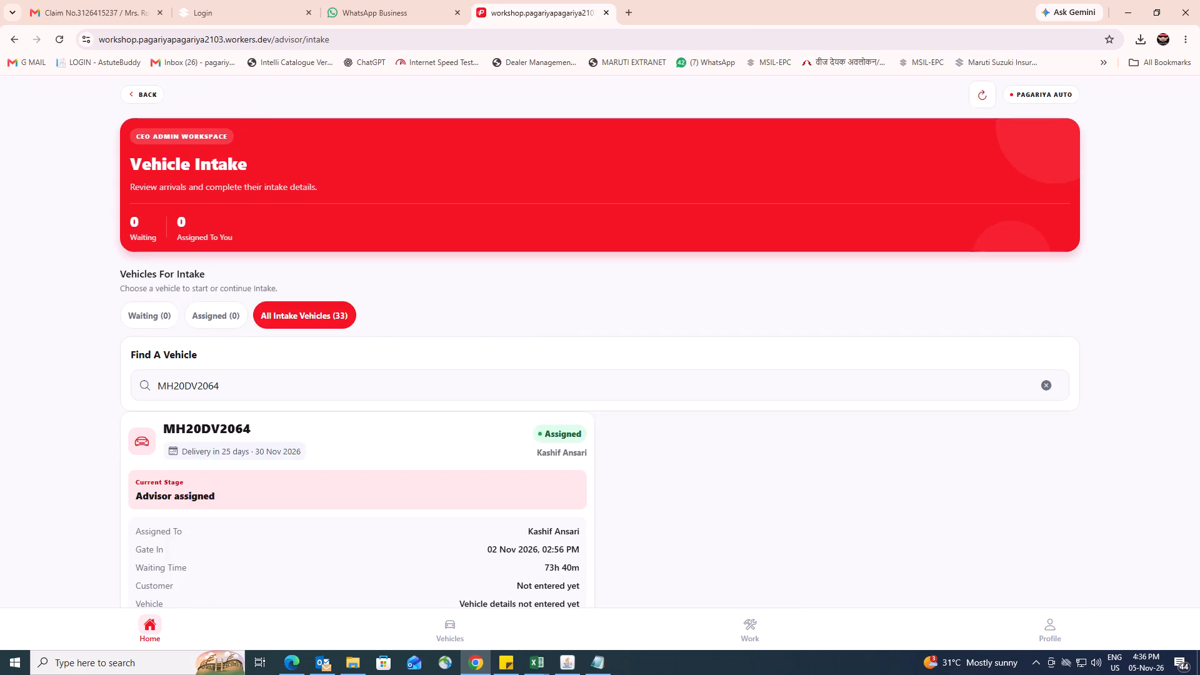
pyautogui.hotkey('alt', 'Tab')
pyautogui.press('Left')
pyautogui.press('Left')
pyautogui.press('Left')
pyautogui.press('Left')
pyautogui.press('Left')
pyautogui.press('Left')
pyautogui.press('Left')
pyautogui.press('Left')
pyautogui.press('Left')
pyautogui.press('Left')
pyautogui.press('Left')
pyautogui.press('Left')
pyautogui.press('Left')
pyautogui.press('Left')
pyautogui.press('Left')
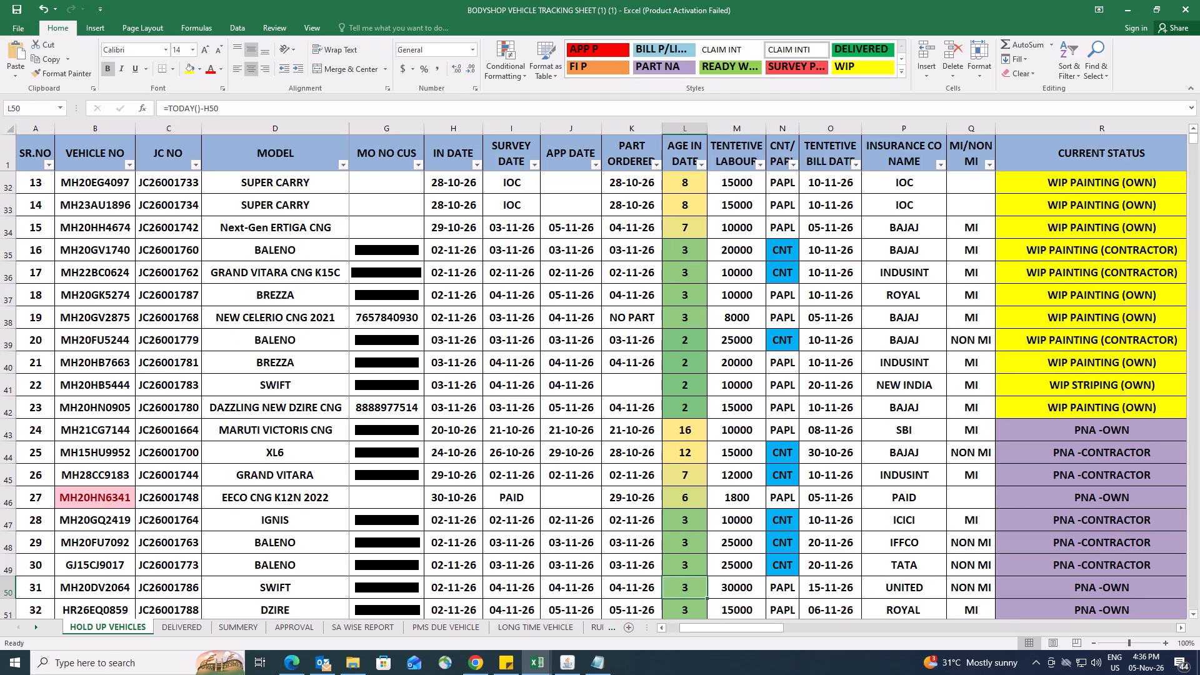
pyautogui.press('Left')
pyautogui.press('Left')
pyautogui.press('Down')
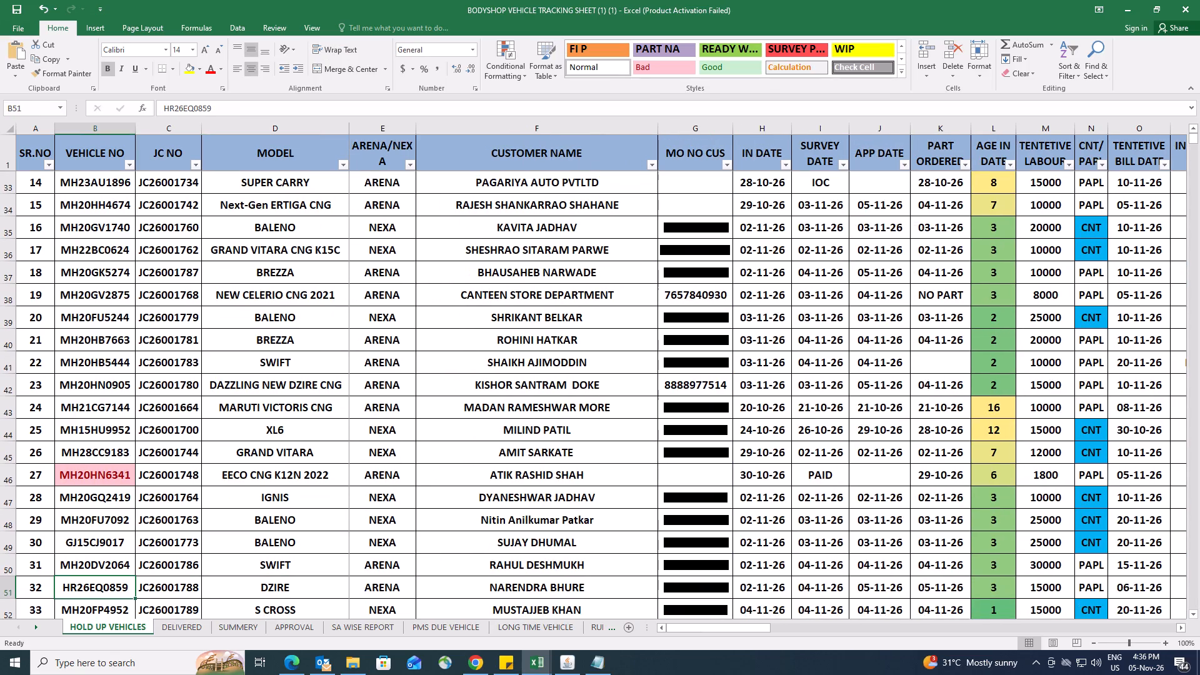
pyautogui.hotkey('ctrl', 'c')
pyautogui.hotkey('alt', 'Tab')
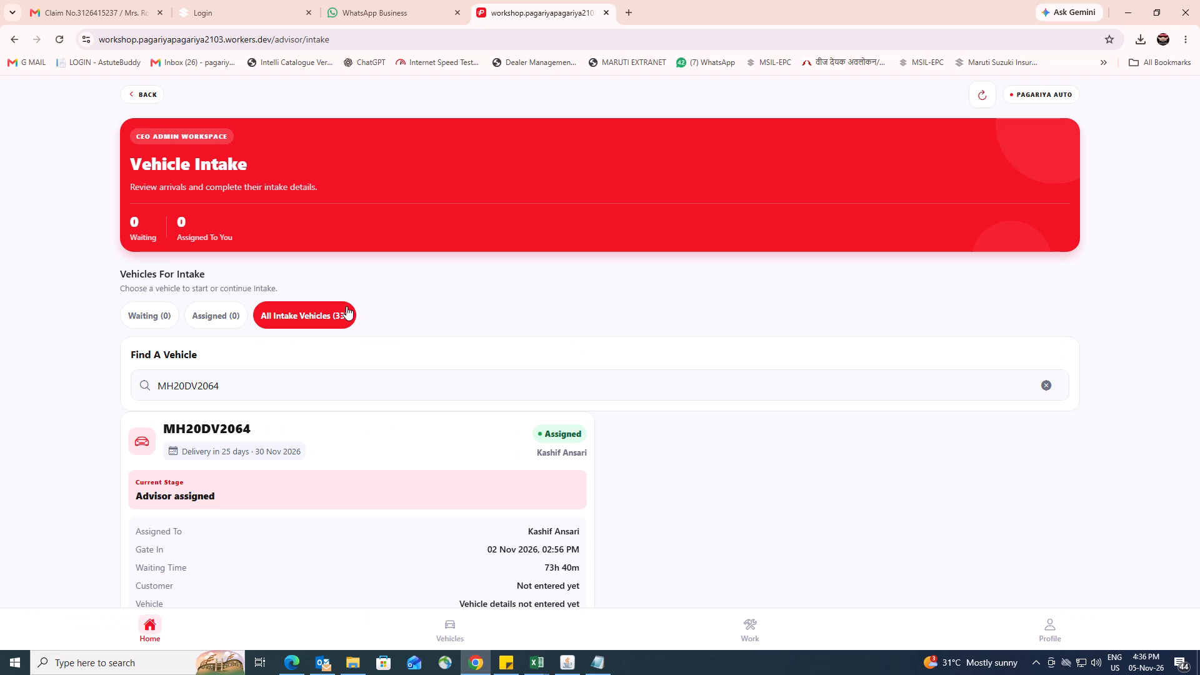
pyautogui.click(260, 374)
pyautogui.hotkey('ctrl', 'a')
pyautogui.hotkey('ctrl', 'v')
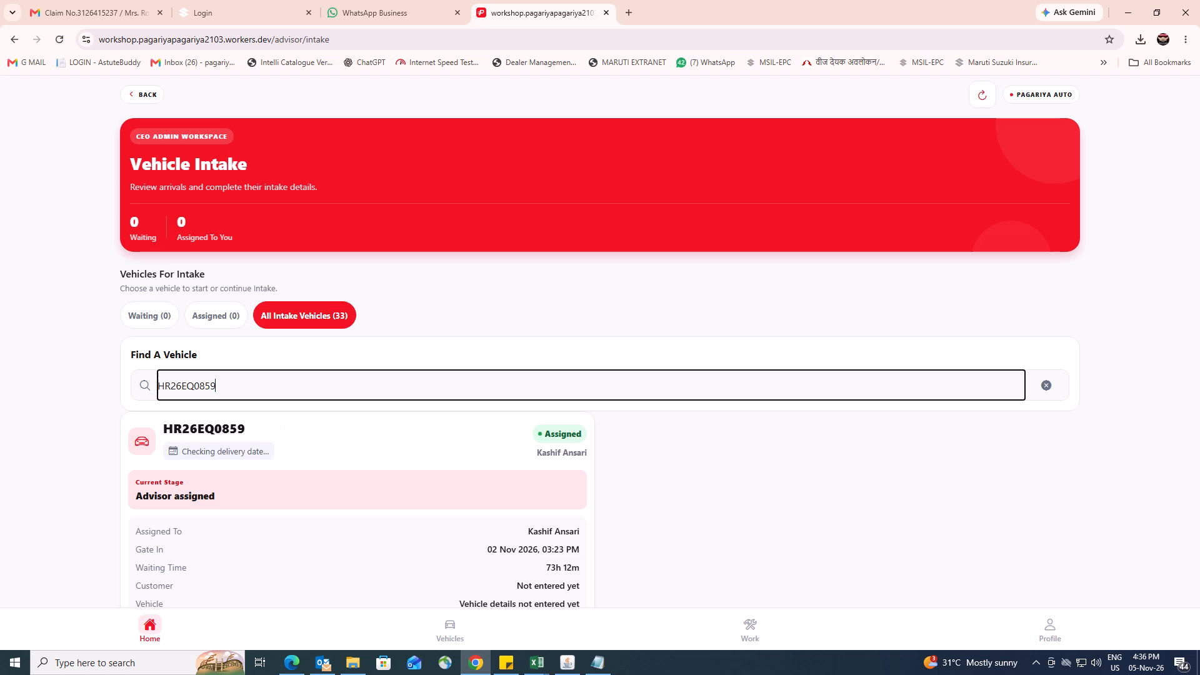
pyautogui.click(366, 463)
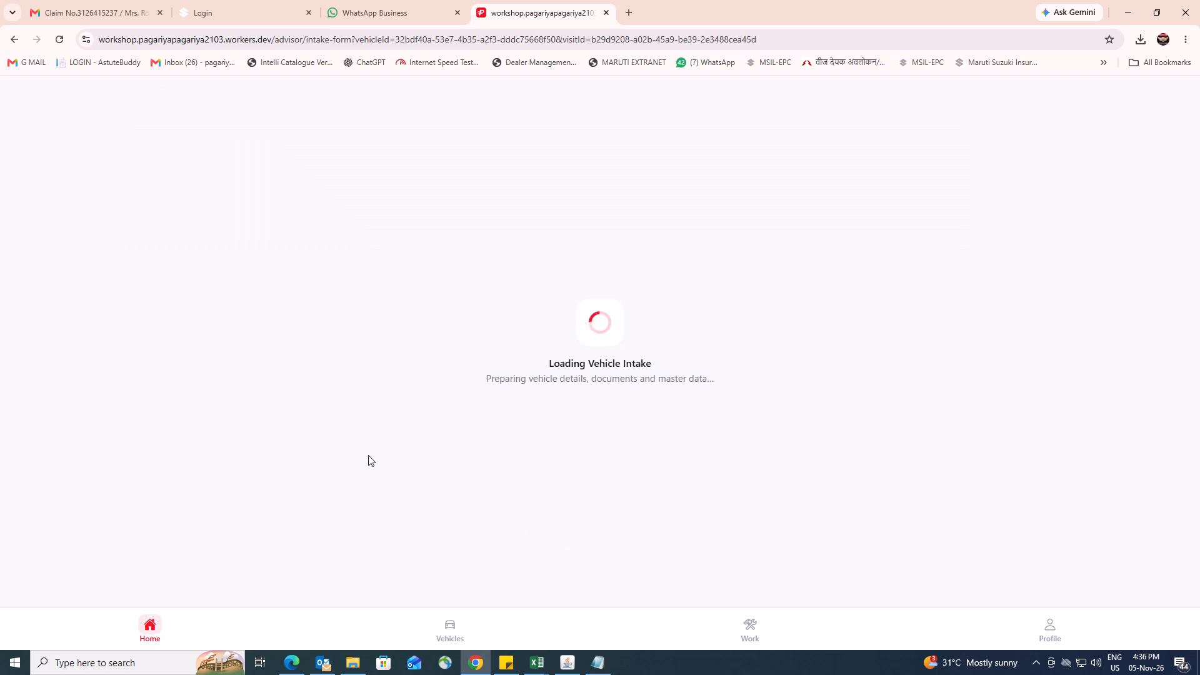
pyautogui.hotkey('alt', 'Tab')
pyautogui.press('Right')
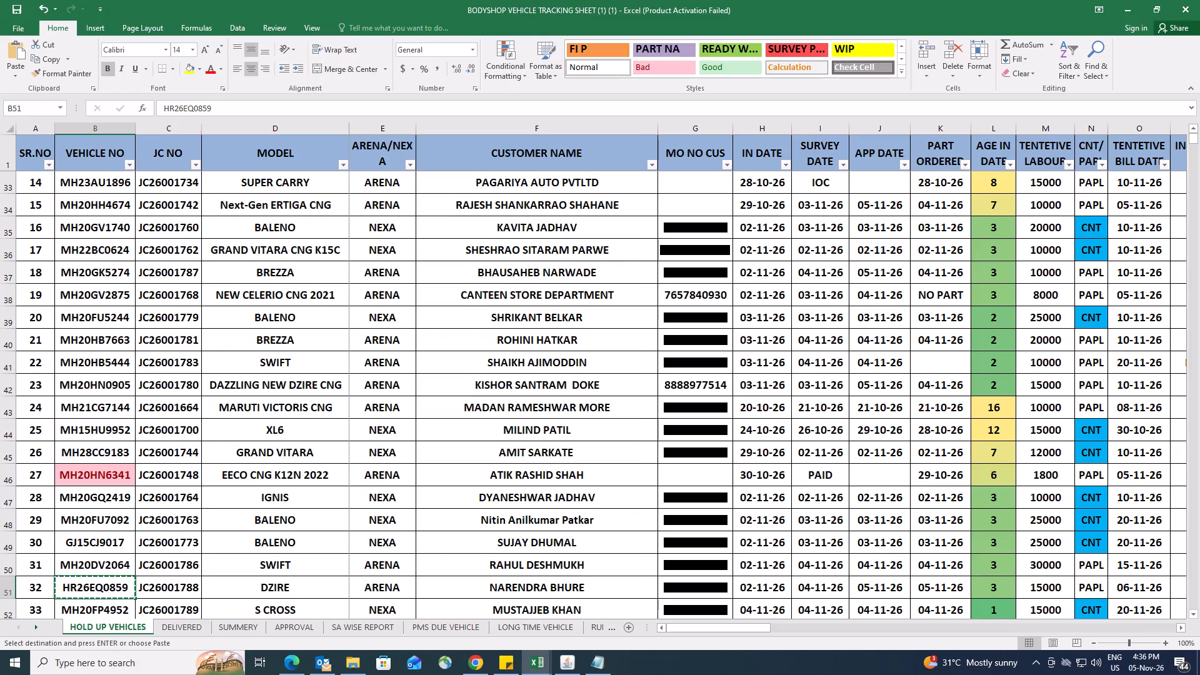
pyautogui.press('Right')
pyautogui.press('Right')
pyautogui.press('Left')
pyautogui.press('Left')
pyautogui.press('Right')
pyautogui.press('Right')
pyautogui.press('Left')
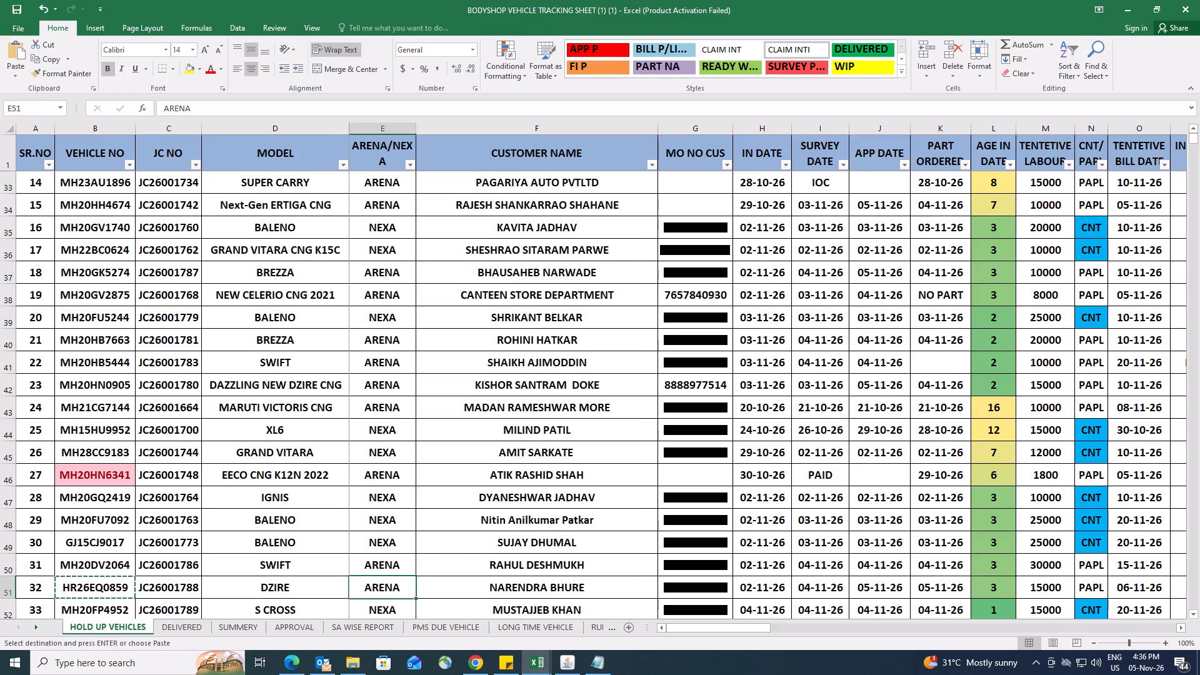
pyautogui.press('Left')
pyautogui.hotkey('ctrl', 'c')
pyautogui.press('Right')
pyautogui.press('Right')
pyautogui.press('Right')
pyautogui.press('Right')
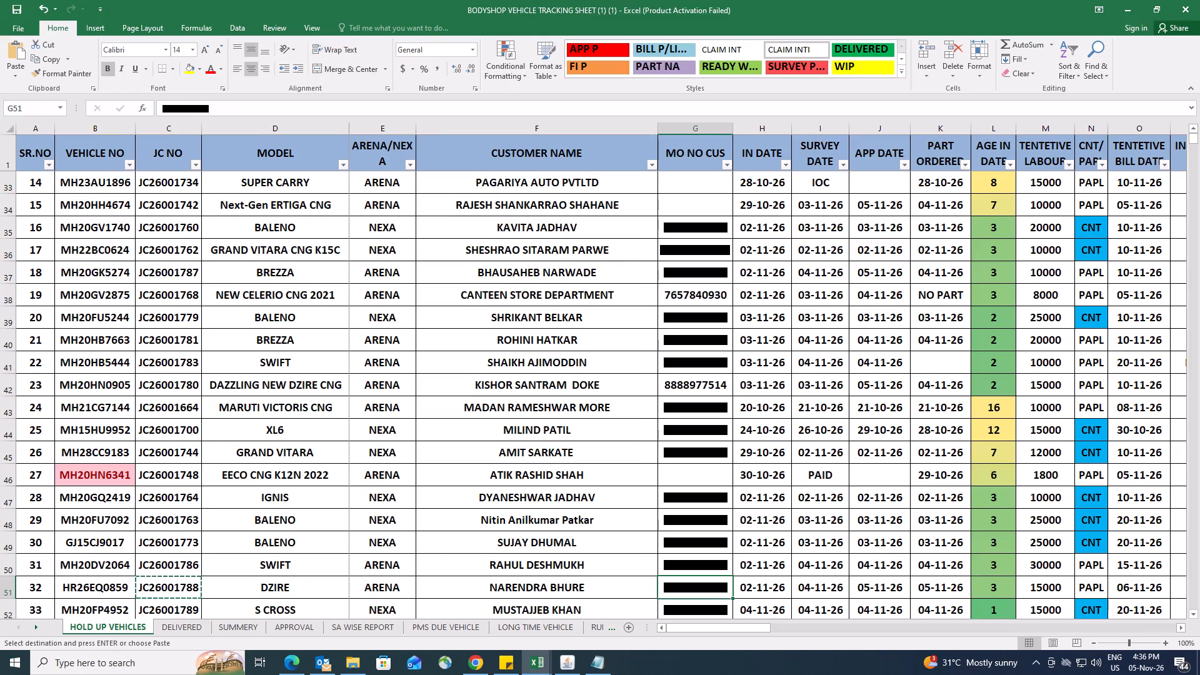
pyautogui.press('Left')
pyautogui.hotkey('ctrl', 'c')
pyautogui.press('Right')
pyautogui.hotkey('ctrl', 'c')
pyautogui.hotkey('alt', 'Tab')
pyautogui.moveTo(231, 409); pyautogui.dragTo(234, 403)
pyautogui.press('super+v')
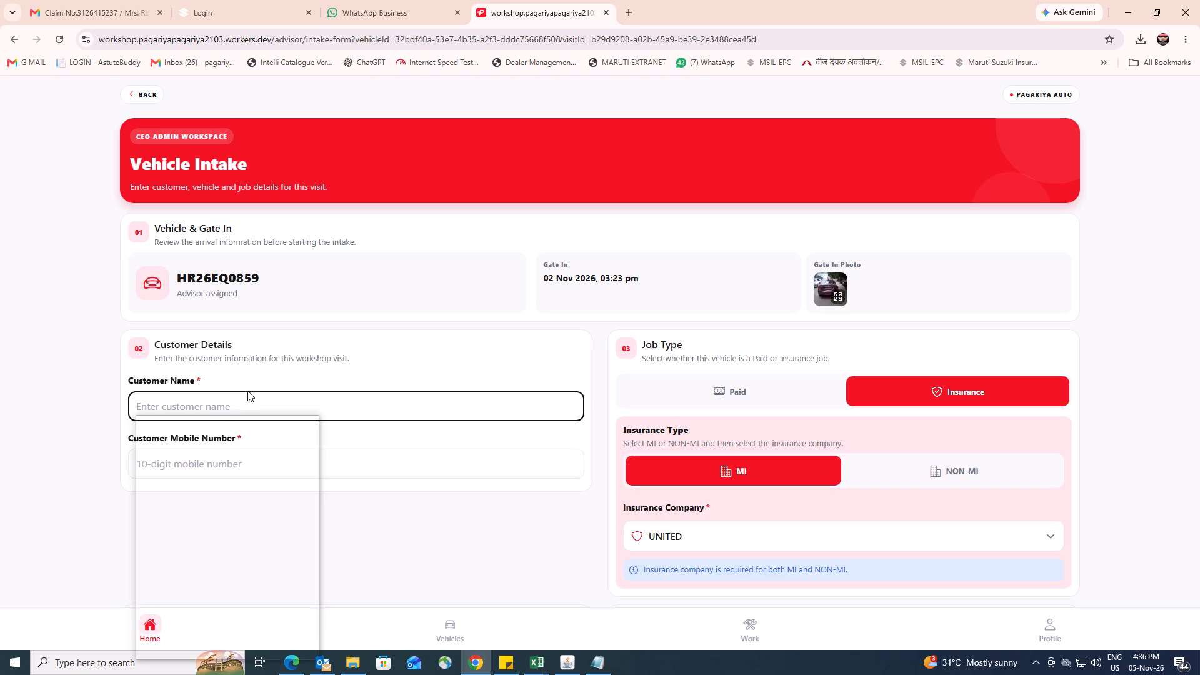
pyautogui.click(175, 504)
pyautogui.hotkey('ctrl', 'v')
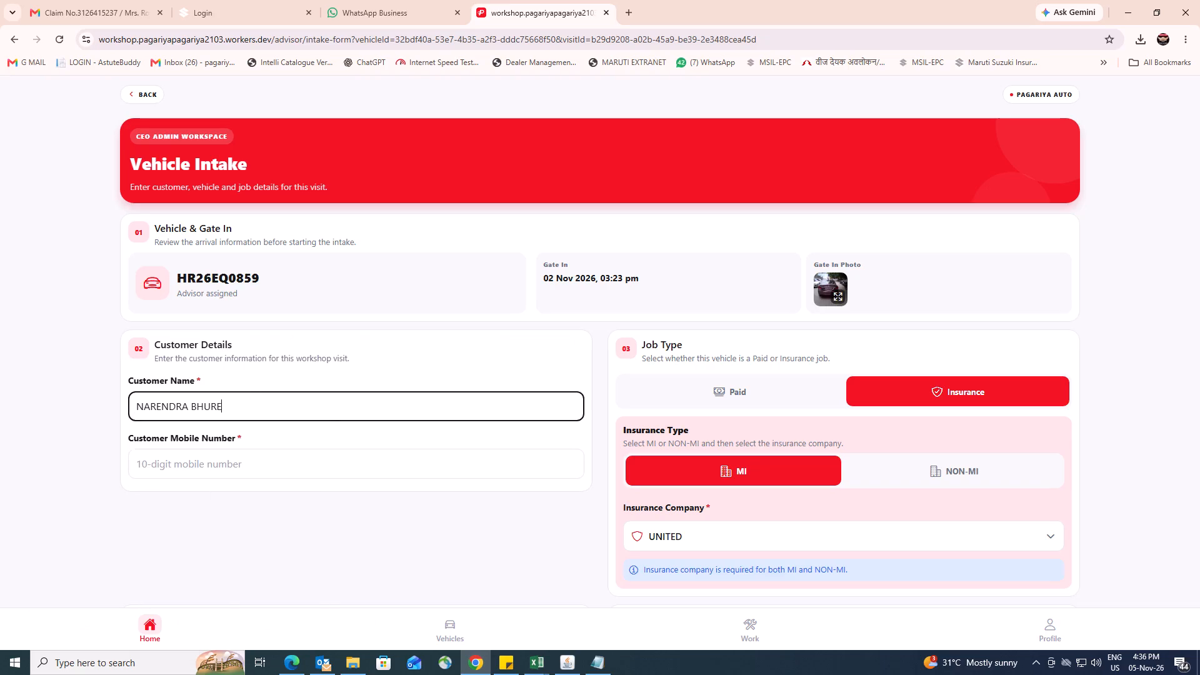
pyautogui.click(206, 469)
pyautogui.press('super+v')
pyautogui.click(201, 249)
pyautogui.hotkey('ctrl', 'v')
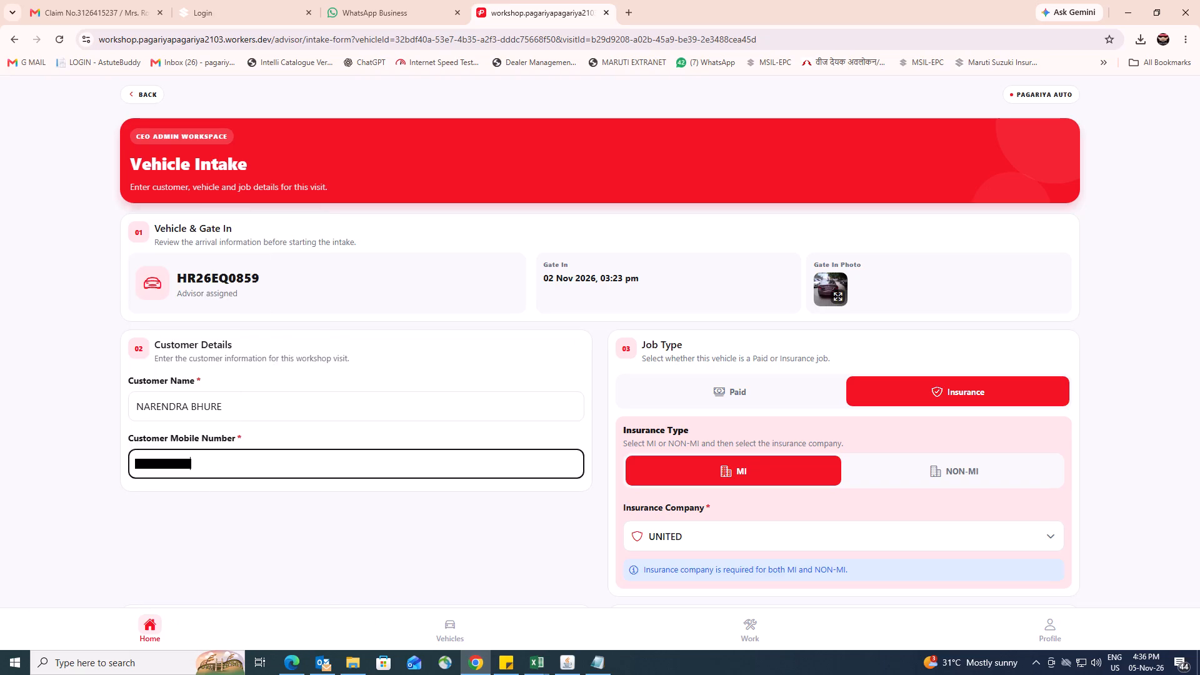
# Set the vehicle model to DZIRE.
pyautogui.scroll(-7, 326, 519)
pyautogui.click(217, 389)
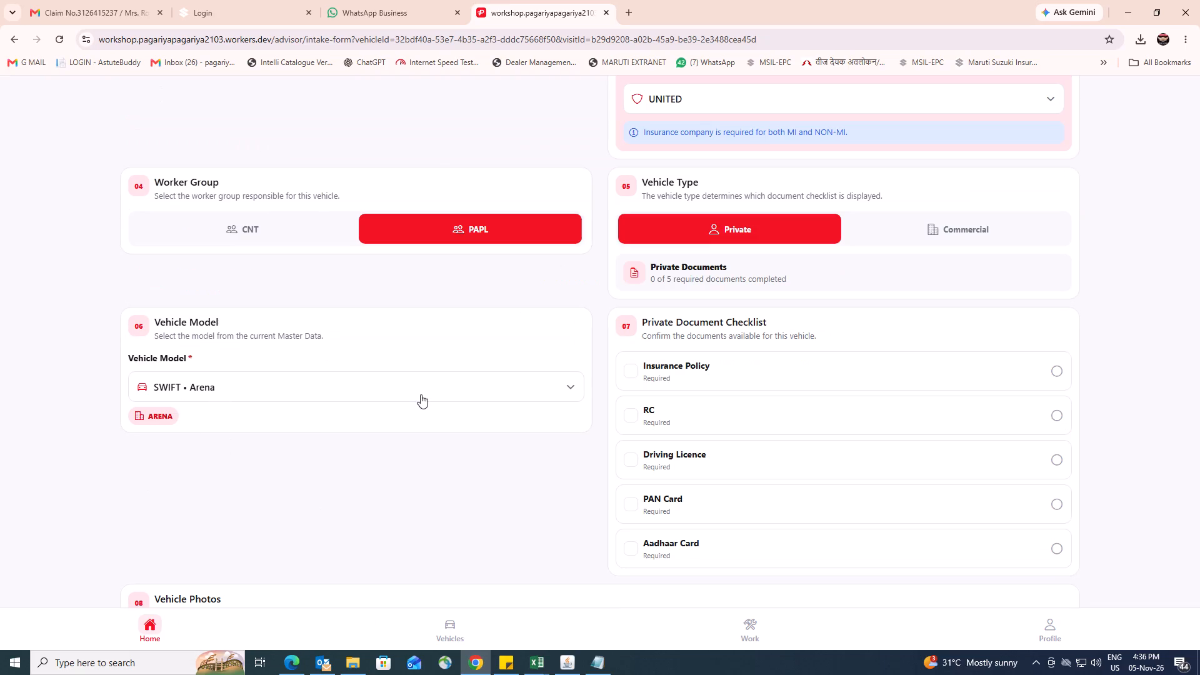
pyautogui.click(491, 492)
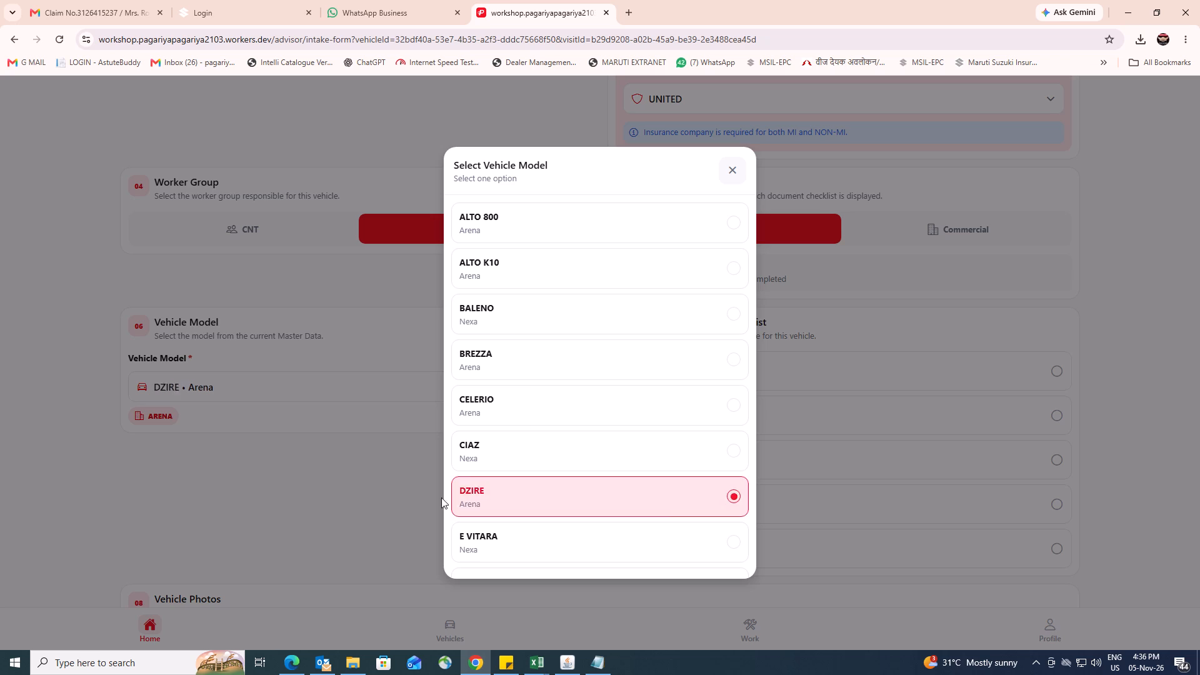
# Add the blank white PNG image from the Desktop as a vehicle photo using the Gallery option.
pyautogui.scroll(-5, 217, 549)
pyautogui.click(728, 338)
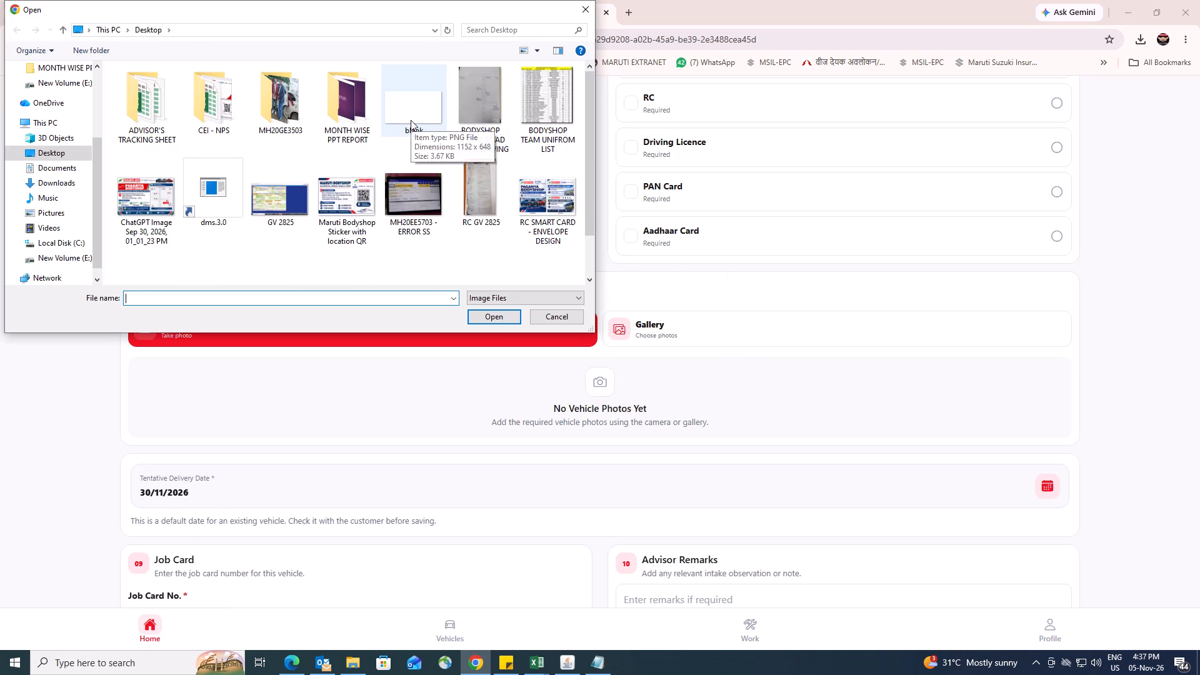
pyautogui.doubleClick(411, 120)
pyautogui.scroll(-5, 314, 501)
pyautogui.click(244, 471)
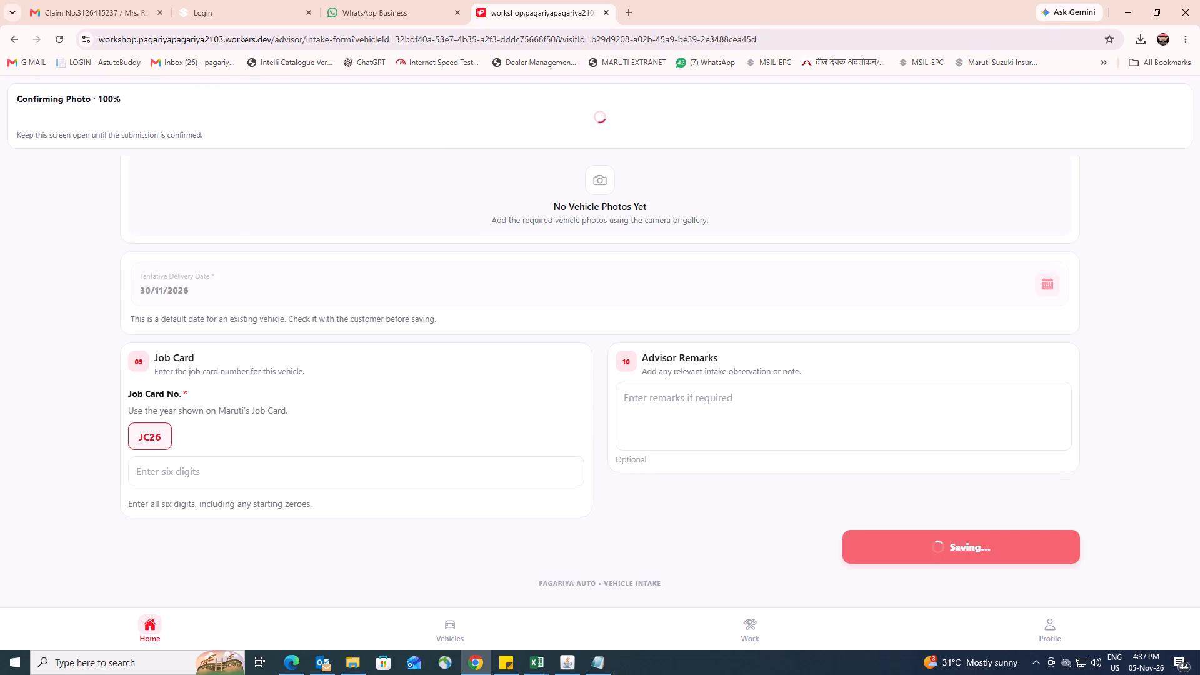
pyautogui.press('super+v')
pyautogui.click(257, 364)
pyautogui.hotkey('ctrl', 'v')
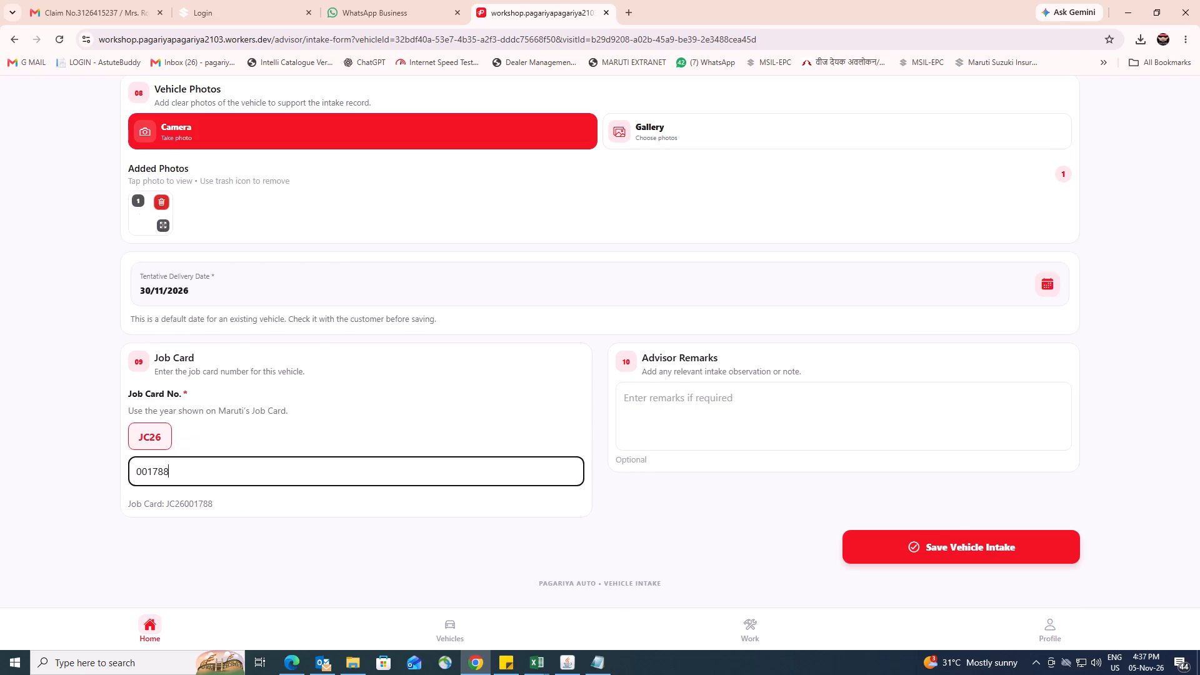
# Mark Insurance Policy, RC, Driving Licence, PAN Card and Aadhaar Card as available in the private document checklist.
pyautogui.scroll(7, 747, 447)
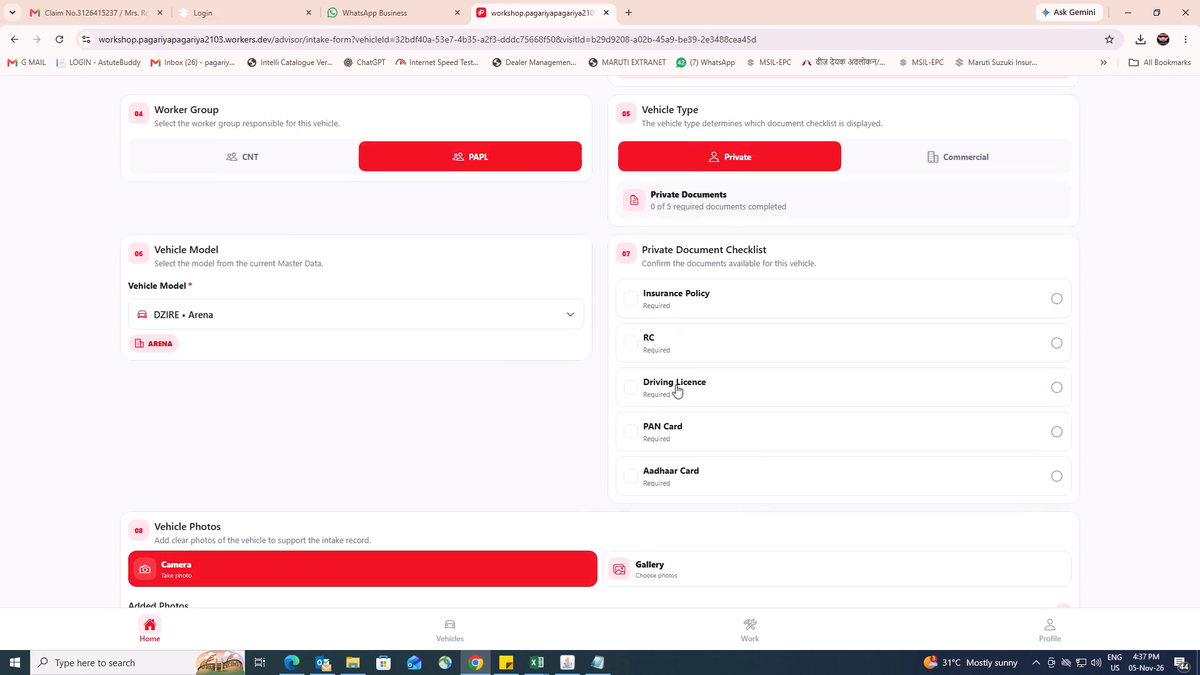
pyautogui.click(654, 301)
pyautogui.click(681, 362)
pyautogui.click(676, 339)
pyautogui.click(683, 379)
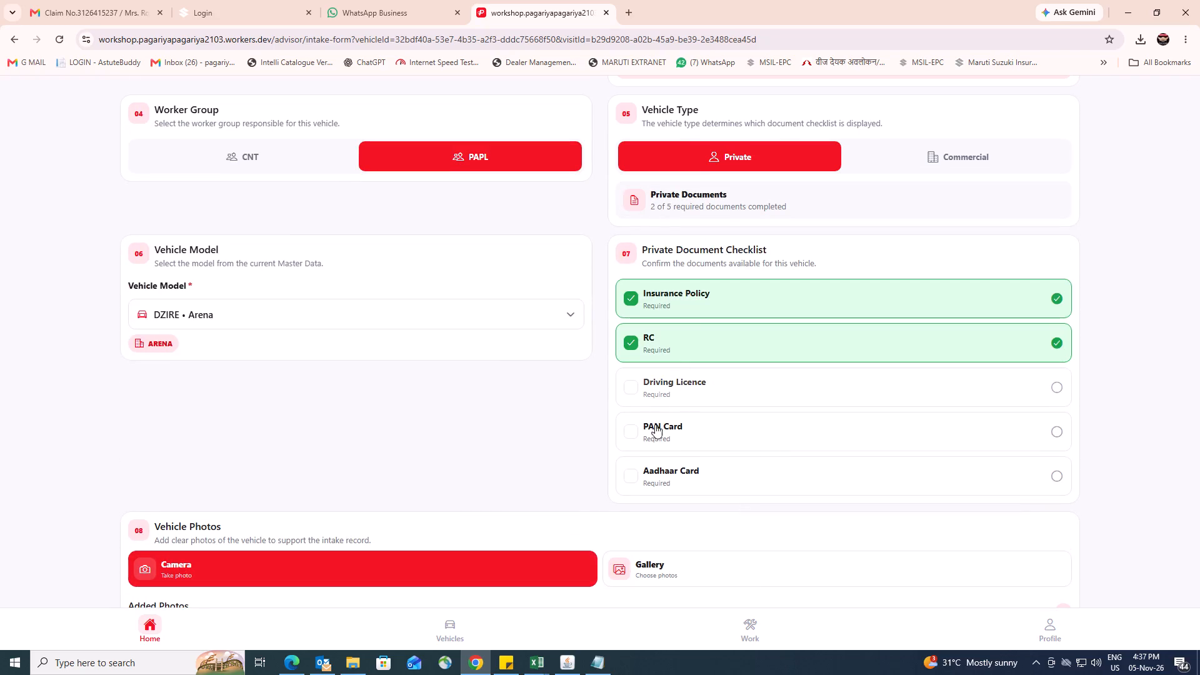
pyautogui.click(655, 424)
pyautogui.click(650, 468)
# Close the DownloadedOpenOrders_2026-05-11 (1) workbook in Excel, saving its changes and keeping the CSV format.
pyautogui.click(544, 674)
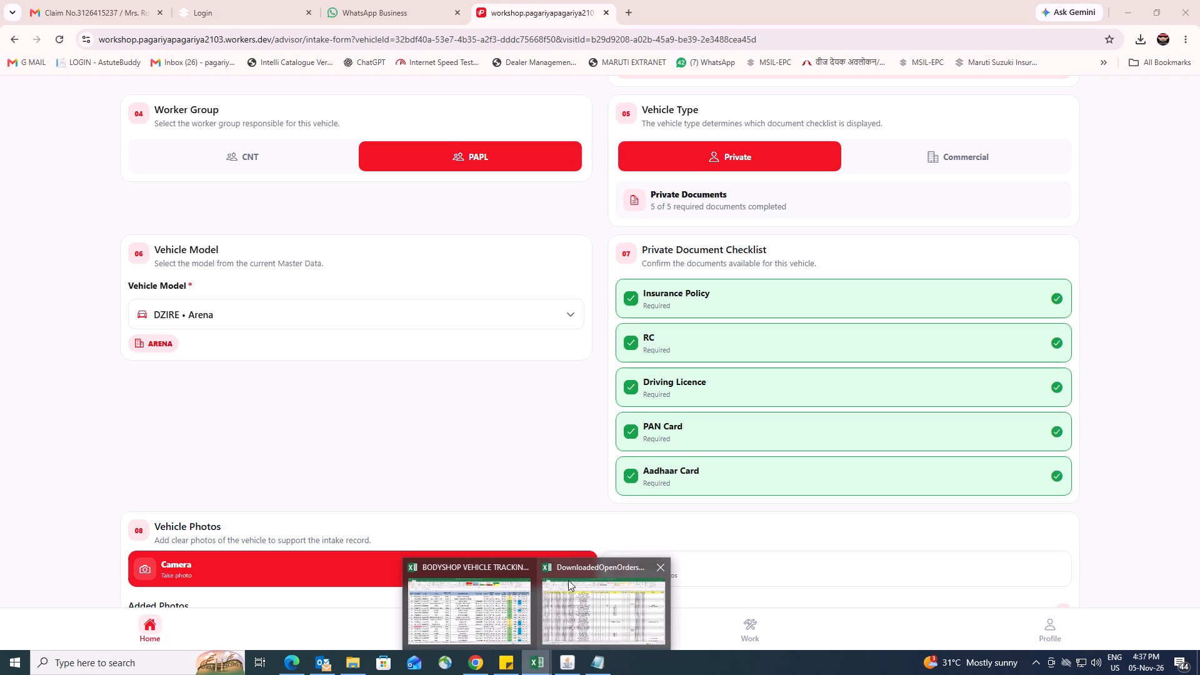
pyautogui.click(596, 580)
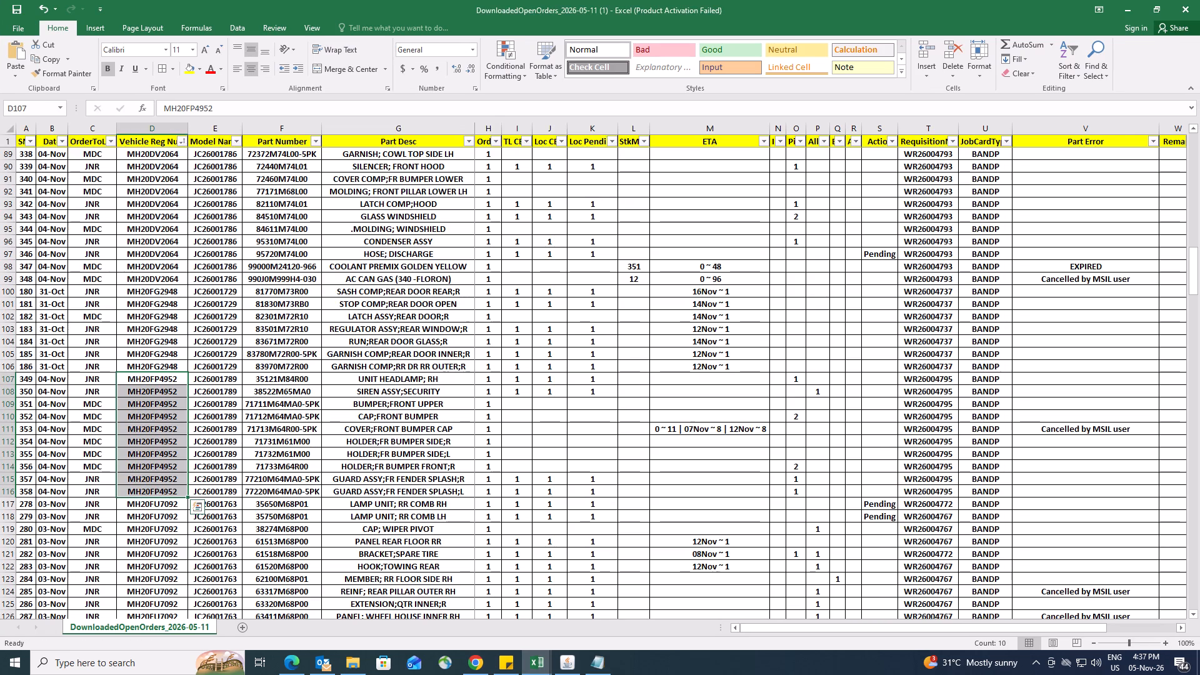
pyautogui.click(1194, 0)
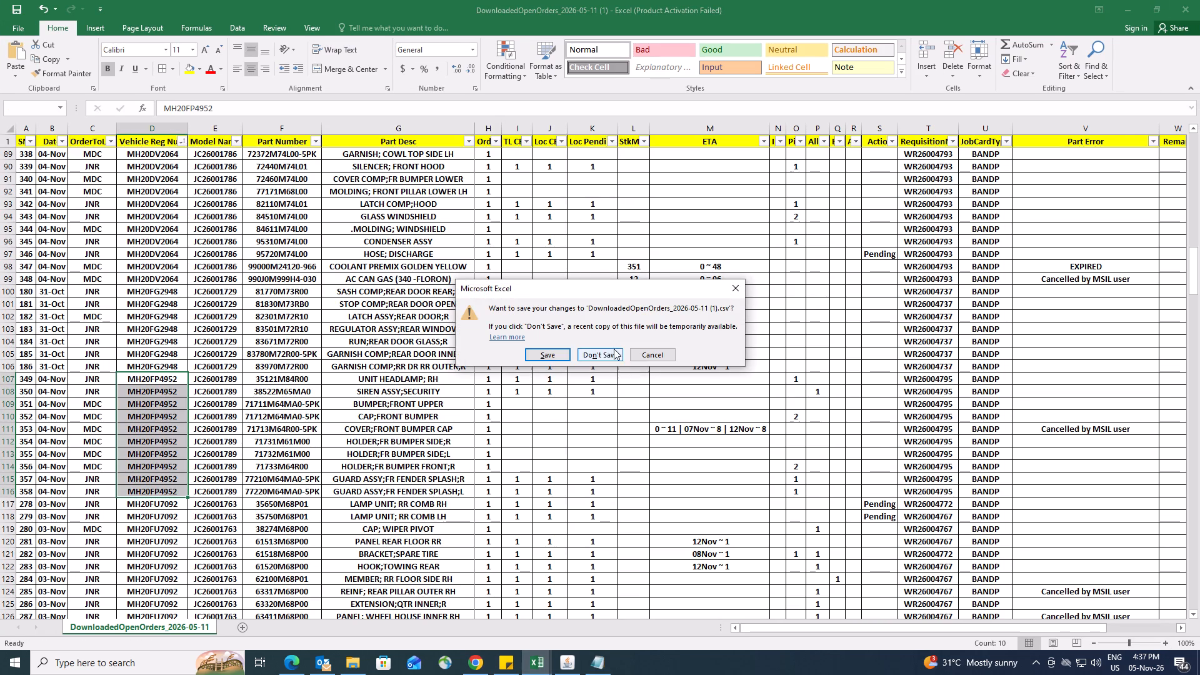
pyautogui.click(556, 349)
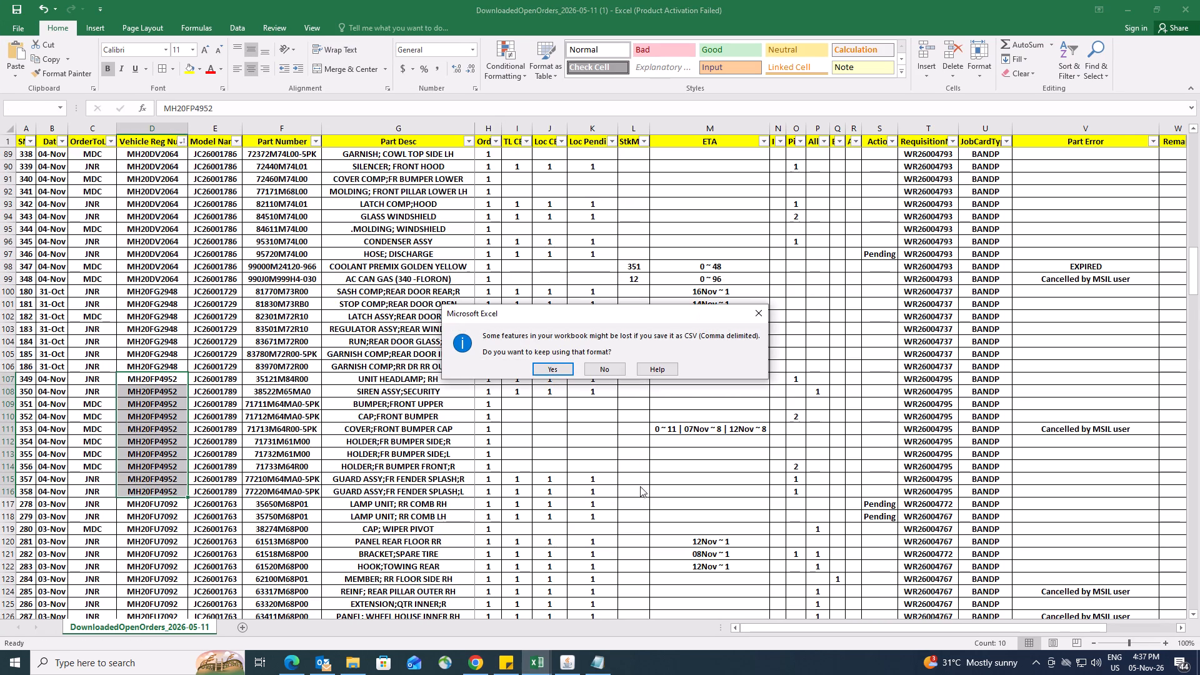
pyautogui.click(558, 369)
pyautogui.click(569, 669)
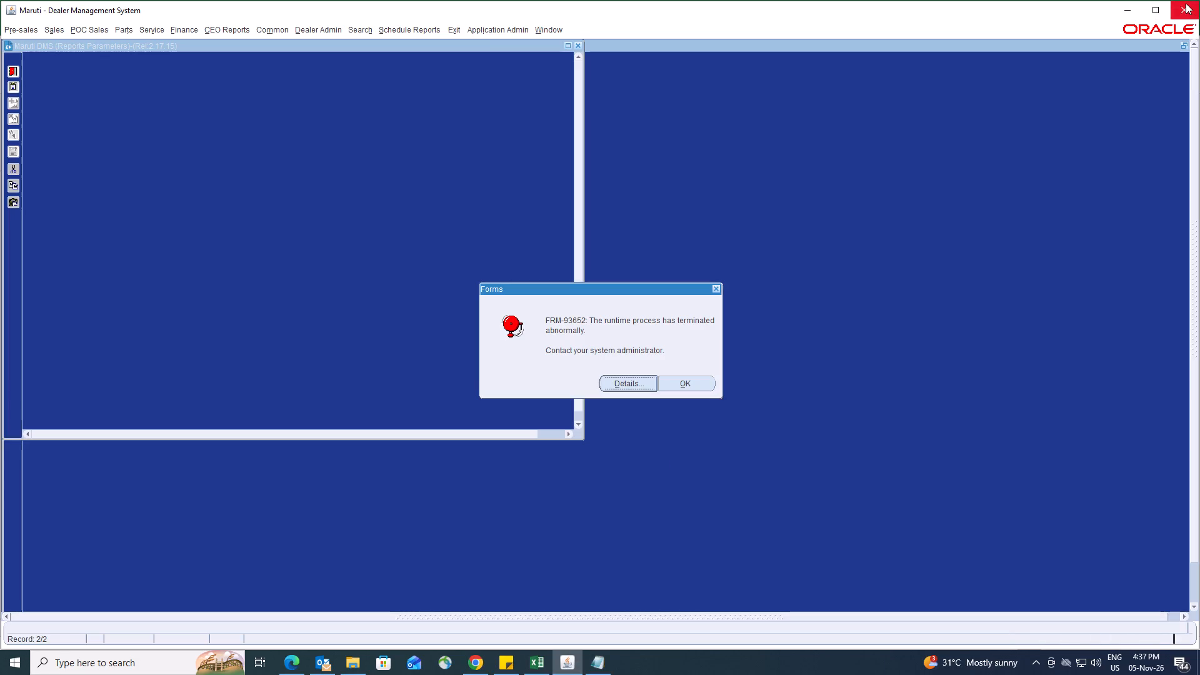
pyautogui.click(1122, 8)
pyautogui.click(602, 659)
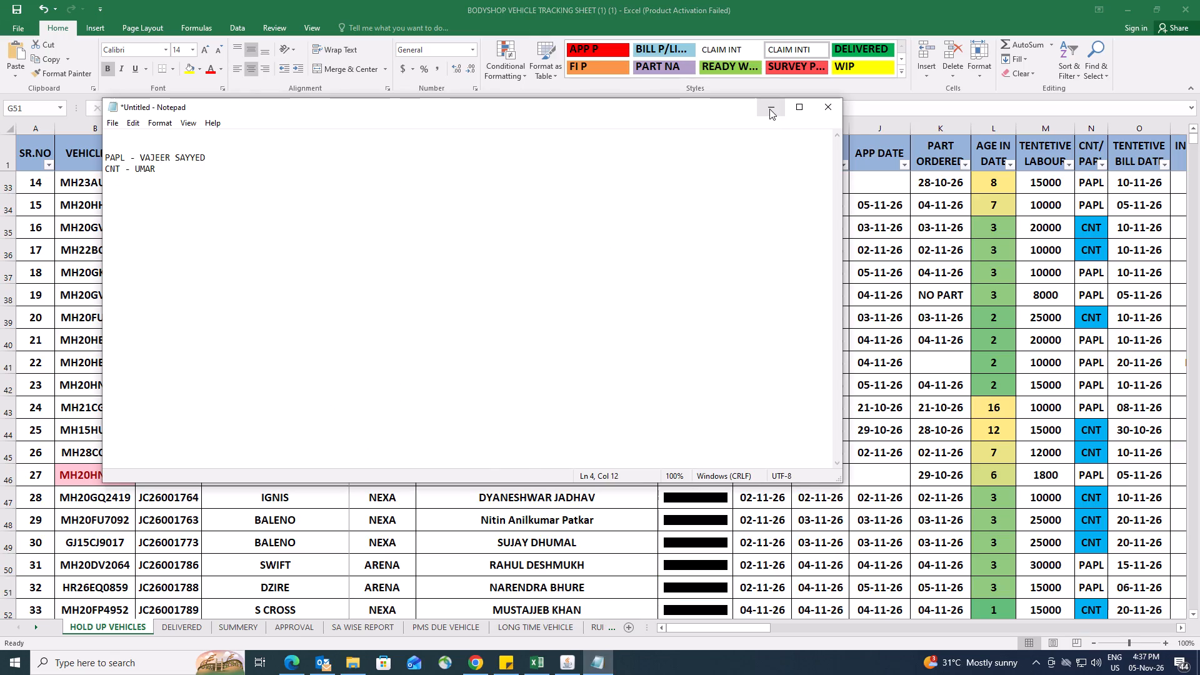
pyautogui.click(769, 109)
pyautogui.scroll(6, 732, 458)
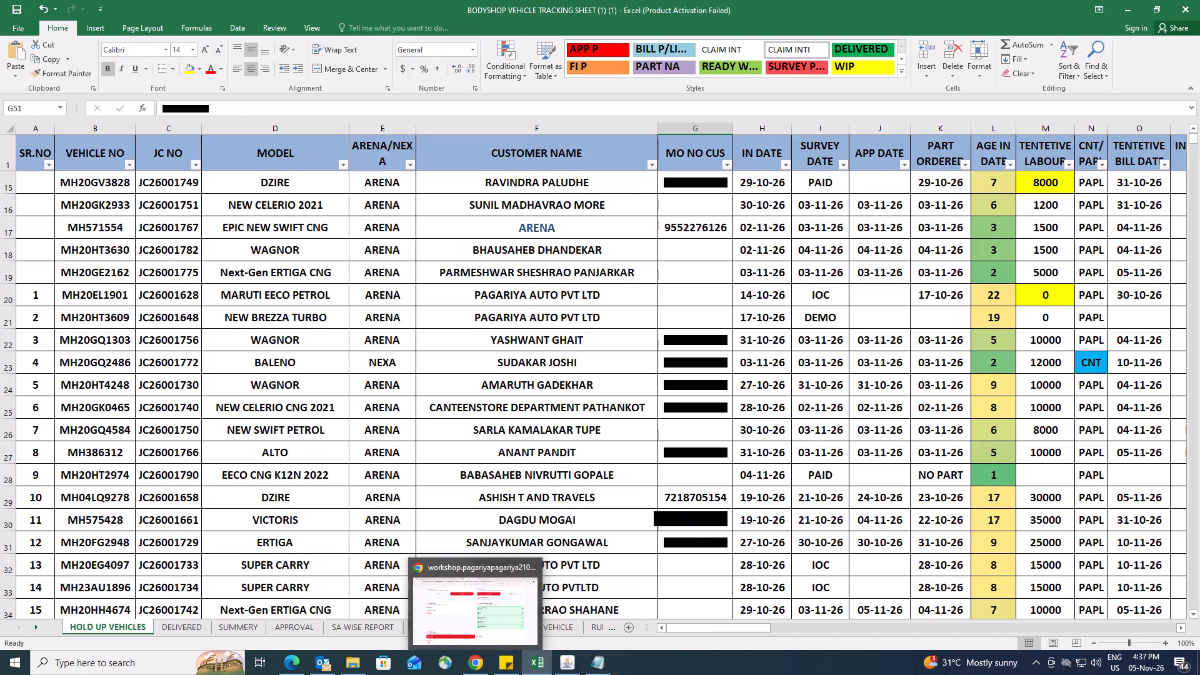
pyautogui.click(574, 484)
pyautogui.click(569, 583)
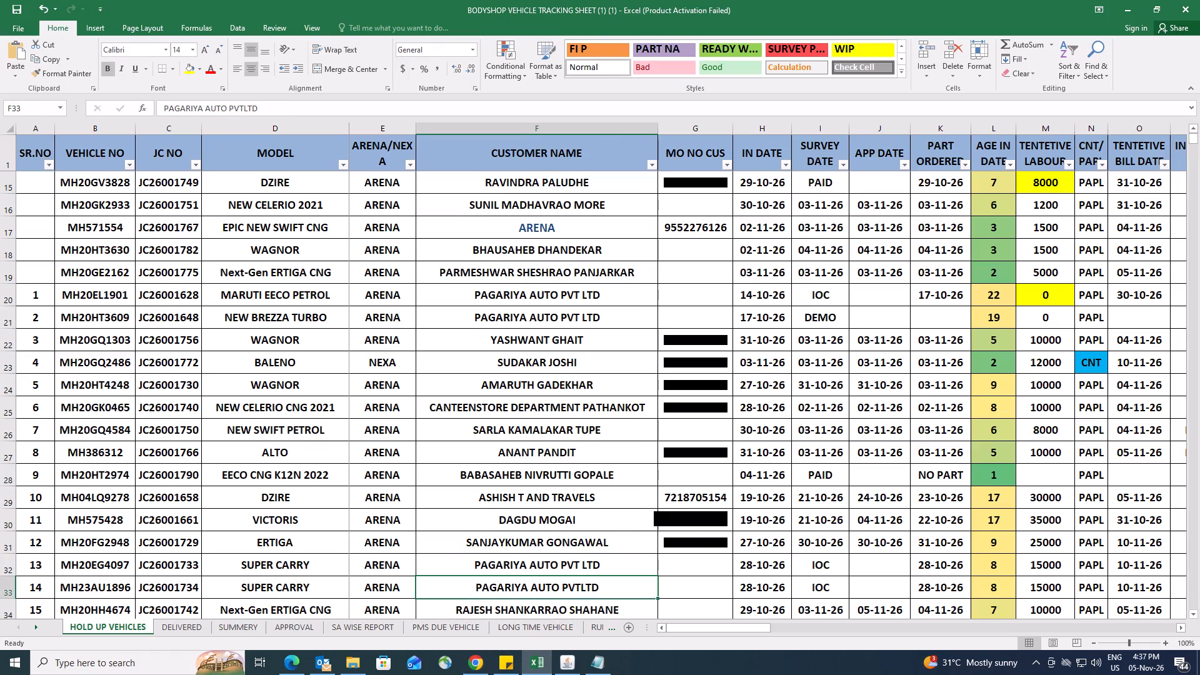
pyautogui.hotkey('ctrl', 'f')
pyautogui.press('super+v')
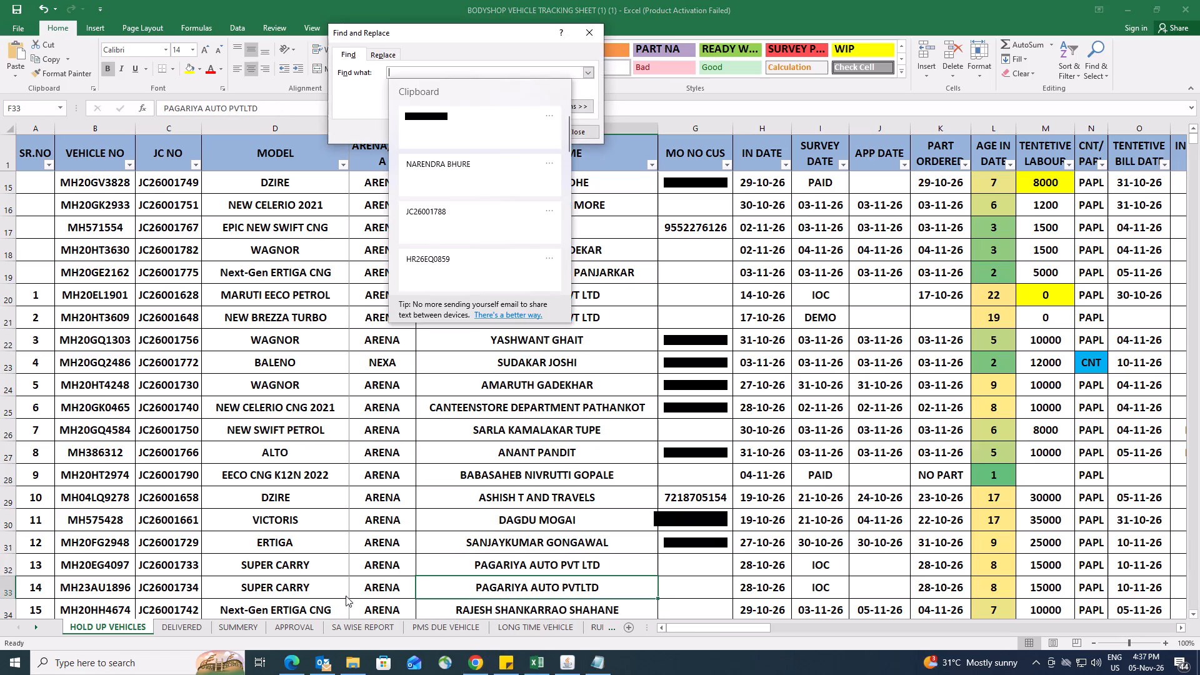
pyautogui.click(461, 278)
pyautogui.hotkey('ctrl', 'v')
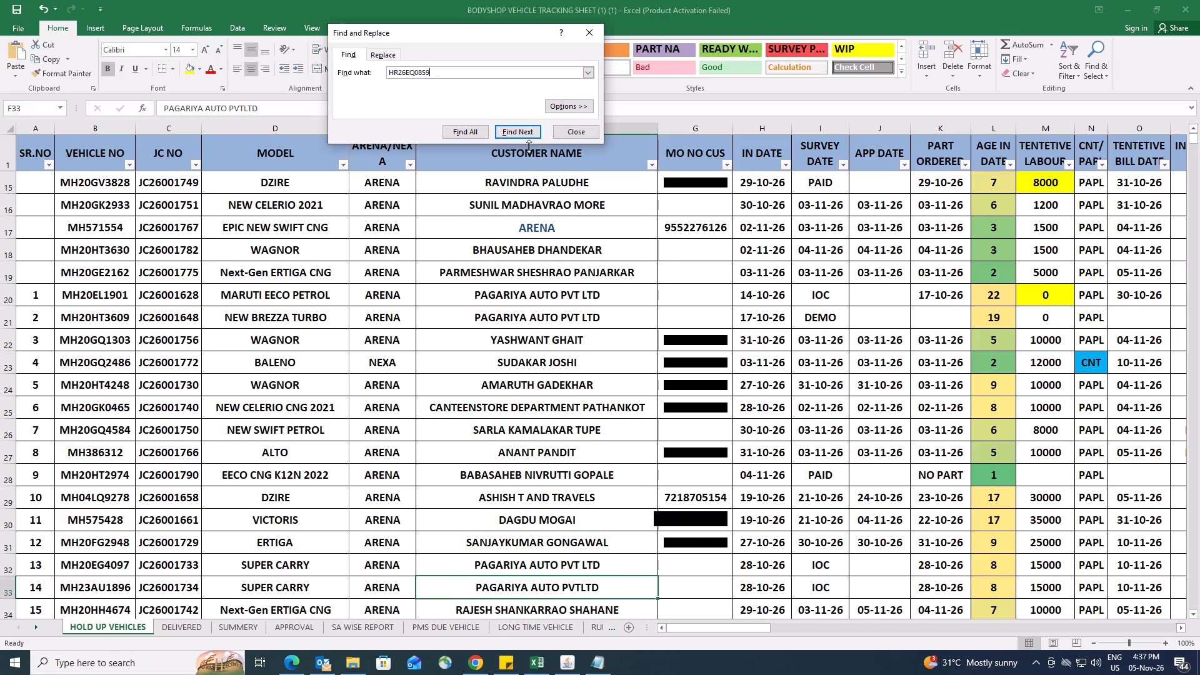
pyautogui.click(519, 132)
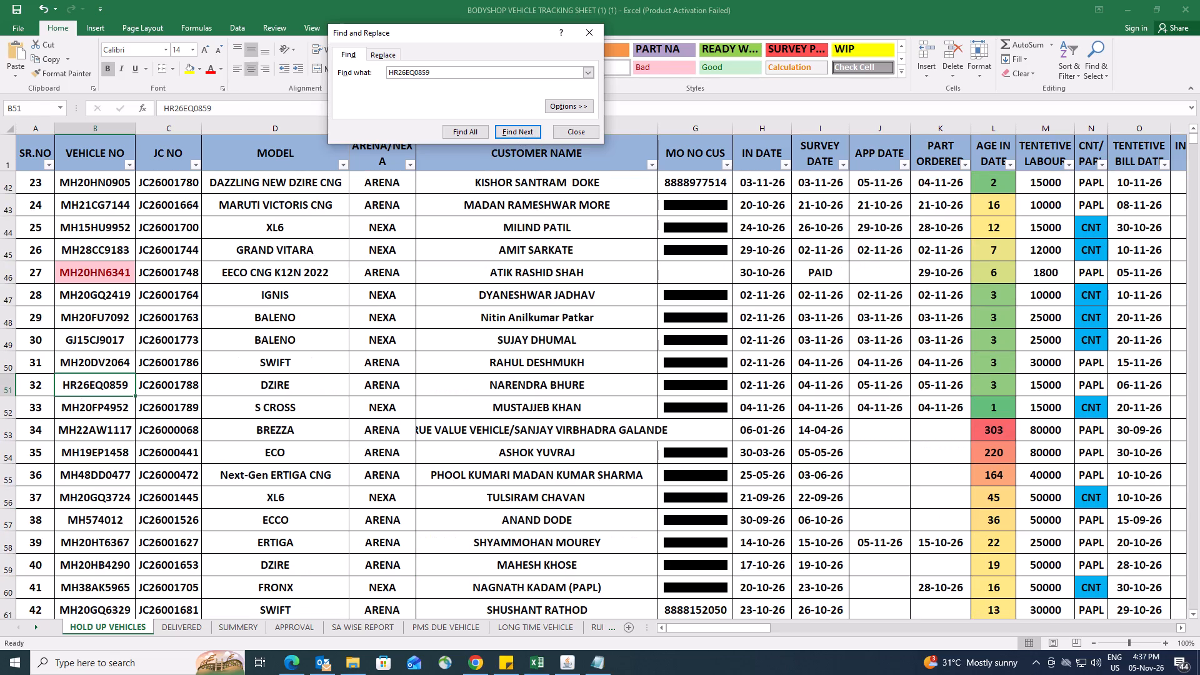
pyautogui.click(517, 135)
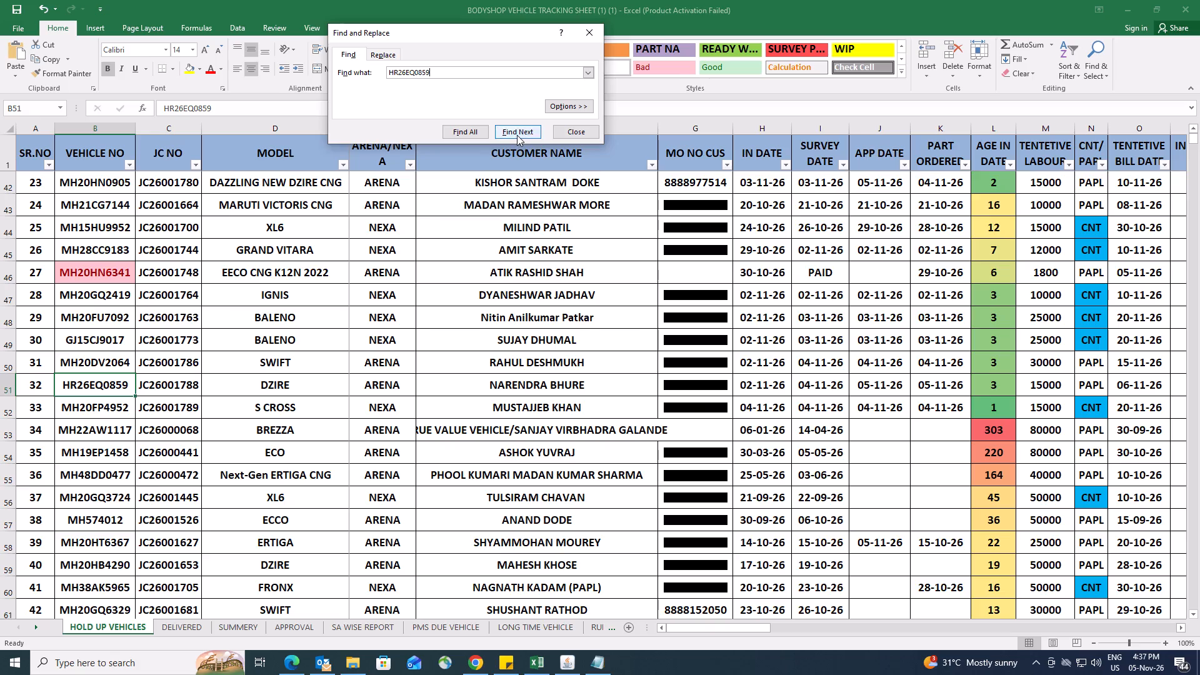
pyautogui.tripleClick(517, 135)
pyautogui.tripleClick(517, 135)
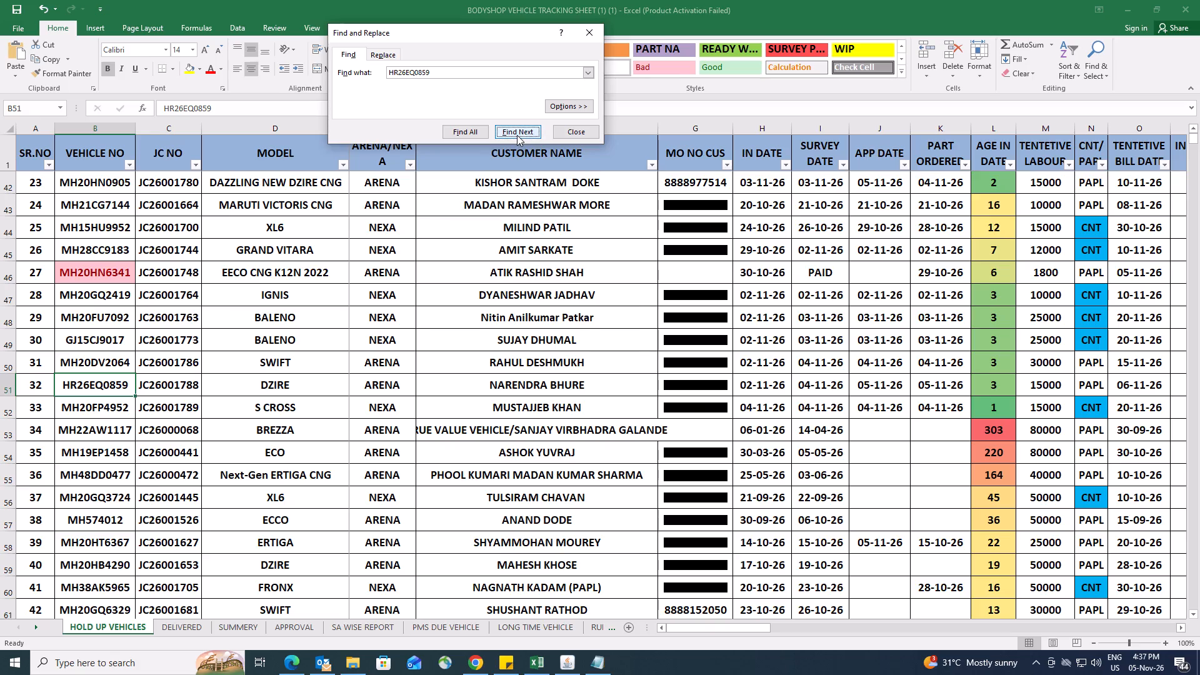
pyautogui.click(517, 135)
pyautogui.tripleClick(517, 135)
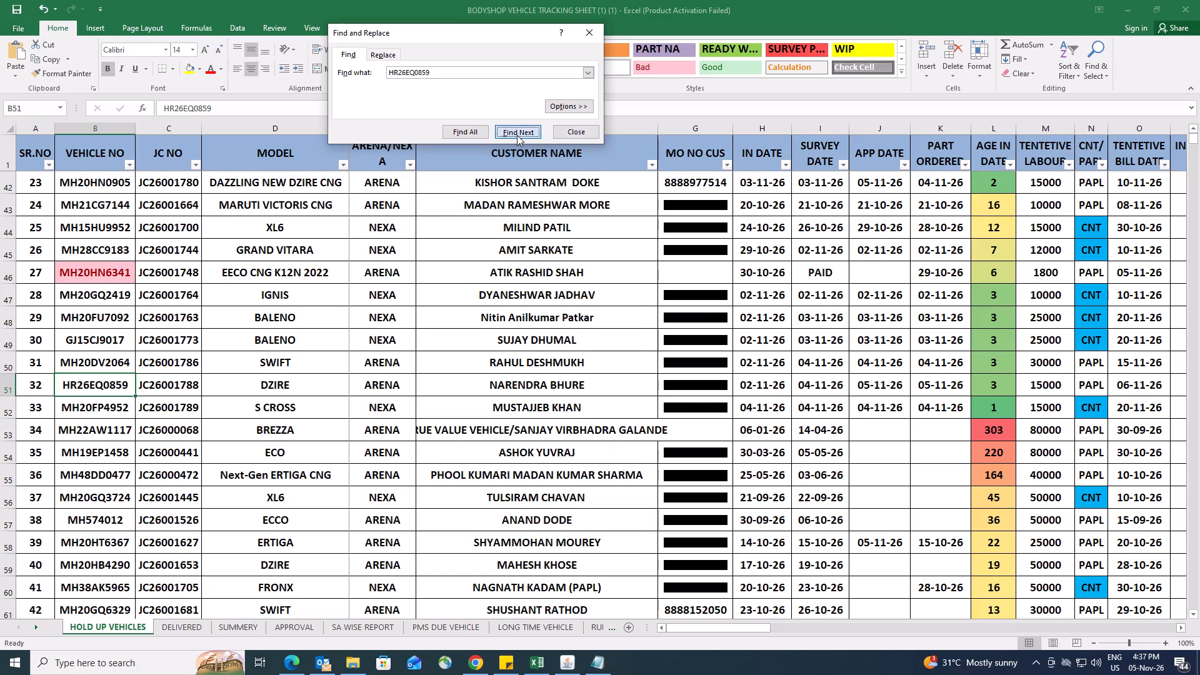
pyautogui.tripleClick(517, 135)
pyautogui.click(517, 135)
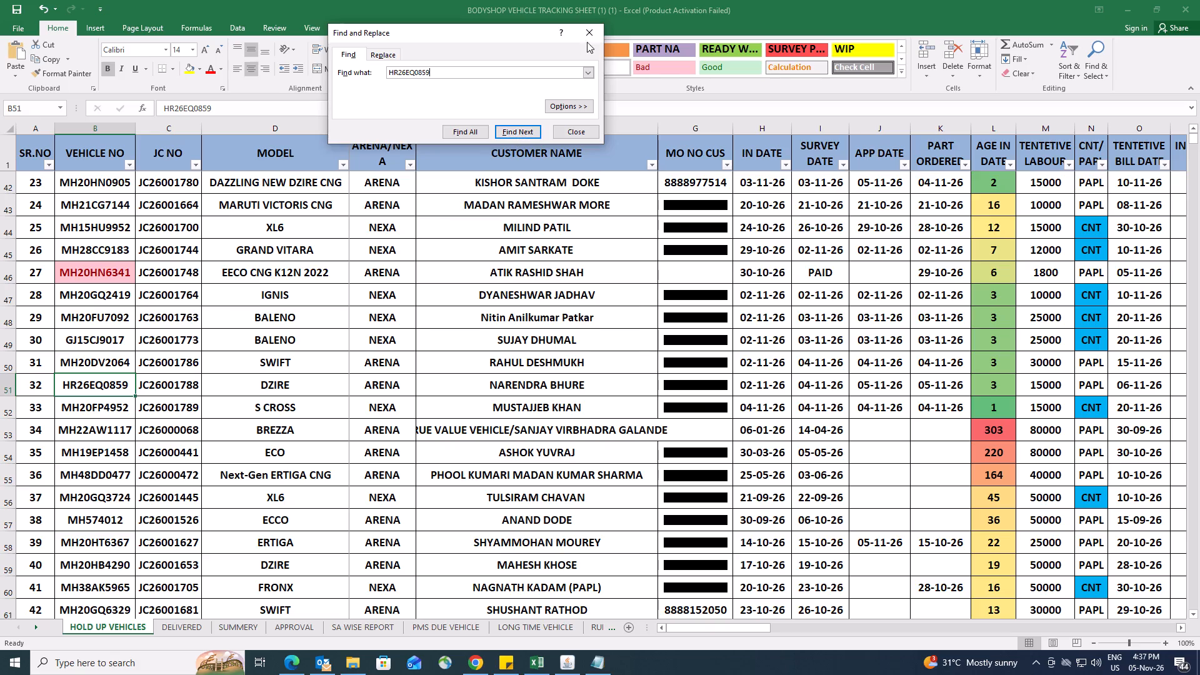
pyautogui.click(587, 36)
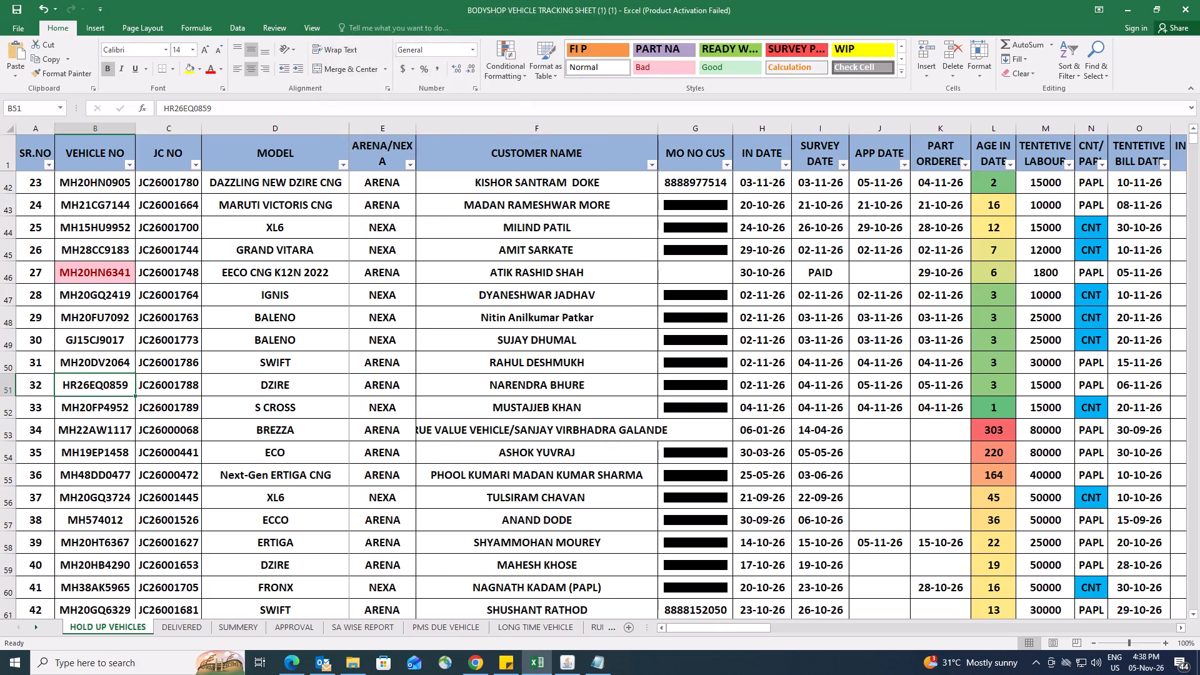
pyautogui.scroll(1, 104, 353)
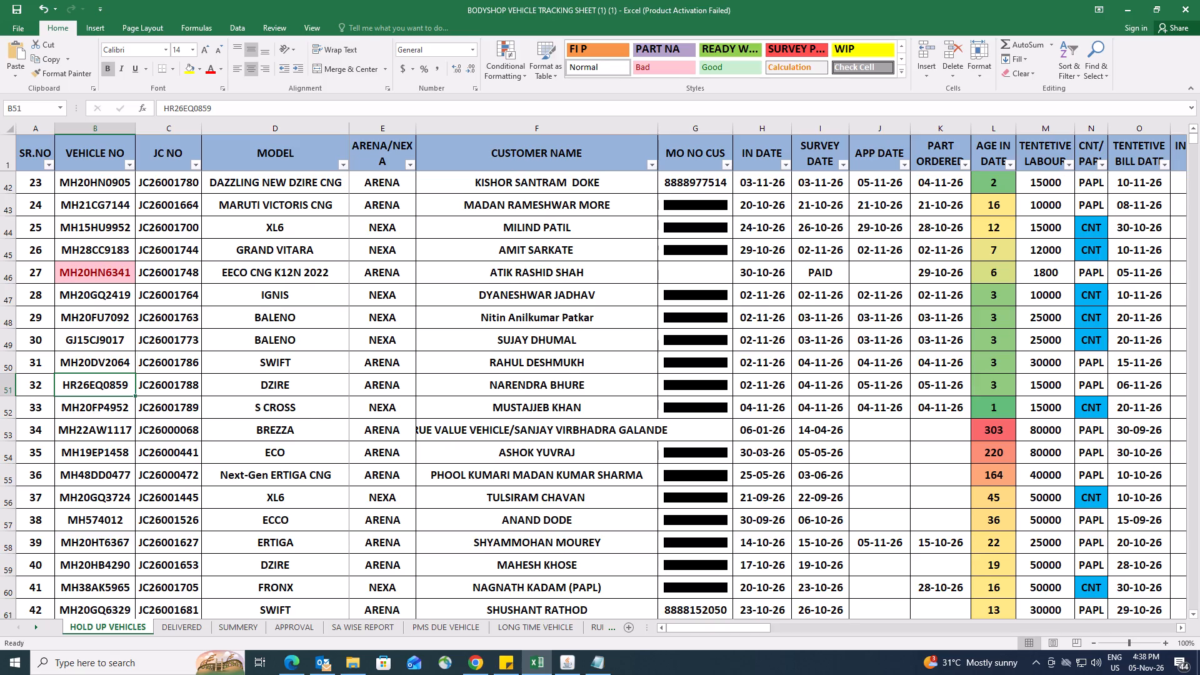
pyautogui.scroll(2, 104, 353)
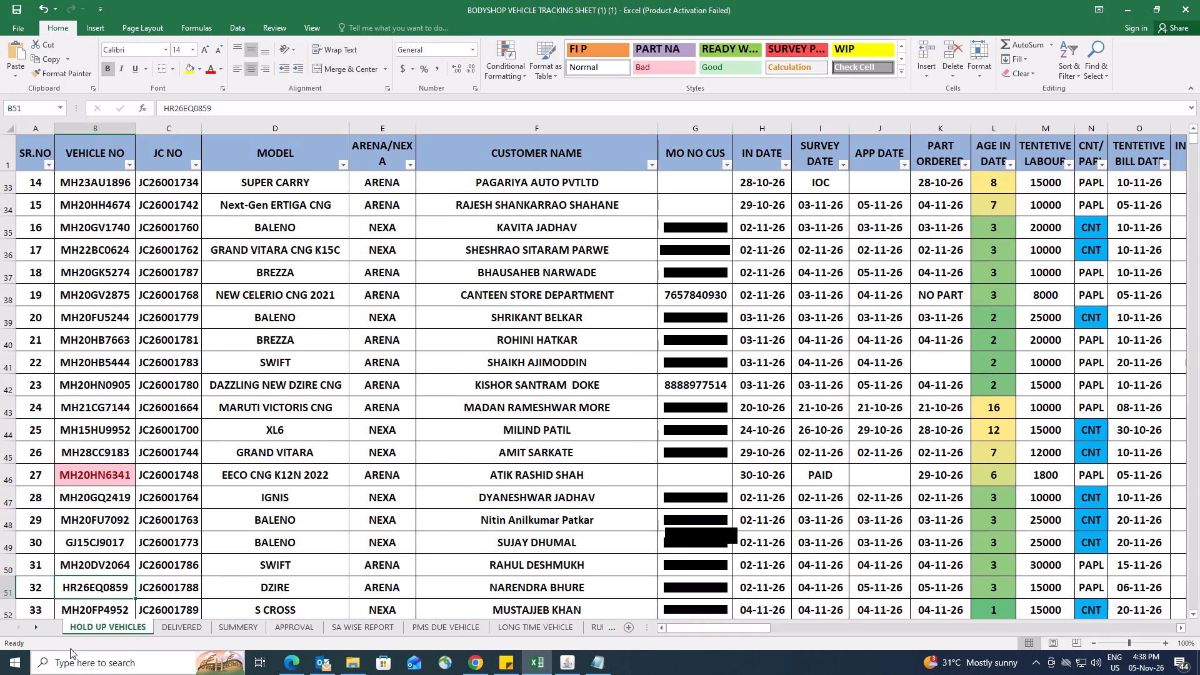
pyautogui.click(84, 591)
pyautogui.hotkey('alt', 'Tab')
pyautogui.hotkey('alt', 'Tab')
pyautogui.hotkey('alt', 'Tab')
pyautogui.hotkey('alt', 'Tab')
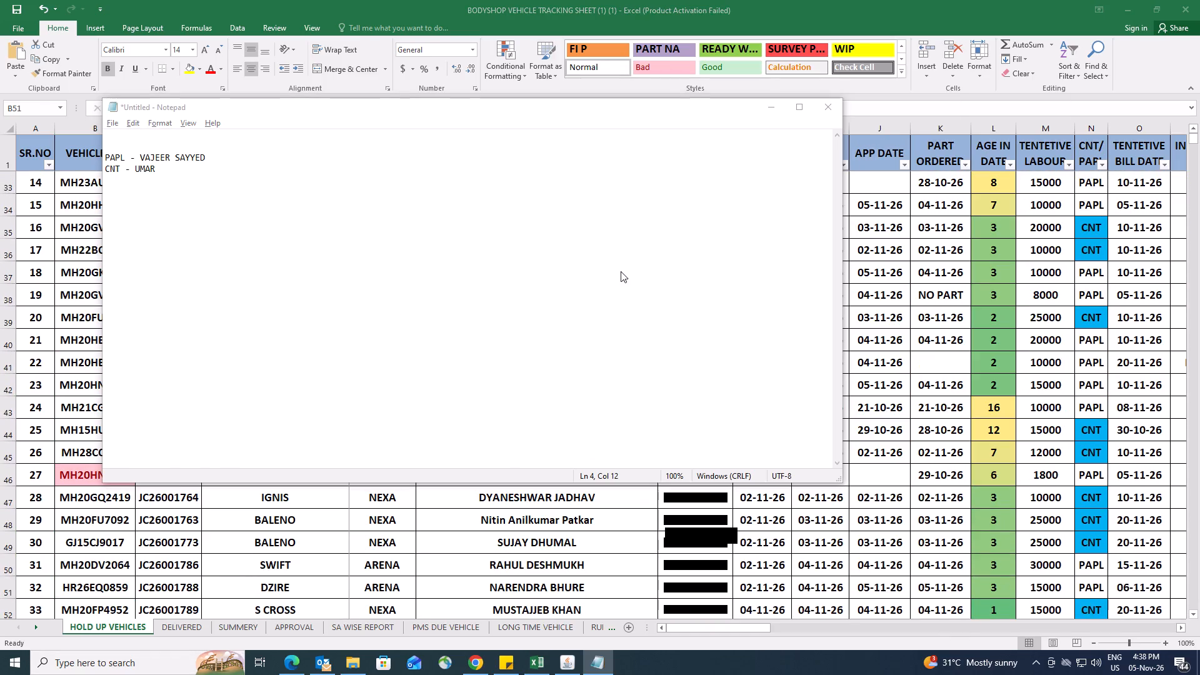
pyautogui.hotkey('alt', 'Tab')
pyautogui.scroll(7, 492, 340)
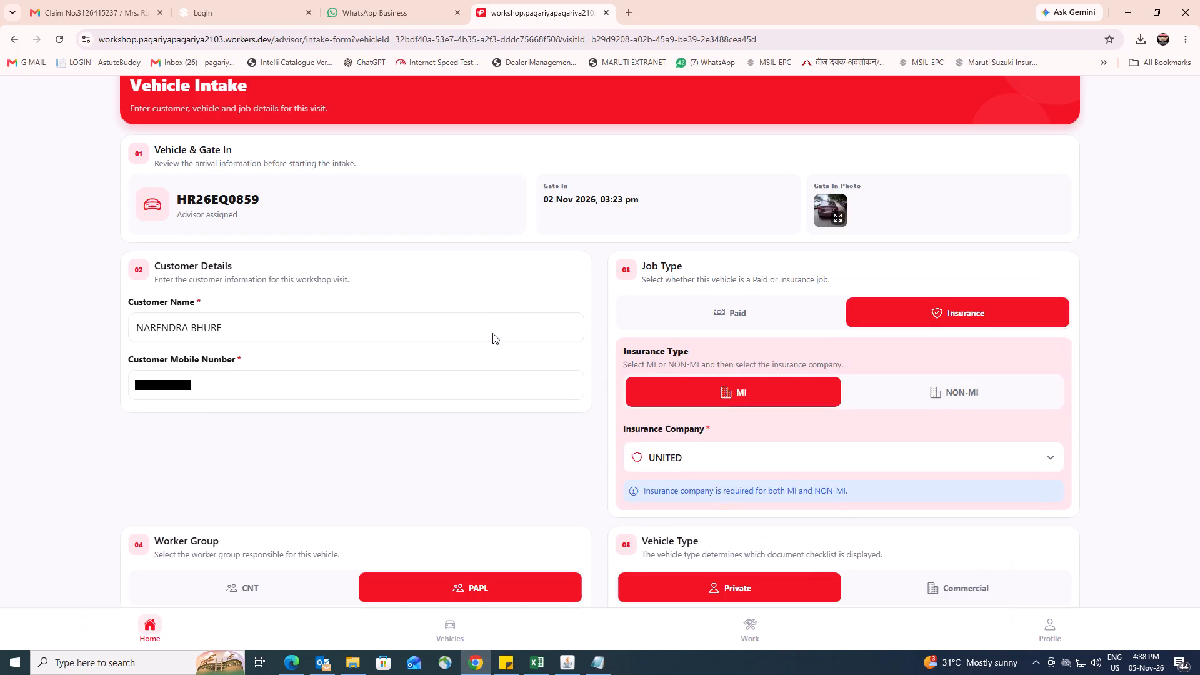
pyautogui.scroll(-4, 484, 312)
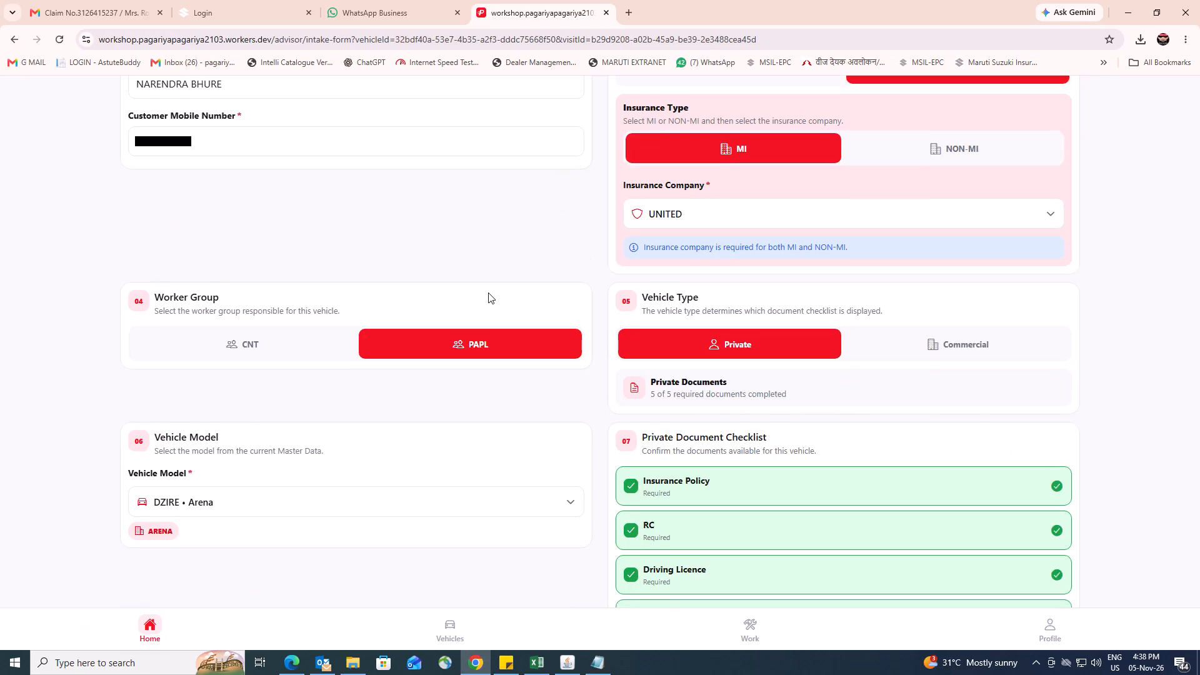
pyautogui.scroll(-2, 489, 289)
pyautogui.scroll(-2, 596, 422)
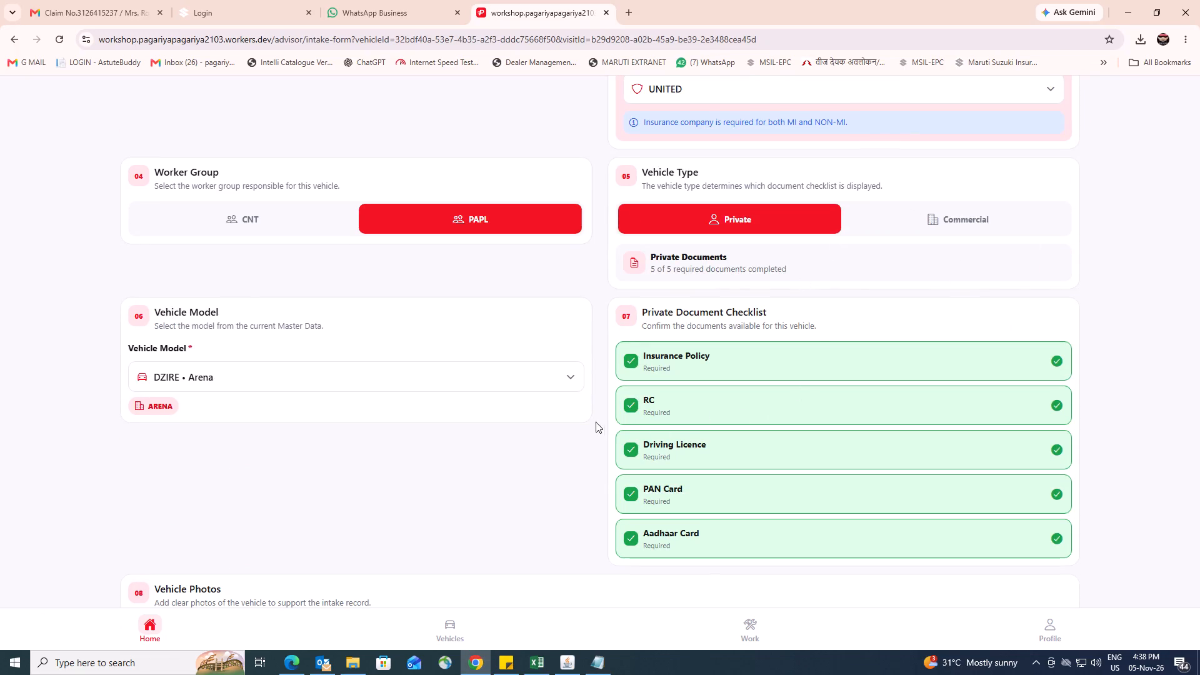
pyautogui.scroll(-2, 596, 422)
pyautogui.scroll(-4, 639, 457)
pyautogui.scroll(7, 661, 417)
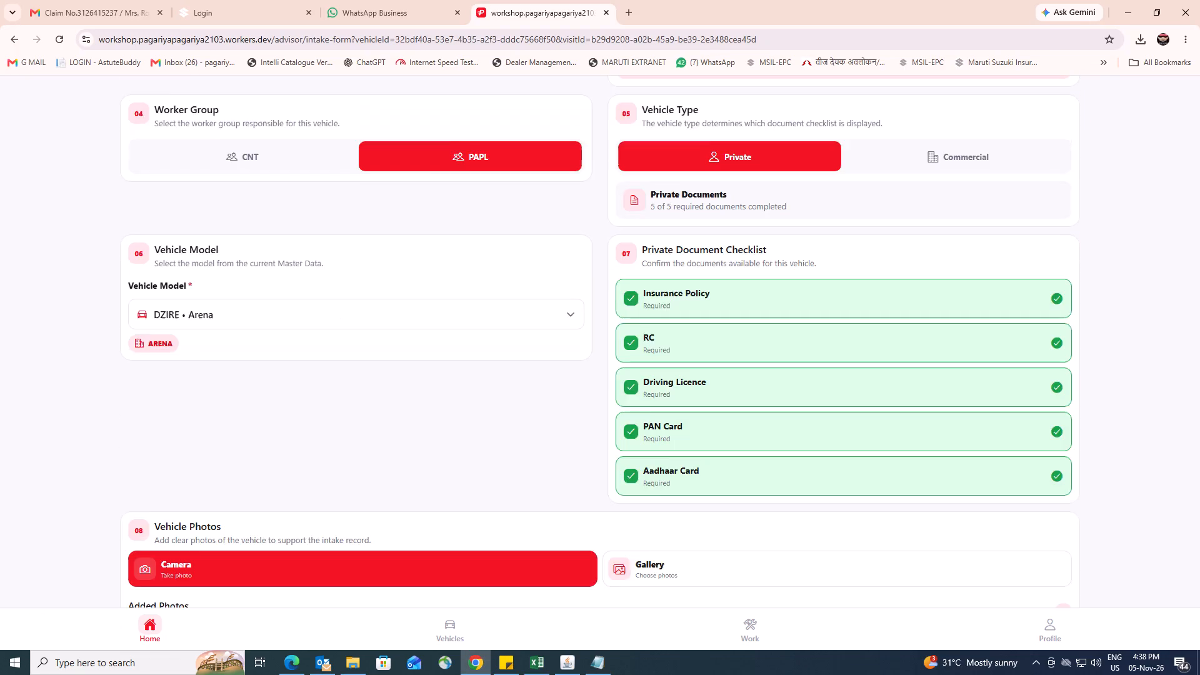
pyautogui.scroll(4, 670, 398)
pyautogui.hotkey('alt', 'Tab')
pyautogui.press('Right')
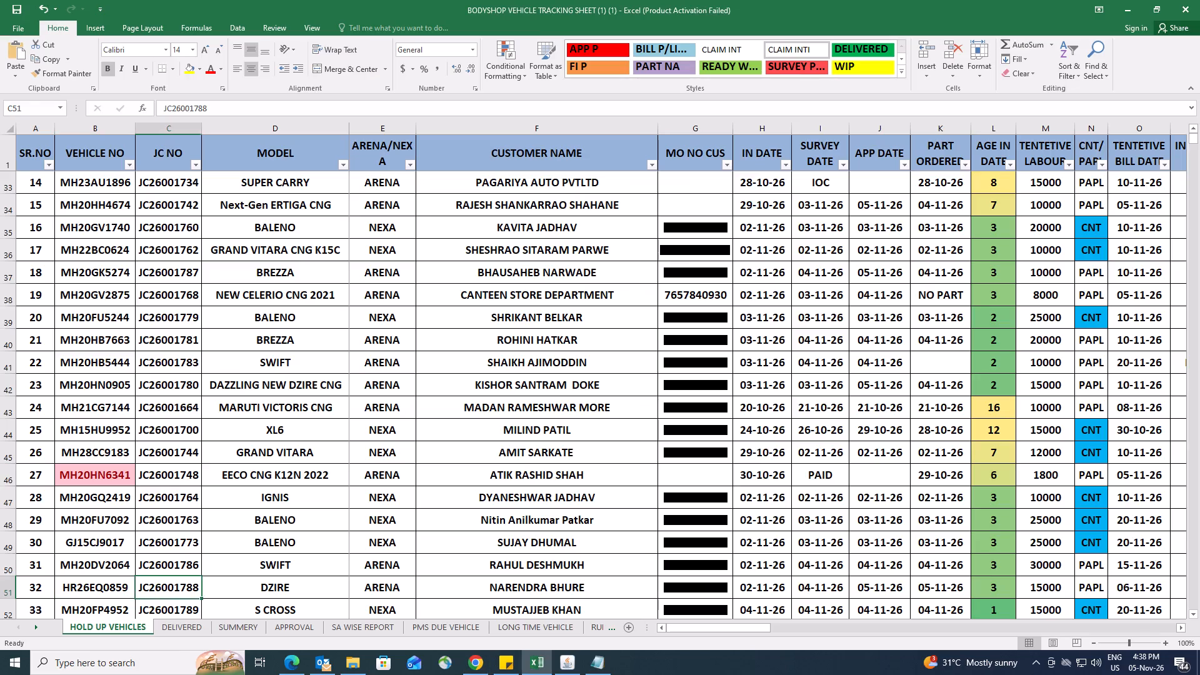
pyautogui.press('Right')
pyautogui.press('Right')
pyautogui.press('Right')
pyautogui.press('Right')
pyautogui.press('Right')
pyautogui.press('Right')
pyautogui.press('Right')
pyautogui.press('Right')
pyautogui.press('Right')
pyautogui.press('Right')
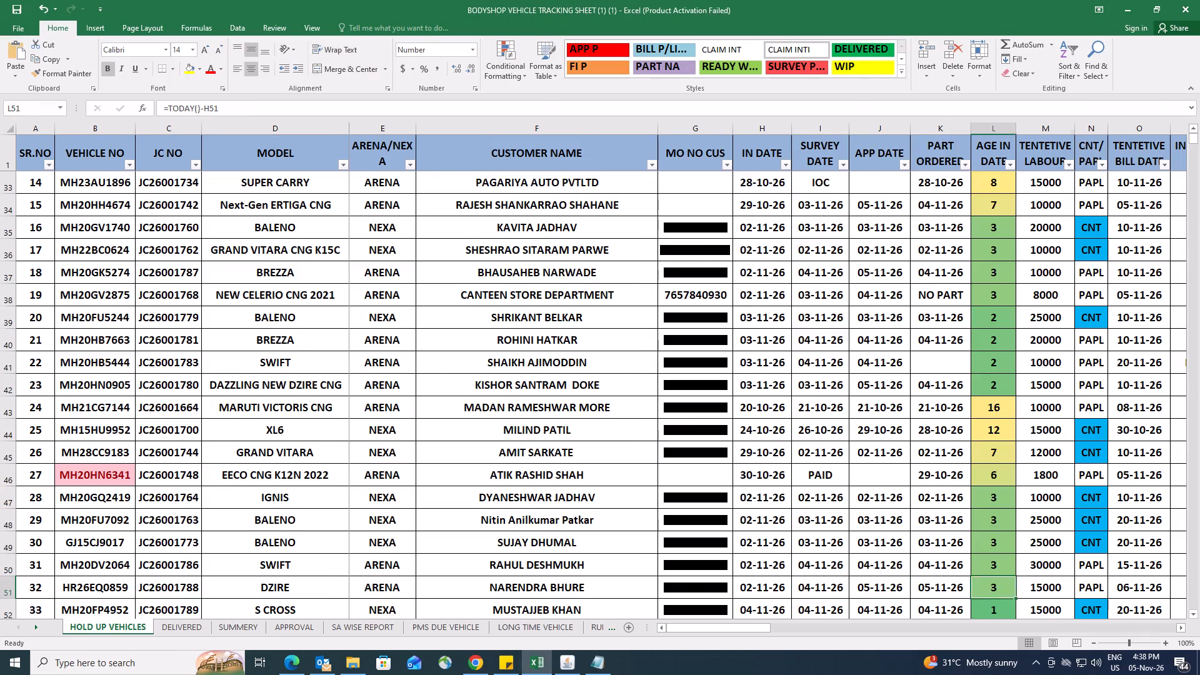
pyautogui.press('Right')
pyautogui.press('Right')
pyautogui.press('Right')
pyautogui.hotkey('alt', 'Tab')
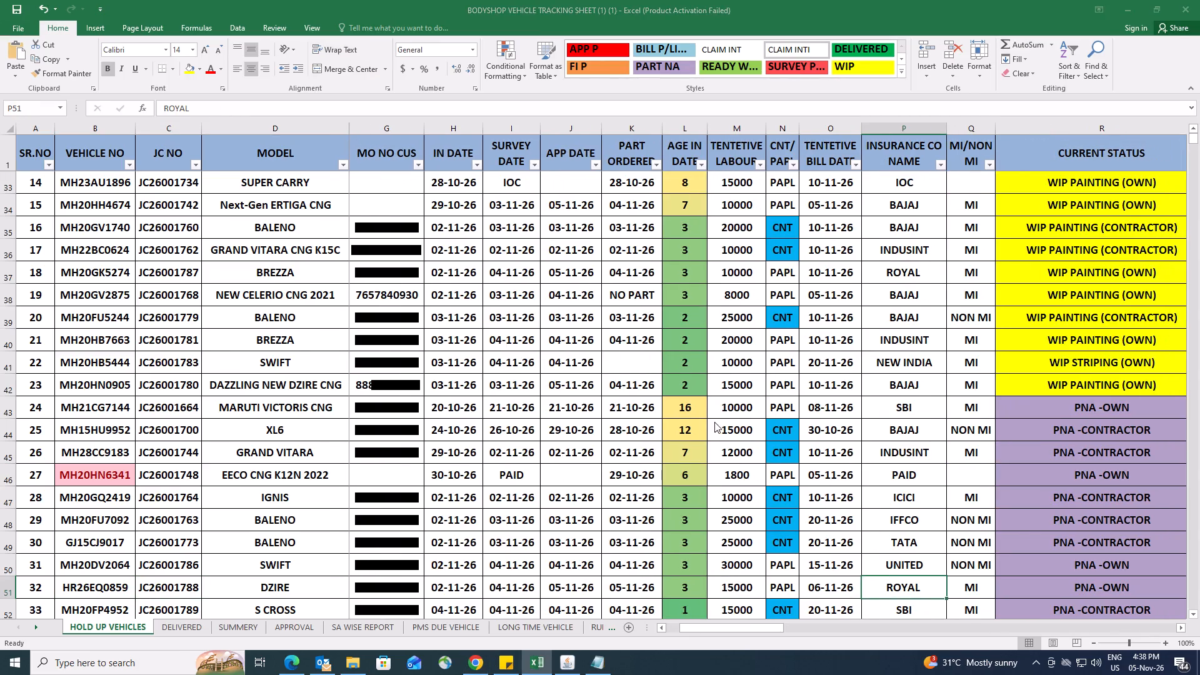
pyautogui.click(726, 274)
pyautogui.scroll(-6, 604, 436)
pyautogui.click(505, 485)
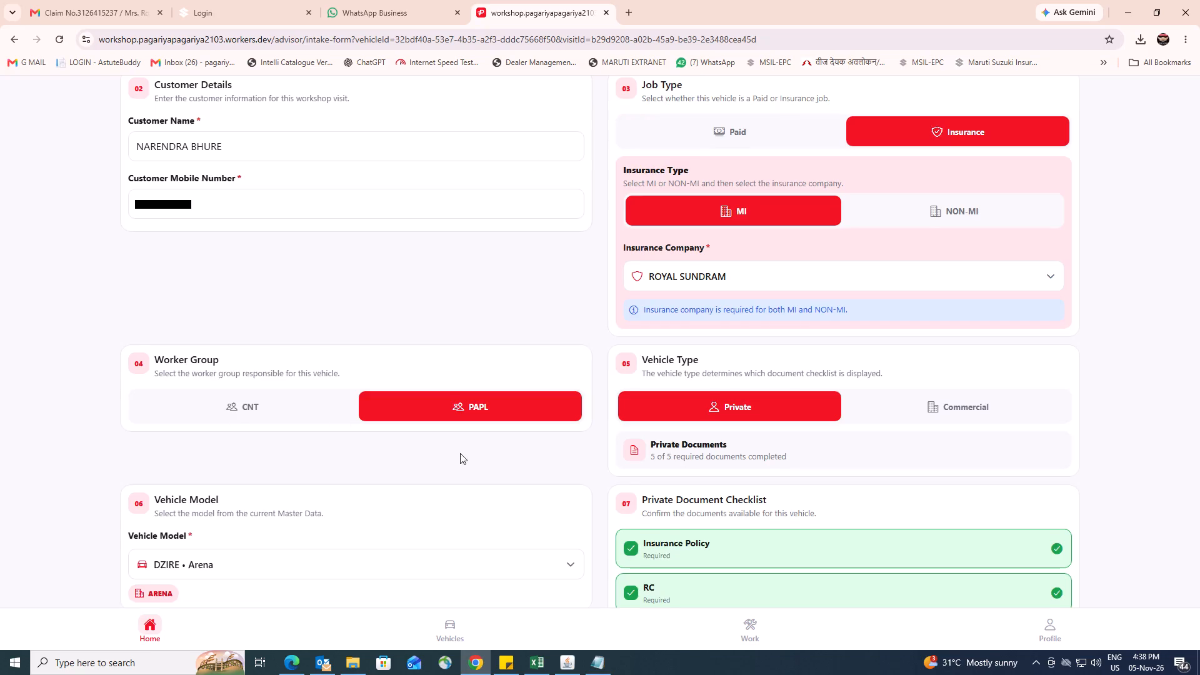
pyautogui.scroll(-5, 470, 459)
pyautogui.scroll(5, 487, 441)
pyautogui.scroll(-9, 505, 433)
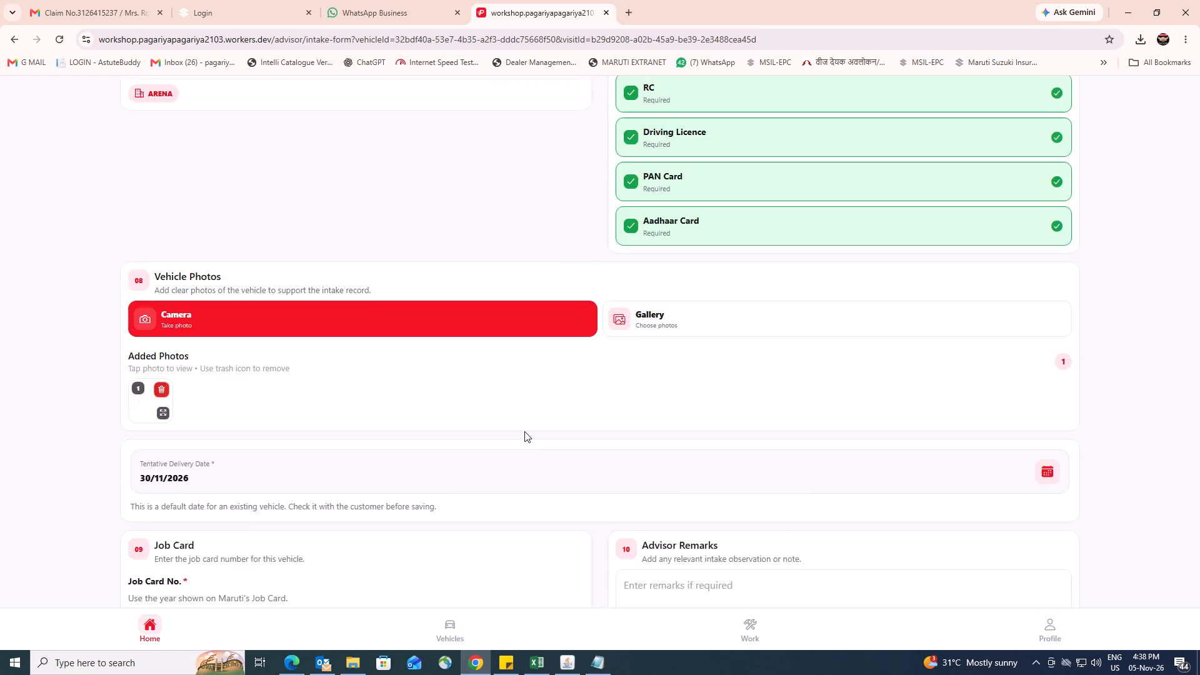
pyautogui.scroll(-6, 524, 431)
pyautogui.click(913, 557)
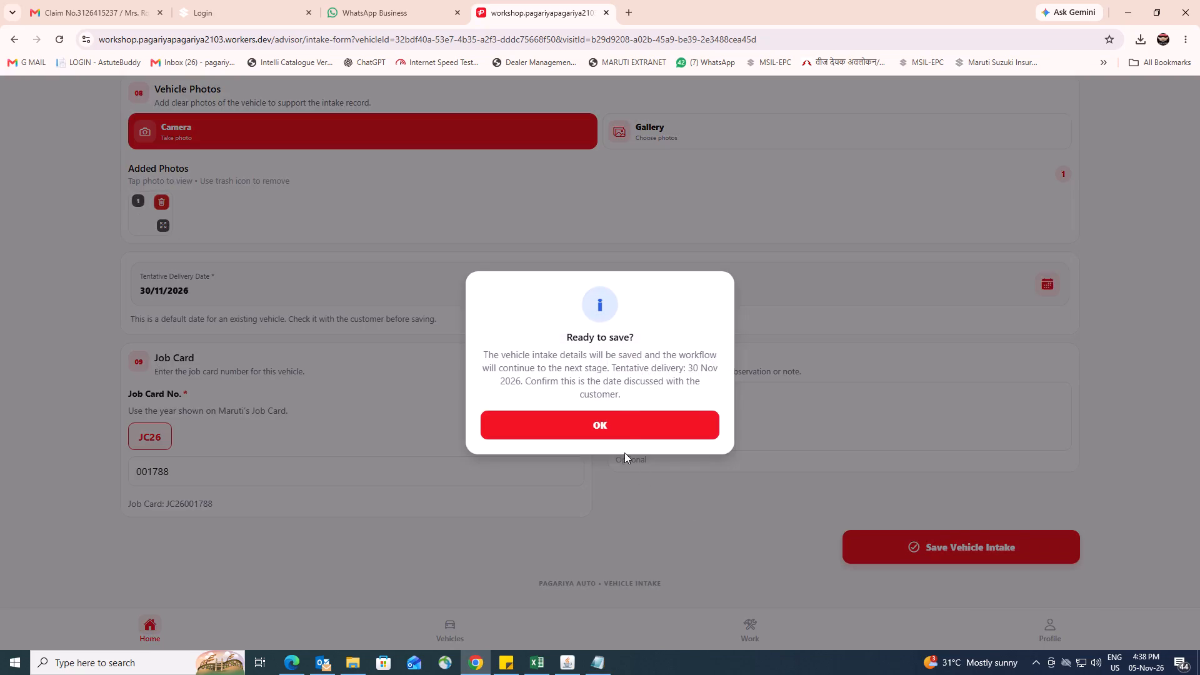
pyautogui.click(624, 422)
pyautogui.click(627, 421)
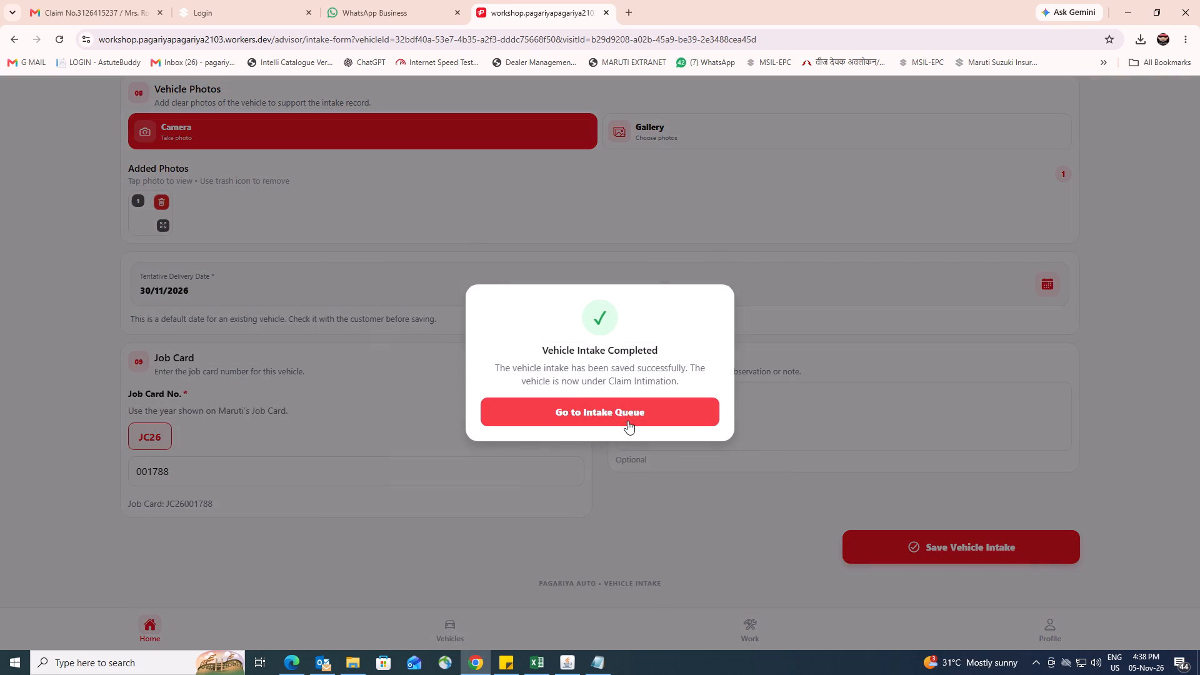
pyautogui.click(293, 394)
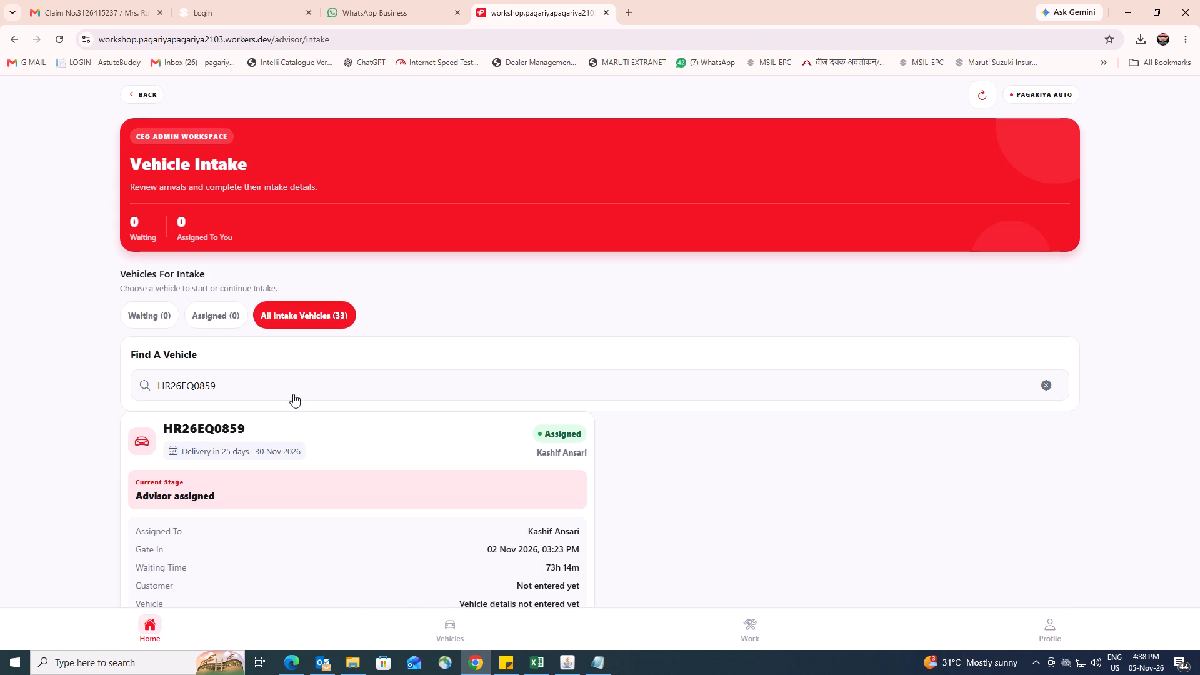
pyautogui.hotkey('alt', 'Tab')
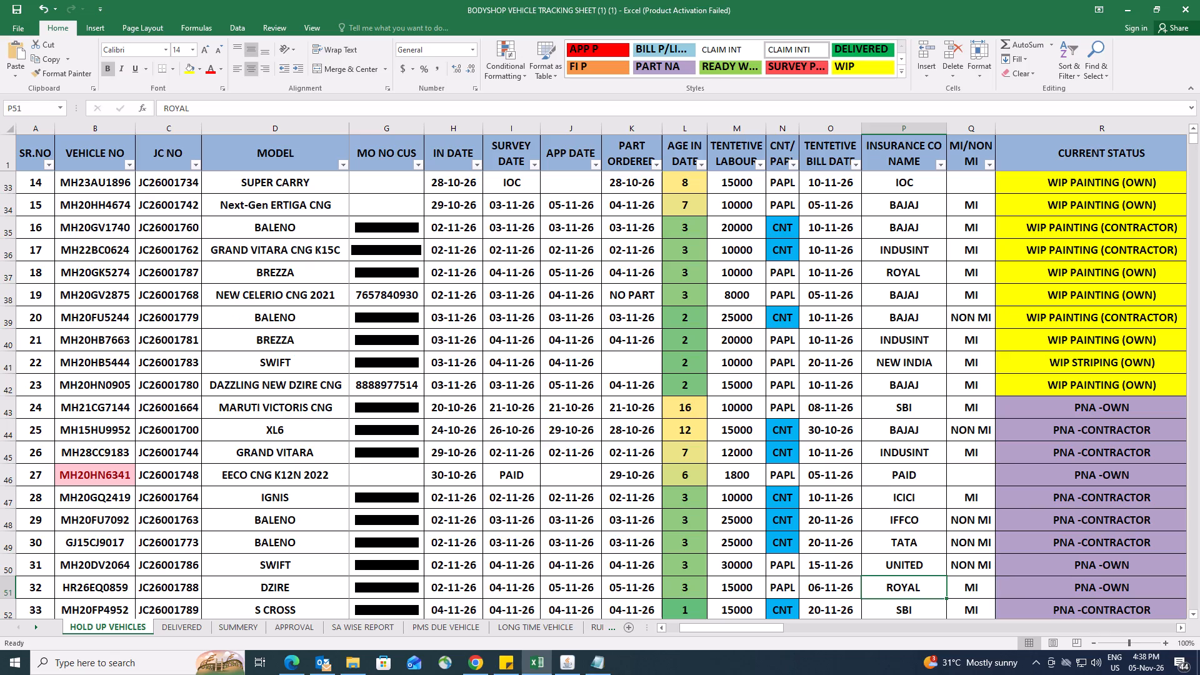
pyautogui.press('Left')
pyautogui.press('Left')
pyautogui.press('Left')
pyautogui.press('Left')
pyautogui.press('Left')
pyautogui.press('Left')
pyautogui.press('Left')
pyautogui.press('Left')
pyautogui.press('Left')
pyautogui.press('Left')
pyautogui.press('Left')
pyautogui.press('Left')
pyautogui.press('Left')
pyautogui.press('Left')
pyautogui.press('Left')
pyautogui.press('Left')
pyautogui.press('Left')
pyautogui.press('Left')
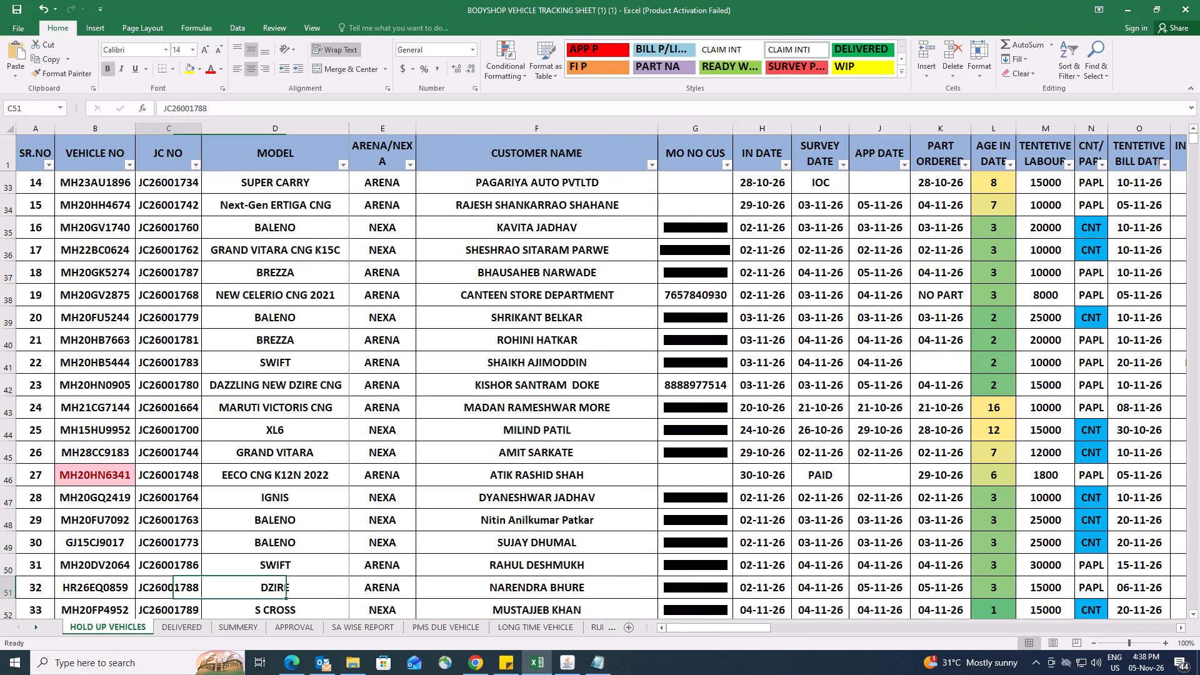
pyautogui.press('Left')
pyautogui.press('Down')
pyautogui.hotkey('ctrl', 'c')
pyautogui.hotkey('alt', 'Tab')
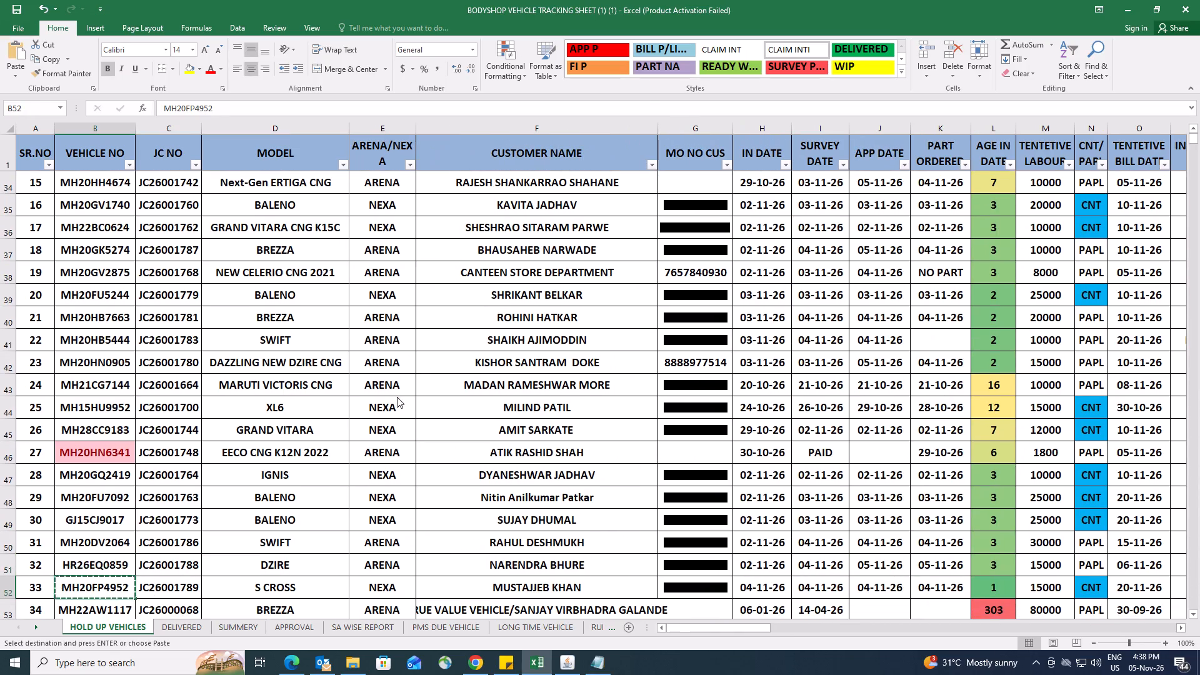
pyautogui.click(276, 386)
pyautogui.hotkey('ctrl', 'a')
pyautogui.hotkey('ctrl', 'v')
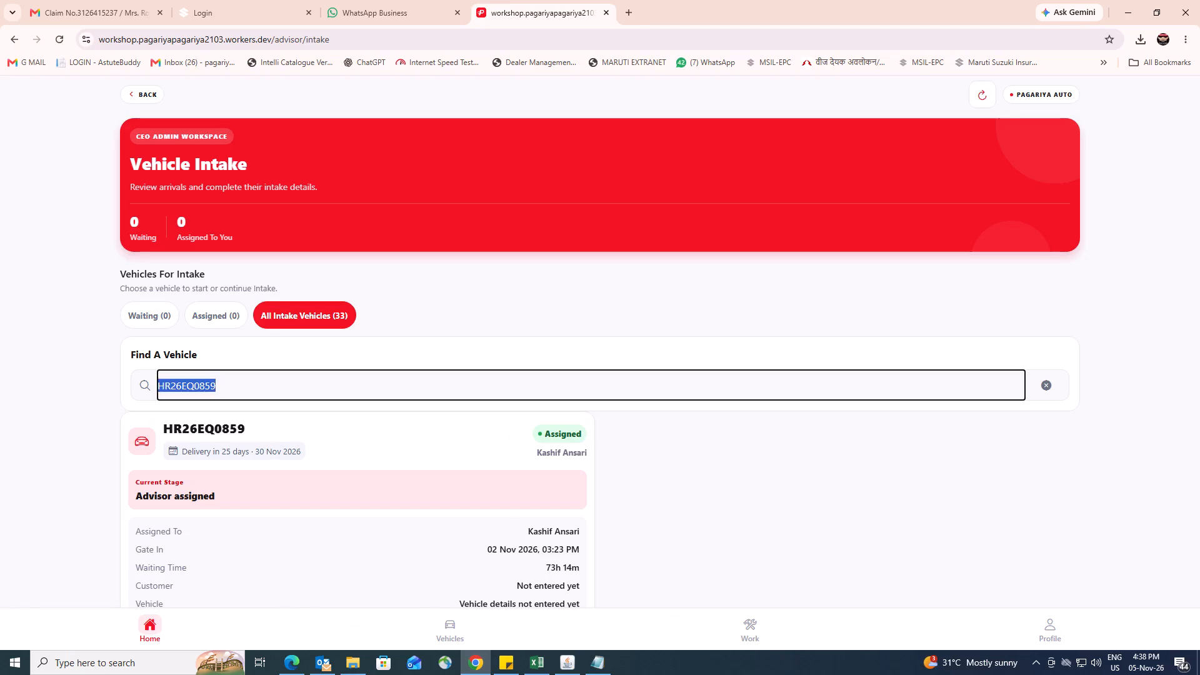
pyautogui.click(294, 474)
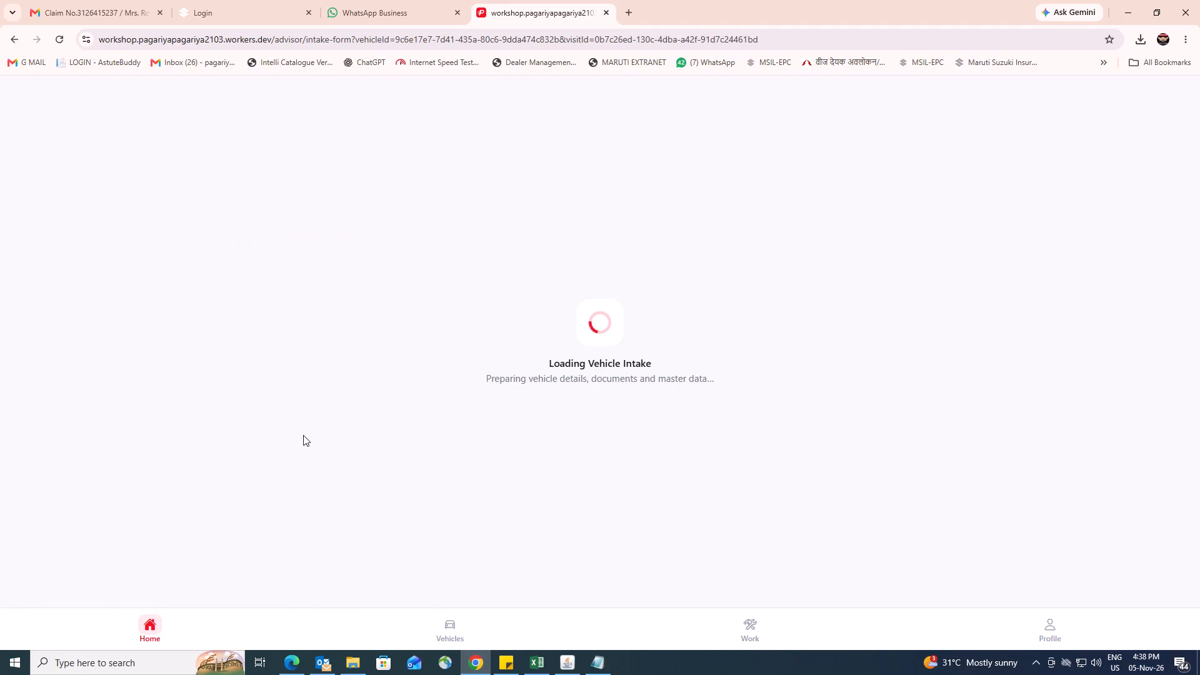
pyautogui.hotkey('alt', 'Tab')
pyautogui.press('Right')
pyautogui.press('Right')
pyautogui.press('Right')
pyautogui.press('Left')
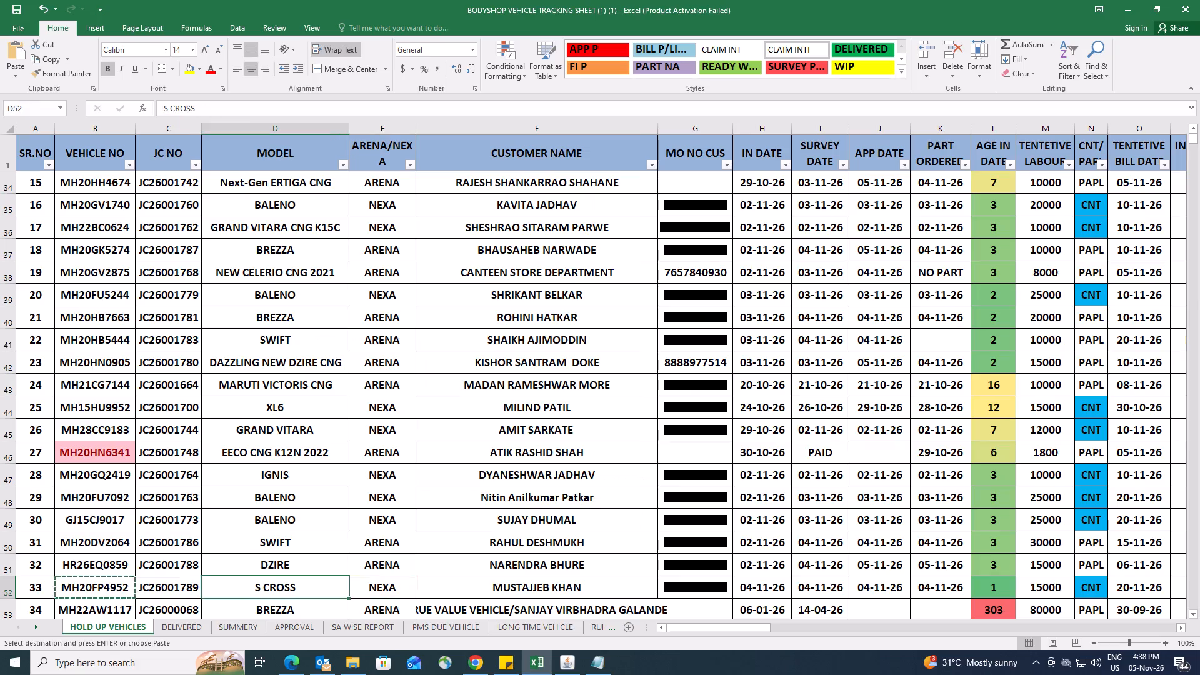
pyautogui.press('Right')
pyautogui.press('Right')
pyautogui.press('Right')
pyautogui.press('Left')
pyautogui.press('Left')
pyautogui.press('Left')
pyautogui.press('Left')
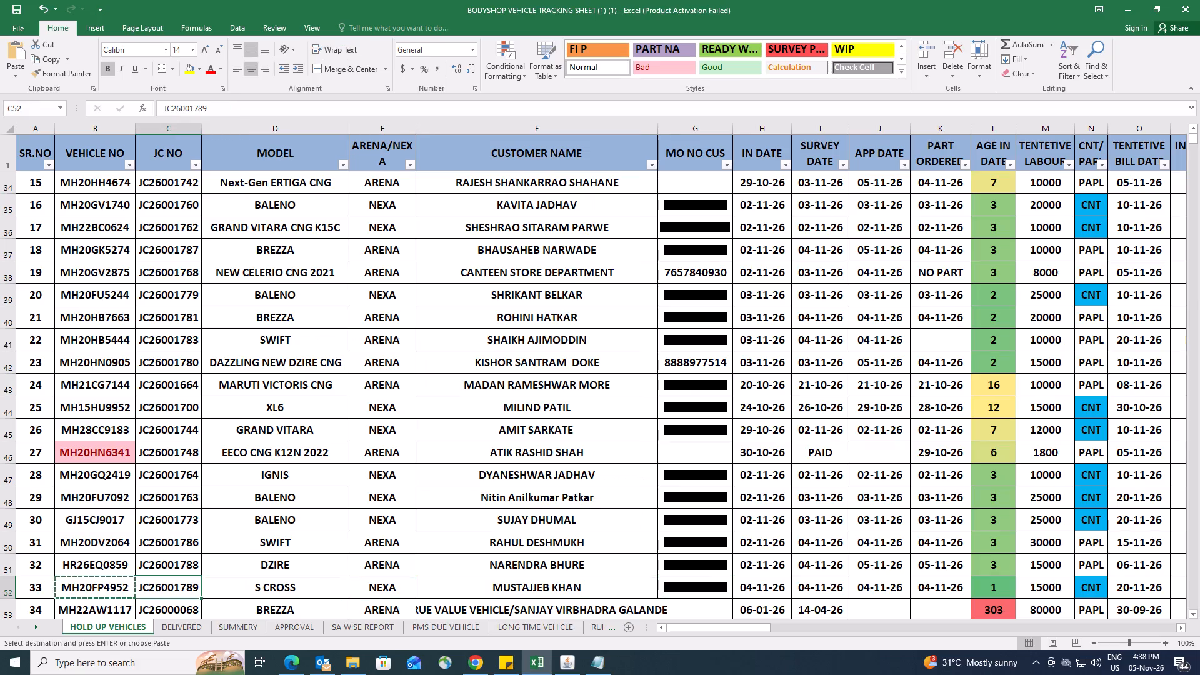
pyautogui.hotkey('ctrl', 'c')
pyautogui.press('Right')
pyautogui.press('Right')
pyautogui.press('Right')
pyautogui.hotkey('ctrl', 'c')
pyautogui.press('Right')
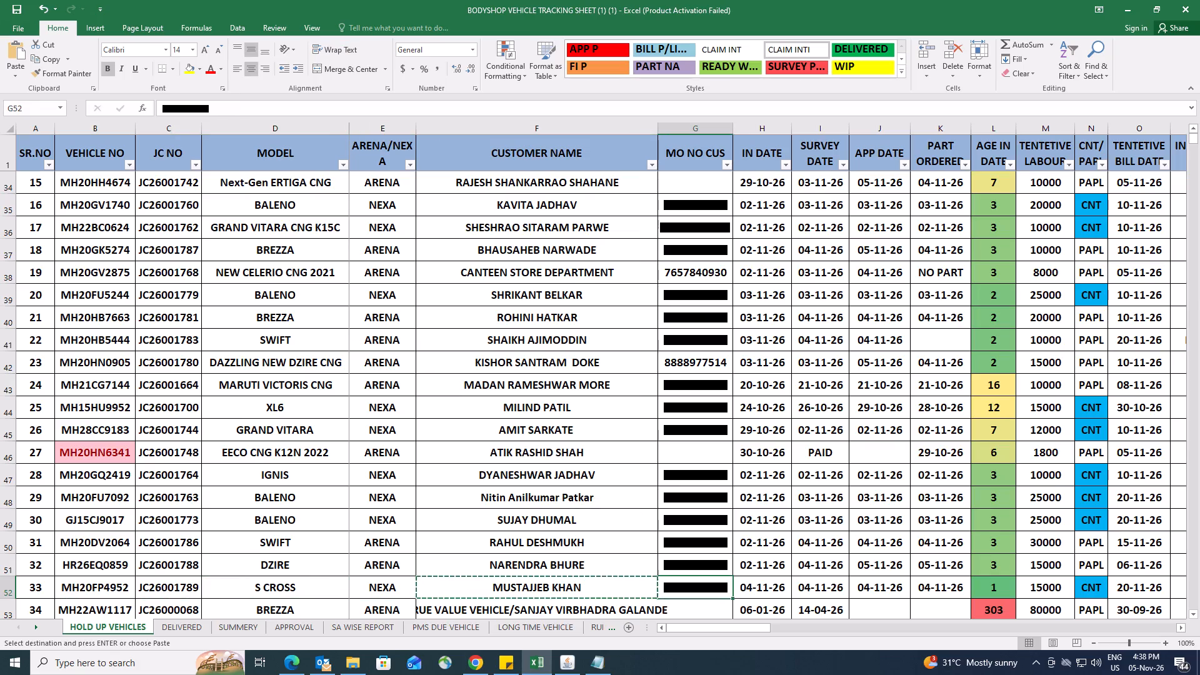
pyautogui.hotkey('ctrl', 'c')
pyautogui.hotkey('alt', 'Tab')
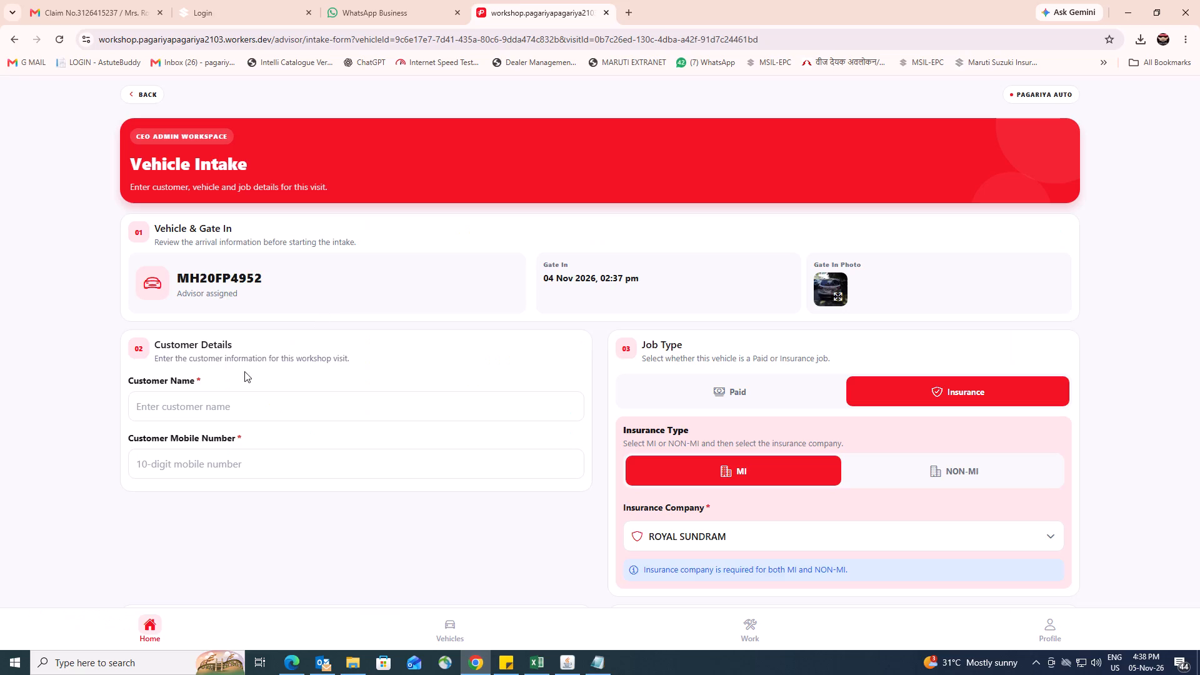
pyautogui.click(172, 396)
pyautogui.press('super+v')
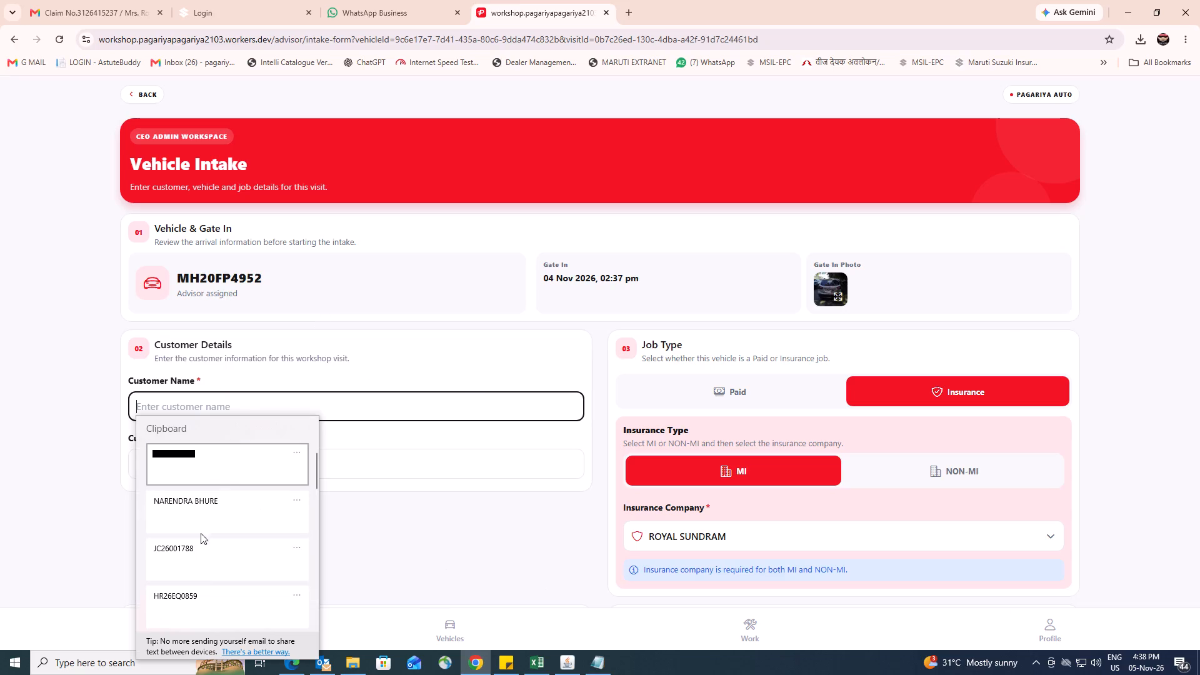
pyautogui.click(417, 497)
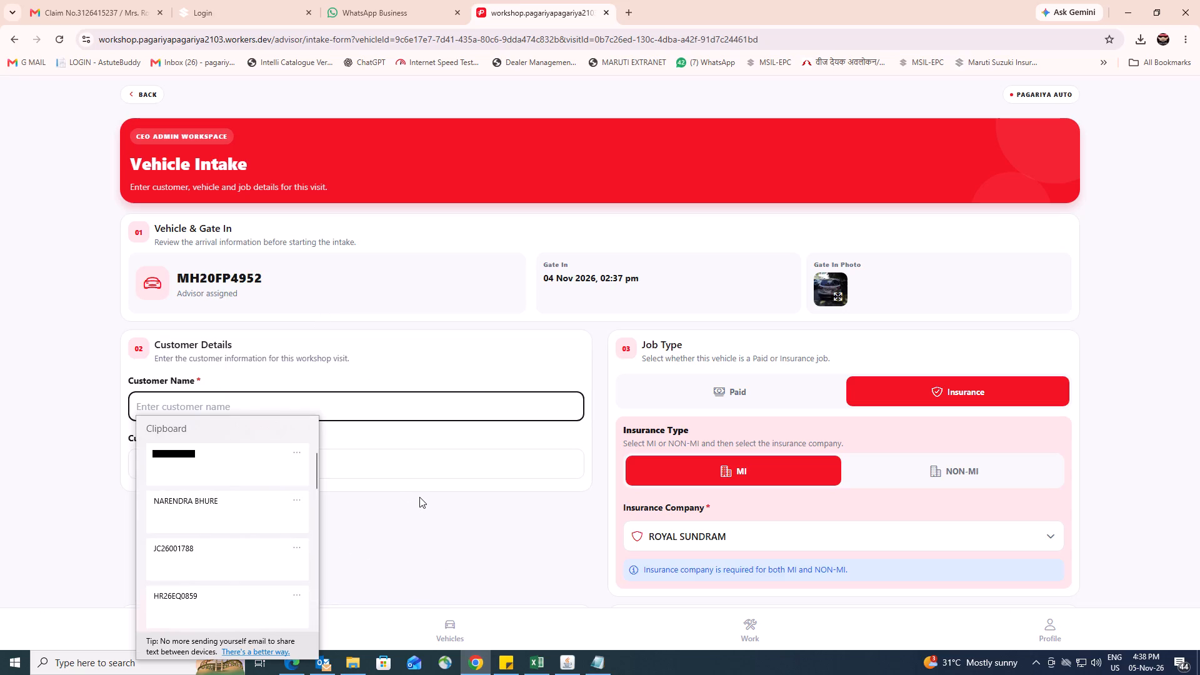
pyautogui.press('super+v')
pyautogui.hotkey('alt', 'Tab')
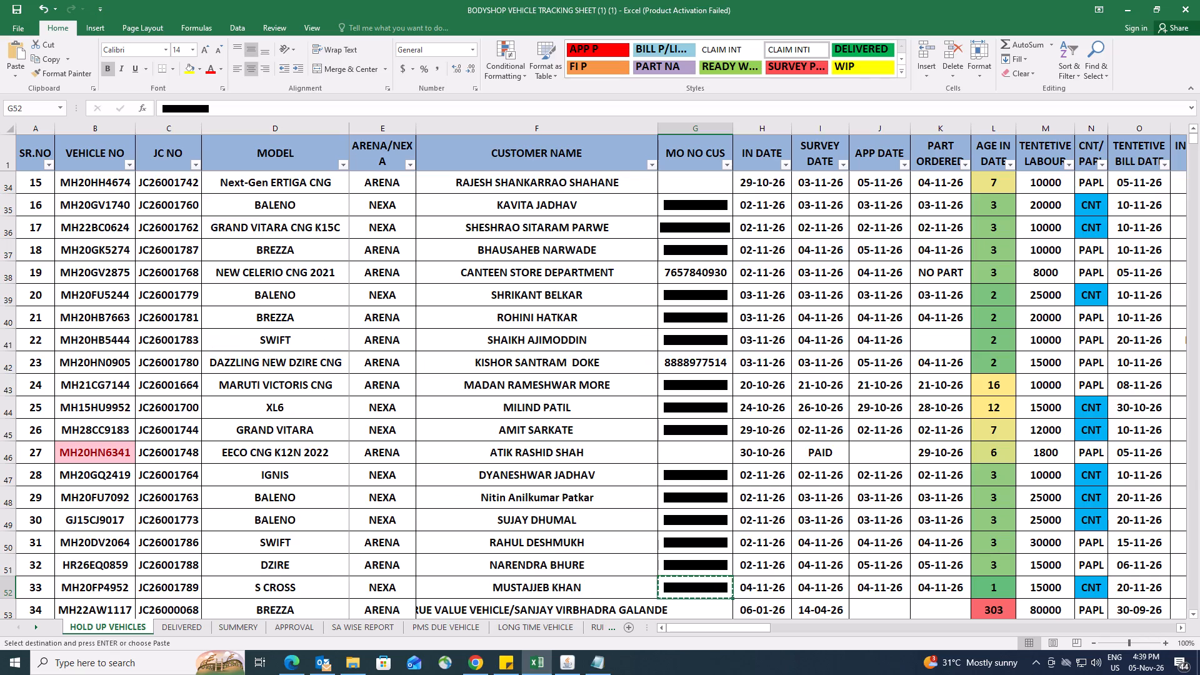
pyautogui.click(557, 589)
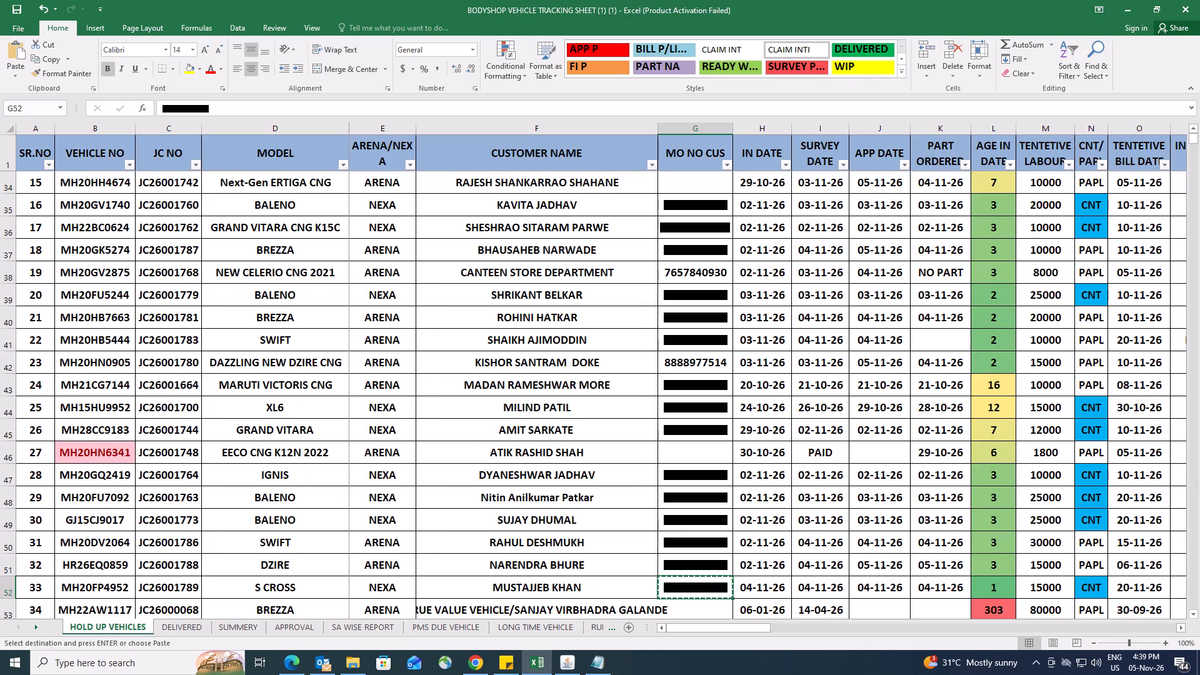
pyautogui.press('Right')
pyautogui.press('Left')
pyautogui.hotkey('ctrl', 'c')
pyautogui.hotkey('alt', 'Tab')
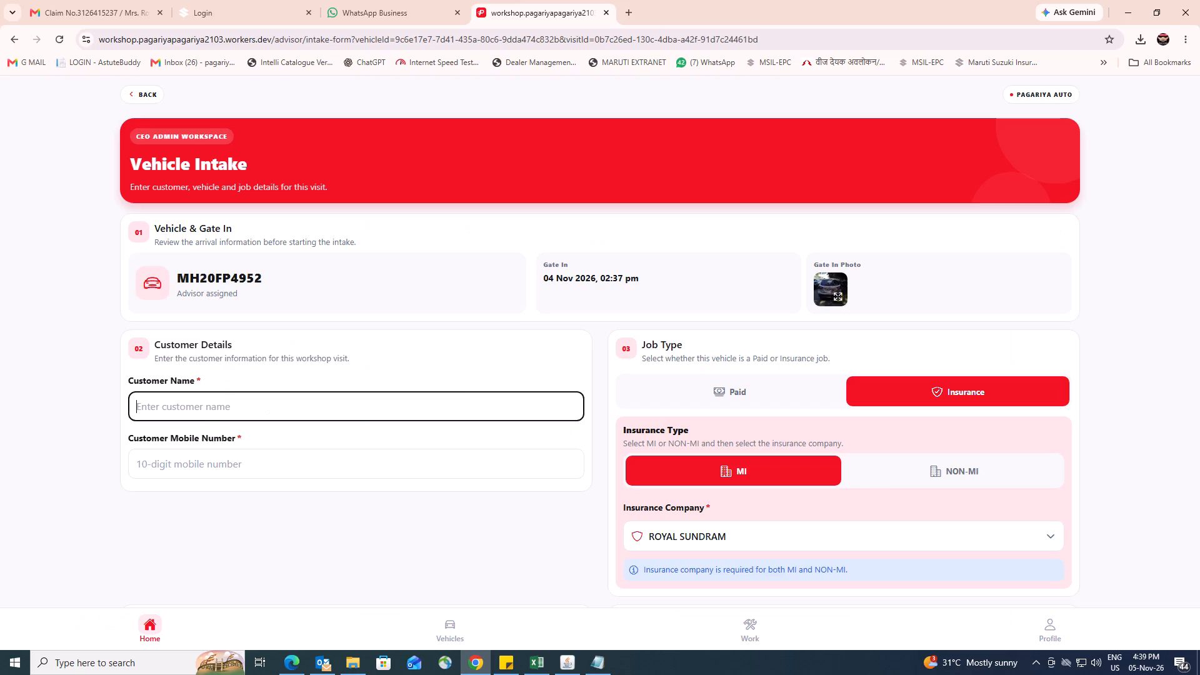
pyautogui.click(181, 468)
pyautogui.hotkey('ctrl', 'c')
pyautogui.hotkey('ctrl', 'v')
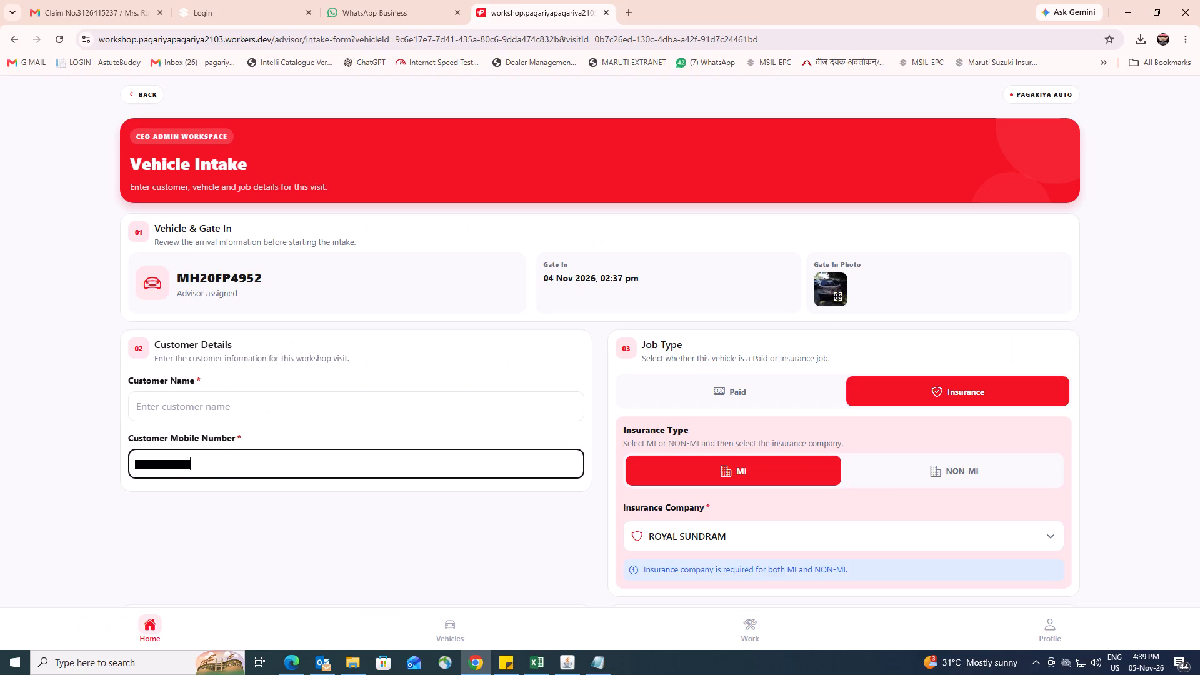
pyautogui.hotkey('alt', 'Tab')
pyautogui.press('Left')
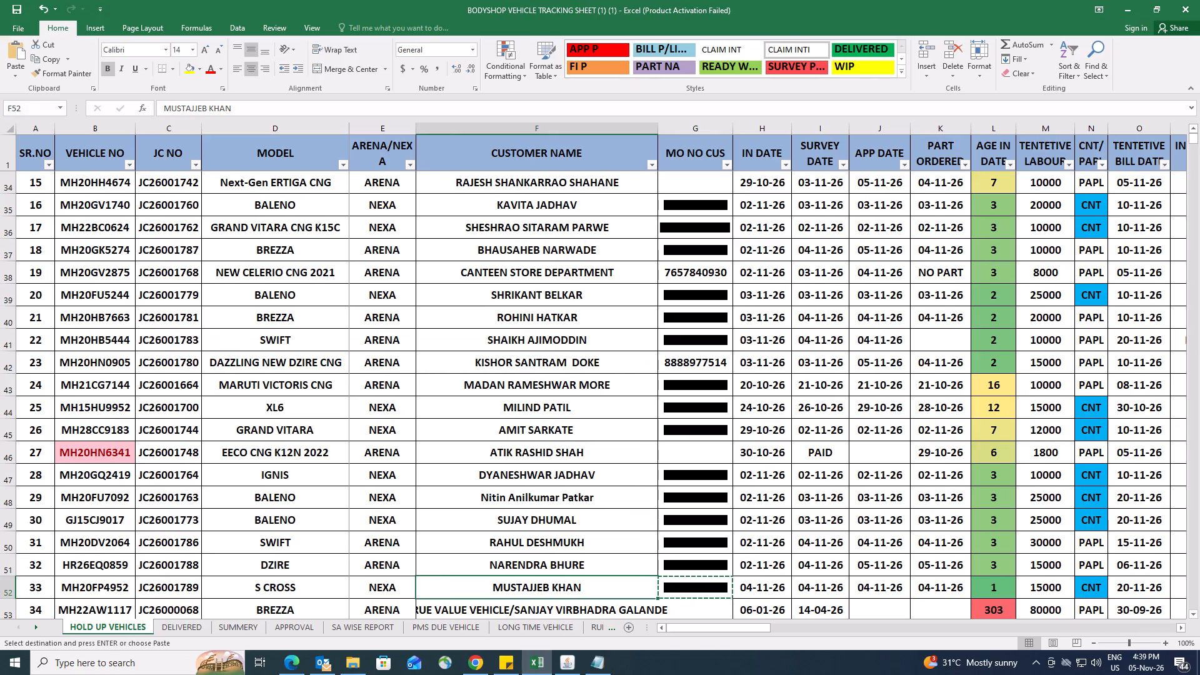
pyautogui.hotkey('ctrl', 'c')
pyautogui.hotkey('alt', 'Tab')
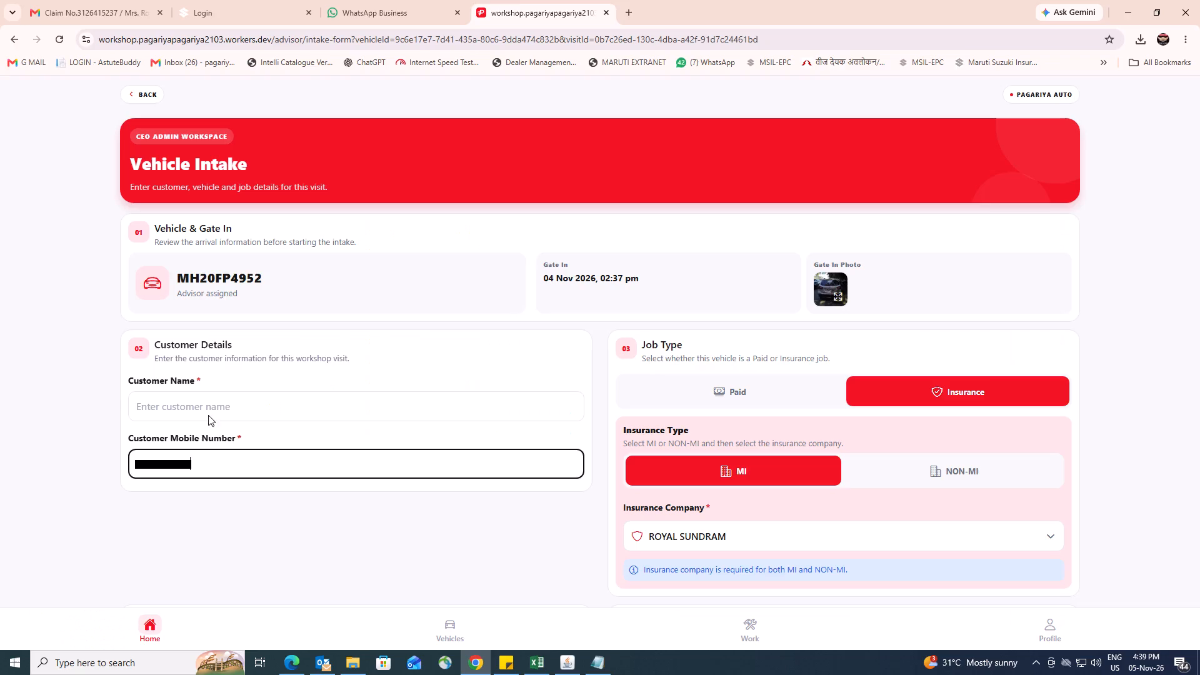
pyautogui.click(191, 416)
pyautogui.hotkey('ctrl', 'v')
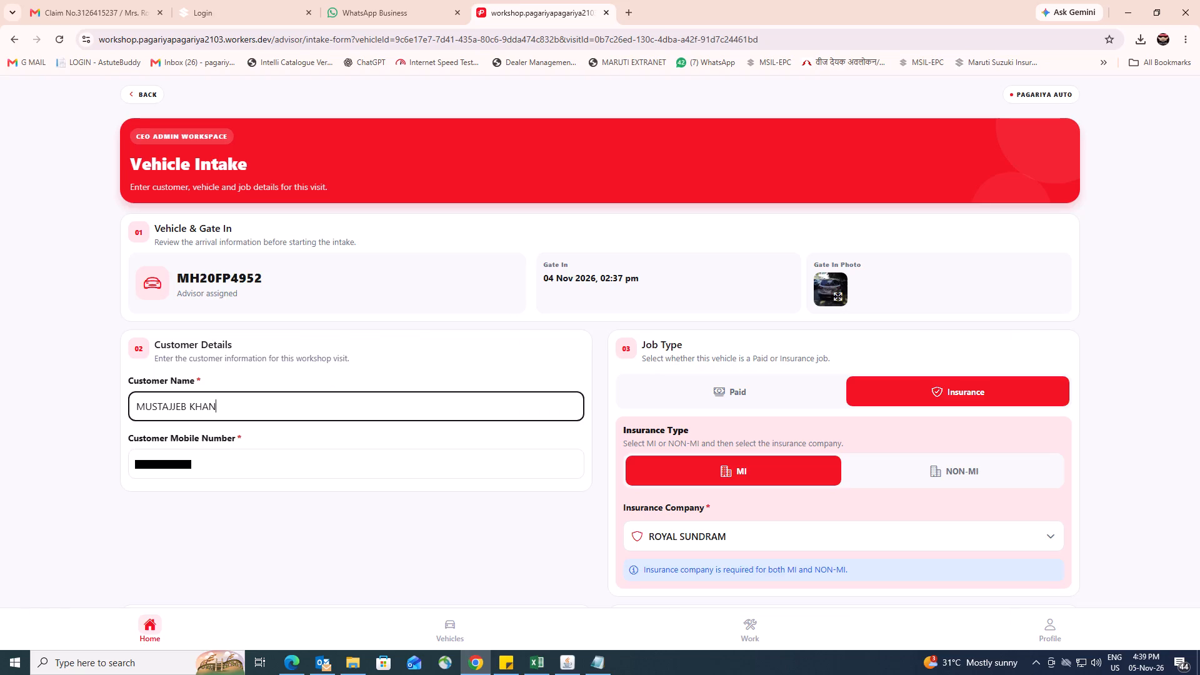
# Set the intake's vehicle model to S-CROSS (Nexa).
pyautogui.scroll(-6, 463, 497)
pyautogui.click(217, 455)
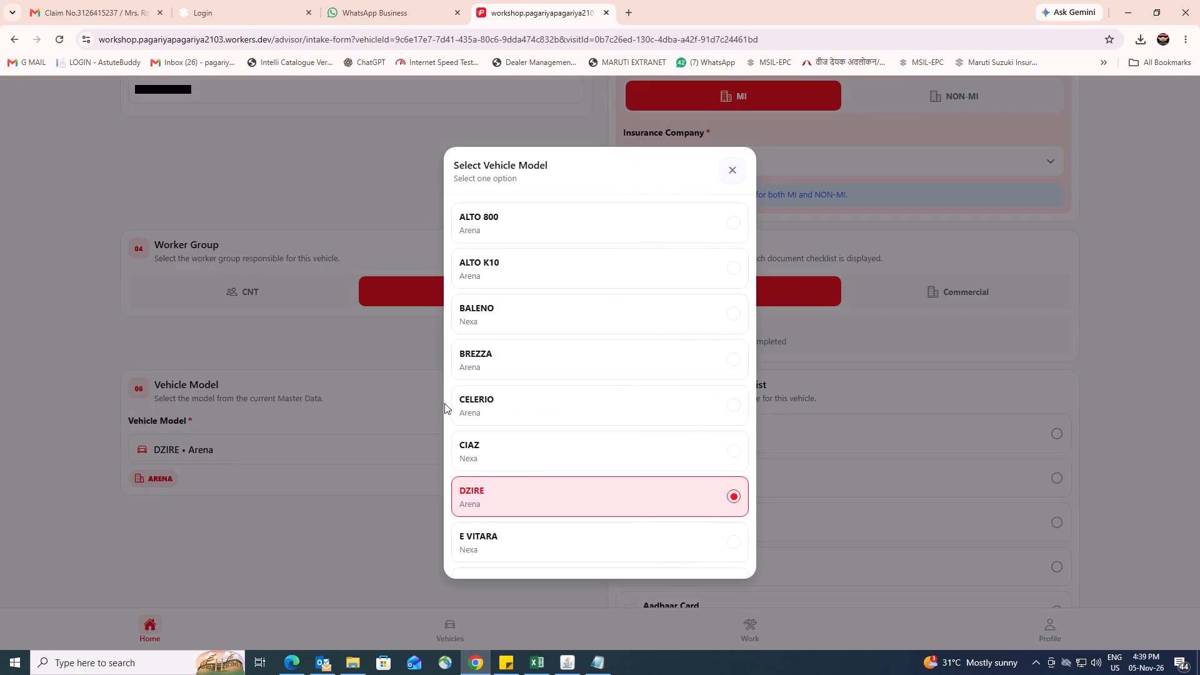
pyautogui.scroll(-6, 526, 469)
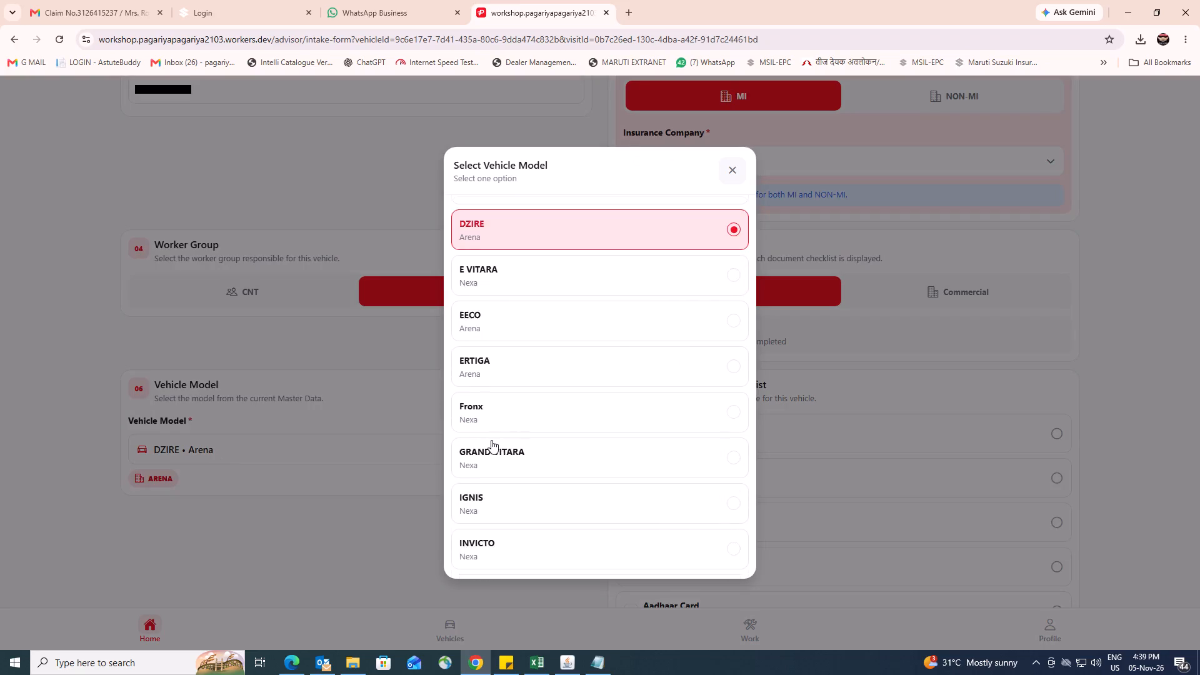
pyautogui.scroll(-1, 490, 453)
pyautogui.click(498, 466)
pyautogui.hotkey('alt', 'Tab')
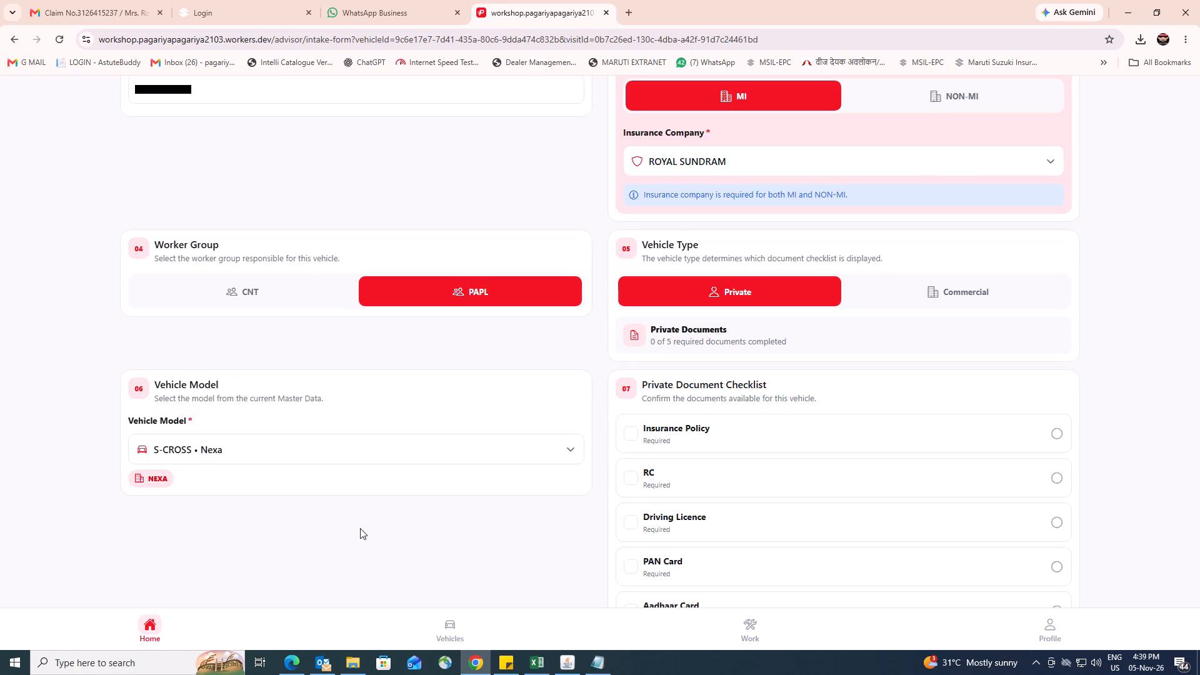
pyautogui.press('Left')
pyautogui.press('Left')
pyautogui.press('Left')
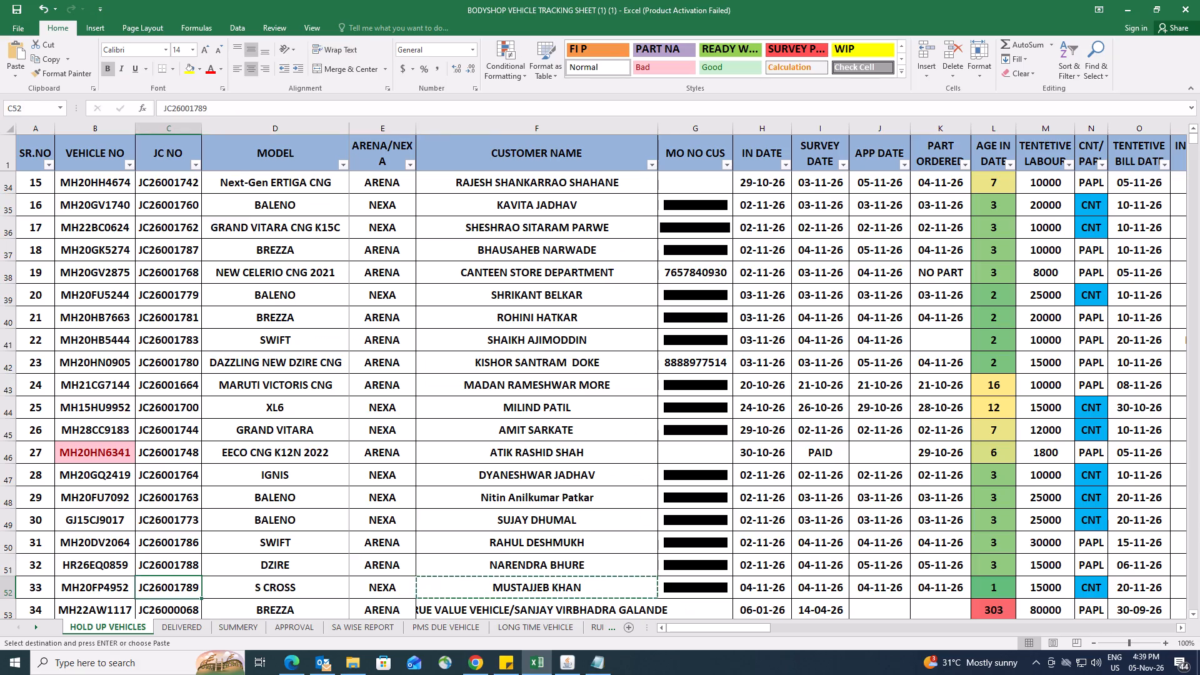
pyautogui.hotkey('ctrl', 'c')
pyautogui.press('Right')
pyautogui.press('Right')
pyautogui.press('Right')
pyautogui.press('Right')
pyautogui.press('Right')
pyautogui.press('Right')
pyautogui.press('Right')
pyautogui.press('Right')
pyautogui.press('Right')
pyautogui.press('Right')
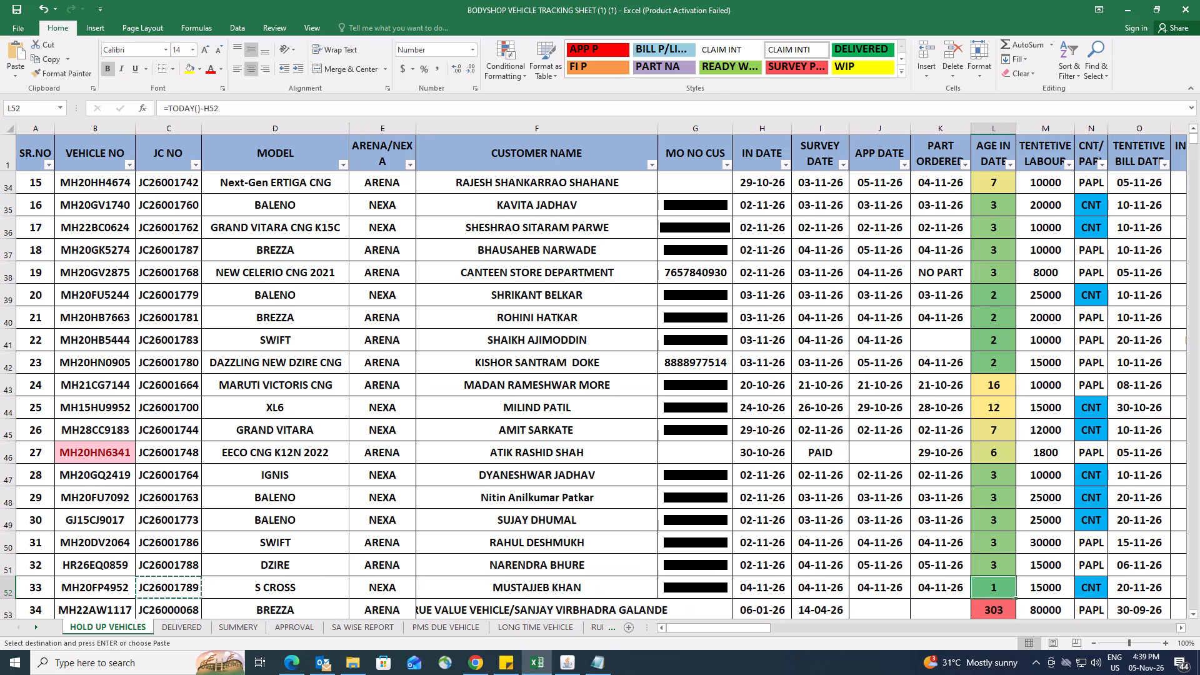
pyautogui.press('Right')
pyautogui.press('Right')
pyautogui.press('Right')
pyautogui.press('Right')
pyautogui.press('Left')
pyautogui.press('Right')
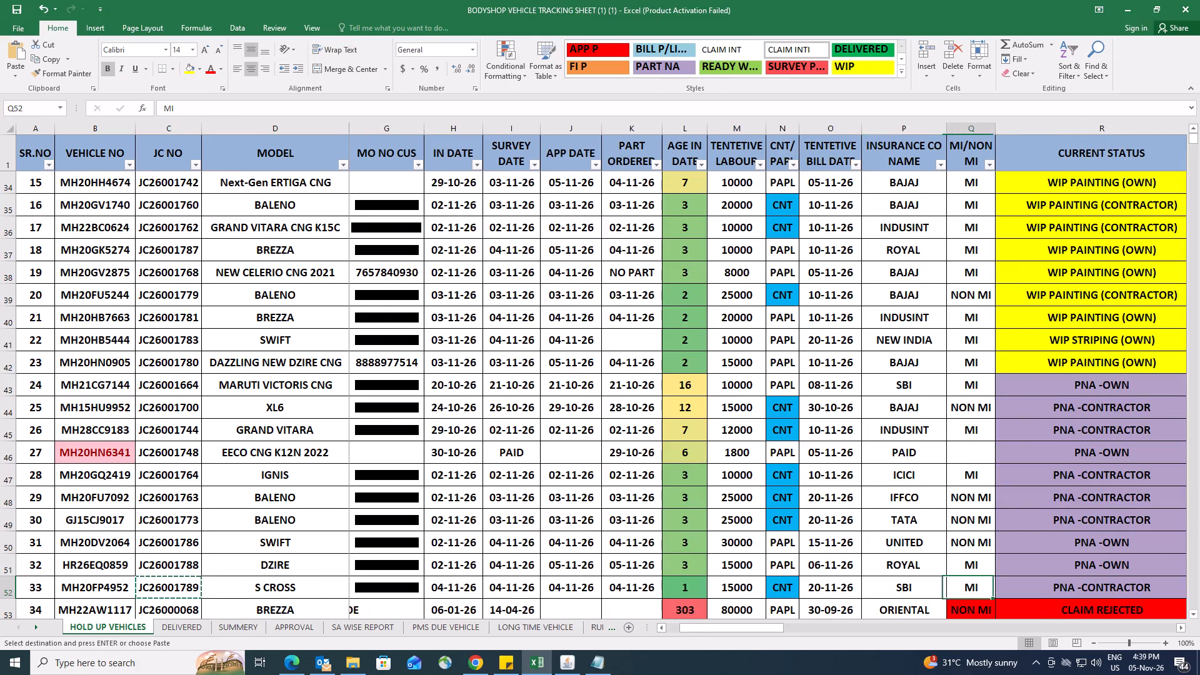
pyautogui.hotkey('alt', 'Tab')
pyautogui.click(195, 287)
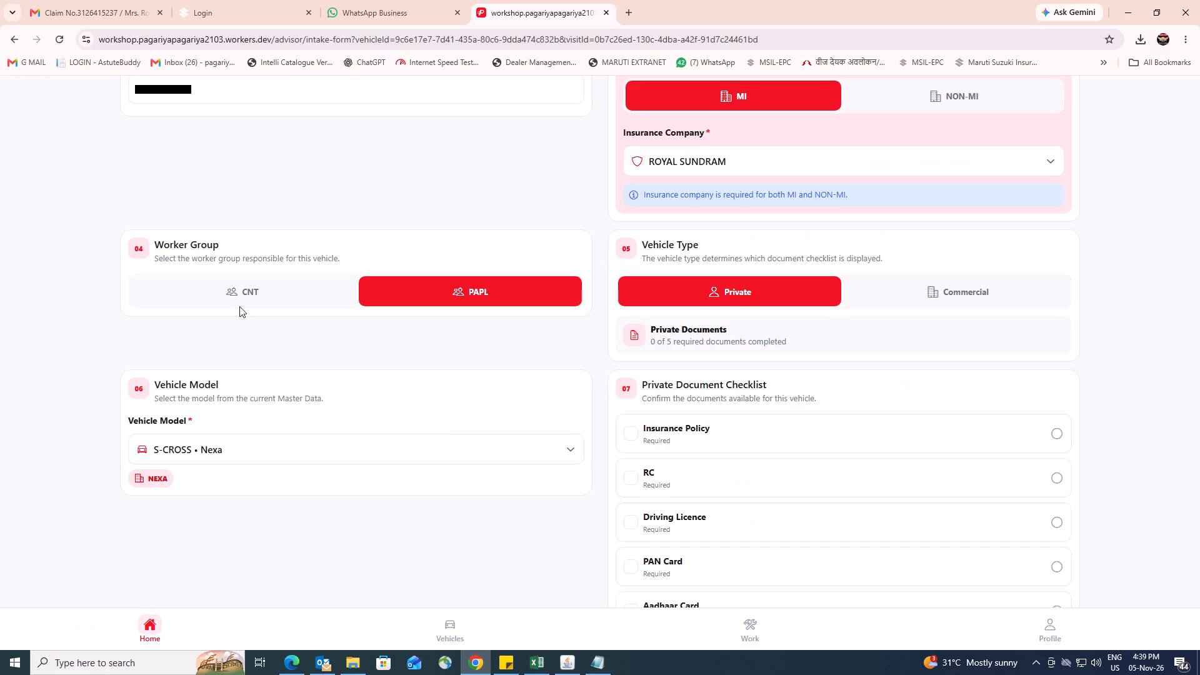
# Add the image "blank" from the Desktop as the vehicle photo.
pyautogui.scroll(-5, 369, 380)
pyautogui.click(641, 386)
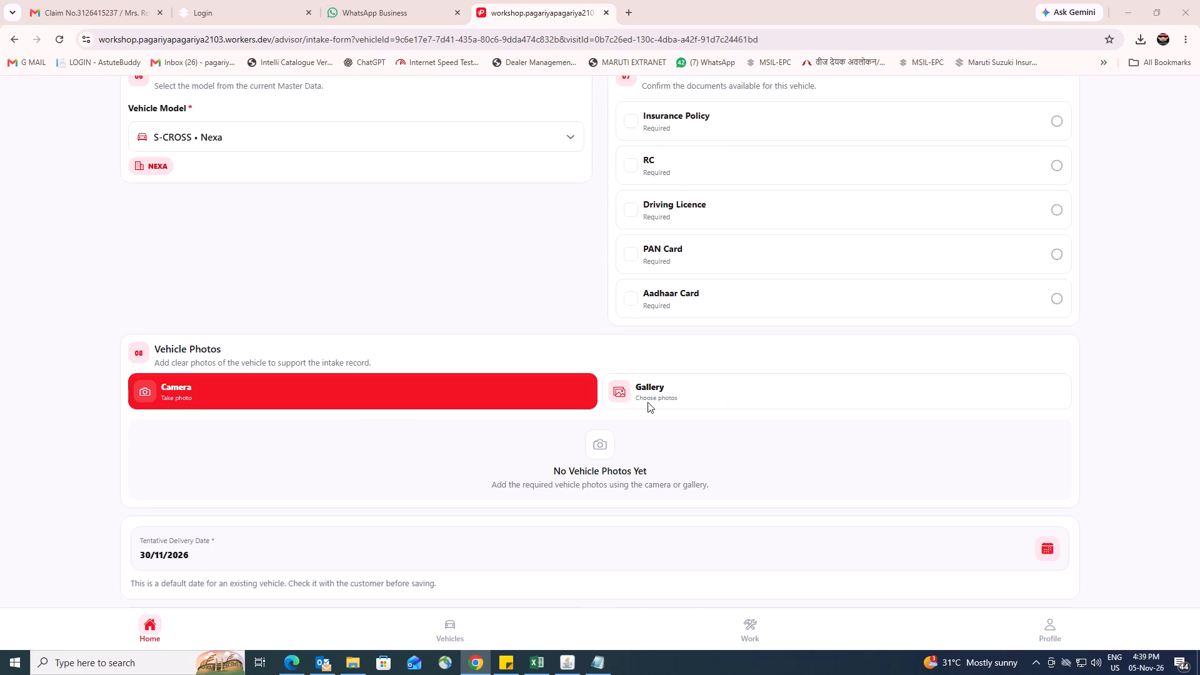
pyautogui.doubleClick(412, 129)
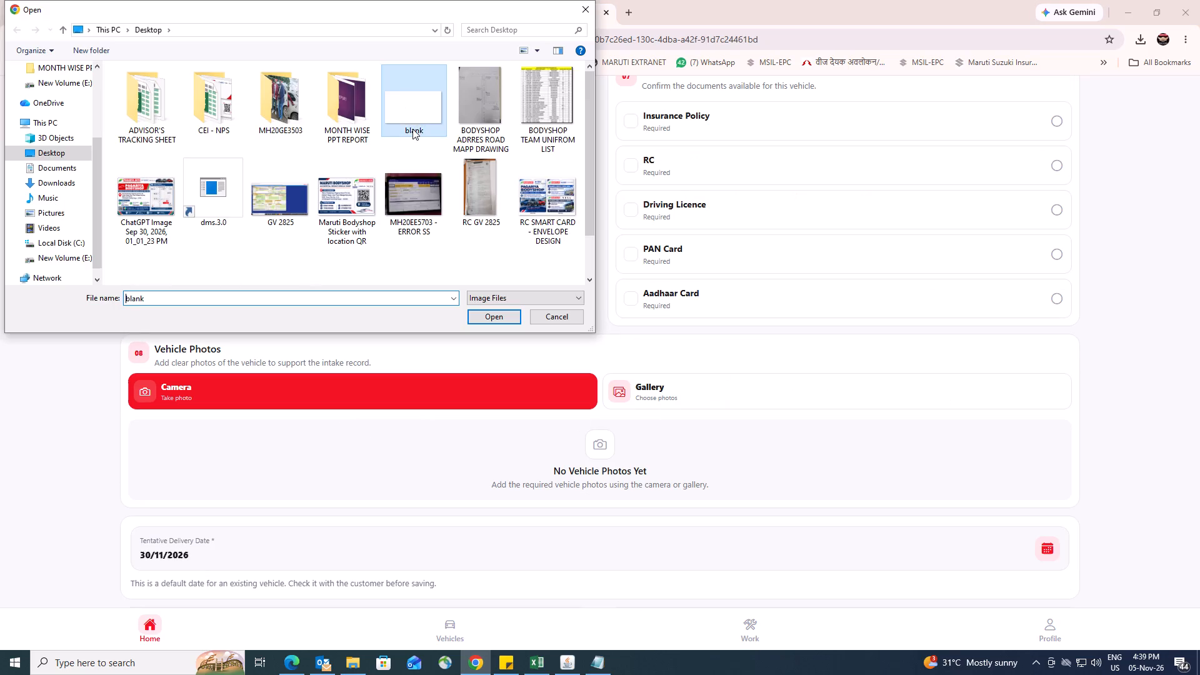
# Enter the copied job card number as 001789 after the JC26 prefix.
pyautogui.scroll(-5, 471, 497)
pyautogui.click(360, 501)
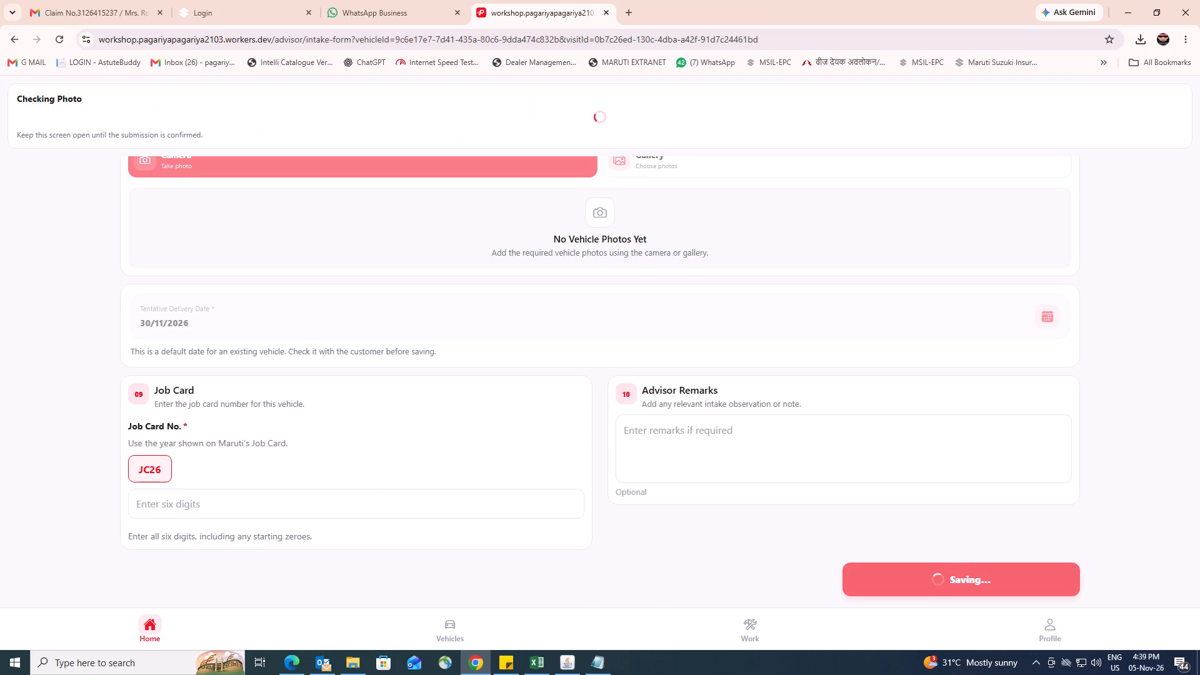
pyautogui.hotkey('ctrl', 'v')
pyautogui.scroll(2, 758, 486)
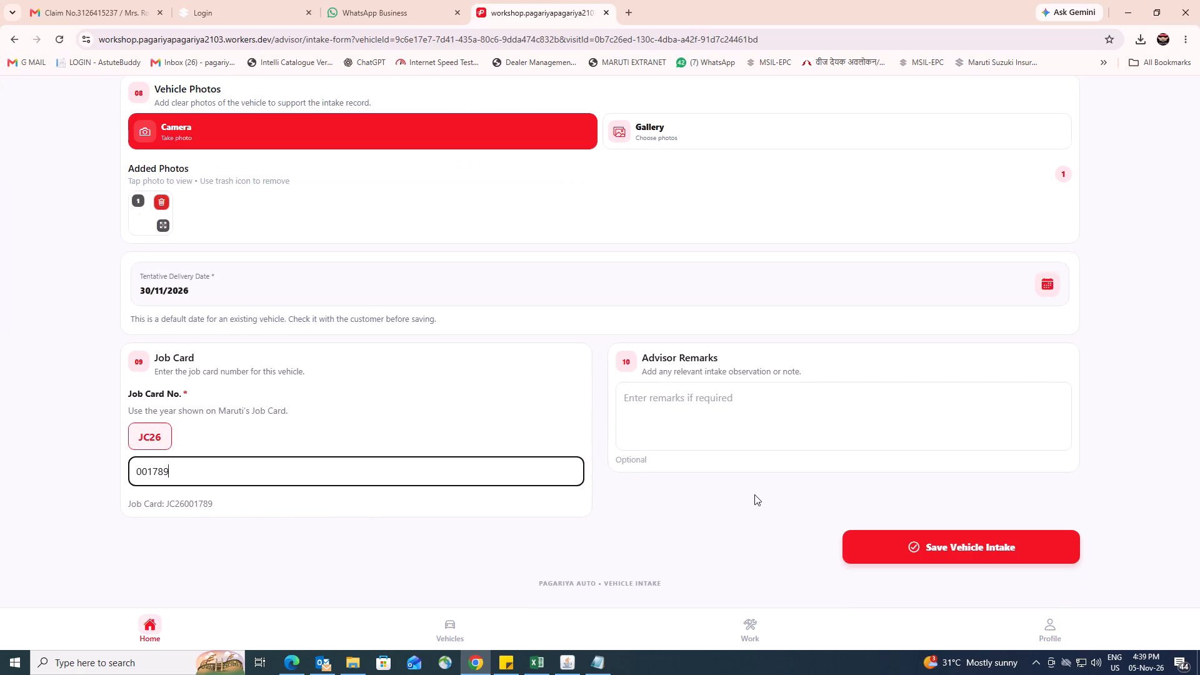
pyautogui.scroll(10, 754, 494)
pyautogui.scroll(3, 780, 447)
pyautogui.scroll(-2, 895, 475)
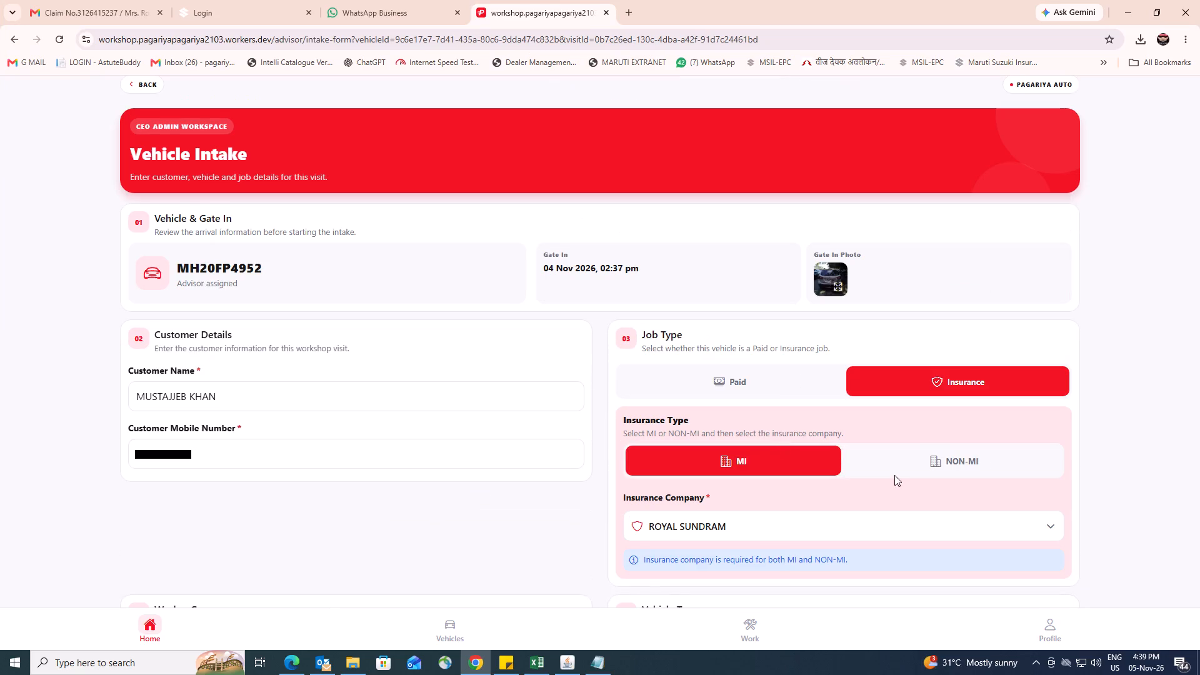
pyautogui.scroll(-2, 894, 475)
pyautogui.hotkey('alt', 'Tab')
pyautogui.hotkey('alt', 'Tab')
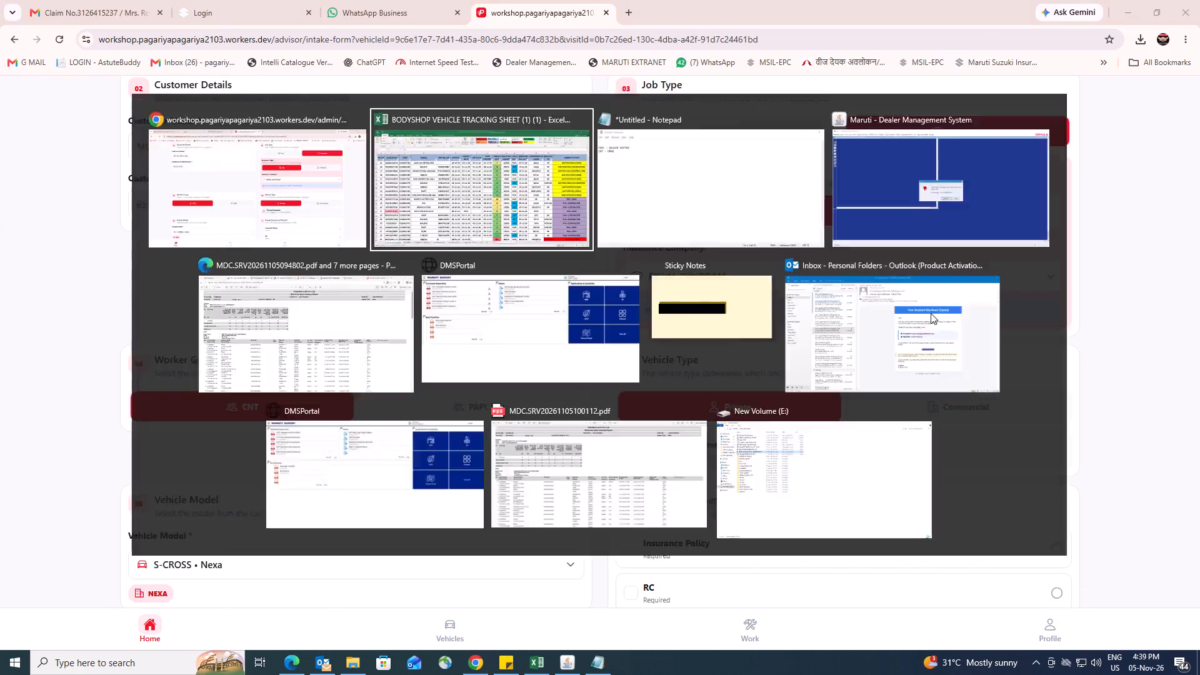
pyautogui.hotkey('alt', 'Tab')
pyautogui.hotkey('alt', 'Tab')
pyautogui.hotkey('alt', 'Tab')
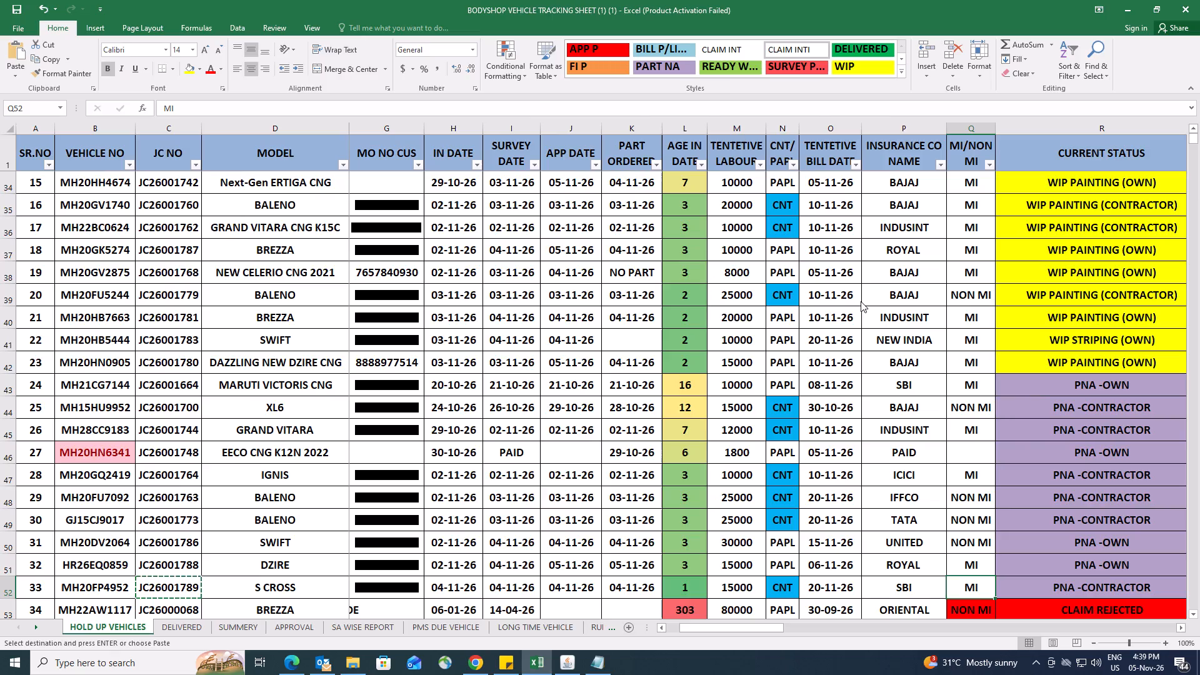
# Mark Insurance Policy, RC, Driving Licence, PAN Card and Aadhaar Card as available in the private document checklist.
pyautogui.scroll(4, 727, 227)
pyautogui.click(697, 224)
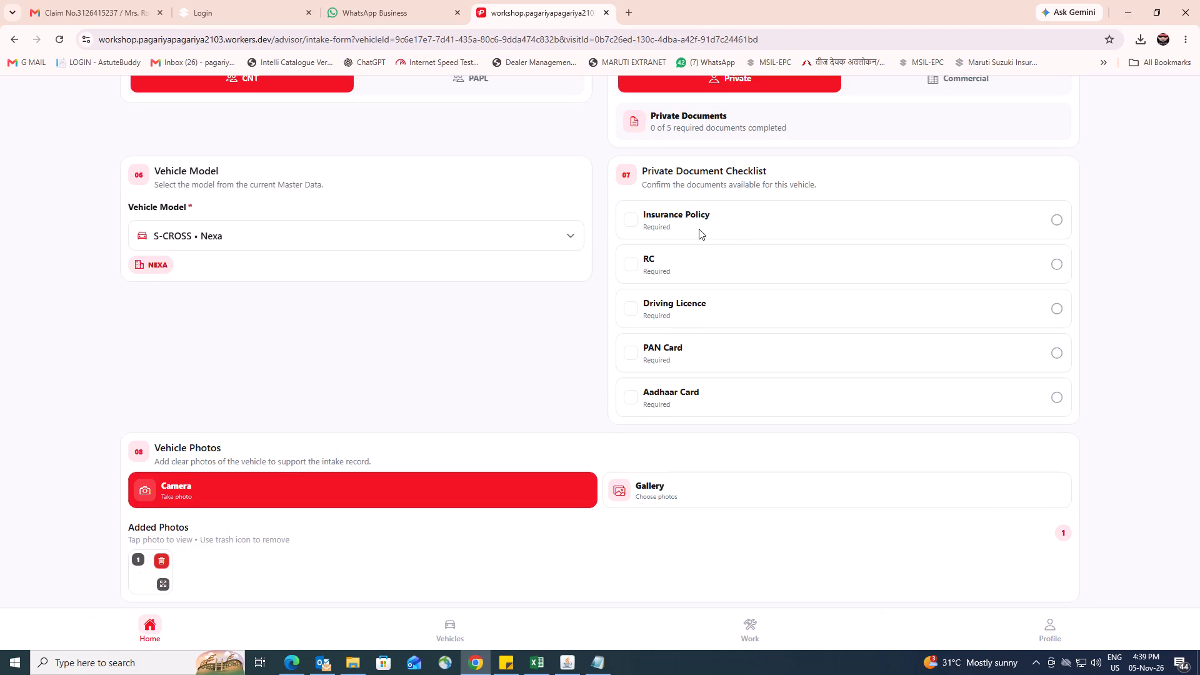
pyautogui.click(677, 263)
pyautogui.click(669, 290)
pyautogui.click(663, 311)
pyautogui.click(659, 358)
pyautogui.click(653, 387)
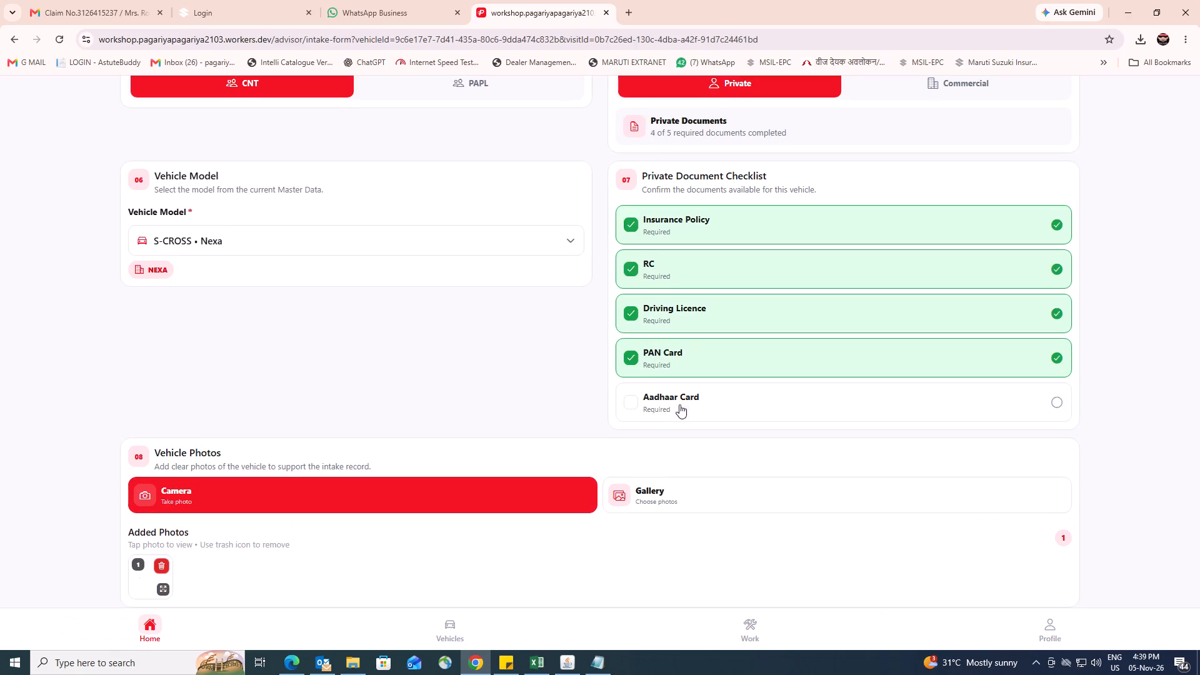
pyautogui.scroll(6, 686, 361)
pyautogui.click(688, 326)
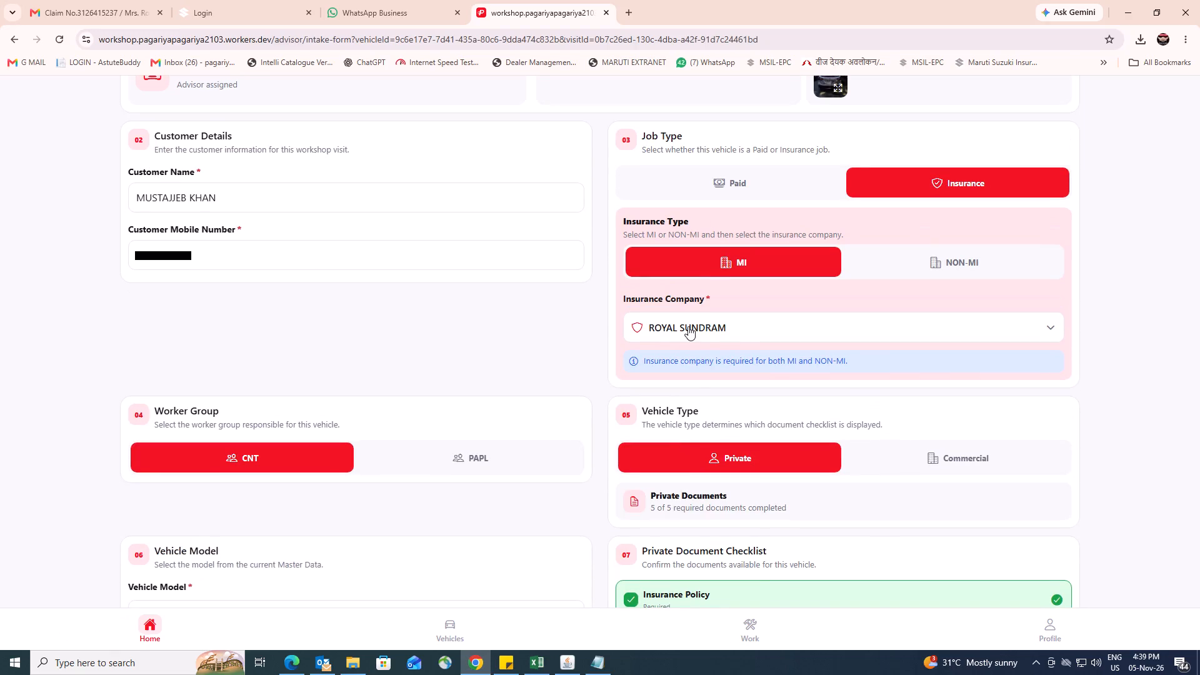
pyautogui.scroll(-10, 594, 407)
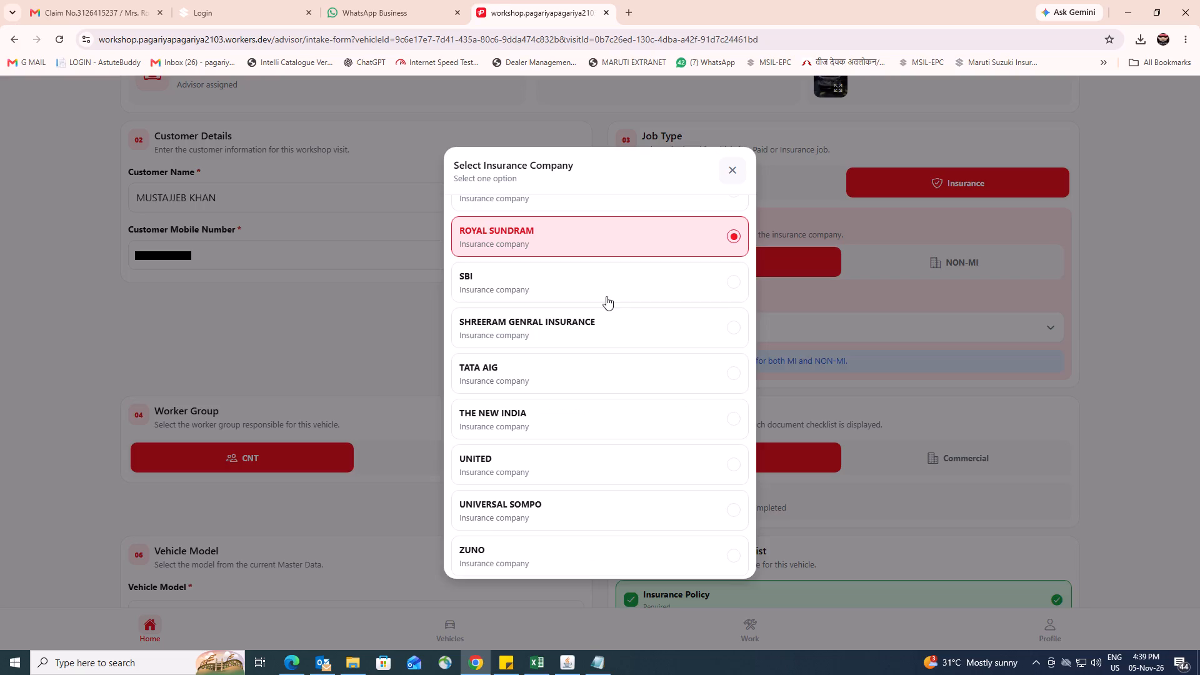
pyautogui.click(607, 292)
pyautogui.scroll(8, 731, 393)
pyautogui.scroll(-10, 733, 389)
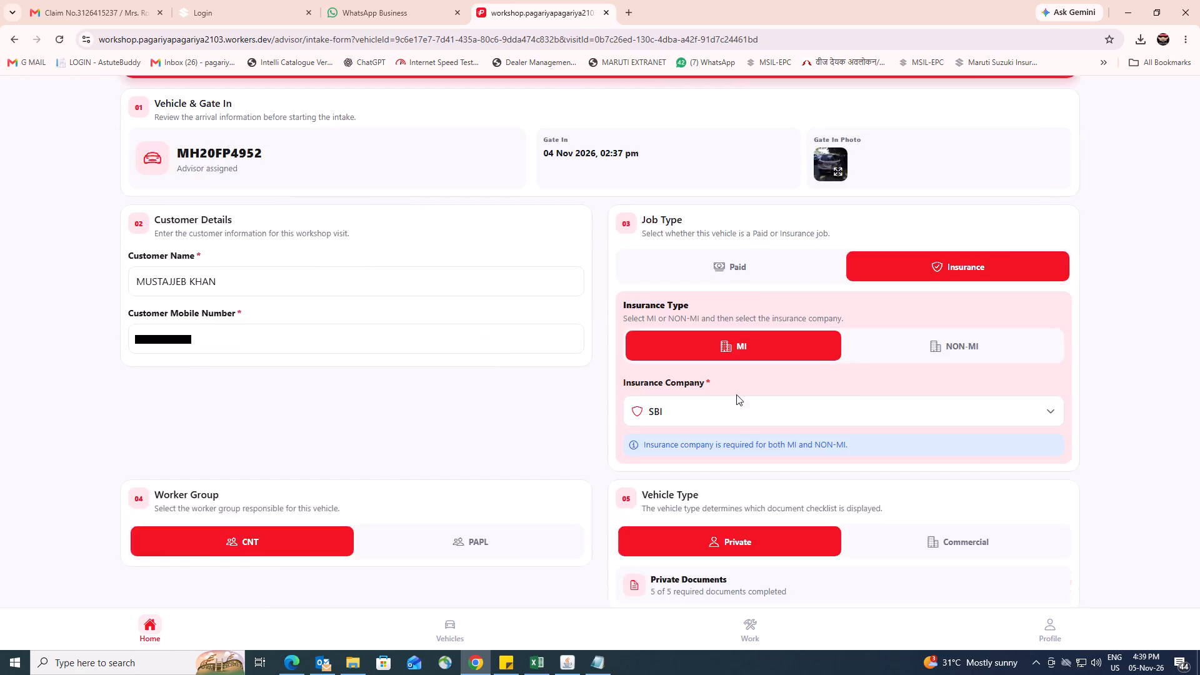
pyautogui.scroll(-9, 736, 394)
pyautogui.click(927, 544)
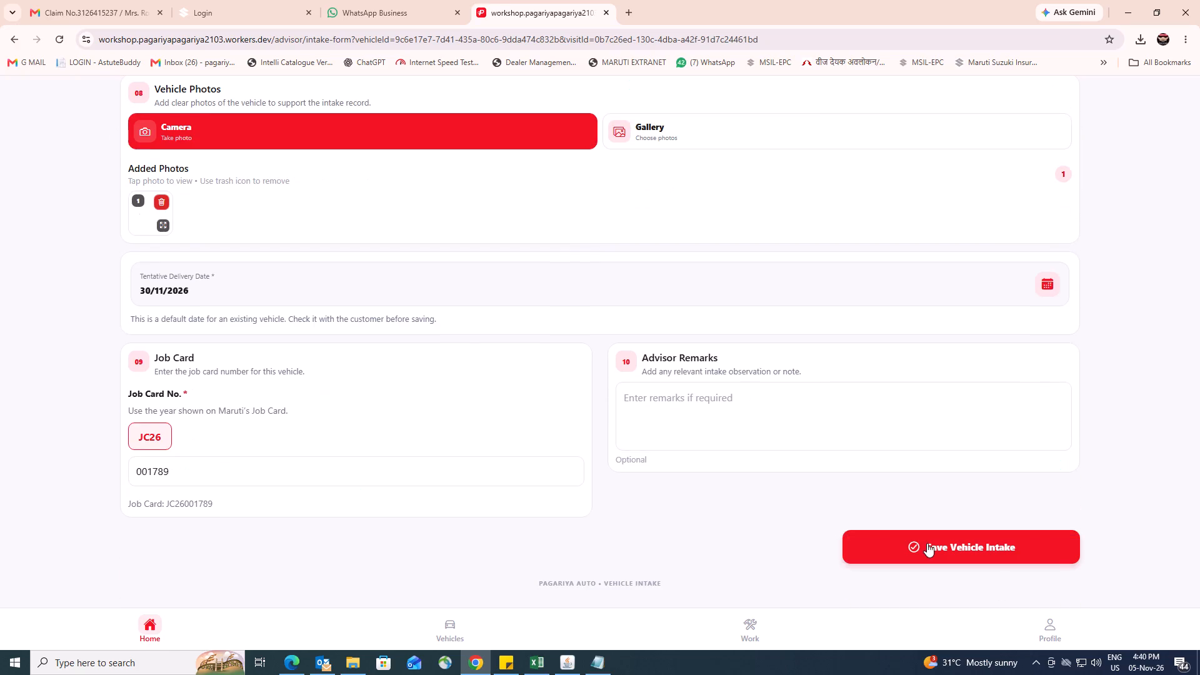
pyautogui.click(615, 418)
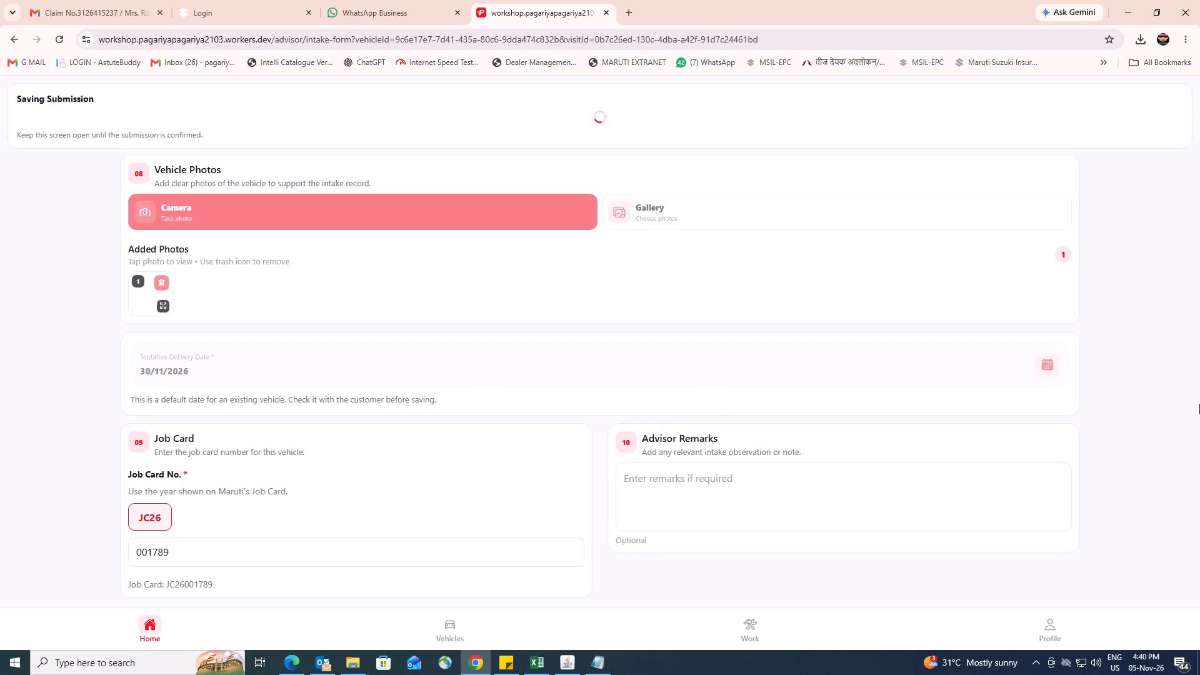
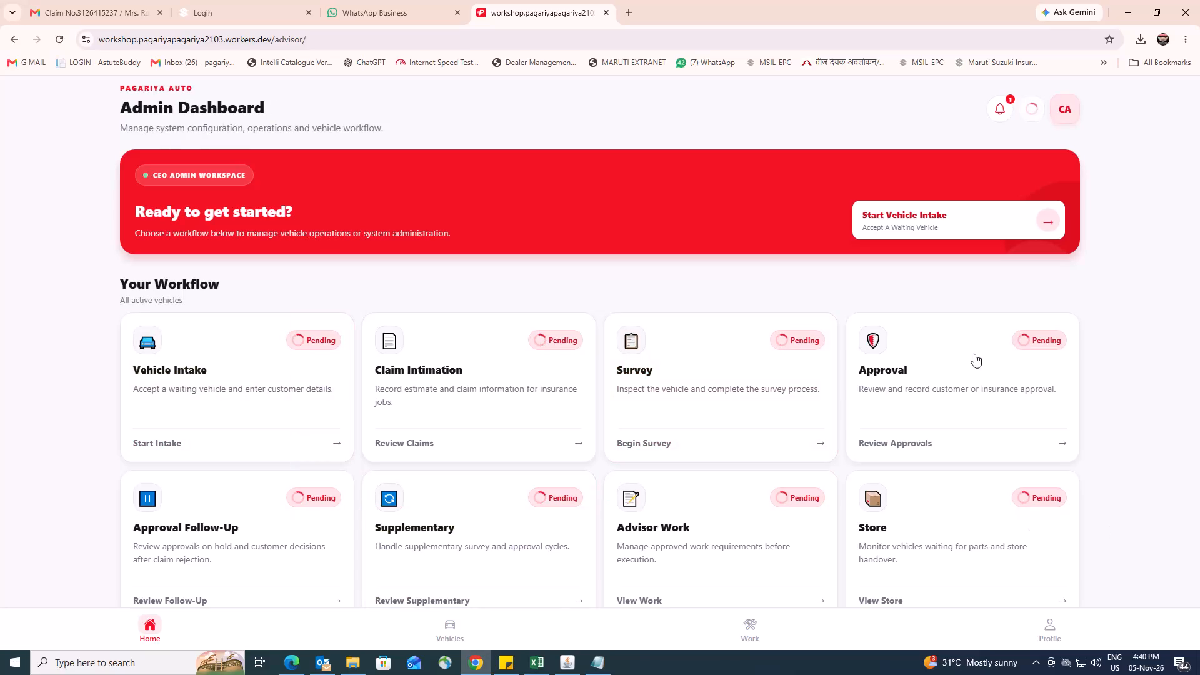
pyautogui.click(242, 350)
pyautogui.hotkey('alt', 'Tab')
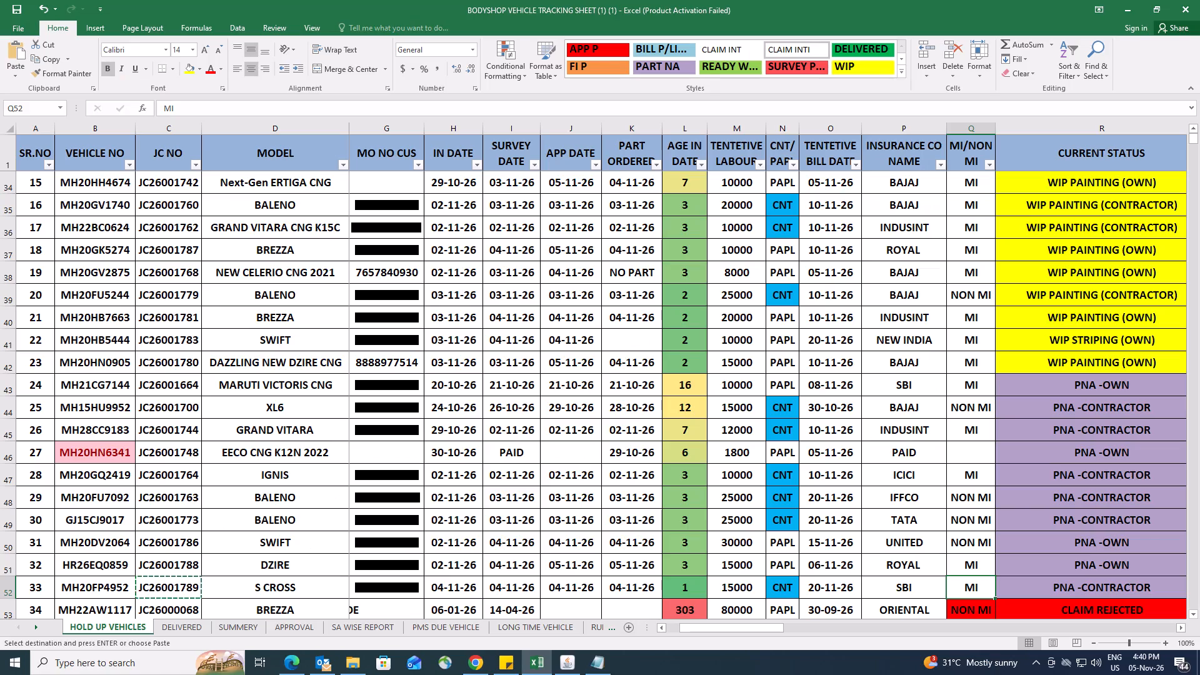
pyautogui.press('Left')
pyautogui.press('Left')
pyautogui.press('Left')
pyautogui.press('Left')
pyautogui.press('Left')
pyautogui.press('Left')
pyautogui.press('Left')
pyautogui.press('Left')
pyautogui.press('Left')
pyautogui.press('Left')
pyautogui.press('Left')
pyautogui.press('Left')
pyautogui.press('Left')
pyautogui.press('Left')
pyautogui.press('Left')
pyautogui.press('Left')
pyautogui.press('Left')
pyautogui.press('Left')
pyautogui.press('Left')
pyautogui.press('Left')
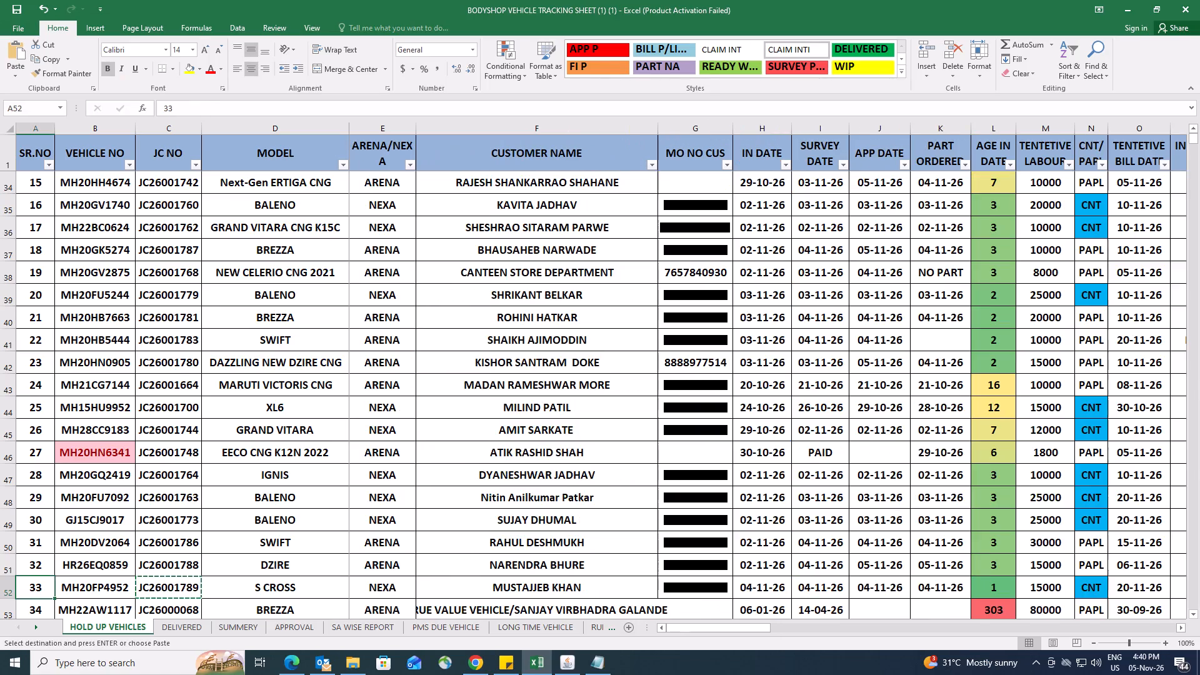
pyautogui.press('Down')
pyautogui.press('Right')
pyautogui.hotkey('ctrl', 'c')
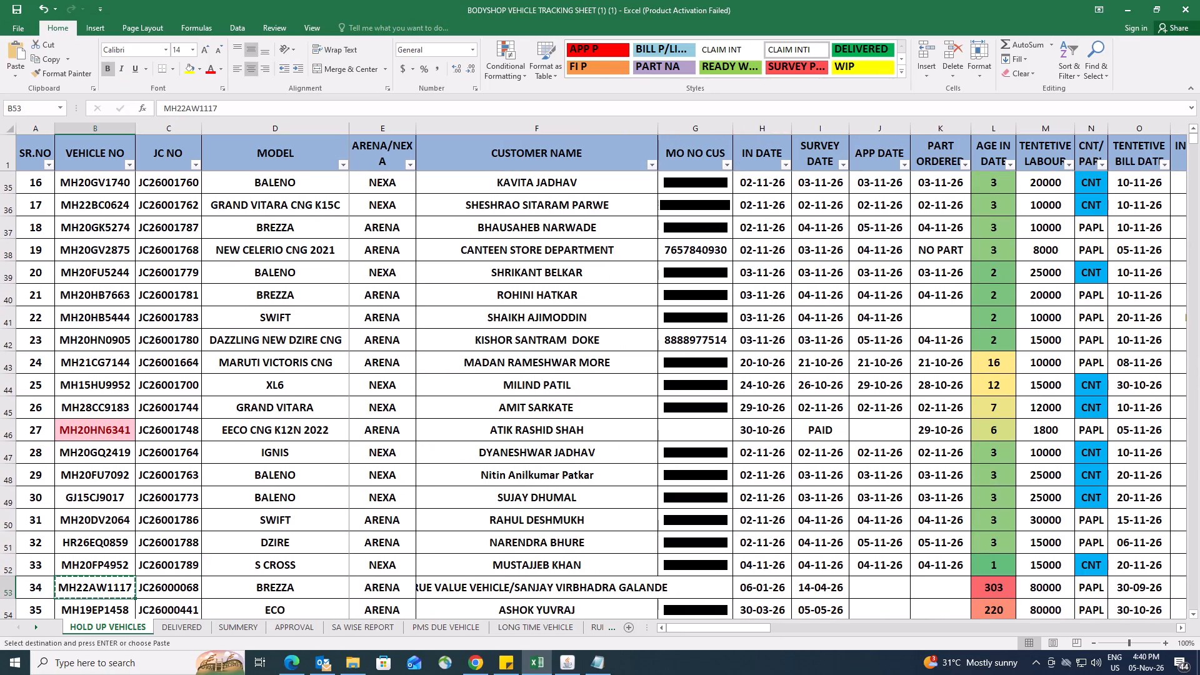
pyautogui.hotkey('alt', 'Tab')
pyautogui.click(257, 384)
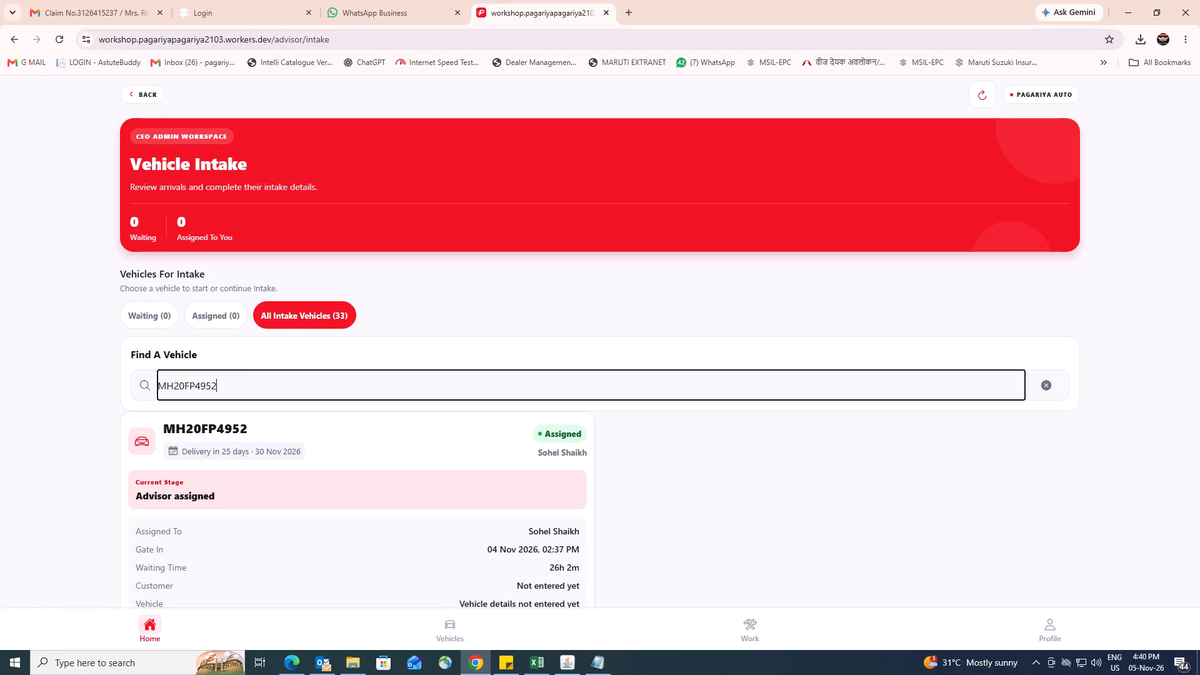
pyautogui.hotkey('ctrl', 'a')
pyautogui.hotkey('ctrl', 'v')
pyautogui.hotkey('alt', 'Tab')
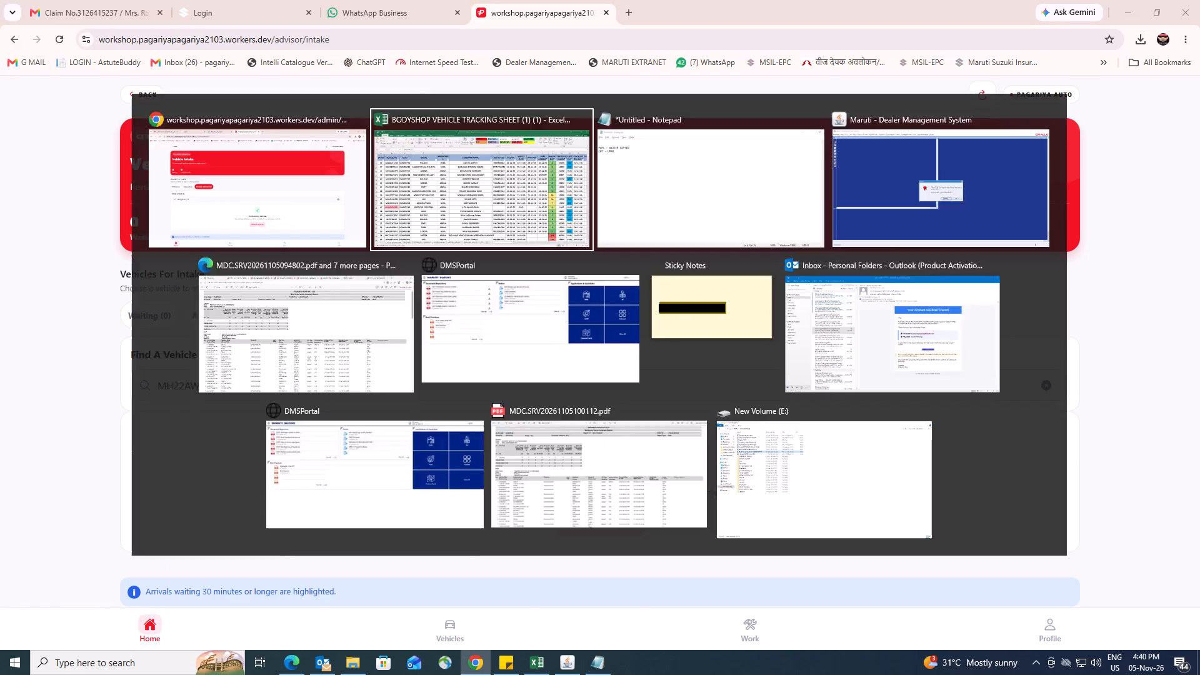
pyautogui.press('Down')
pyautogui.hotkey('ctrl', 'c')
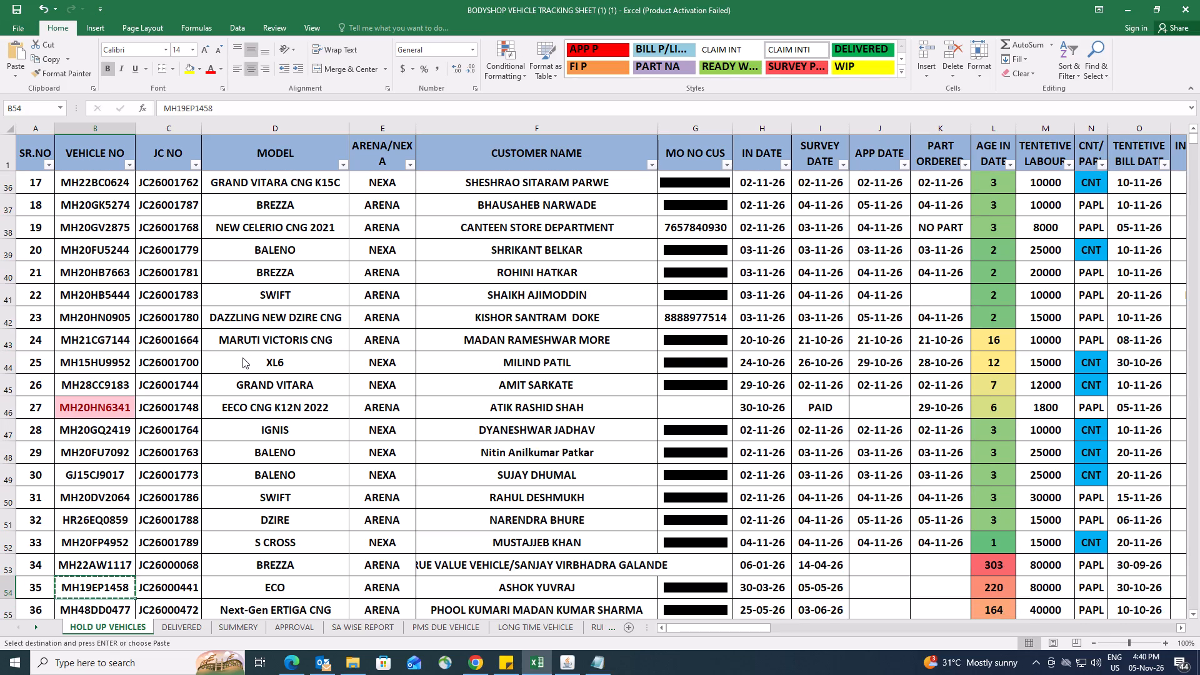
pyautogui.hotkey('alt', 'Tab')
pyautogui.hotkey('ctrl', 'a')
pyautogui.hotkey('ctrl', 'v')
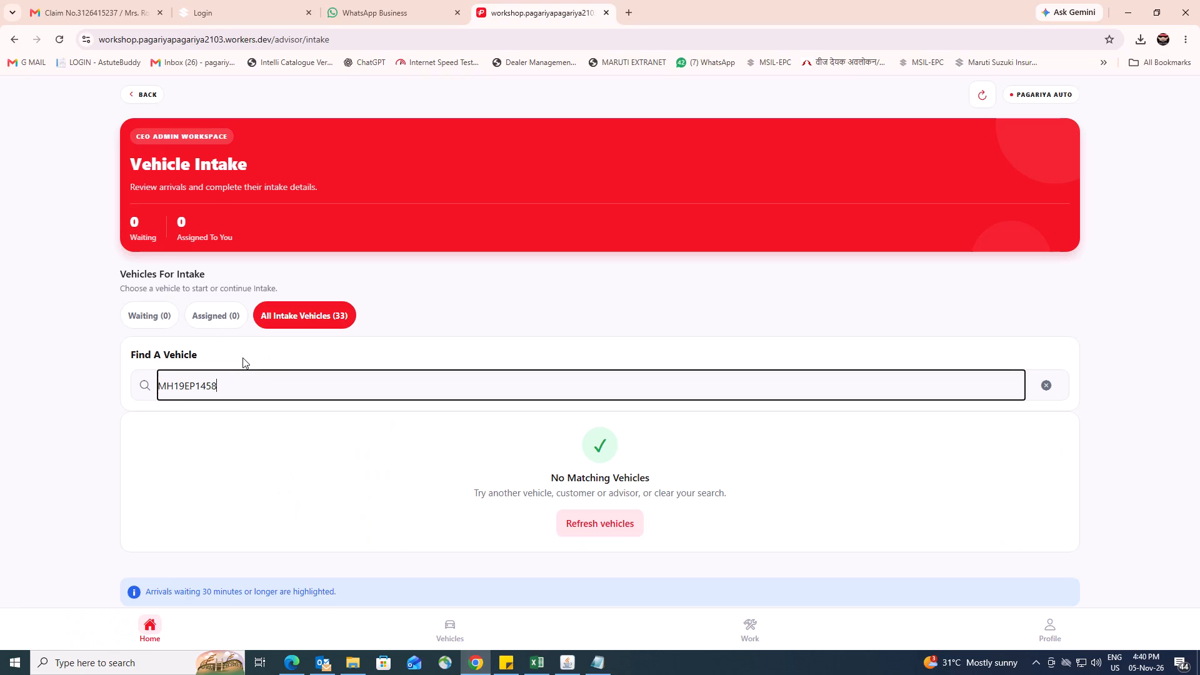
pyautogui.hotkey('alt', 'Tab')
pyautogui.press('Down')
pyautogui.hotkey('ctrl', 'c')
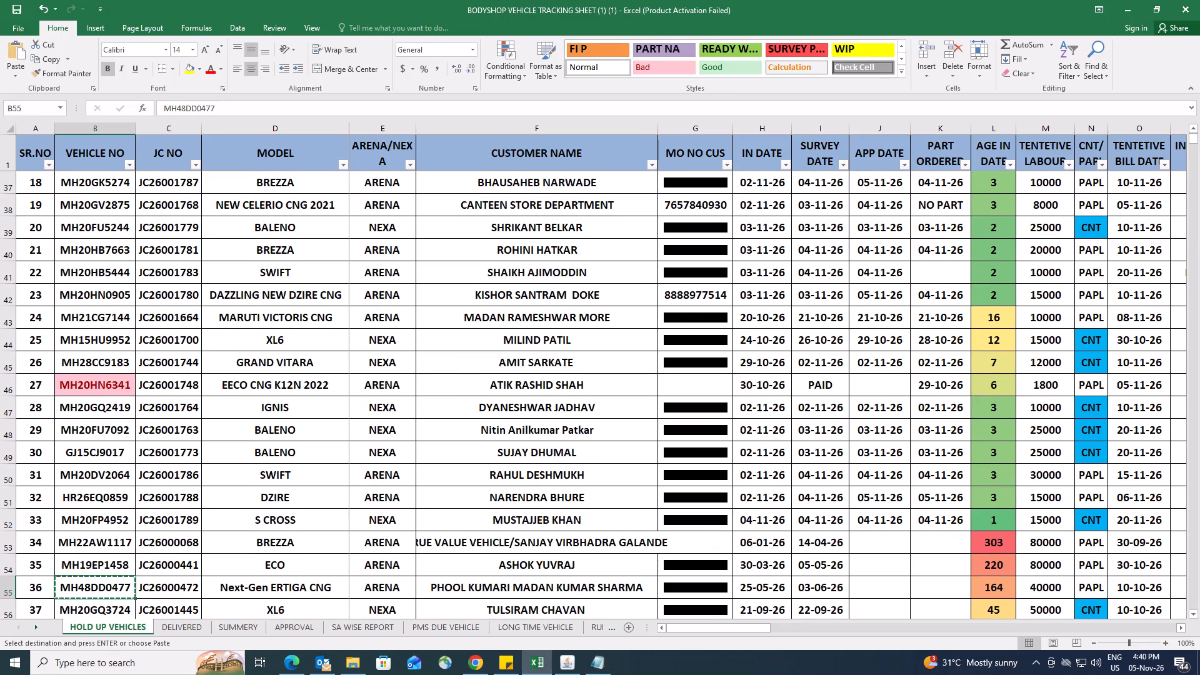
pyautogui.hotkey('alt', 'Tab')
pyautogui.hotkey('ctrl', 'a')
pyautogui.hotkey('ctrl', 'v')
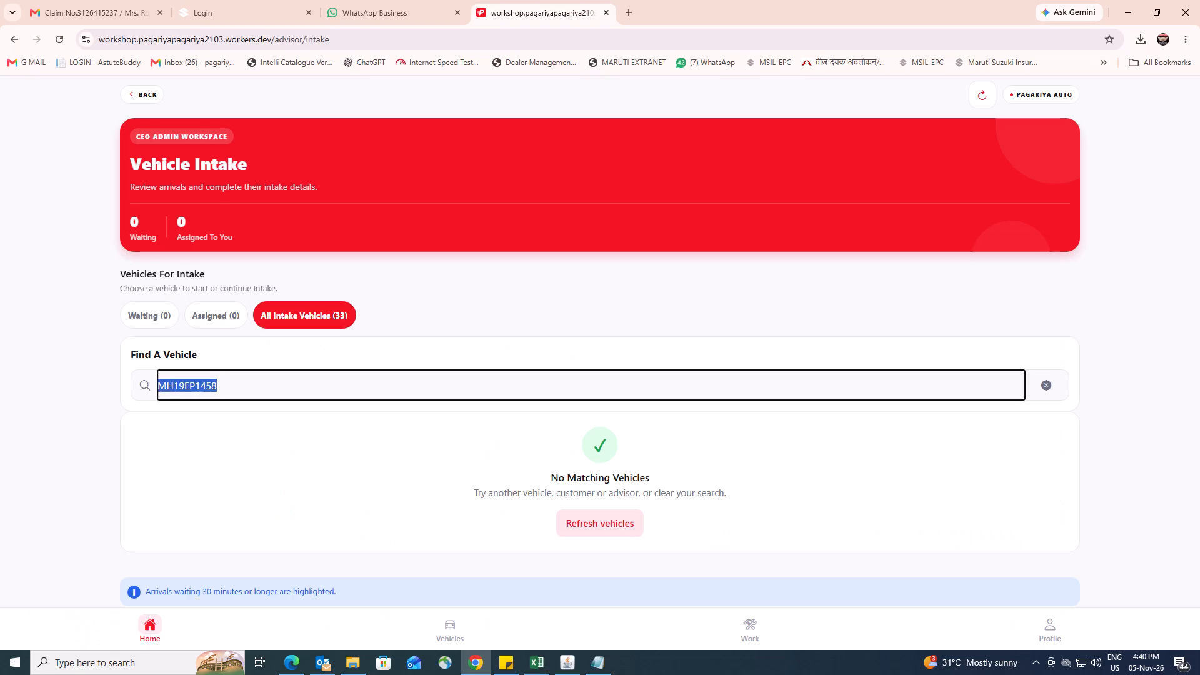
pyautogui.hotkey('alt', 'Tab')
pyautogui.press('Down')
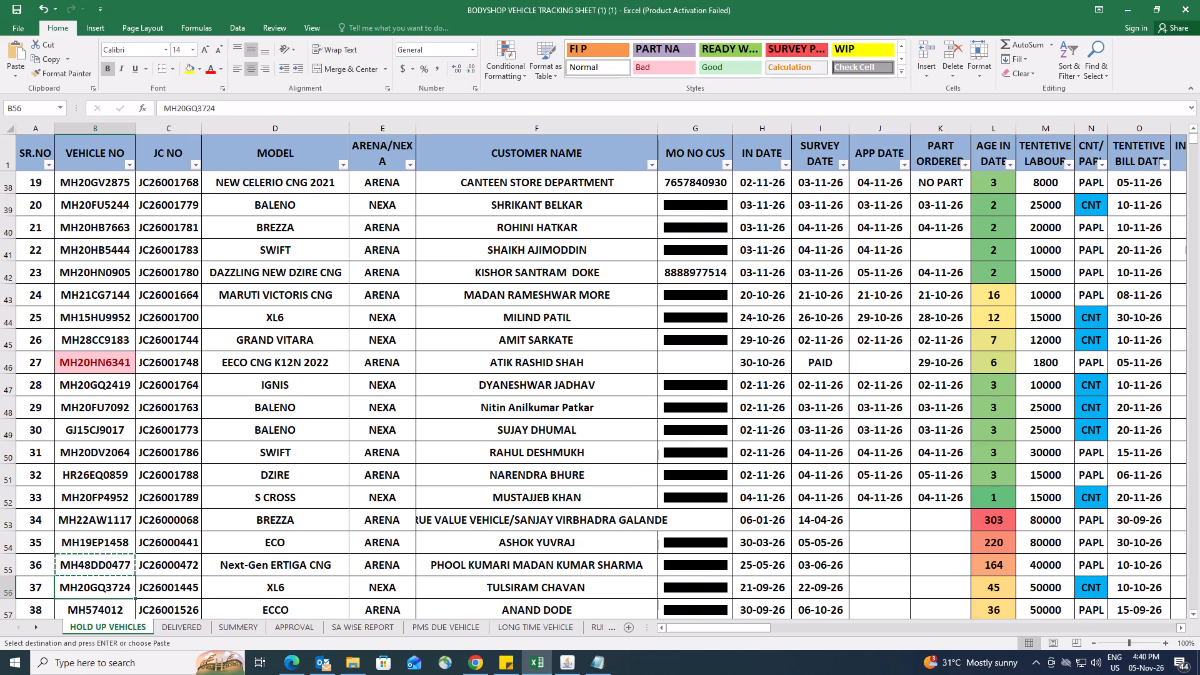
pyautogui.hotkey('ctrl', 'c')
pyautogui.hotkey('alt', 'Tab')
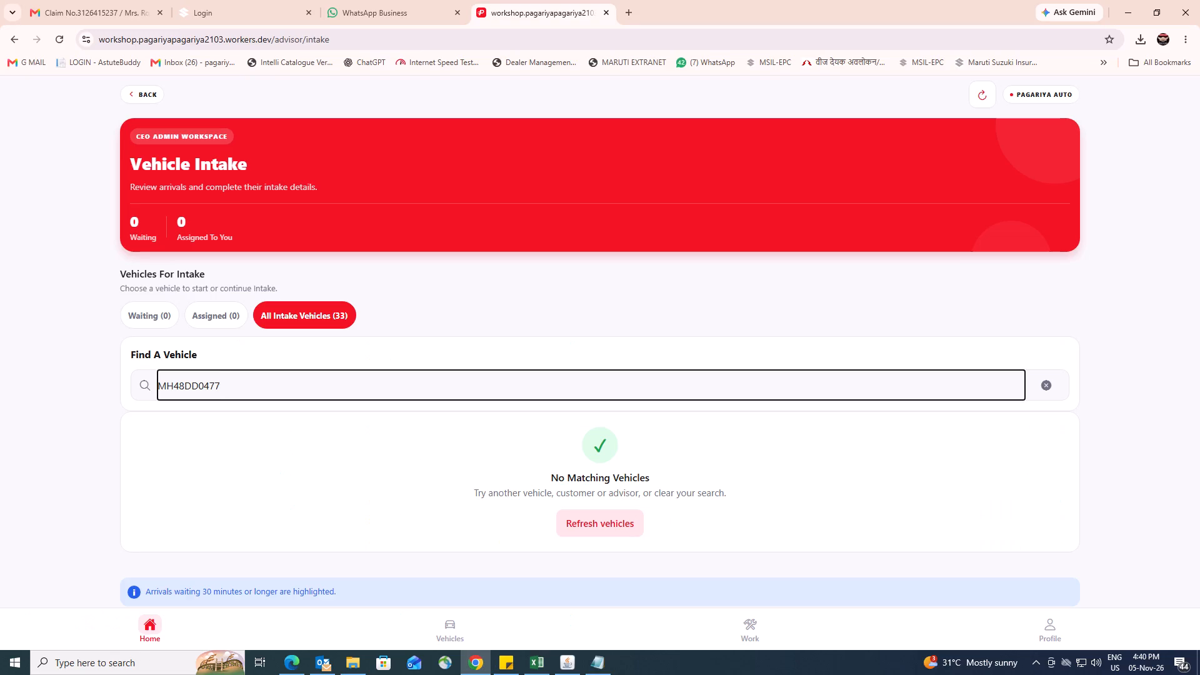
pyautogui.hotkey('ctrl', 'a')
pyautogui.hotkey('ctrl', 'v')
pyautogui.hotkey('alt', 'Tab')
pyautogui.press('Down')
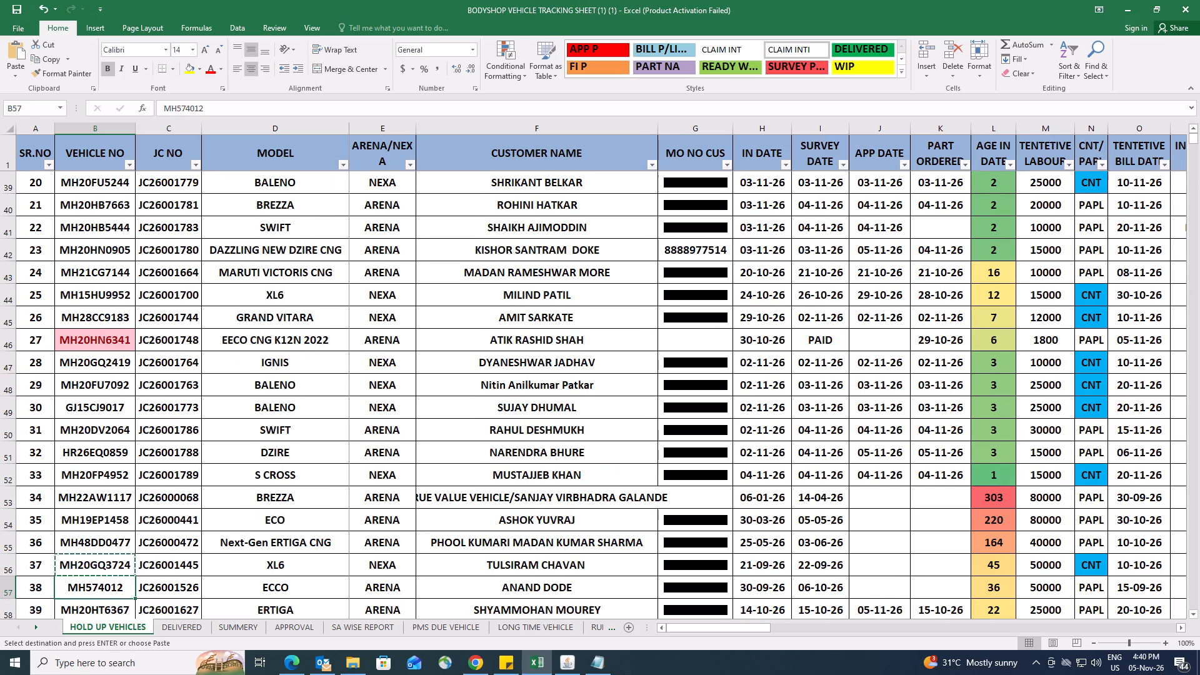
pyautogui.hotkey('ctrl', 'c')
pyautogui.hotkey('alt', 'Tab')
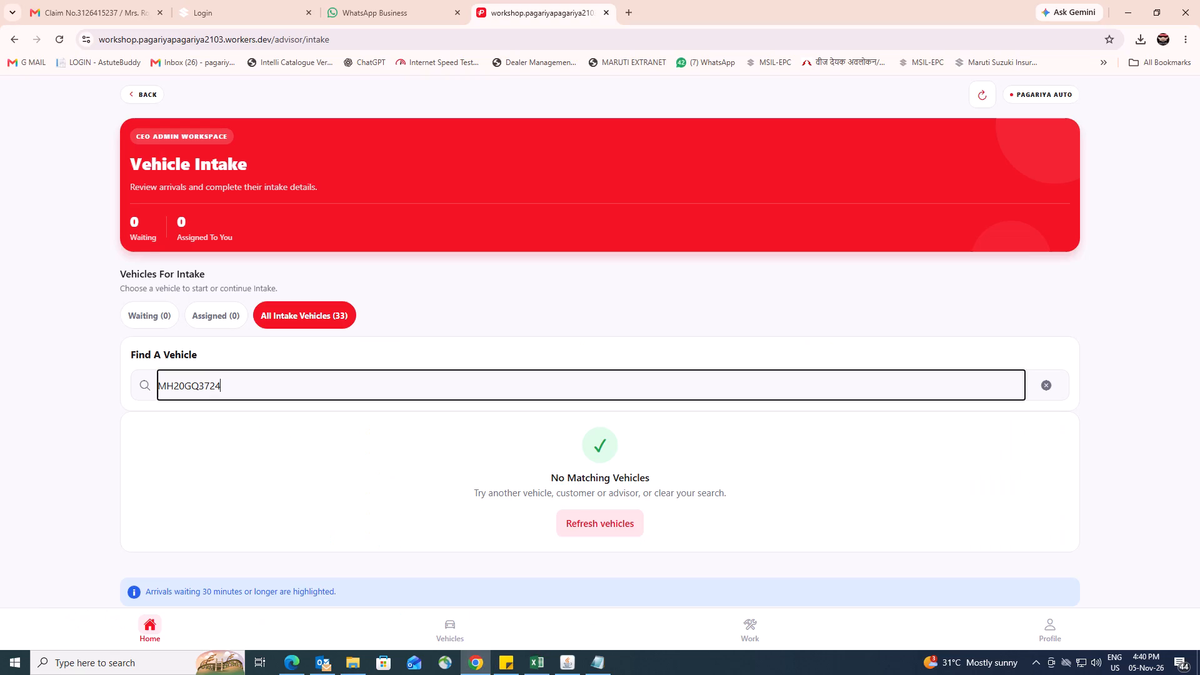
pyautogui.hotkey('ctrl', 'a')
pyautogui.hotkey('ctrl', 'v')
pyautogui.hotkey('alt', 'Tab')
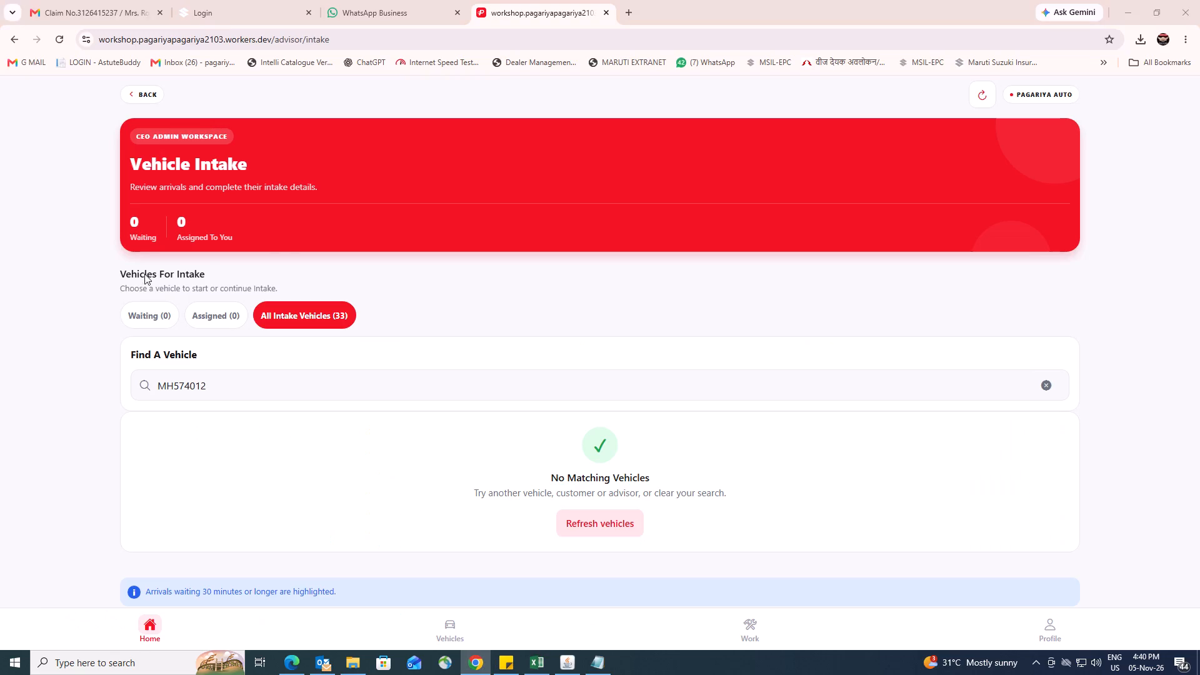
pyautogui.press('Down')
pyautogui.hotkey('ctrl', 'c')
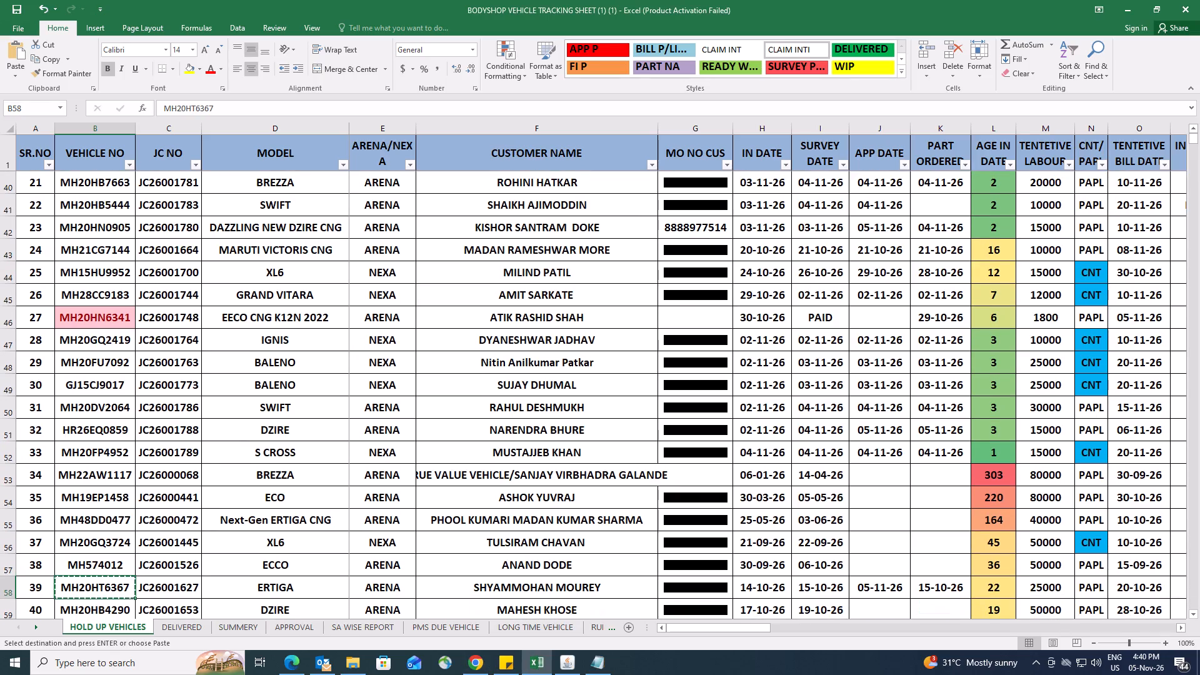
pyautogui.hotkey('alt', 'Tab')
pyautogui.hotkey('ctrl', 'a')
pyautogui.hotkey('ctrl', 'v')
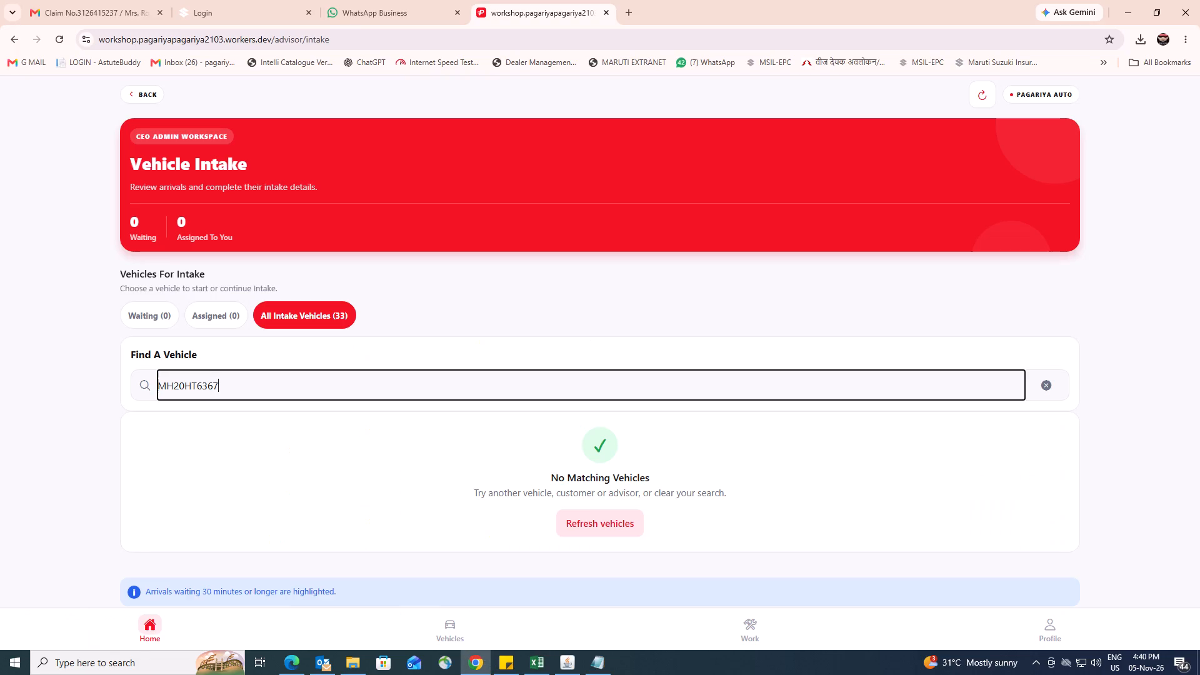
pyautogui.hotkey('alt', 'Tab')
pyautogui.press('Down')
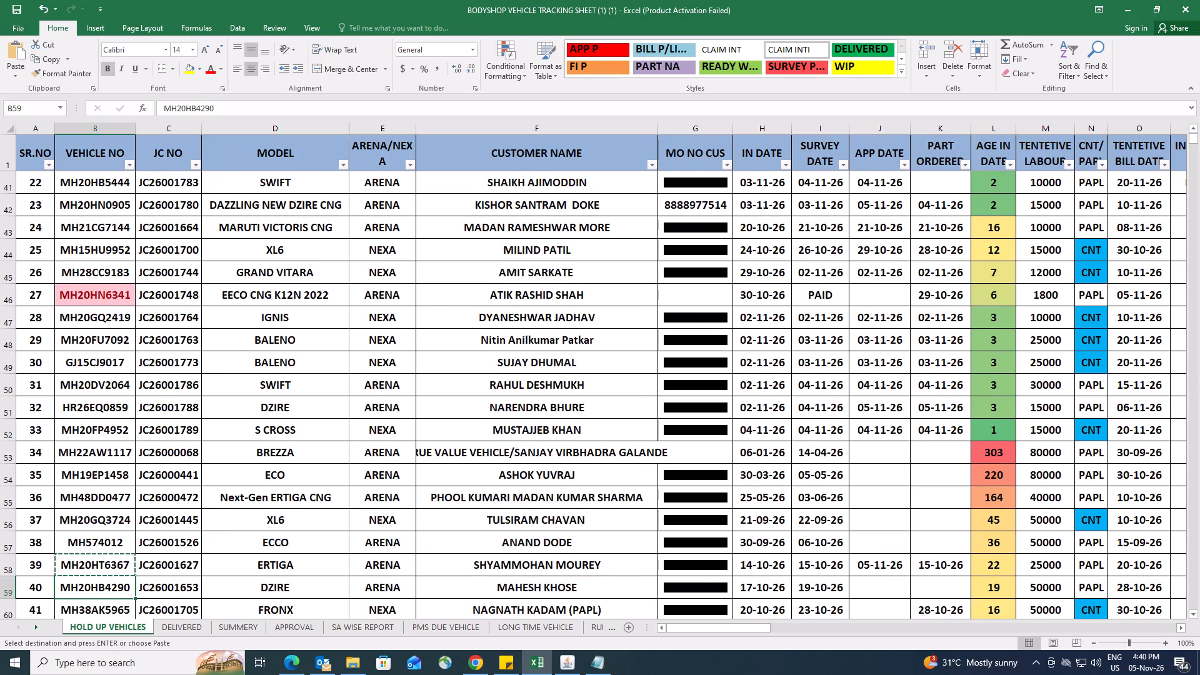
pyautogui.hotkey('ctrl', 'c')
pyautogui.hotkey('alt', 'Tab')
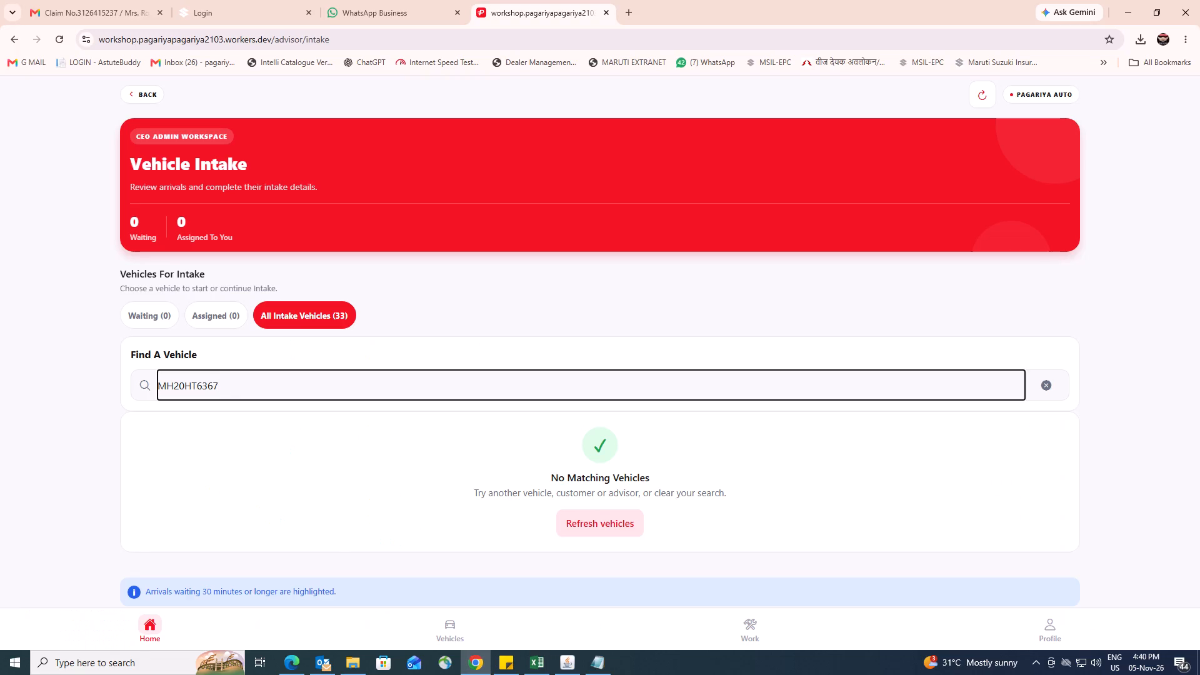
pyautogui.hotkey('ctrl', 'a')
pyautogui.hotkey('ctrl', 'v')
pyautogui.hotkey('alt', 'Tab')
pyautogui.press('Down')
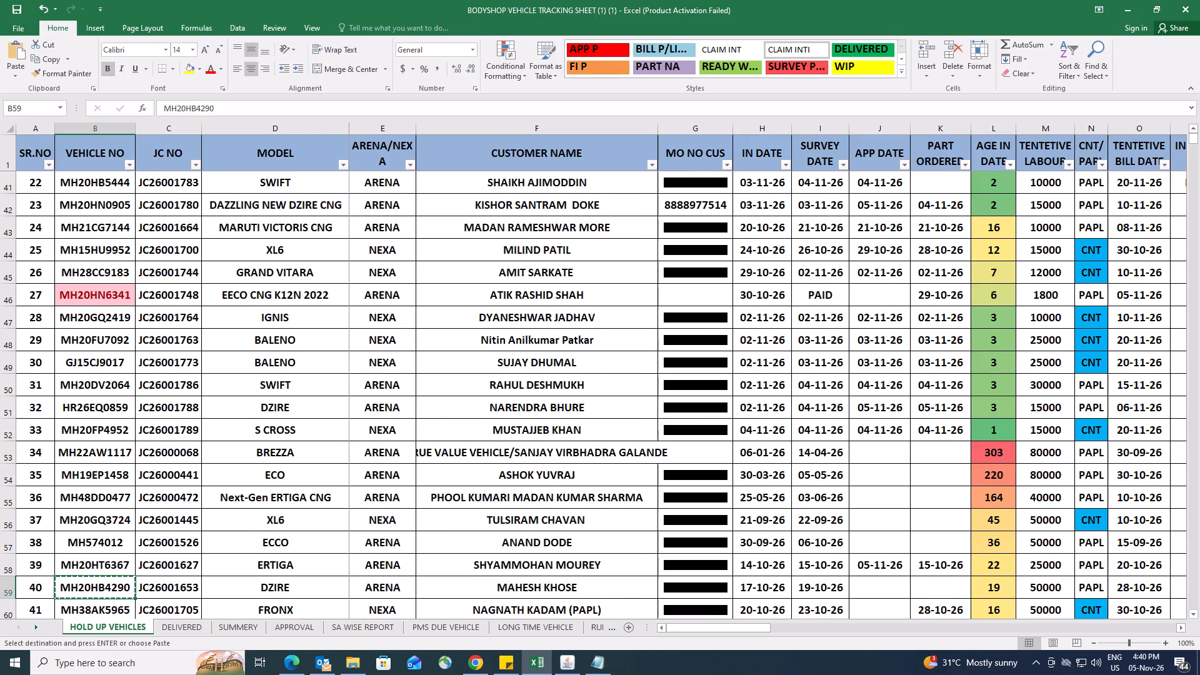
pyautogui.hotkey('ctrl', 'c')
pyautogui.hotkey('alt', 'Tab')
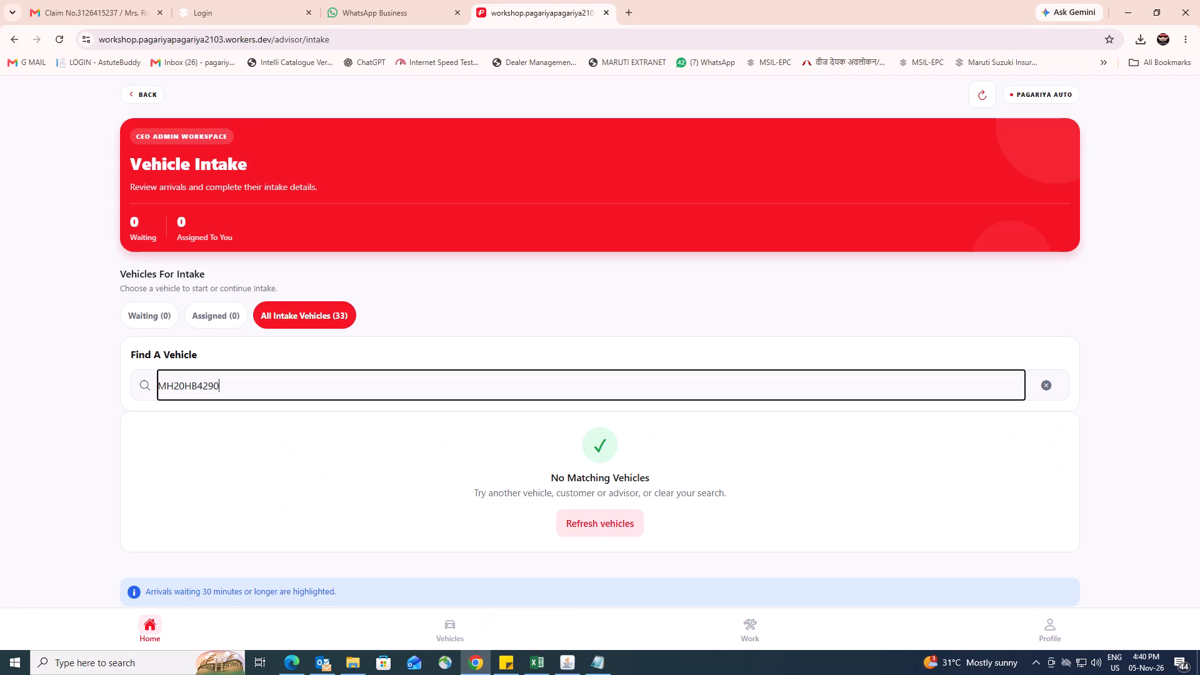
pyautogui.hotkey('ctrl', 'a')
pyautogui.hotkey('ctrl', 'v')
pyautogui.hotkey('alt', 'Tab')
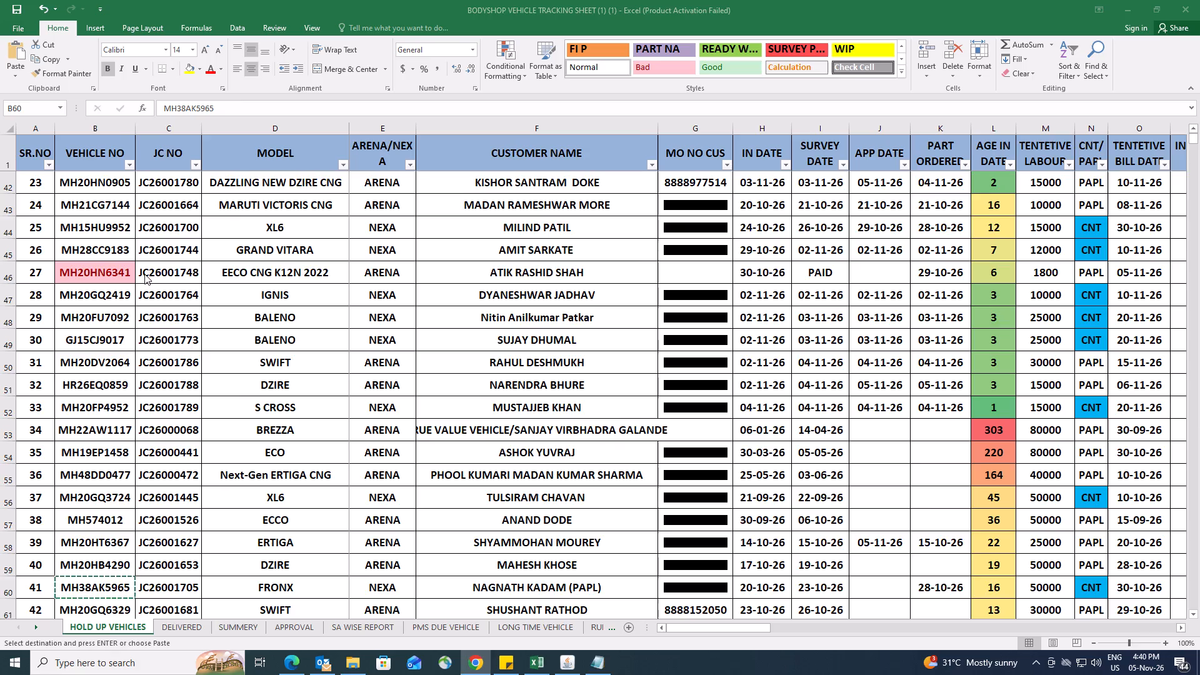
pyautogui.press('Down')
pyautogui.hotkey('ctrl', 'c')
pyautogui.hotkey('alt', 'Tab')
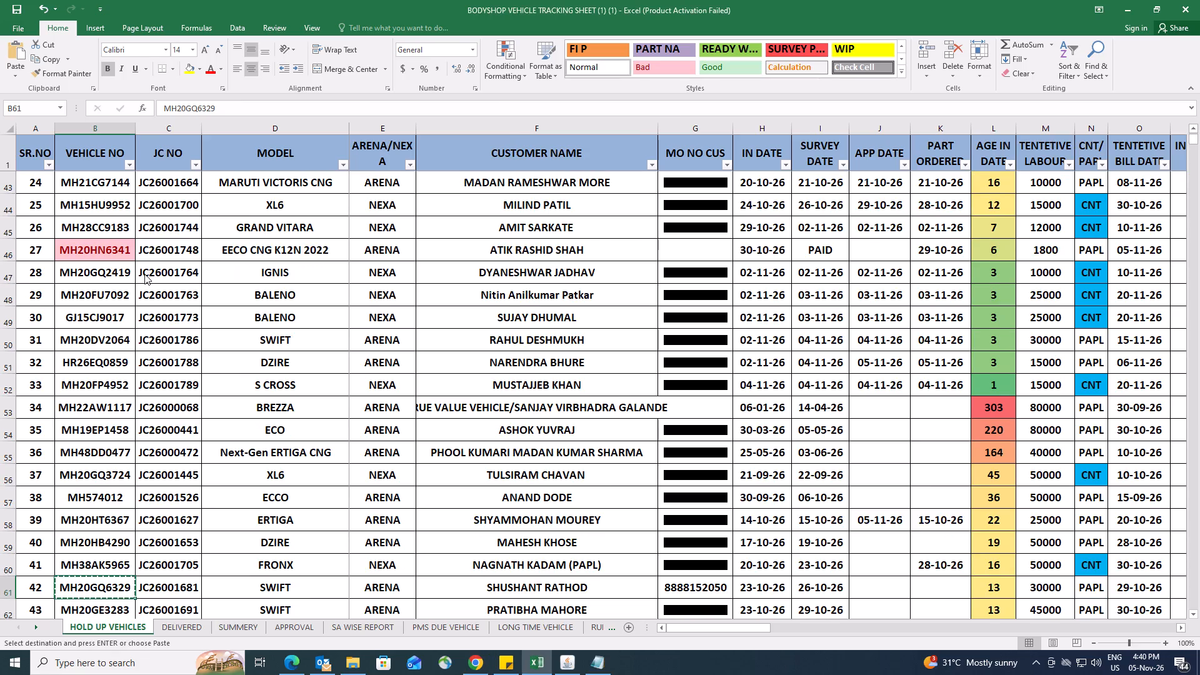
pyautogui.hotkey('ctrl', 'a')
pyautogui.hotkey('ctrl', 'v')
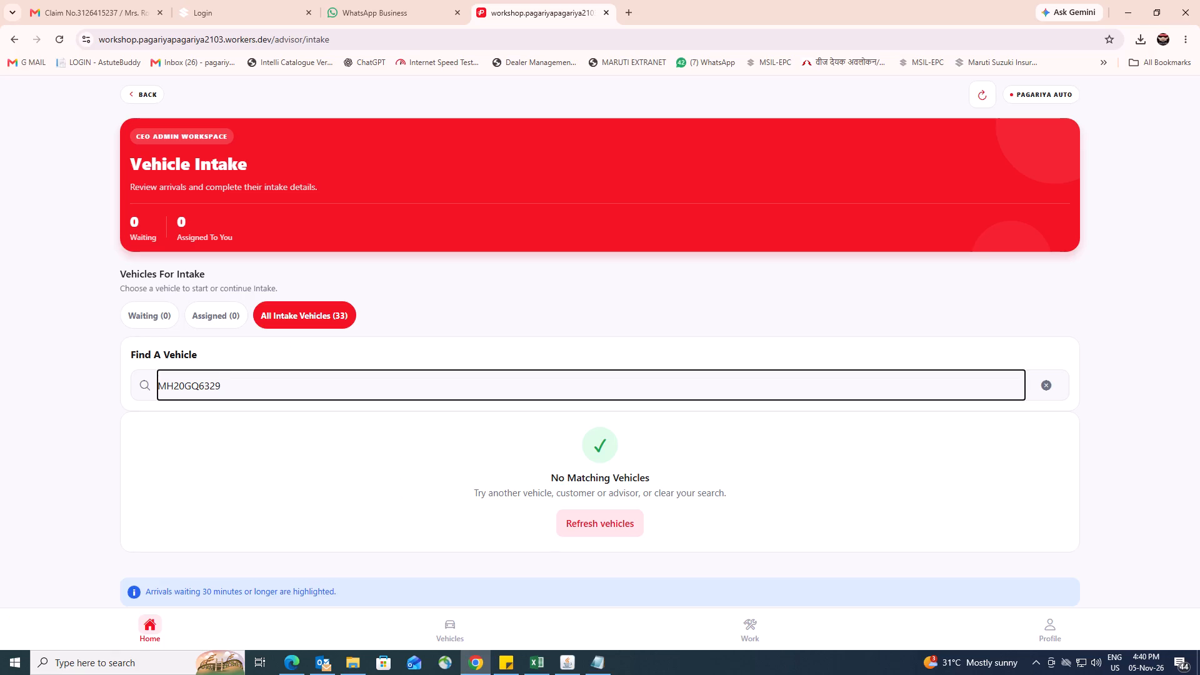
pyautogui.hotkey('alt', 'Tab')
pyautogui.press('Down')
pyautogui.hotkey('ctrl', 'c')
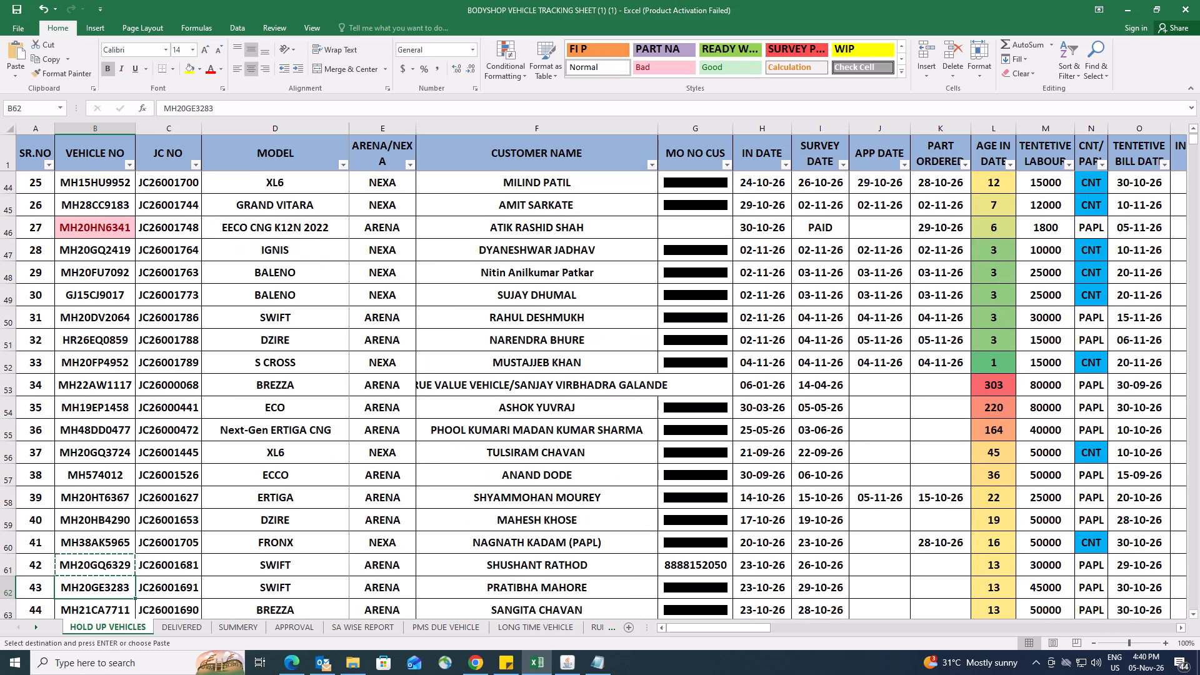
pyautogui.hotkey('alt', 'Tab')
pyautogui.hotkey('ctrl', 'a')
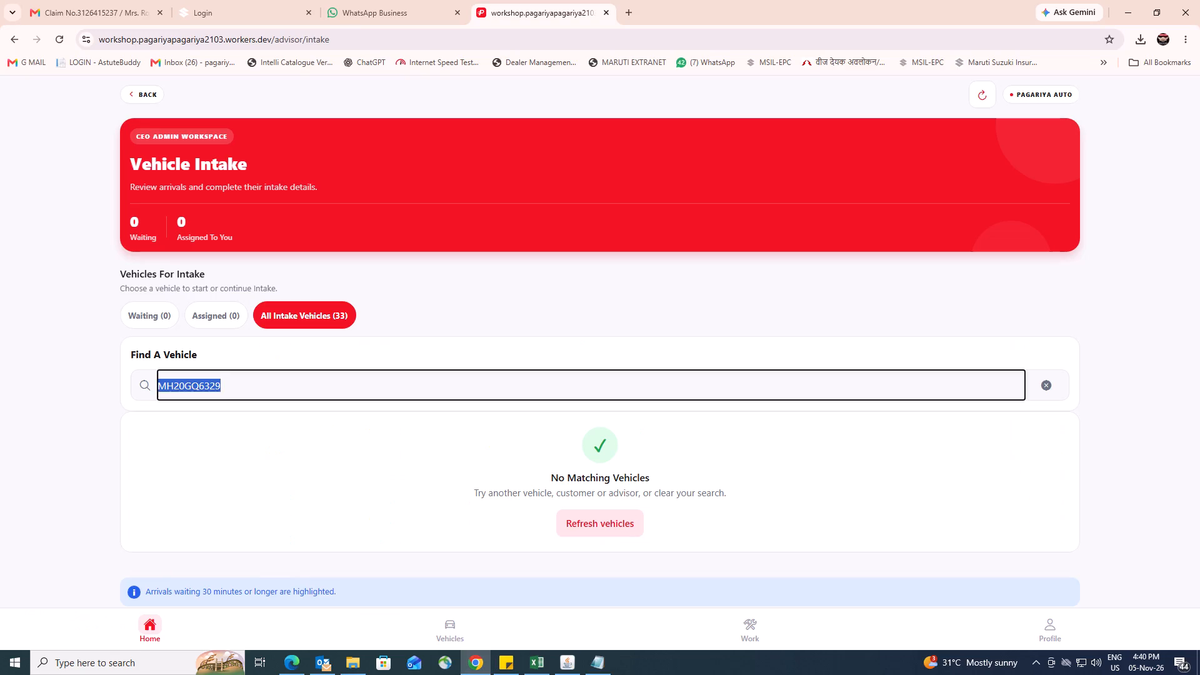
pyautogui.hotkey('ctrl', 'v')
pyautogui.hotkey('alt', 'Tab')
pyautogui.press('Down')
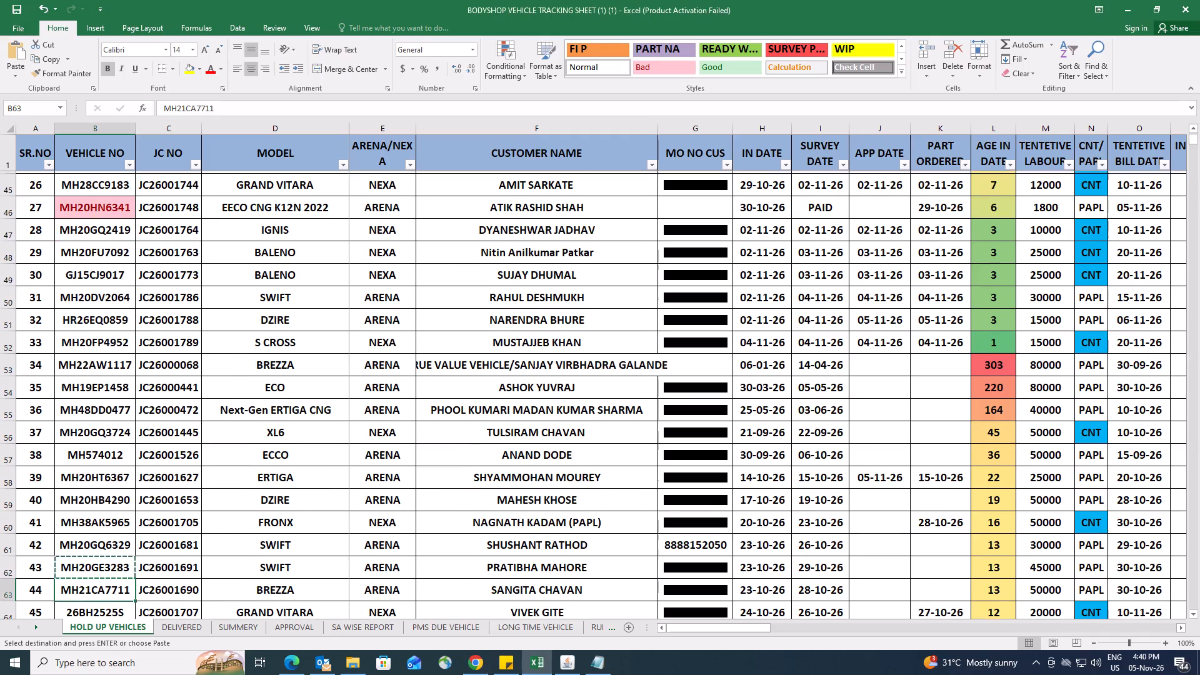
pyautogui.hotkey('ctrl', 'c')
pyautogui.hotkey('alt', 'Tab')
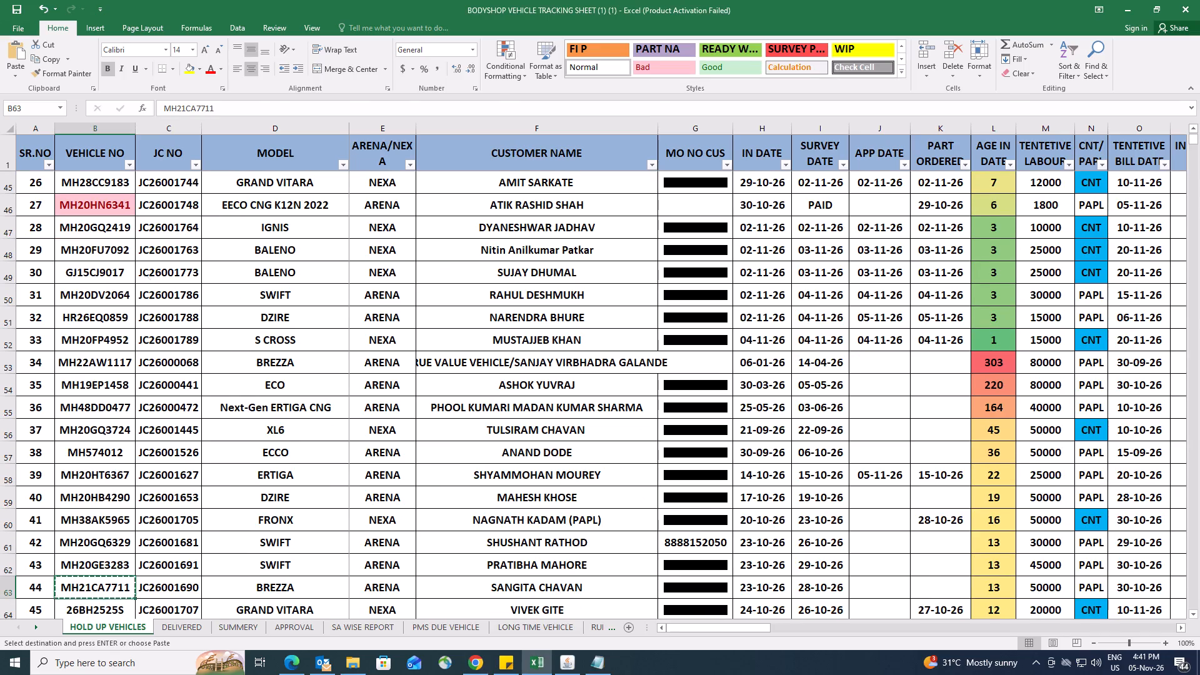
pyautogui.hotkey('ctrl', 'a')
pyautogui.hotkey('ctrl', 'v')
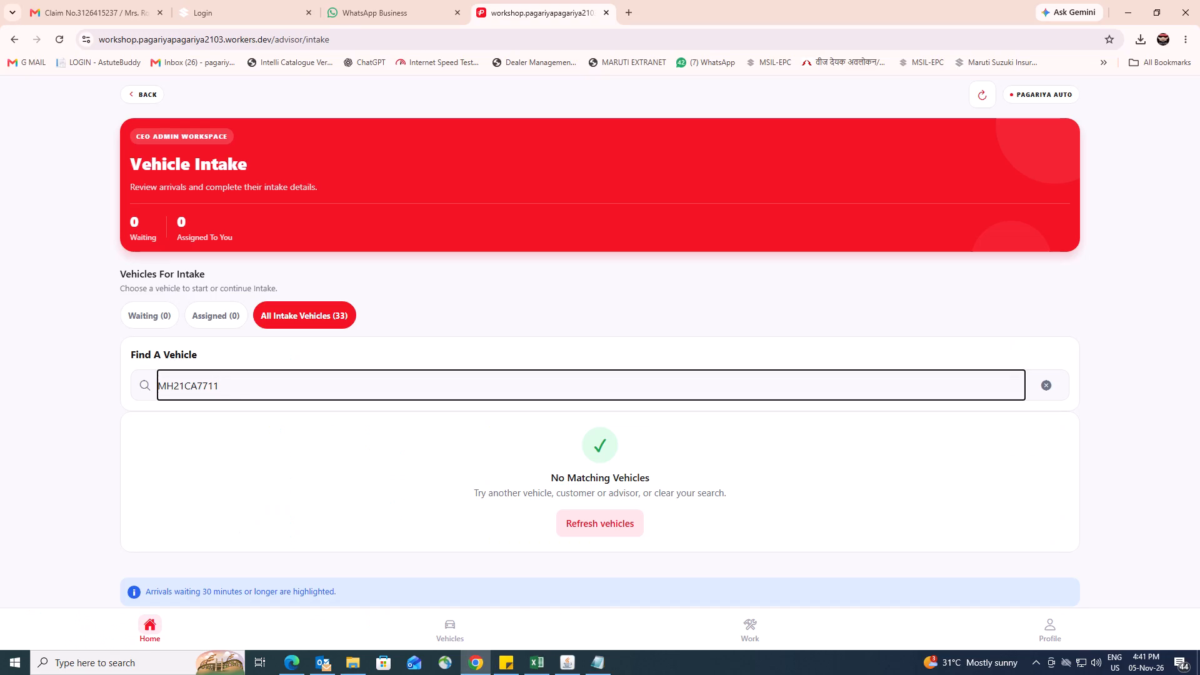
pyautogui.hotkey('alt', 'Tab')
pyautogui.press('Down')
pyautogui.hotkey('ctrl', 'c')
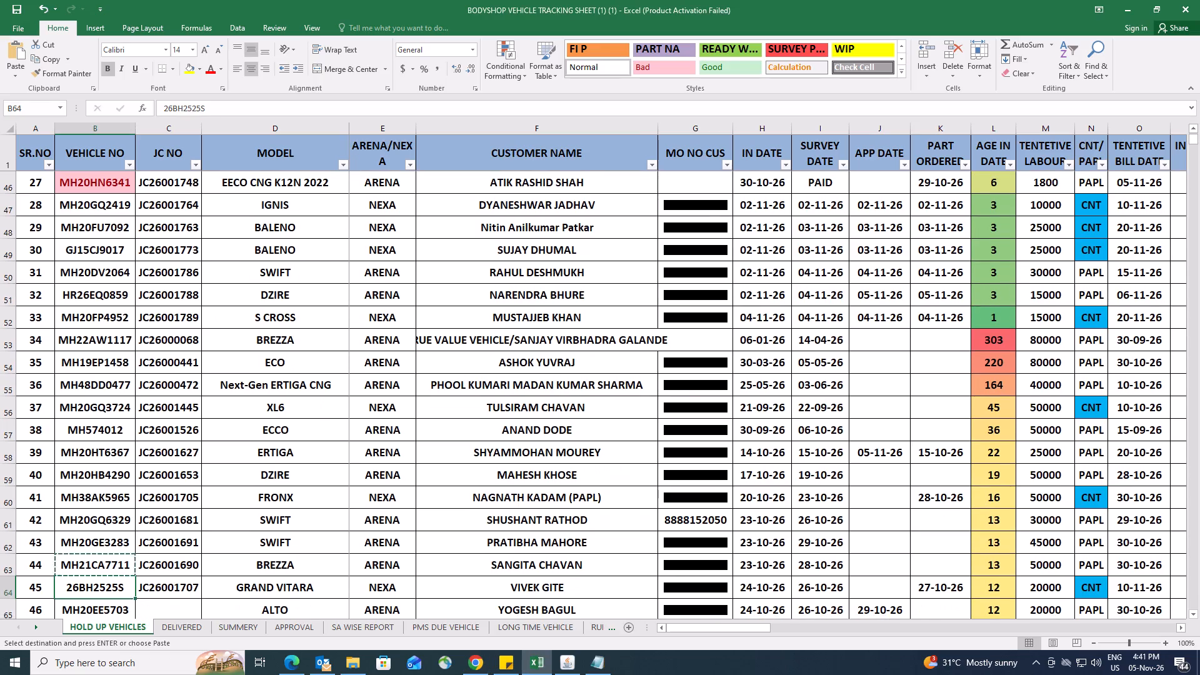
pyautogui.hotkey('alt', 'Tab')
pyautogui.hotkey('ctrl', 'a')
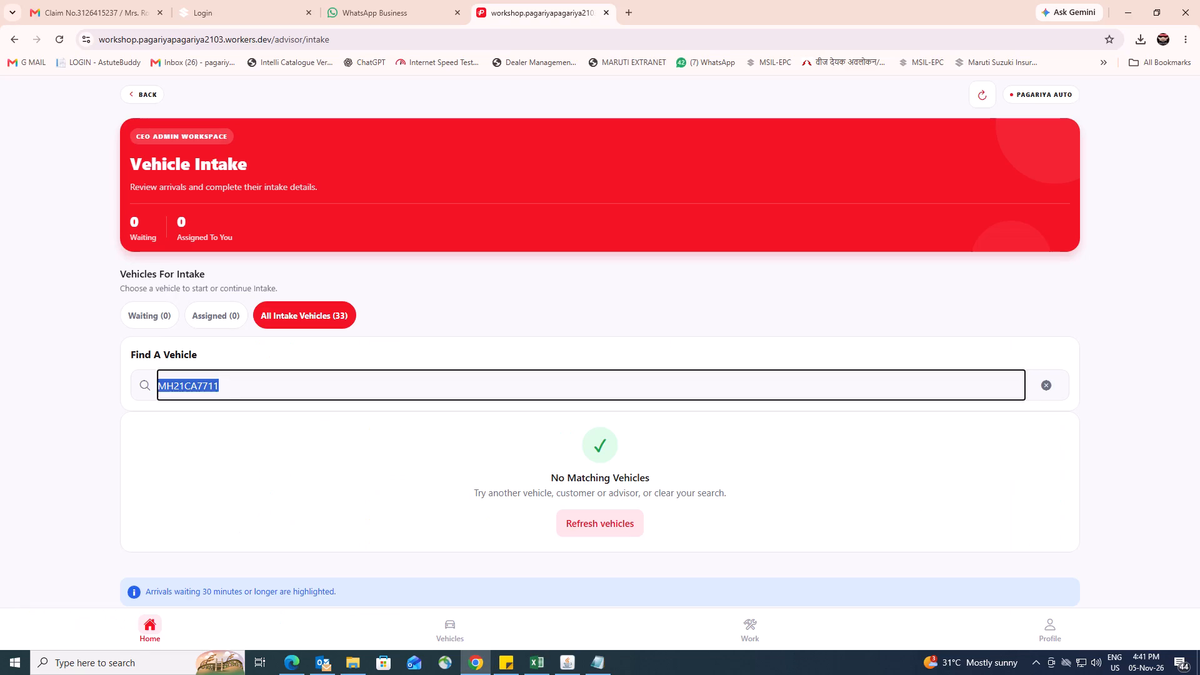
pyautogui.hotkey('ctrl', 'v')
pyautogui.hotkey('alt', 'Tab')
pyautogui.press('Down')
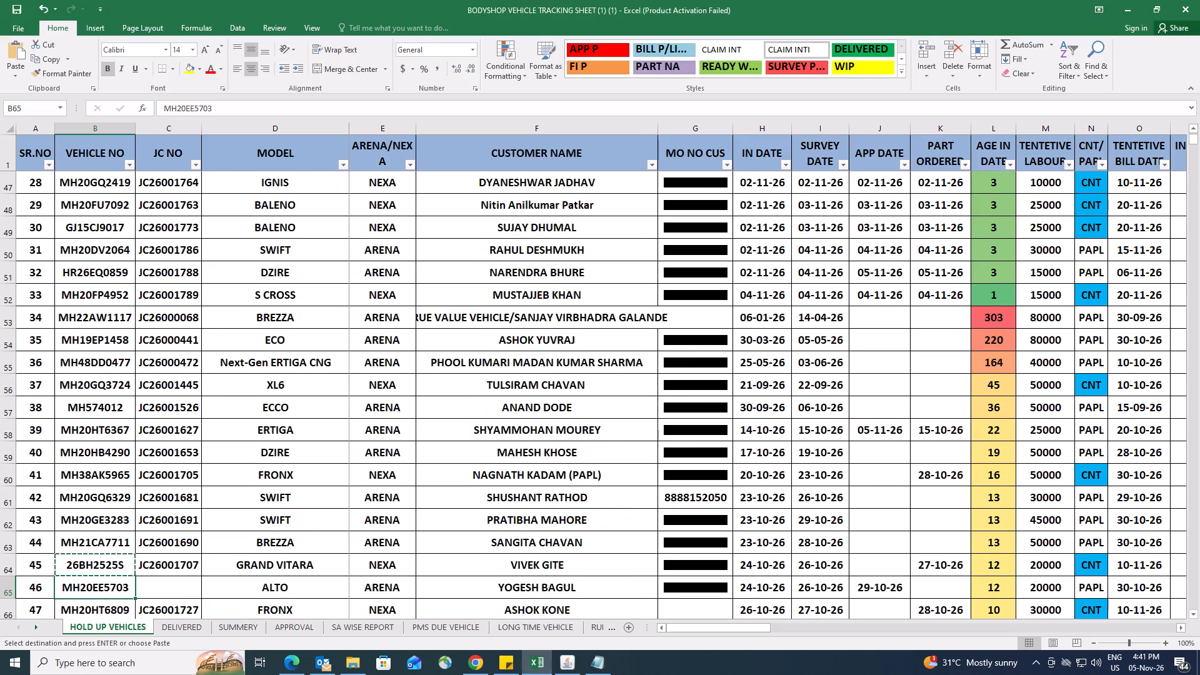
pyautogui.press('Down')
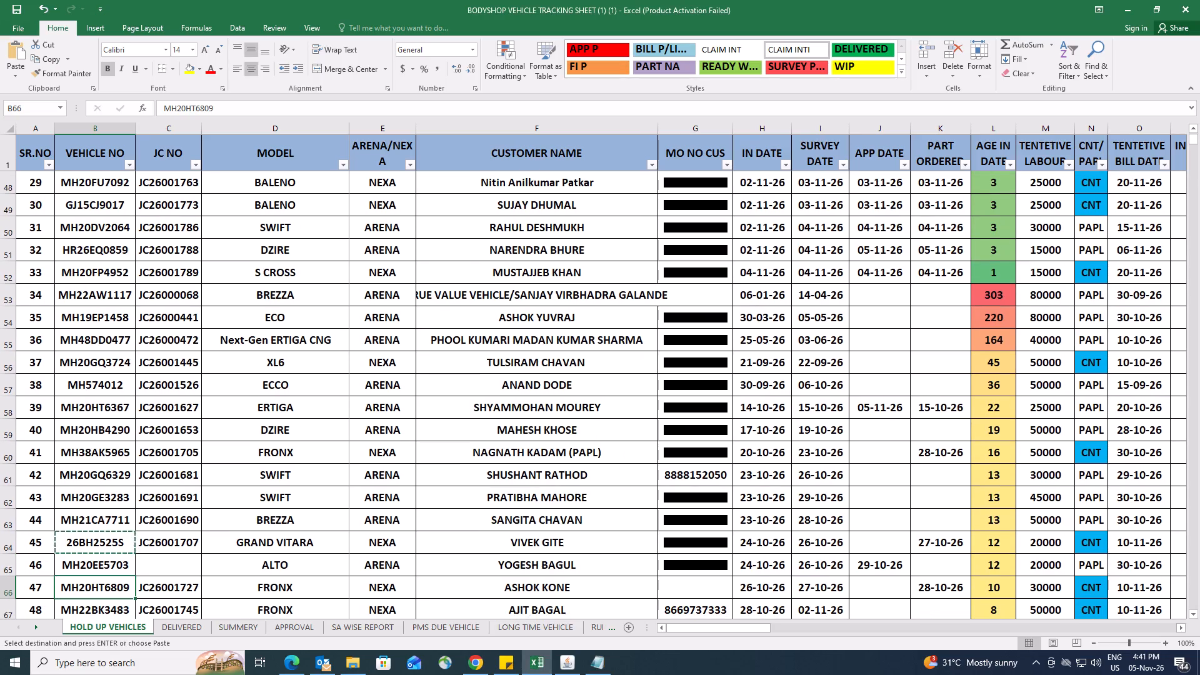
pyautogui.hotkey('ctrl', 'c')
pyautogui.hotkey('alt', 'Tab')
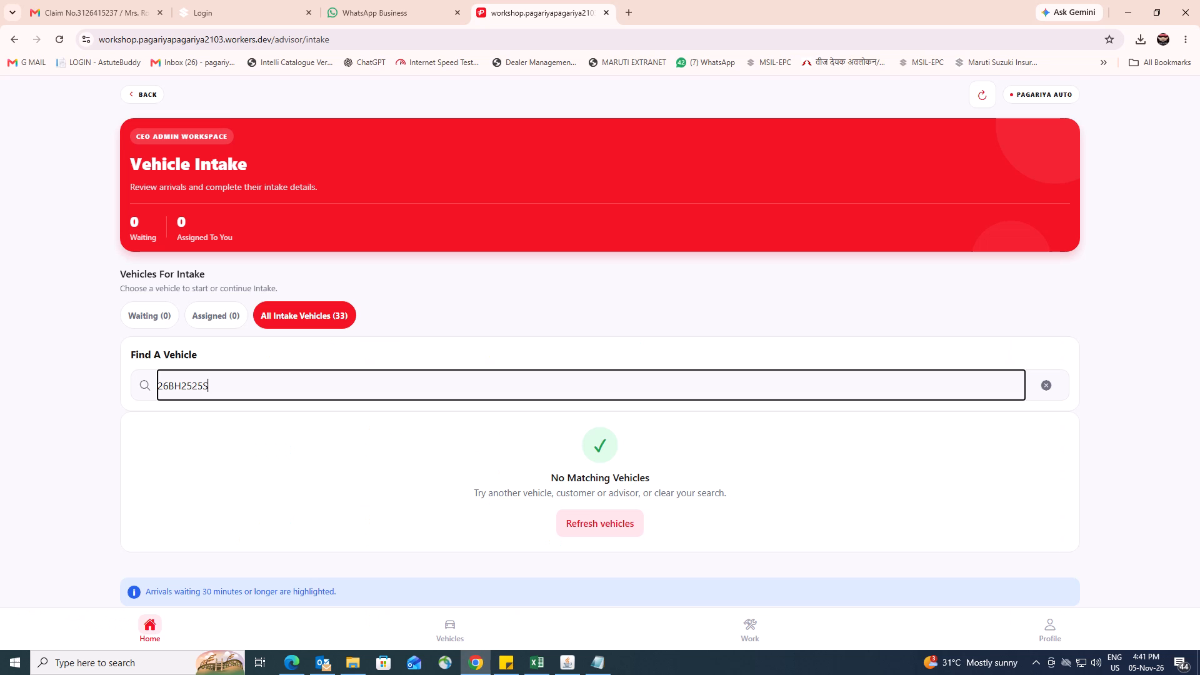
pyautogui.hotkey('ctrl', 'a')
pyautogui.hotkey('ctrl', 'v')
pyautogui.hotkey('alt', 'Tab')
pyautogui.press('Down')
pyautogui.hotkey('ctrl', 'c')
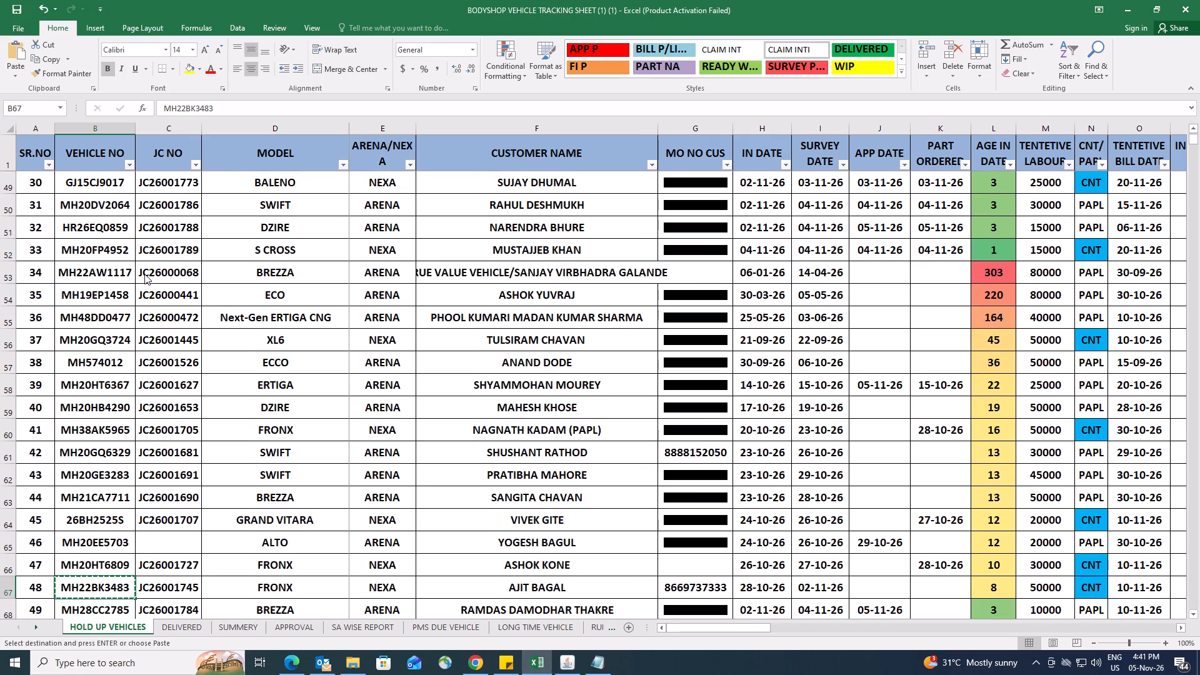
pyautogui.hotkey('alt', 'Tab')
pyautogui.hotkey('ctrl', 'a')
pyautogui.hotkey('ctrl', 'v')
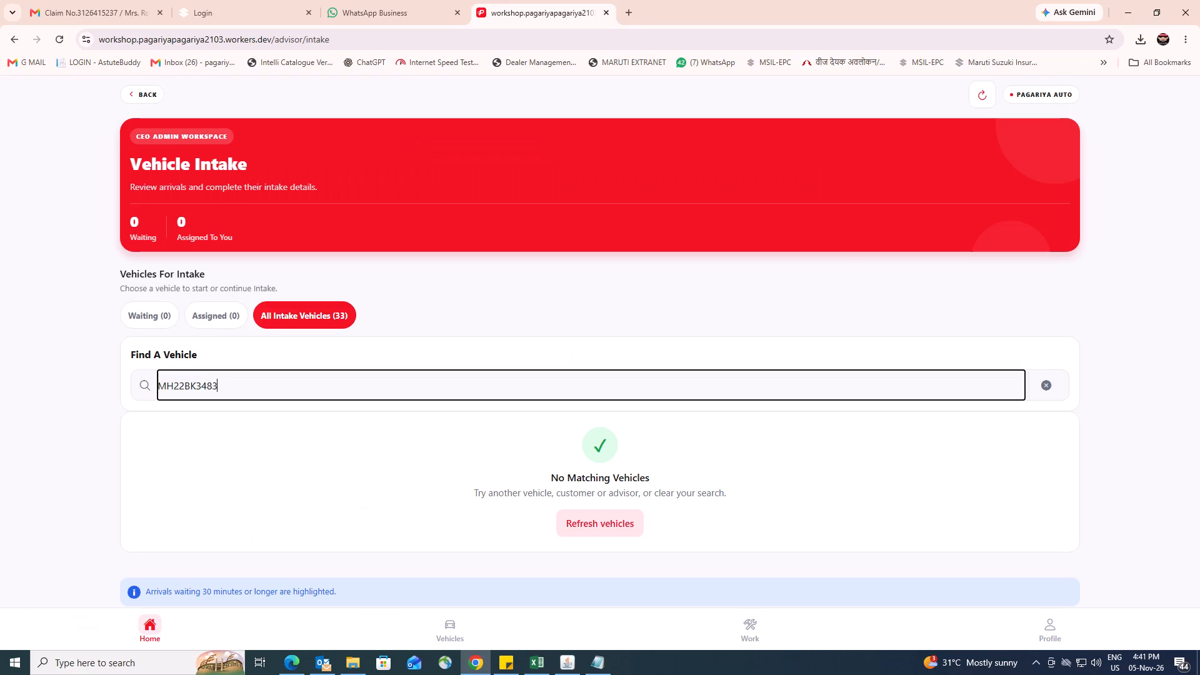
pyautogui.hotkey('alt', 'Tab')
pyautogui.press('Down')
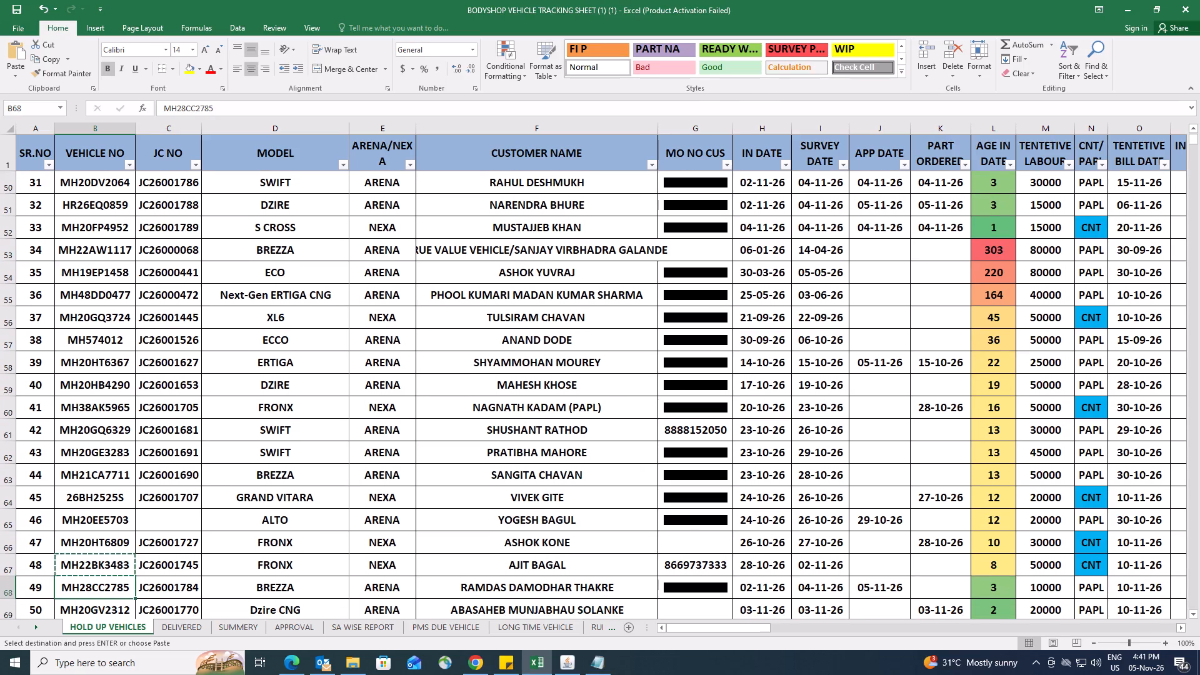
pyautogui.hotkey('ctrl', 'c')
pyautogui.hotkey('alt', 'Tab')
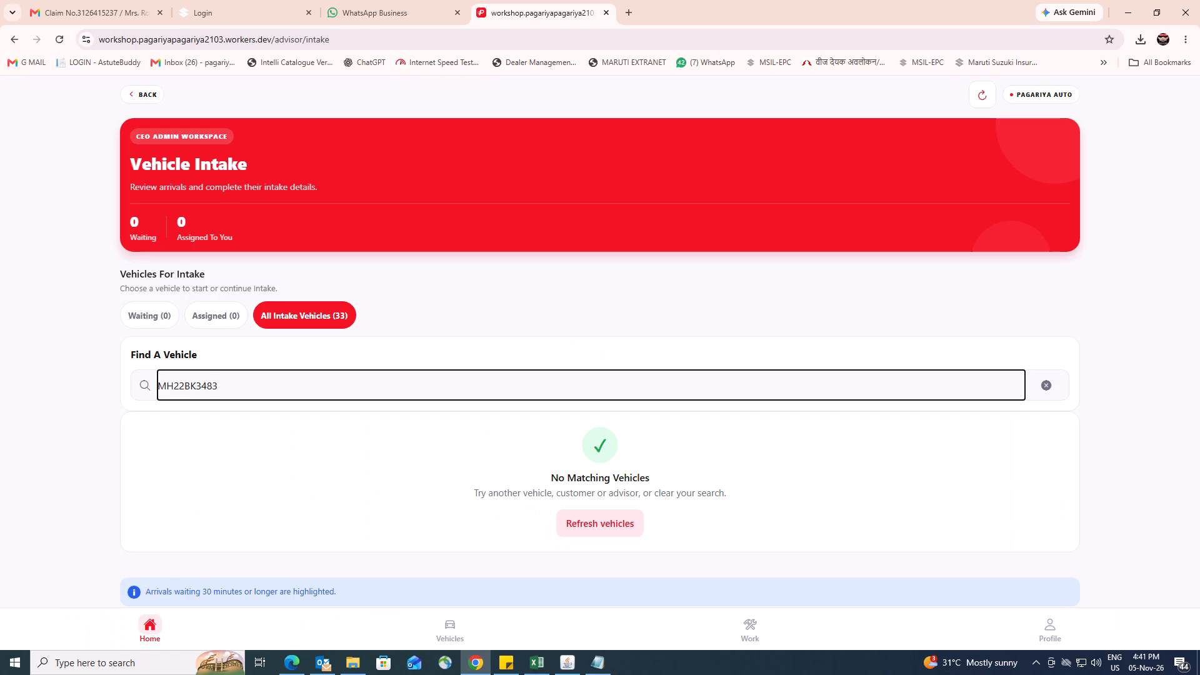
pyautogui.hotkey('ctrl', 'a')
pyautogui.hotkey('ctrl', 'v')
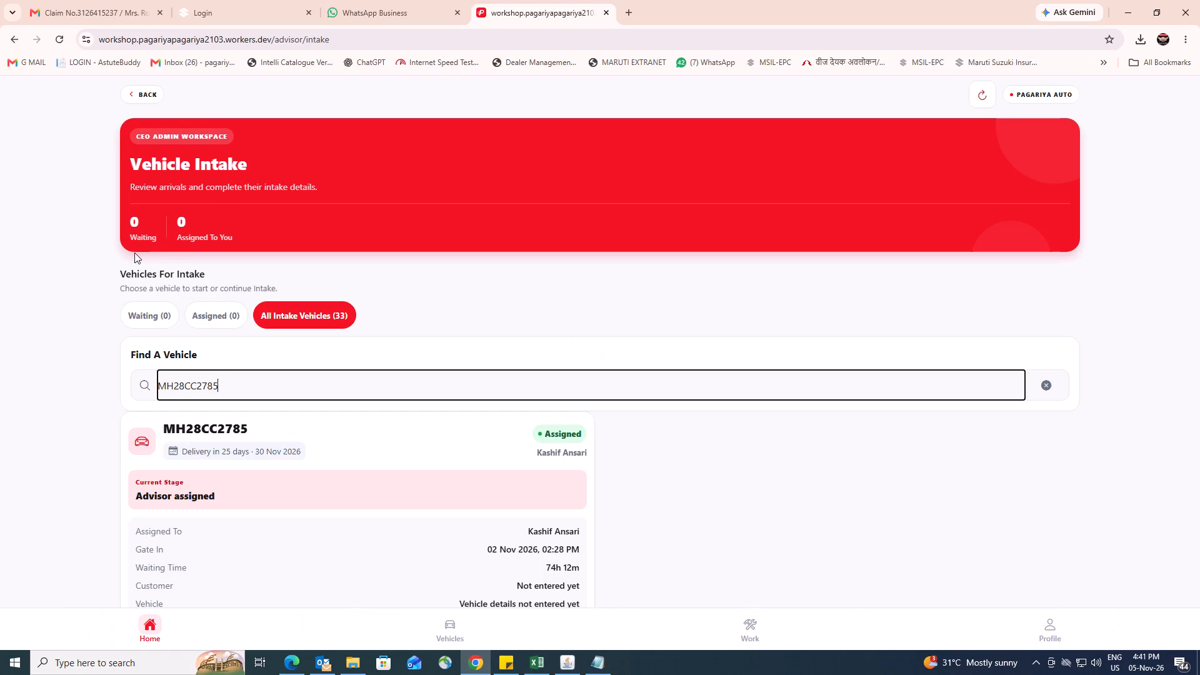
pyautogui.hotkey('alt', 'Tab')
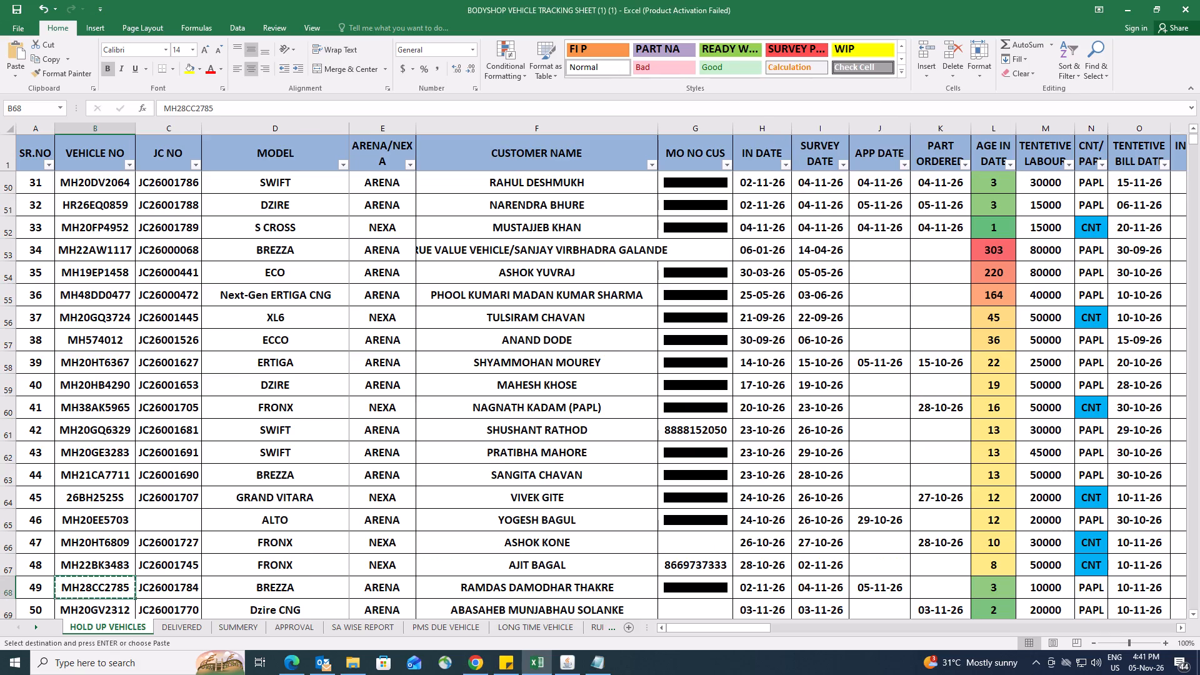
pyautogui.press('Right')
pyautogui.hotkey('ctrl', 'c')
pyautogui.press('Right')
pyautogui.press('Right')
pyautogui.press('Right')
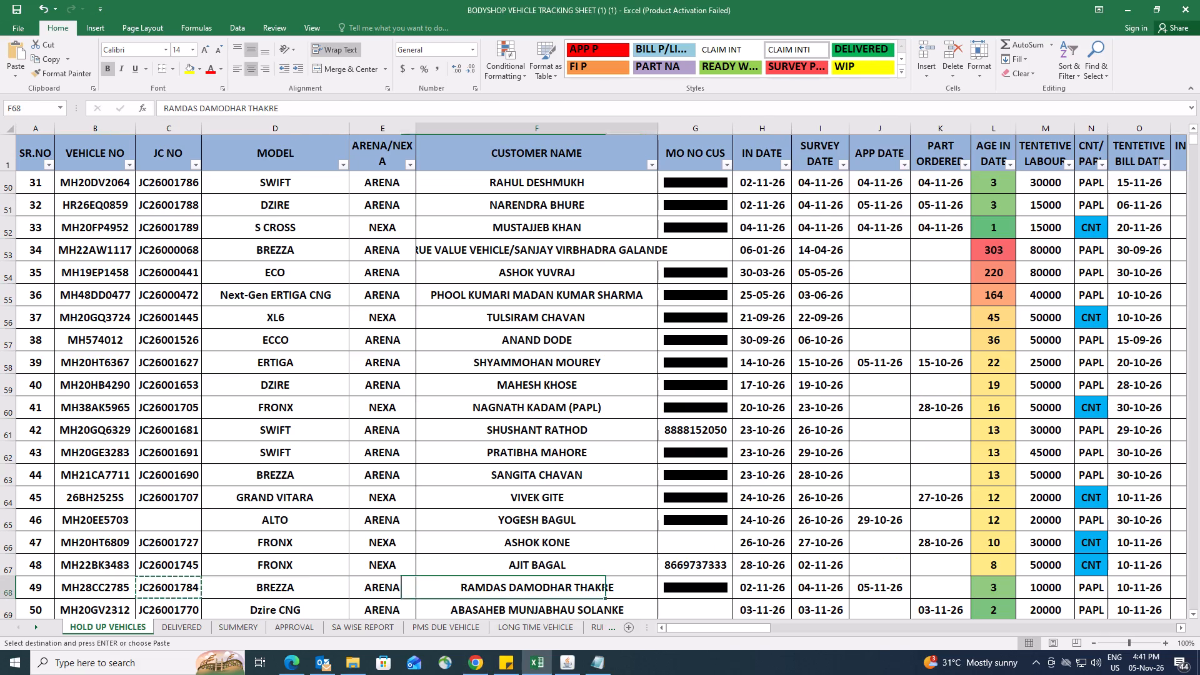
pyautogui.hotkey('ctrl', 'c')
pyautogui.press('Right')
pyautogui.hotkey('ctrl', 'c')
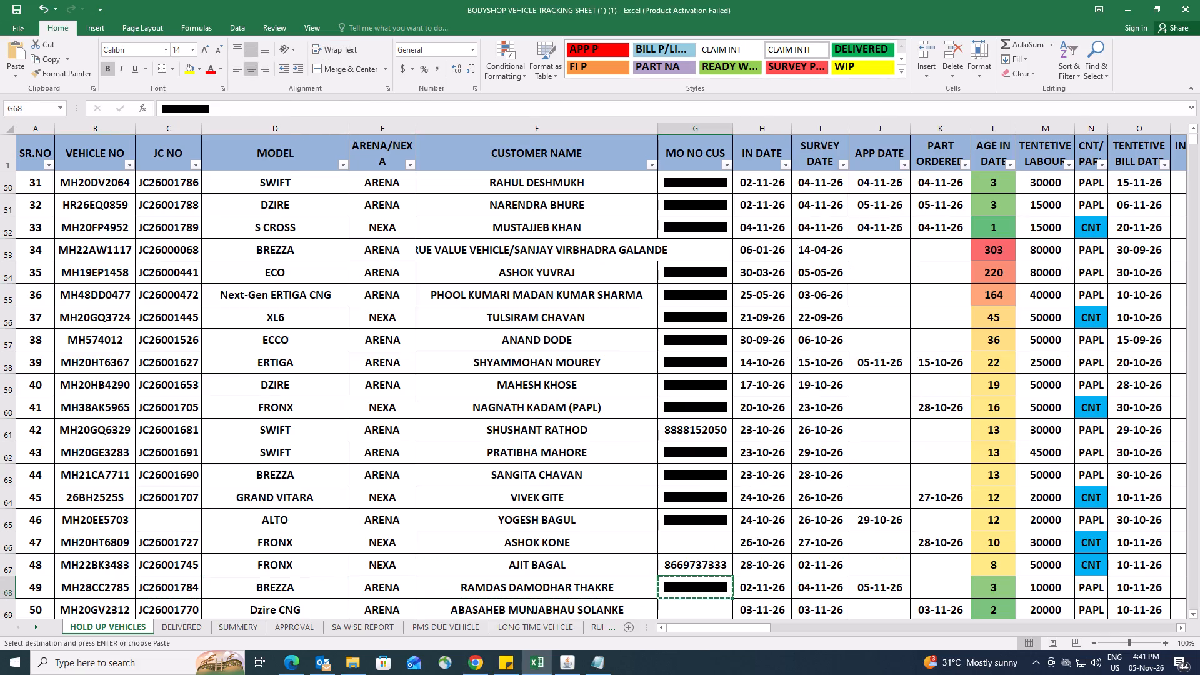
pyautogui.hotkey('alt', 'Tab')
pyautogui.click(221, 518)
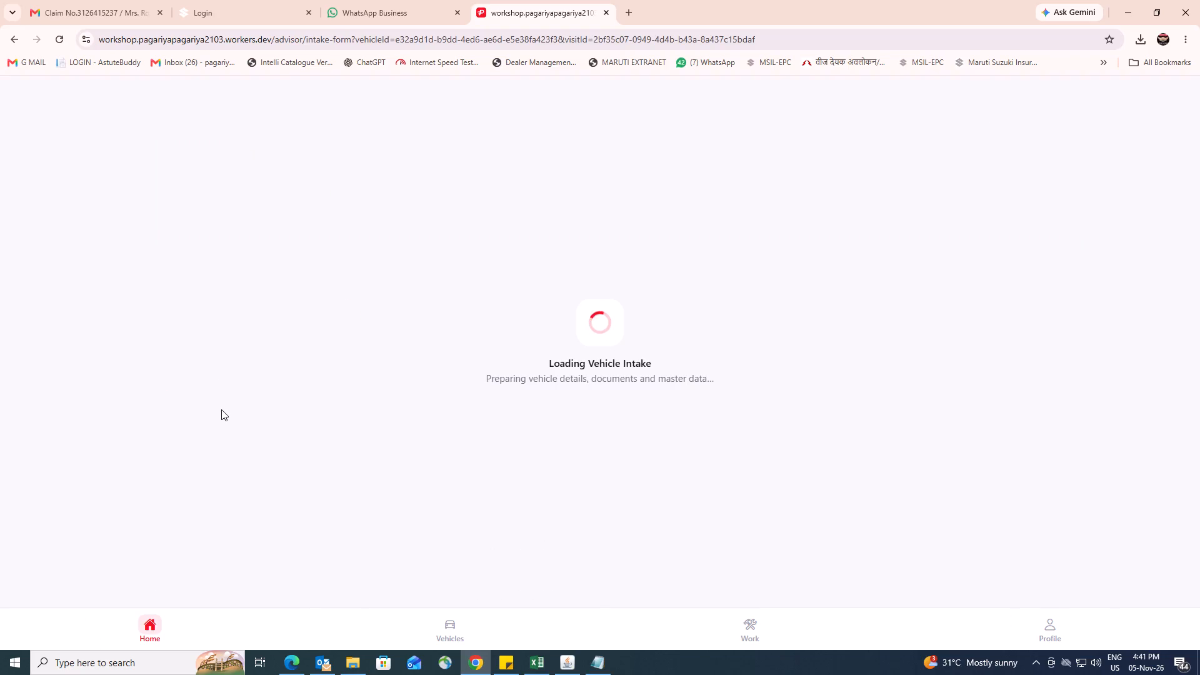
pyautogui.click(206, 396)
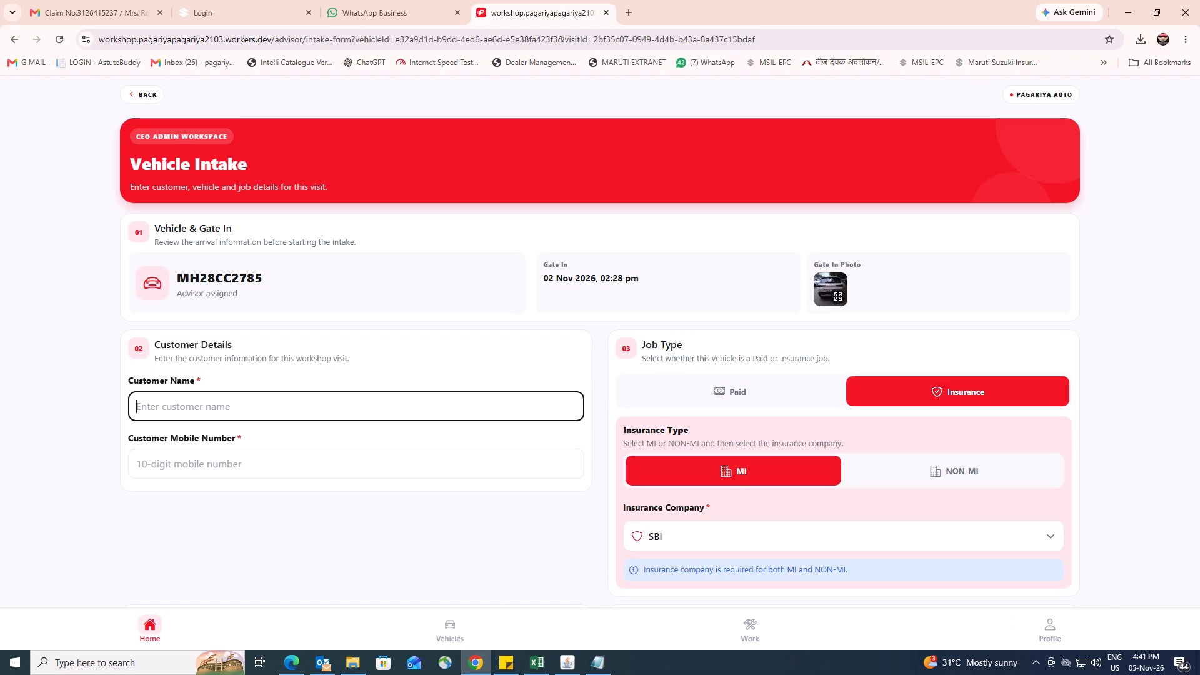
pyautogui.press('super+v')
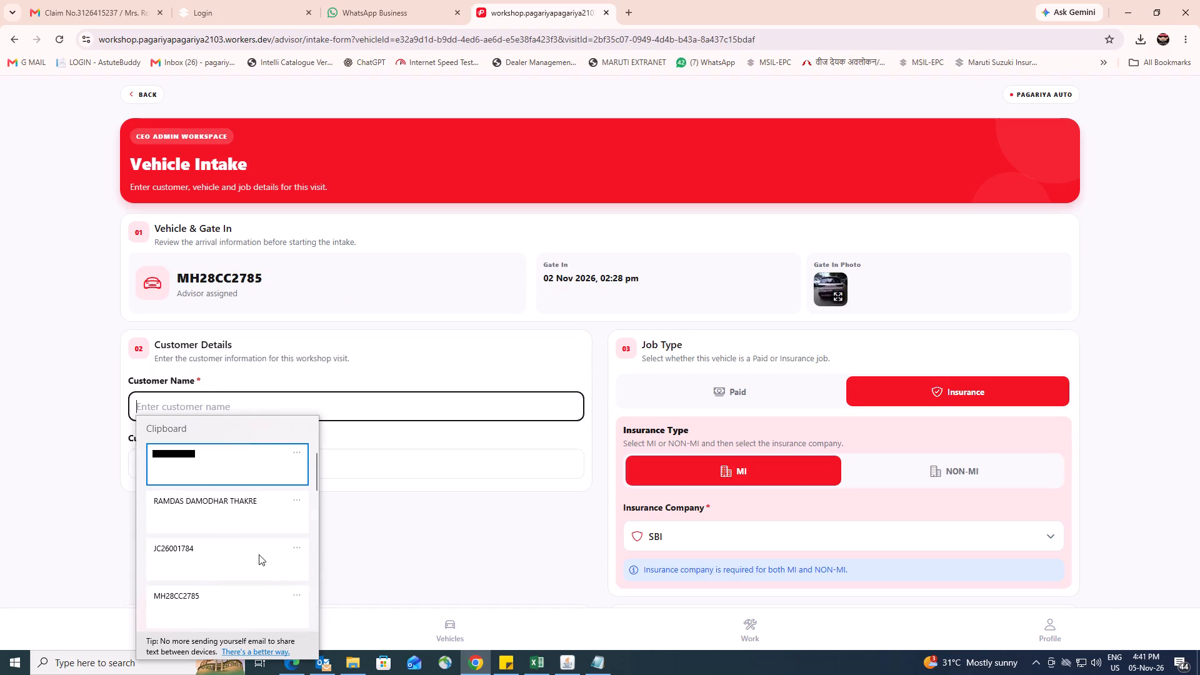
pyautogui.click(209, 498)
pyautogui.hotkey('ctrl', 'v')
pyautogui.click(194, 467)
pyautogui.press('super+v')
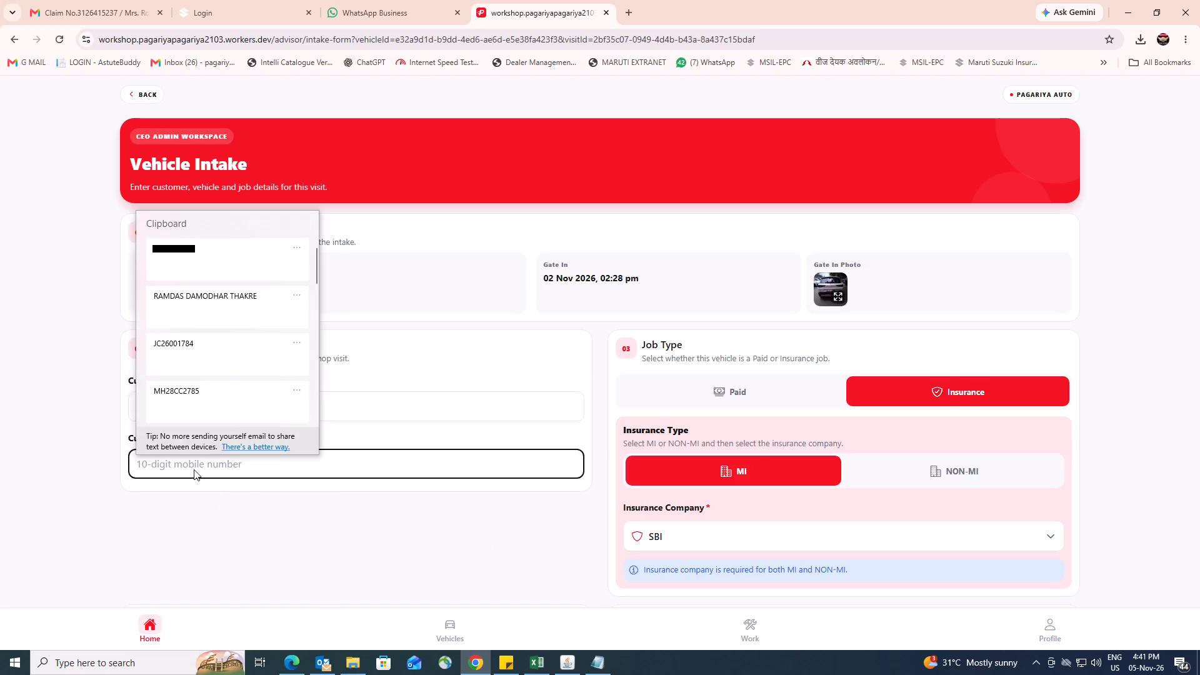
pyautogui.click(190, 257)
pyautogui.hotkey('ctrl', 'v')
# Set the vehicle model to BREZZA (Arena) in the intake form.
pyautogui.scroll(-6, 539, 468)
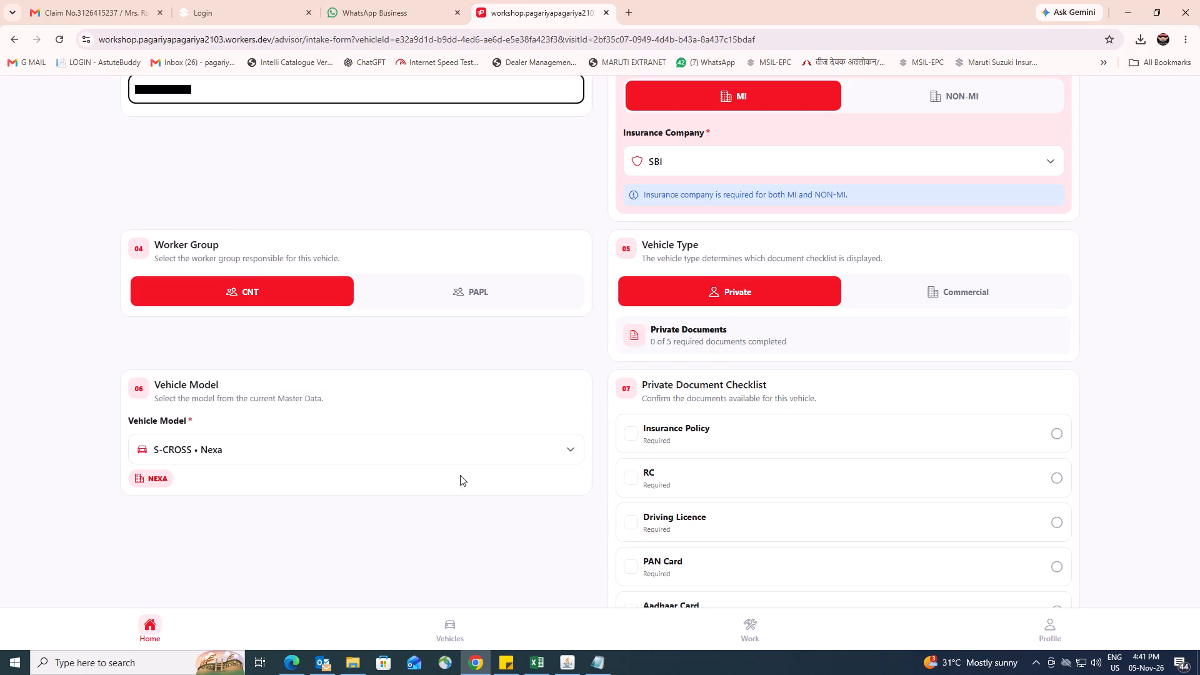
pyautogui.click(259, 445)
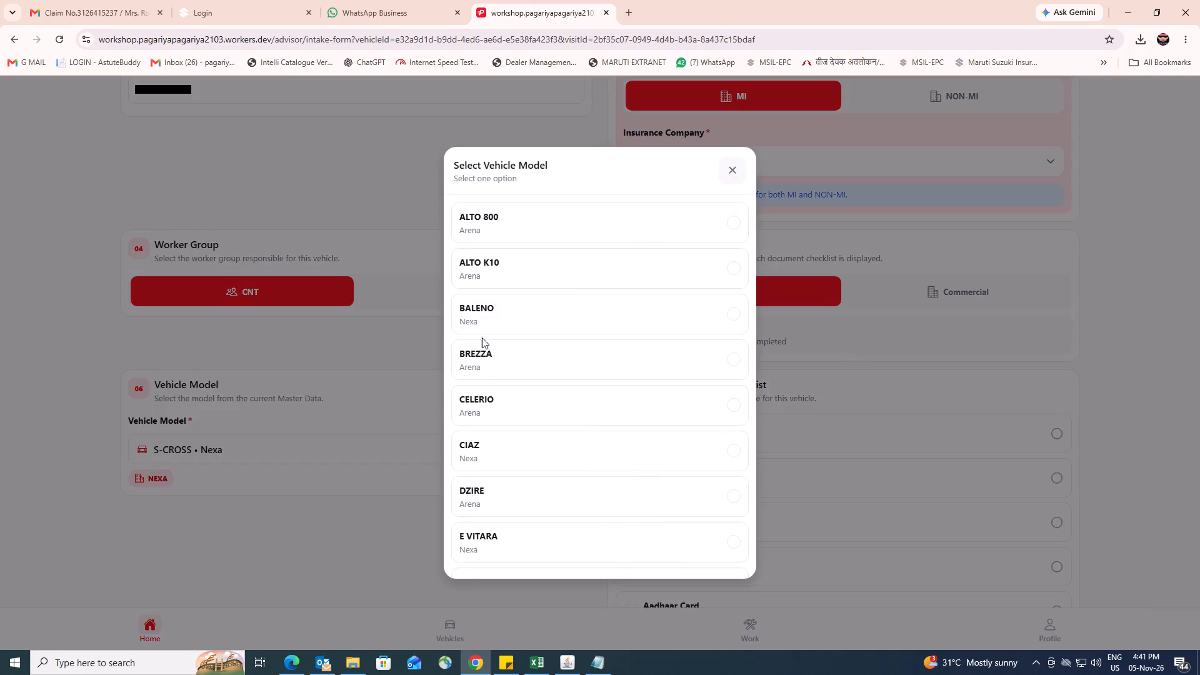
pyautogui.click(478, 353)
# Add a vehicle photo to the intake from an image file on the Desktop.
pyautogui.scroll(-5, 302, 489)
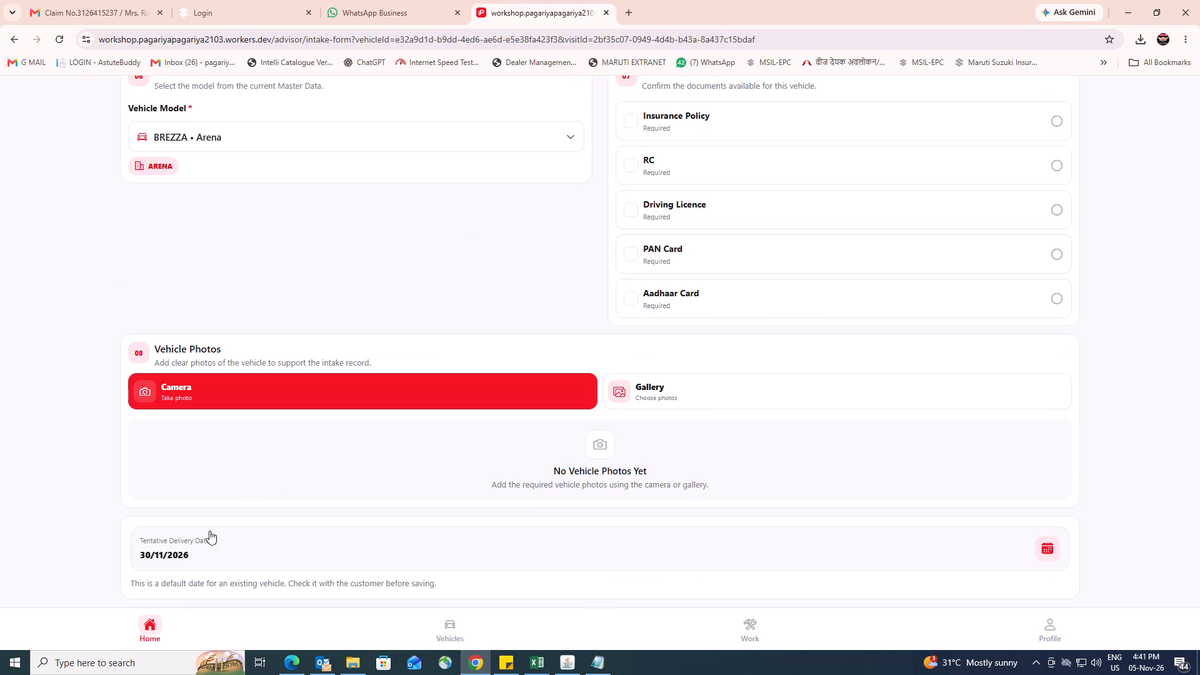
pyautogui.click(641, 401)
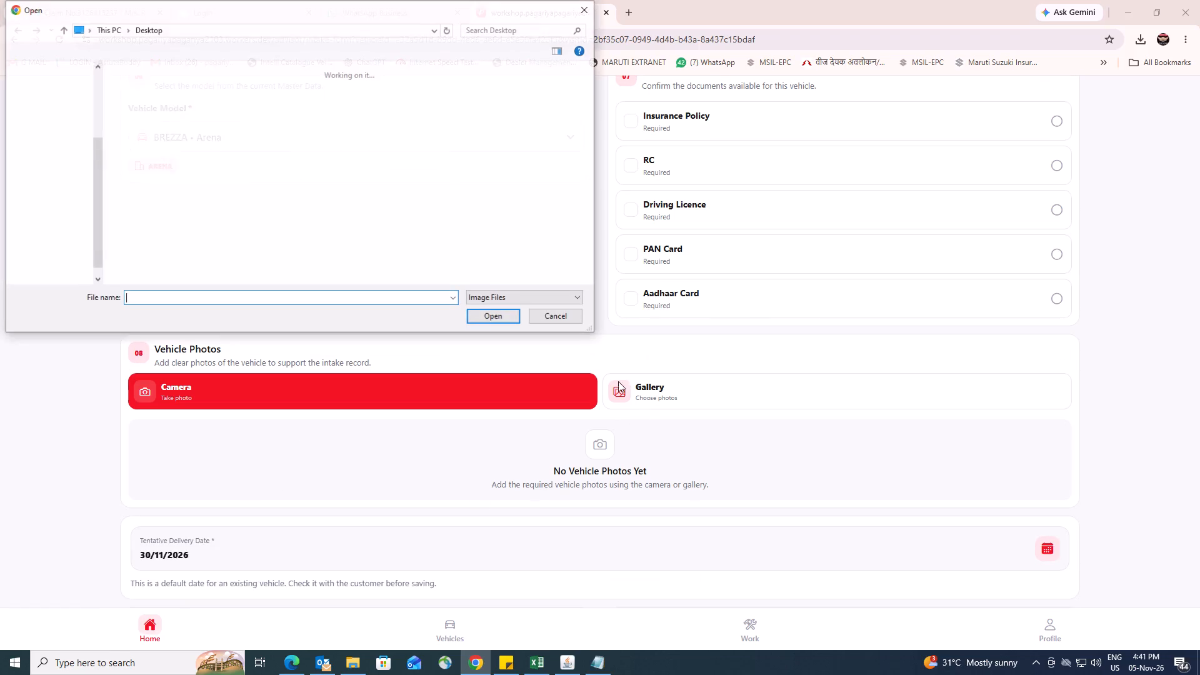
pyautogui.doubleClick(417, 124)
pyautogui.scroll(-5, 357, 457)
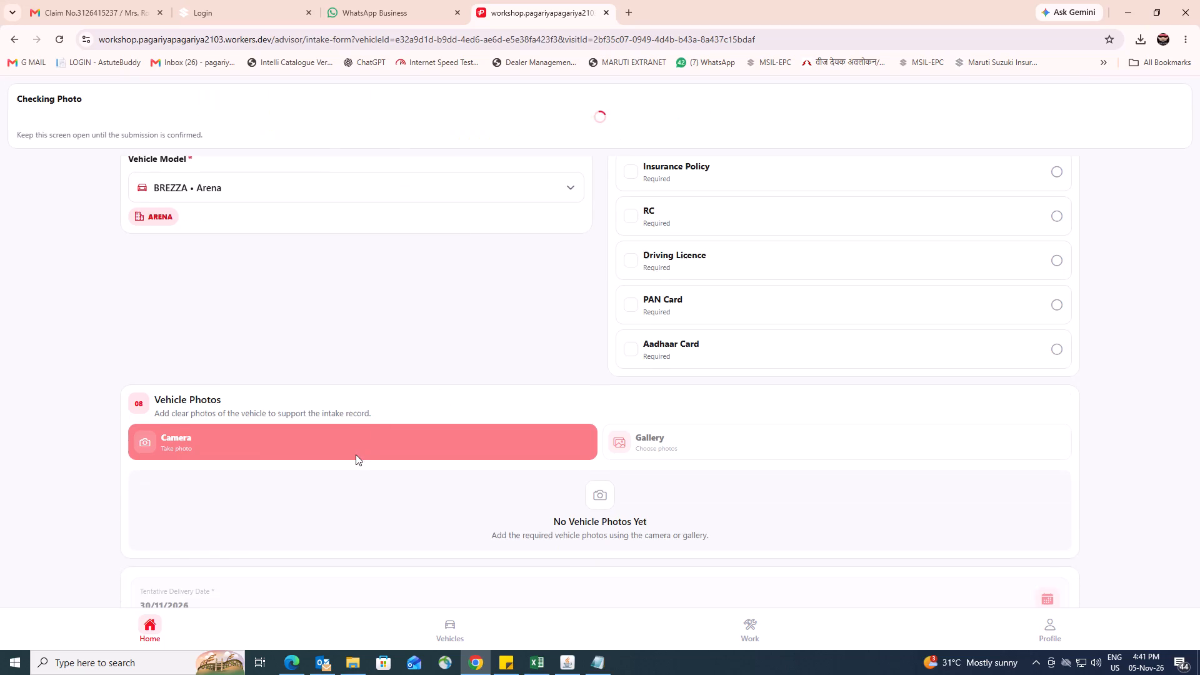
pyautogui.click(184, 507)
pyautogui.click(180, 477)
pyautogui.press('super+v')
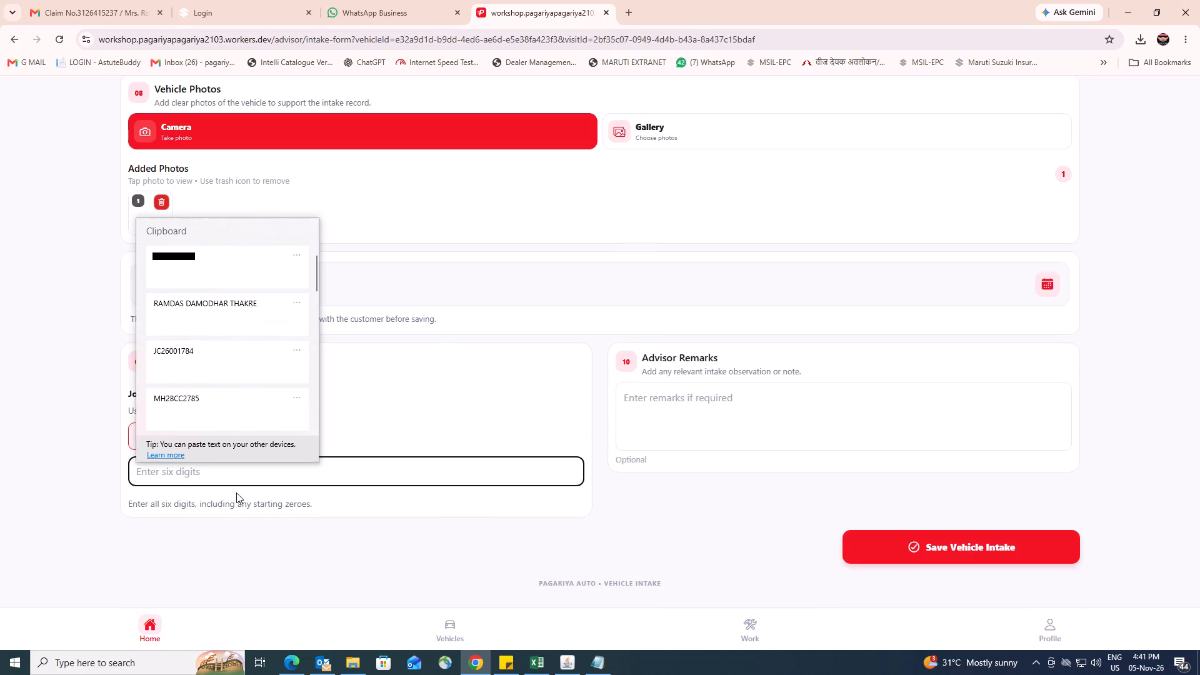
pyautogui.click(196, 354)
pyautogui.hotkey('ctrl', 'v')
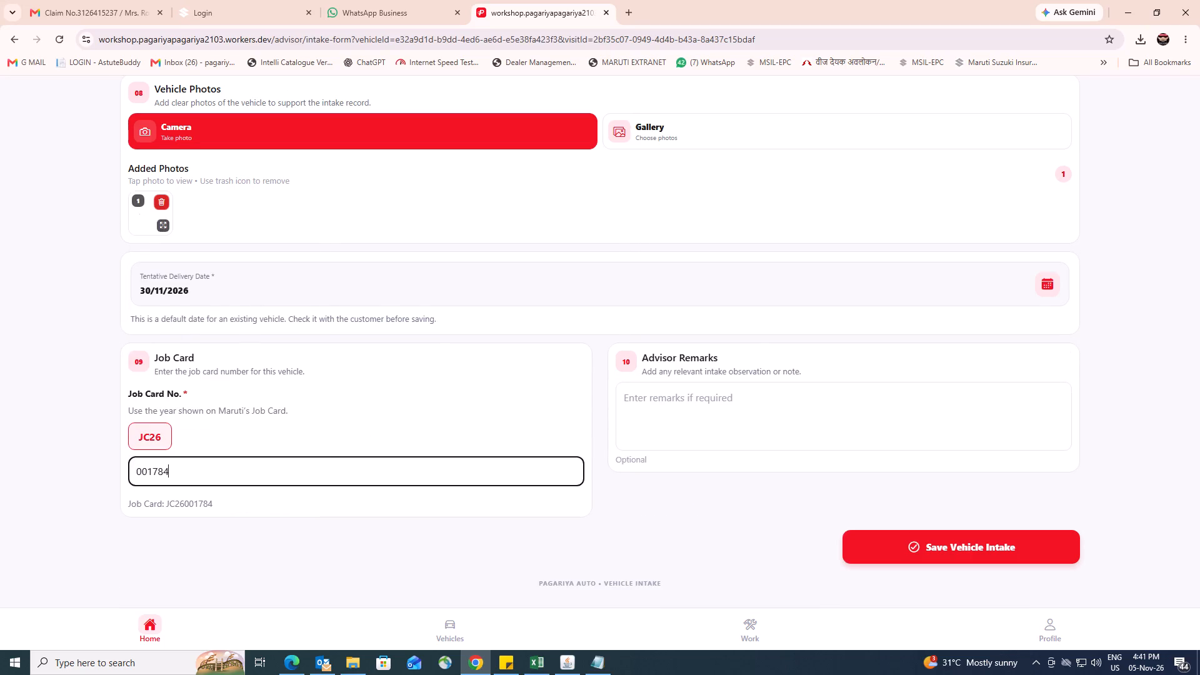
pyautogui.scroll(6, 756, 429)
pyautogui.hotkey('alt', 'Tab')
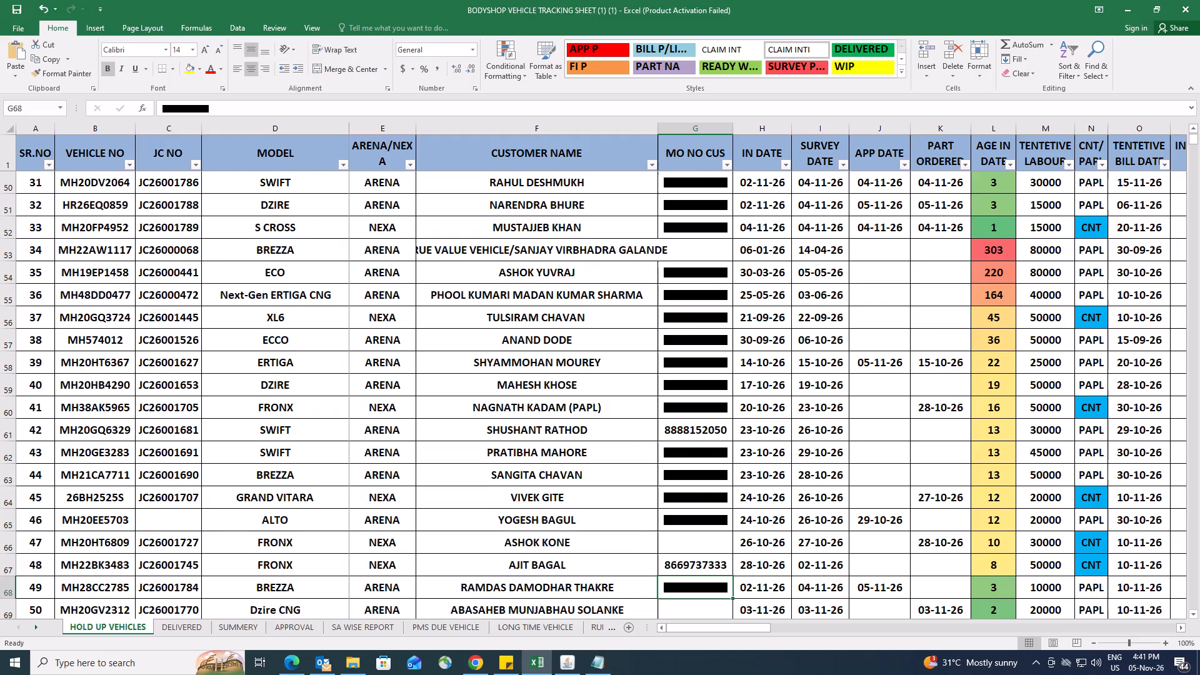
pyautogui.press('Right')
pyautogui.press('Right')
pyautogui.press('Right')
pyautogui.press('Right')
pyautogui.press('Right')
pyautogui.press('Right')
pyautogui.press('Right')
pyautogui.press('Right')
pyautogui.press('Right')
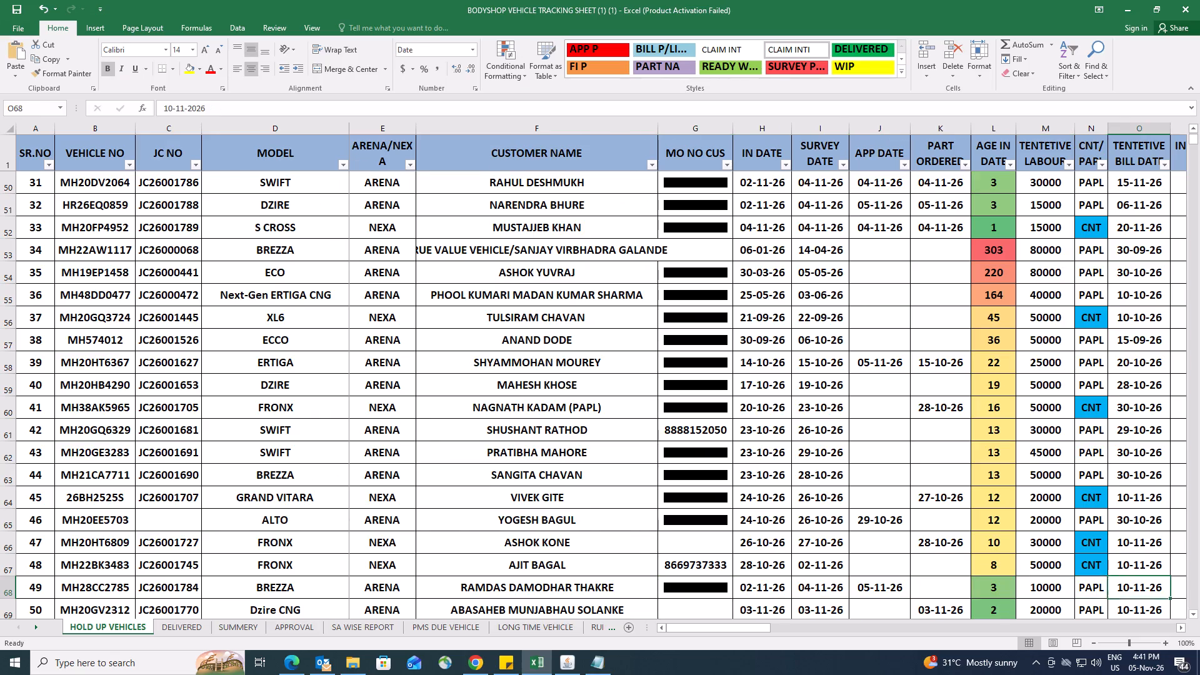
pyautogui.press('Left')
pyautogui.press('Right')
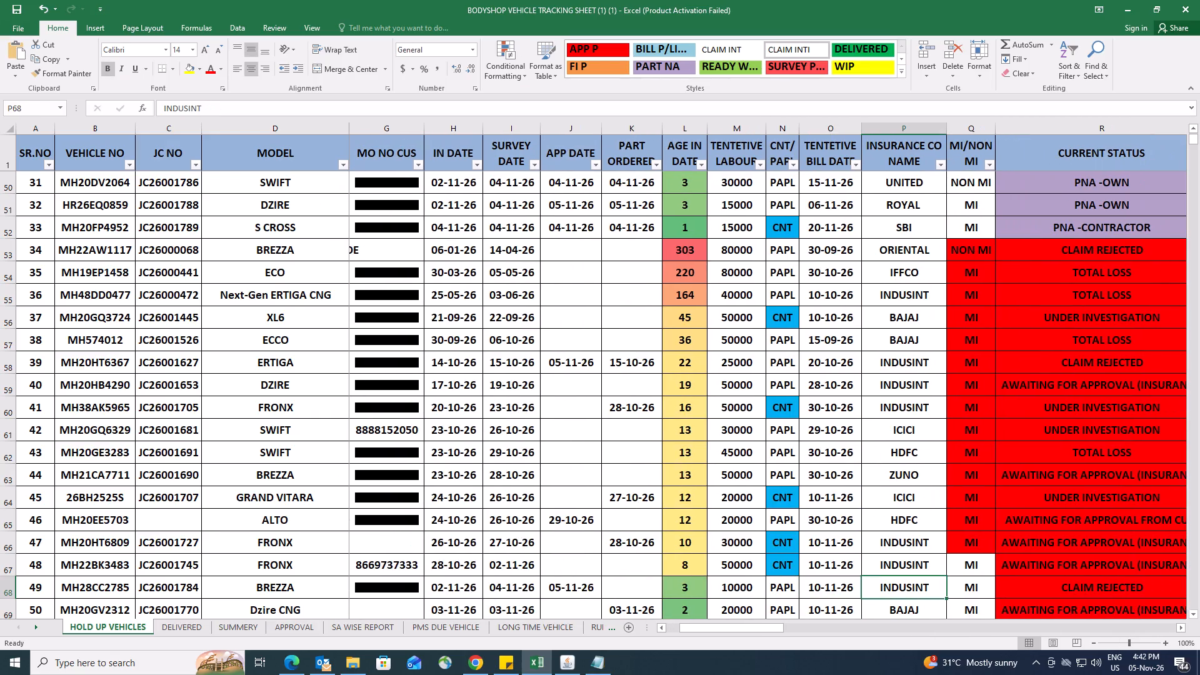
pyautogui.press('Left')
pyautogui.press('Left')
pyautogui.press('Left')
pyautogui.press('Left')
pyautogui.press('Left')
pyautogui.press('Left')
pyautogui.press('Left')
pyautogui.press('Left')
pyautogui.press('Left')
pyautogui.press('Left')
pyautogui.press('Left')
pyautogui.press('Left')
pyautogui.press('Left')
pyautogui.press('Left')
pyautogui.press('Left')
pyautogui.press('Left')
pyautogui.press('Left')
pyautogui.press('Left')
pyautogui.press('Left')
pyautogui.press('Left')
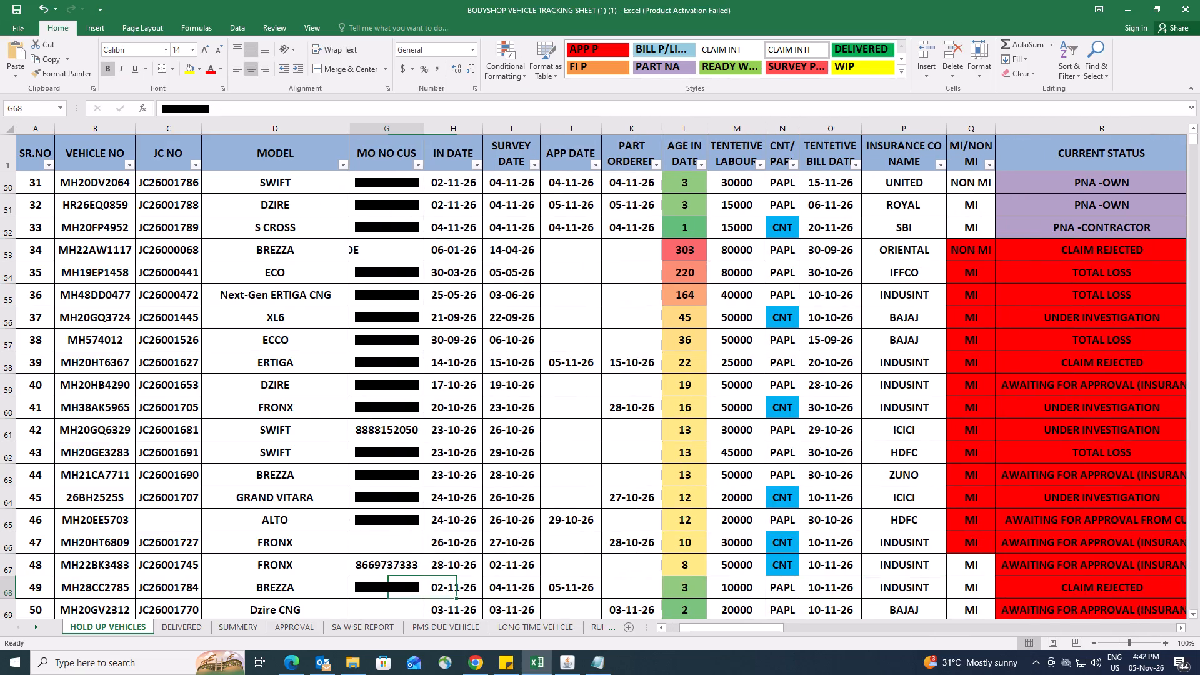
pyautogui.press('Right')
pyautogui.press('Right')
# Back in the intake form, mark Insurance Policy, RC, Driving Licence, PAN Card and Aadhaar Card as available in the private document checklist.
pyautogui.hotkey('alt', 'Tab')
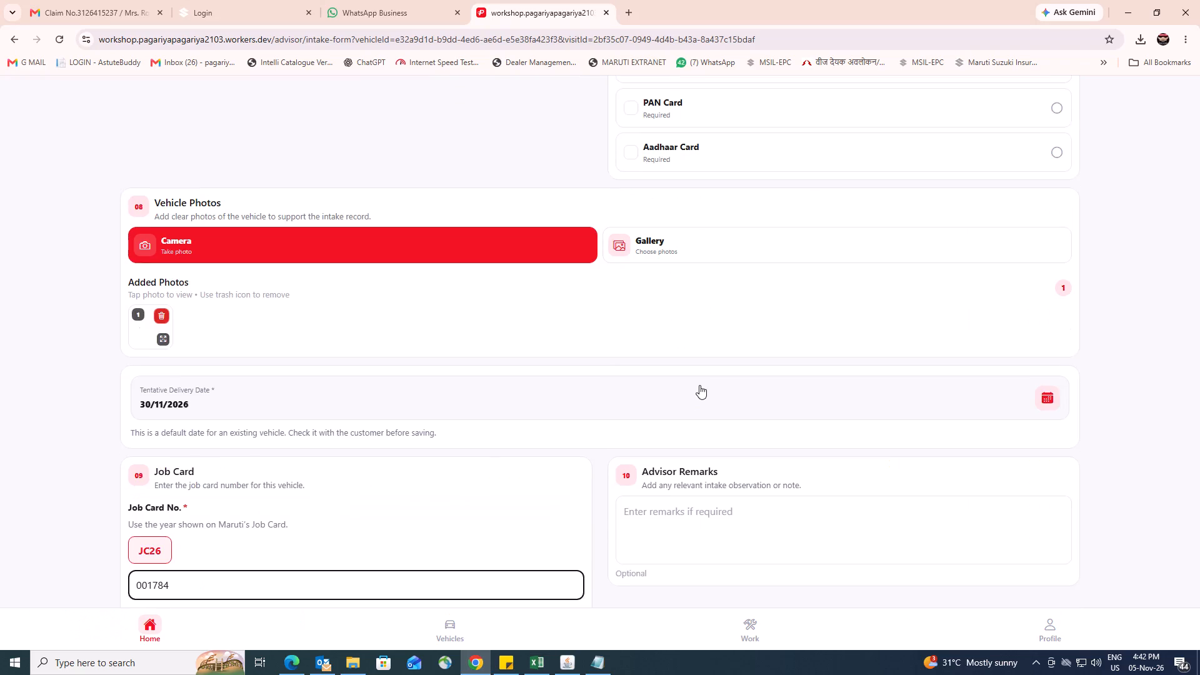
pyautogui.scroll(7, 699, 385)
pyautogui.click(654, 415)
pyautogui.click(653, 461)
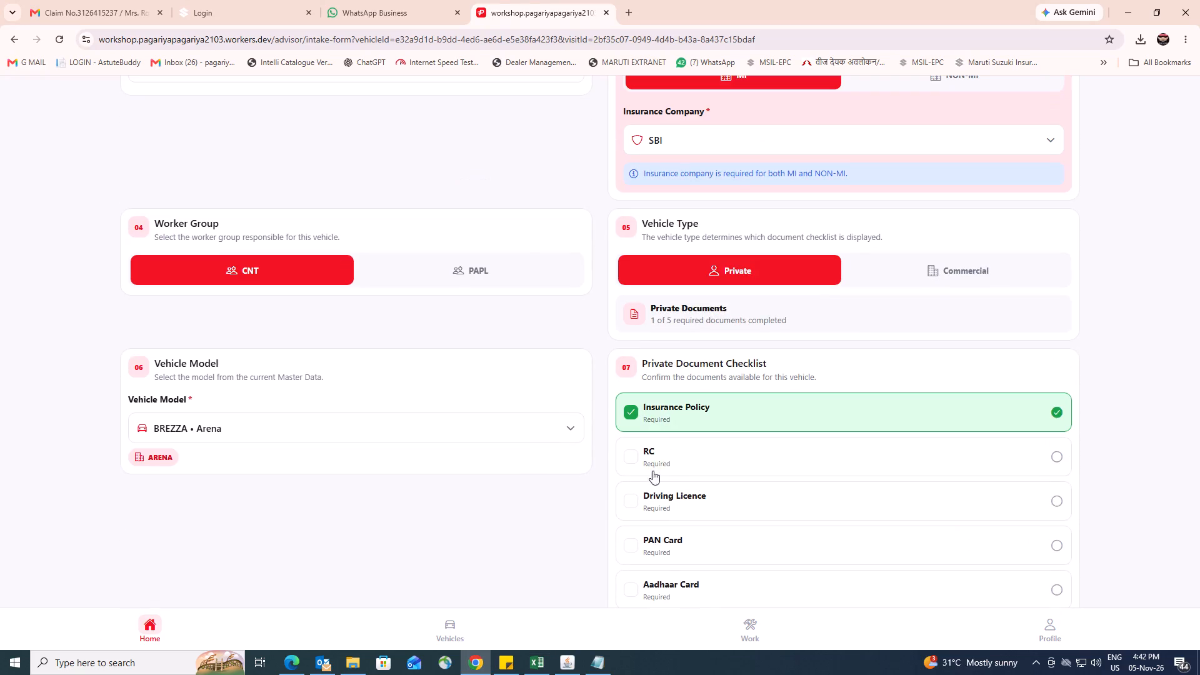
pyautogui.click(654, 504)
pyautogui.scroll(-3, 662, 516)
pyautogui.click(656, 396)
pyautogui.click(665, 357)
# Set the insurance company to INDUSINT under Job Type.
pyautogui.scroll(1, 686, 365)
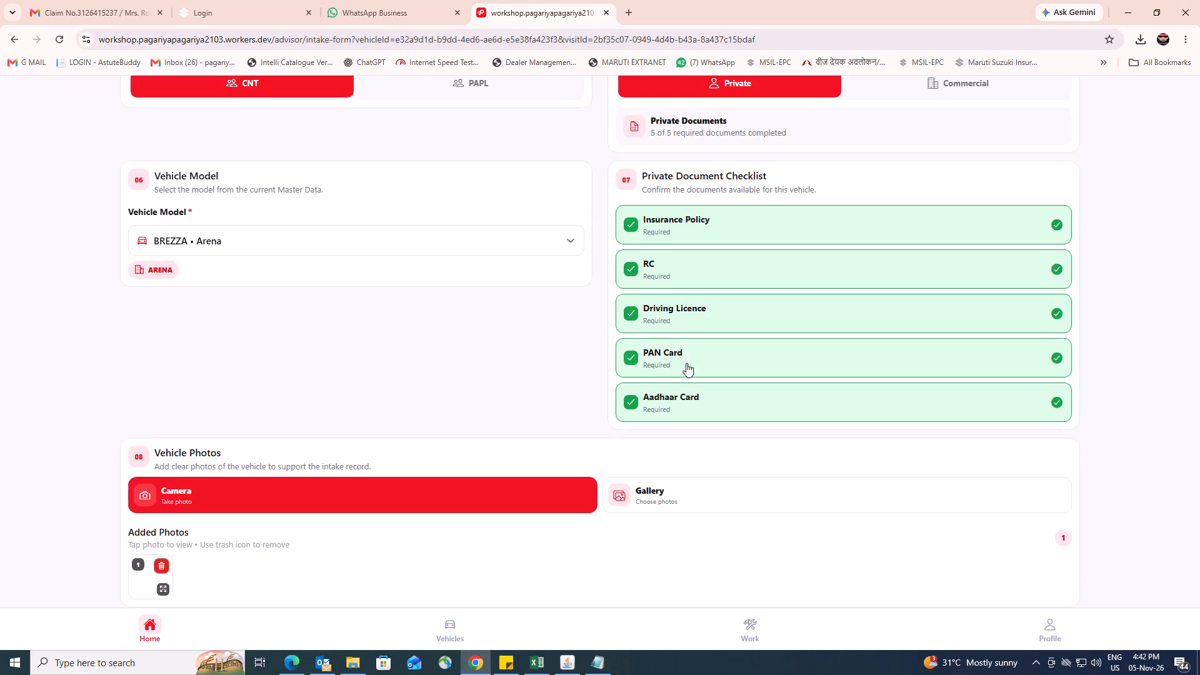
pyautogui.scroll(5, 686, 363)
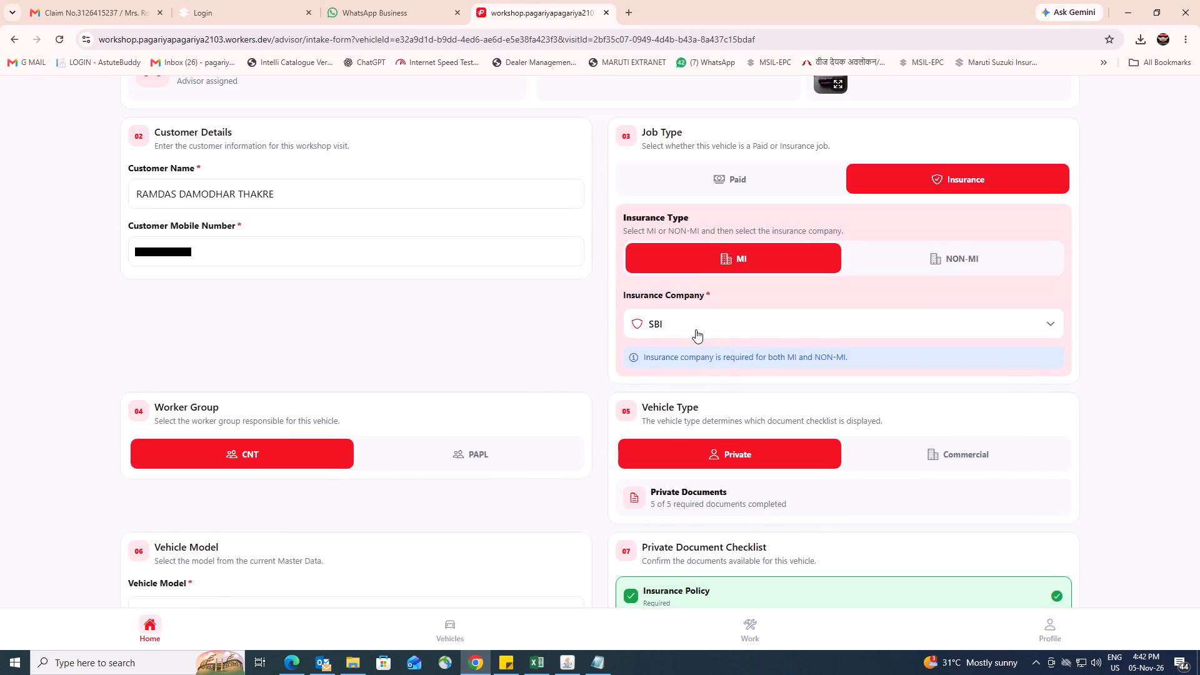
pyautogui.click(696, 329)
pyautogui.scroll(-2, 498, 456)
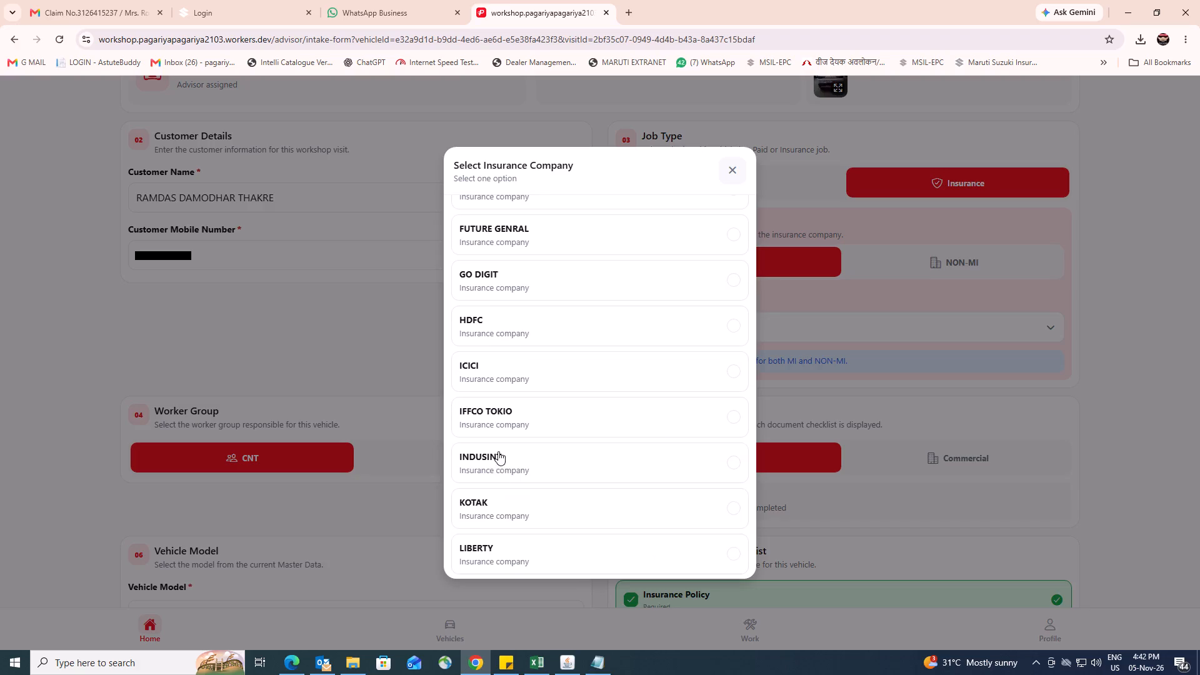
pyautogui.click(492, 458)
# Assign the vehicle to the PAPL worker group.
pyautogui.scroll(2, 857, 291)
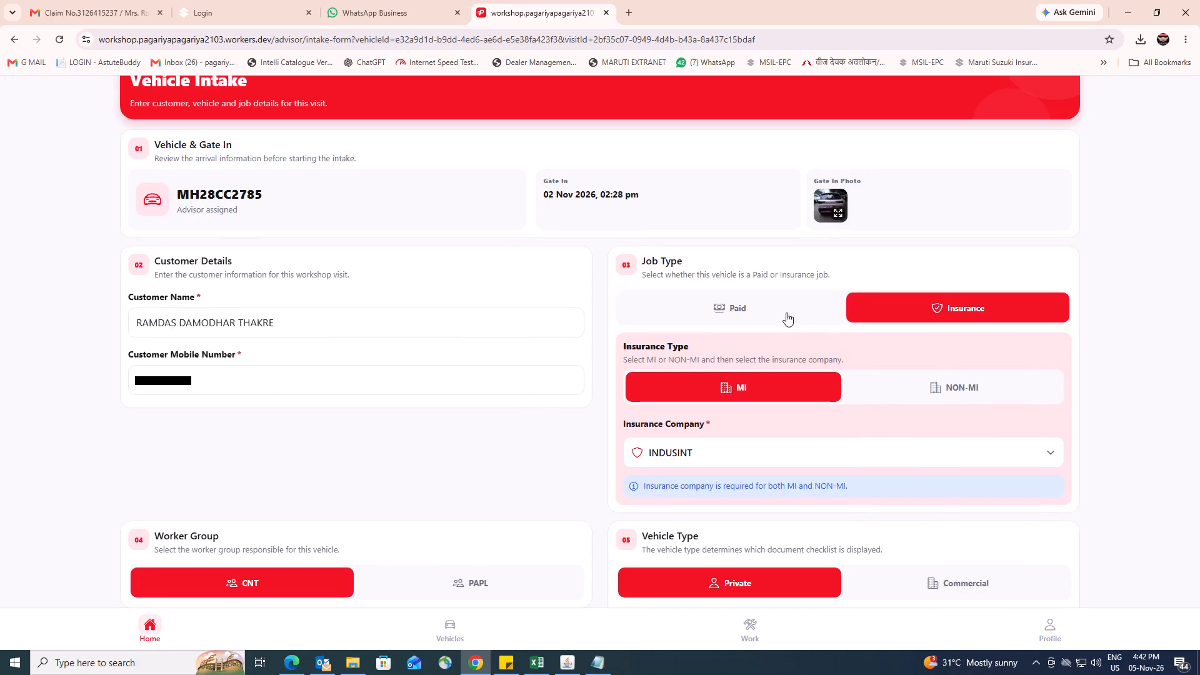
pyautogui.scroll(-3, 516, 452)
pyautogui.click(482, 394)
pyautogui.scroll(-4, 543, 427)
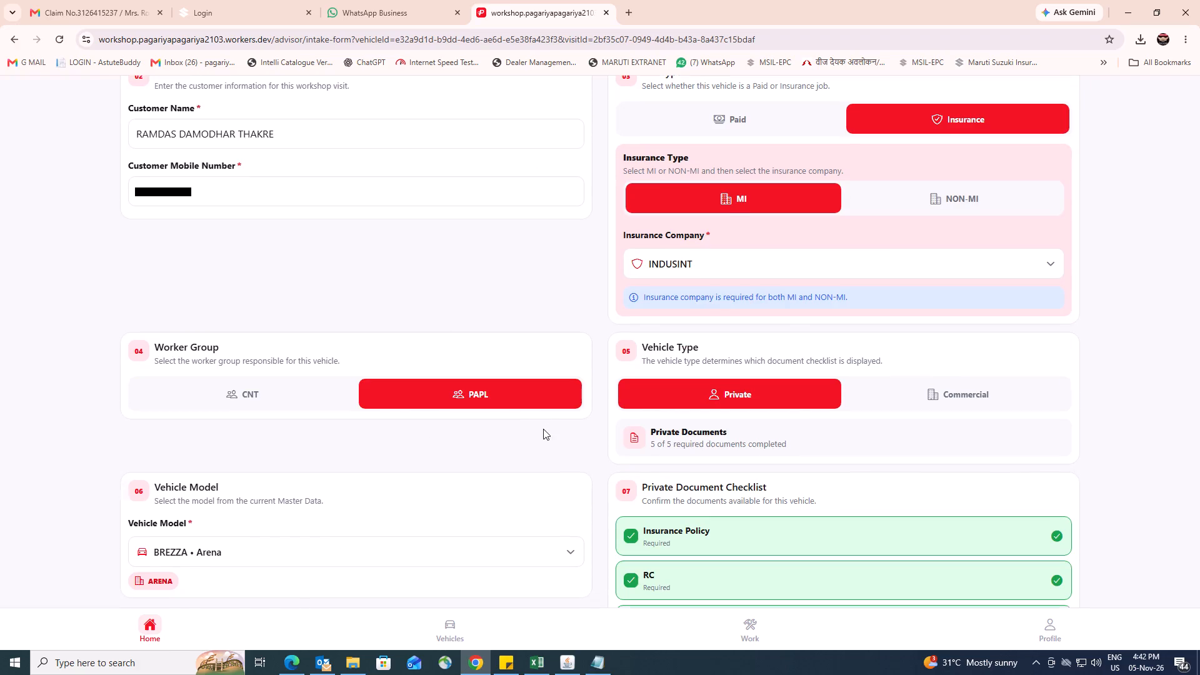
pyautogui.scroll(5, 544, 429)
pyautogui.scroll(-10, 545, 429)
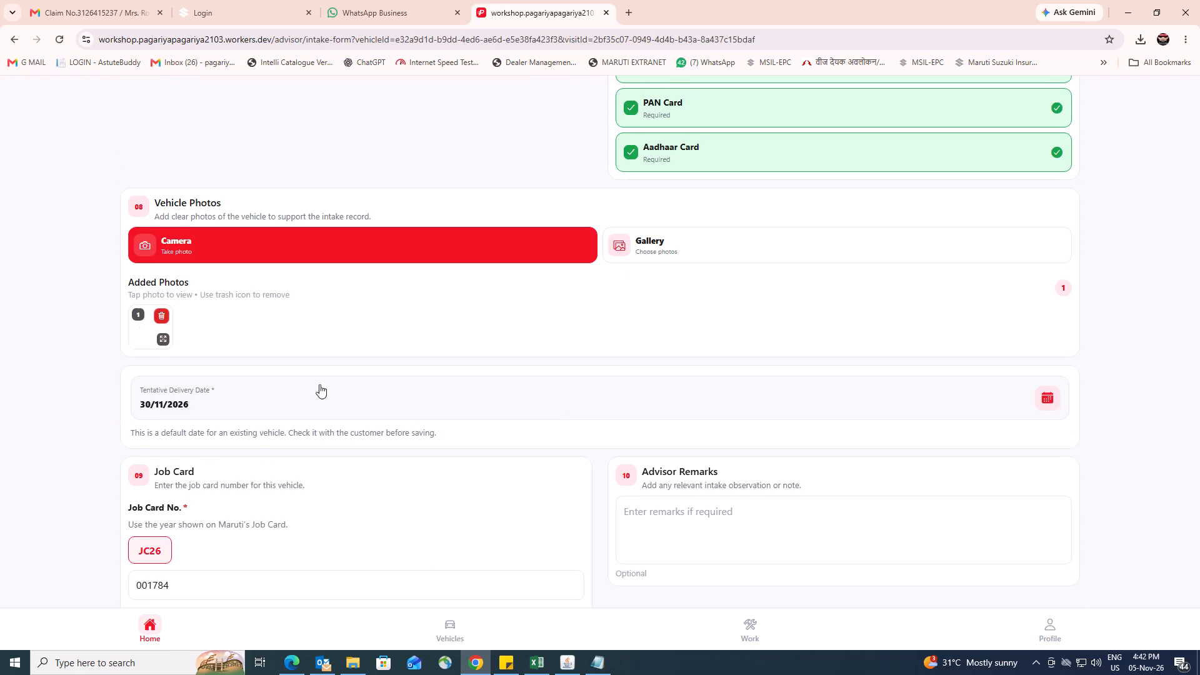
pyautogui.scroll(-6, 711, 403)
pyautogui.click(924, 549)
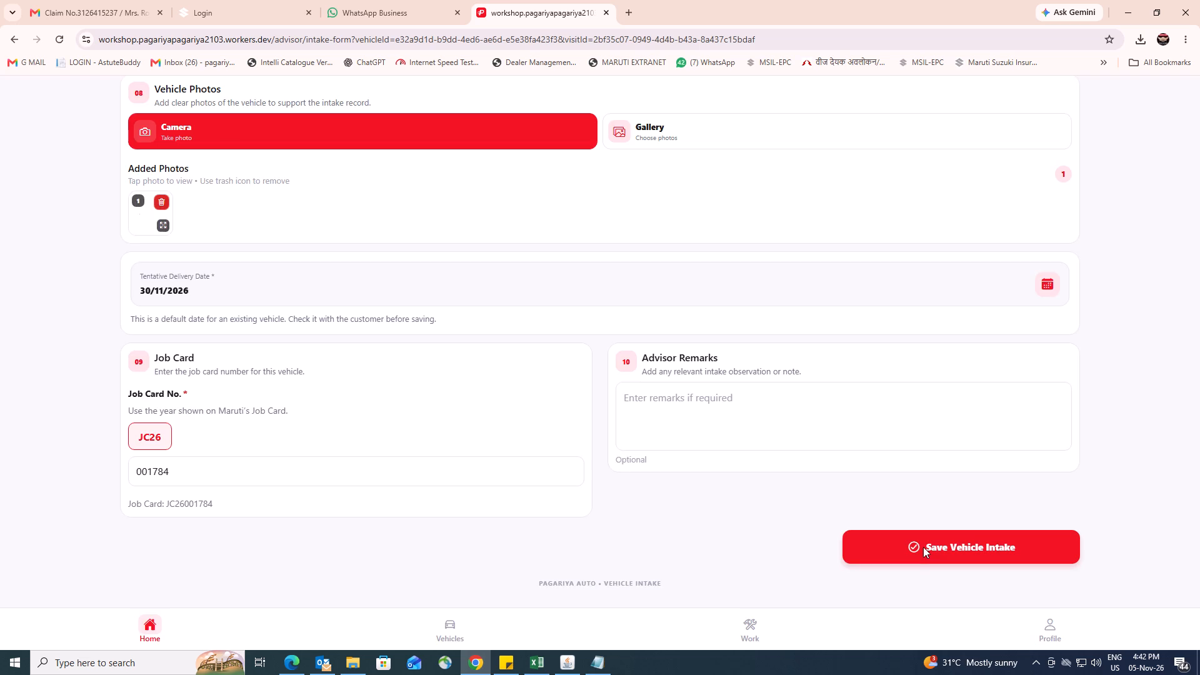
pyautogui.click(578, 429)
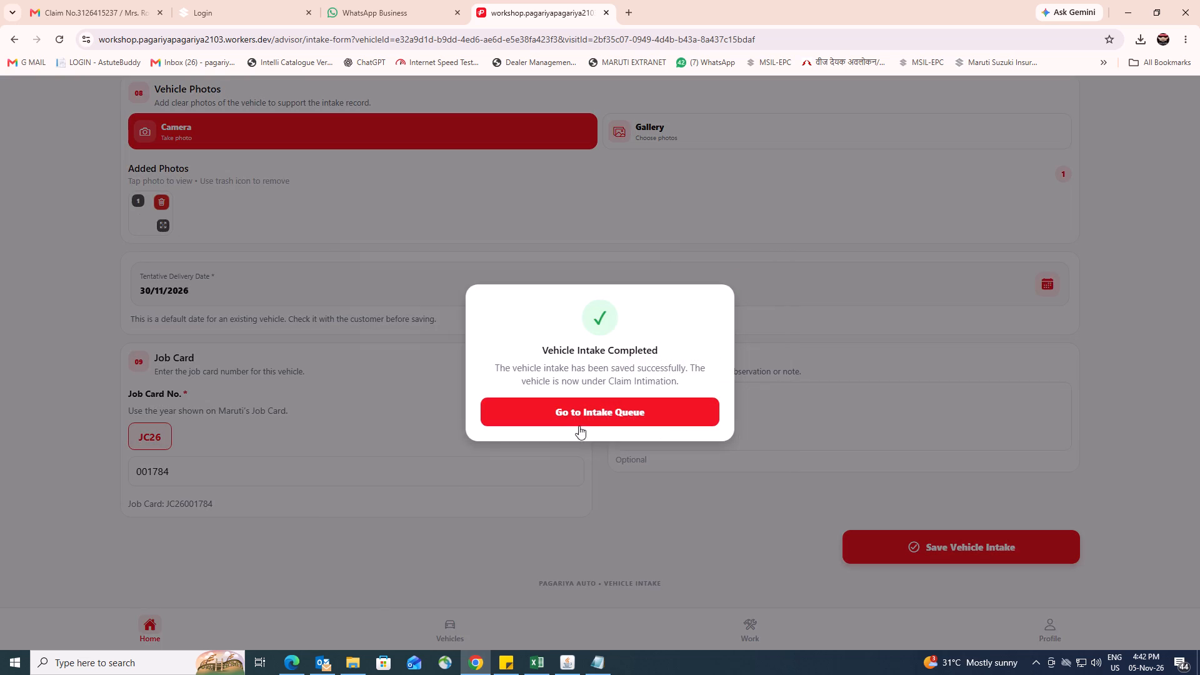
pyautogui.click(581, 416)
pyautogui.click(509, 397)
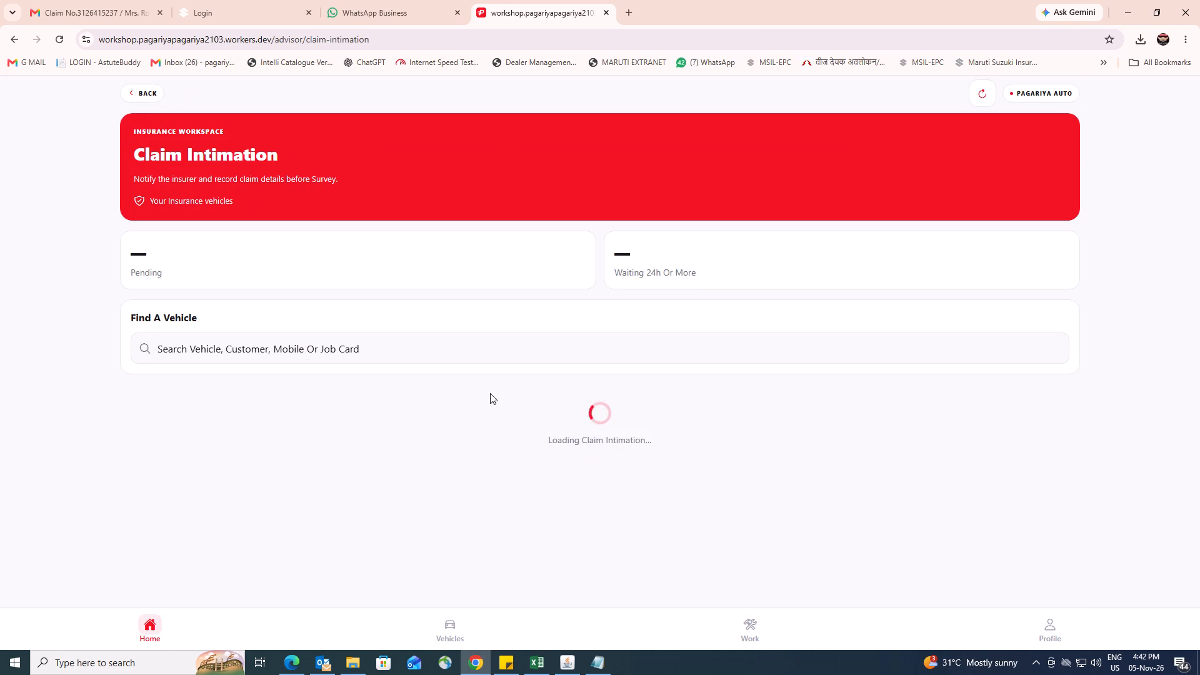
pyautogui.click(324, 356)
pyautogui.hotkey('alt', 'Tab')
pyautogui.press('Left')
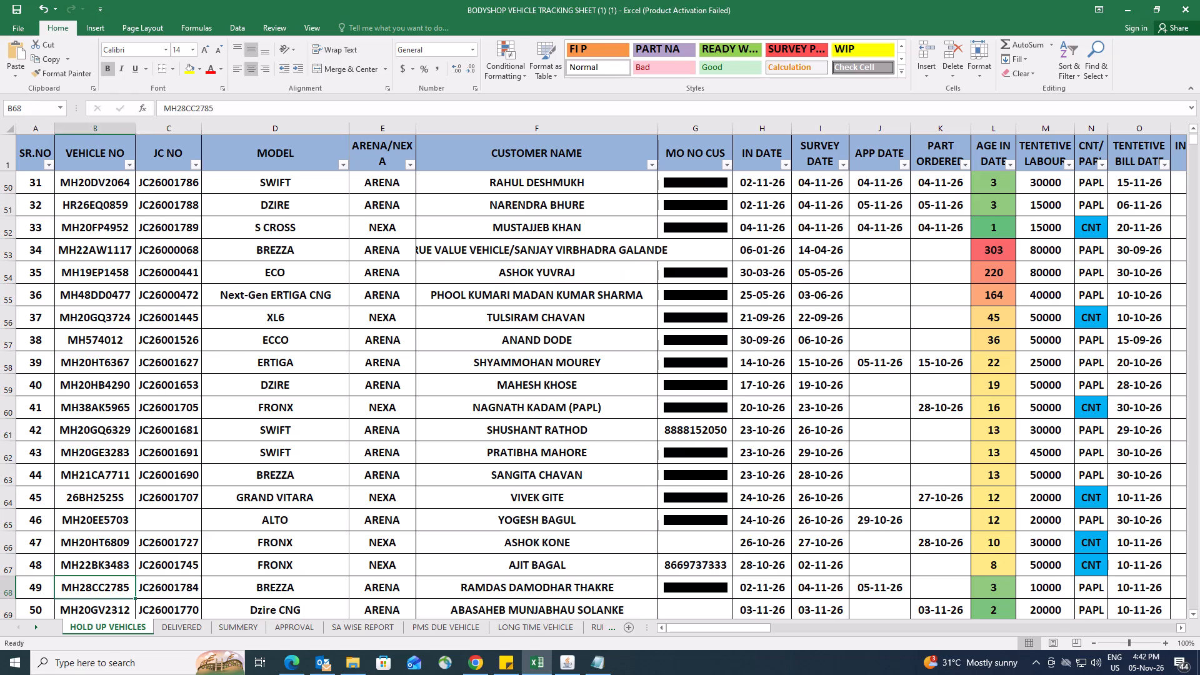
pyautogui.press('Left')
pyautogui.press('Right')
pyautogui.press('Right')
pyautogui.press('Left')
pyautogui.hotkey('ctrl', 'c')
pyautogui.hotkey('alt', 'Tab')
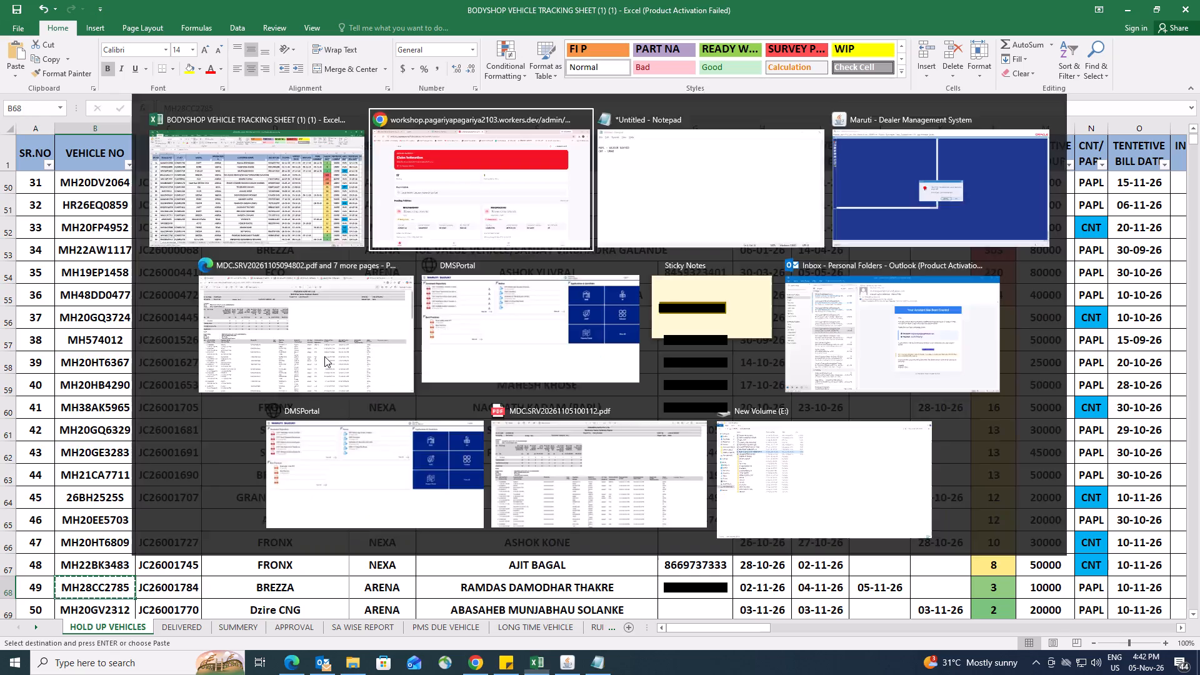
pyautogui.hotkey('ctrl', 'v')
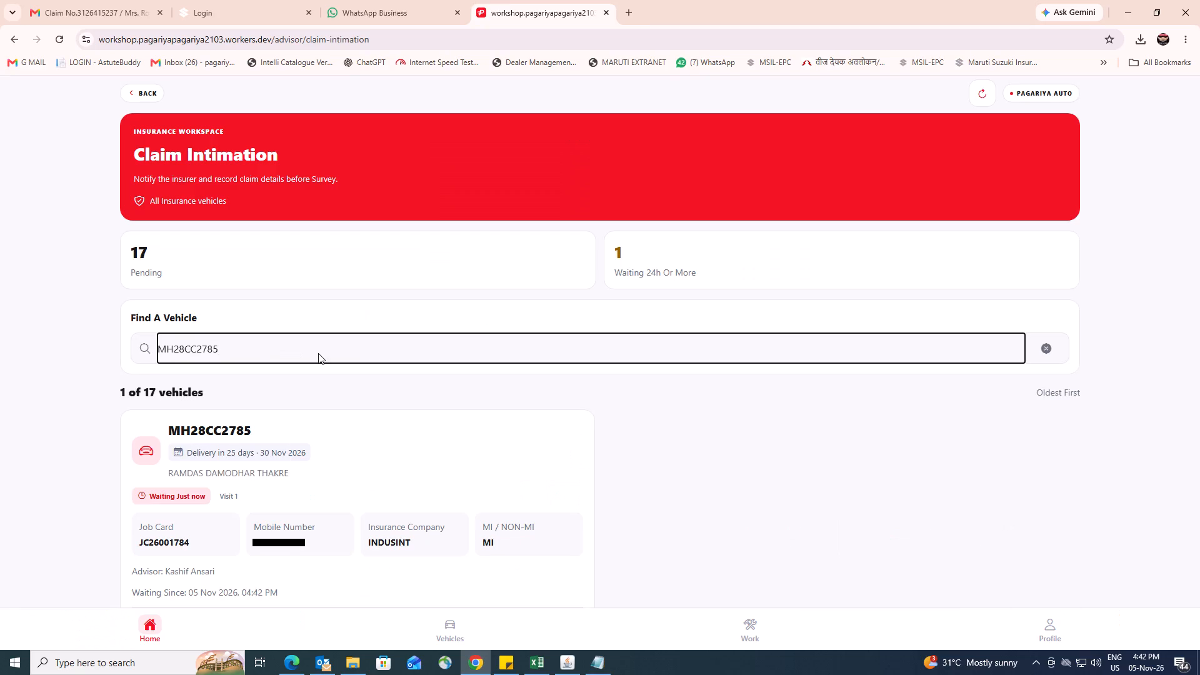
pyautogui.scroll(-3, 339, 473)
pyautogui.click(285, 361)
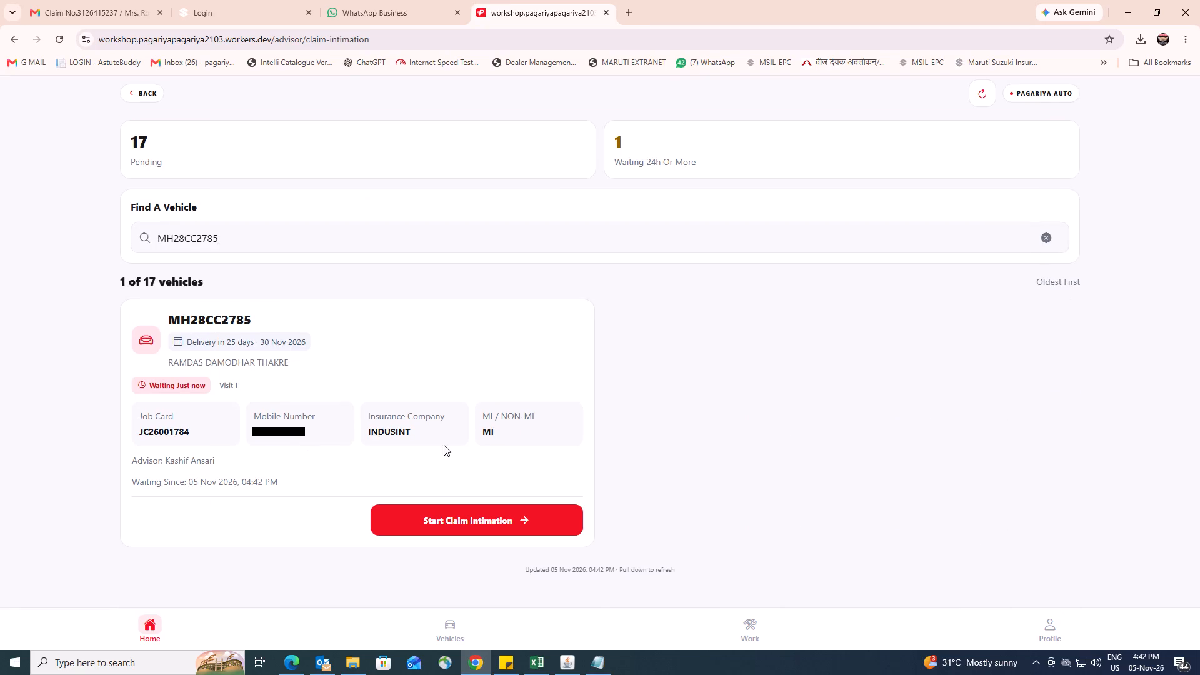
pyautogui.click(438, 519)
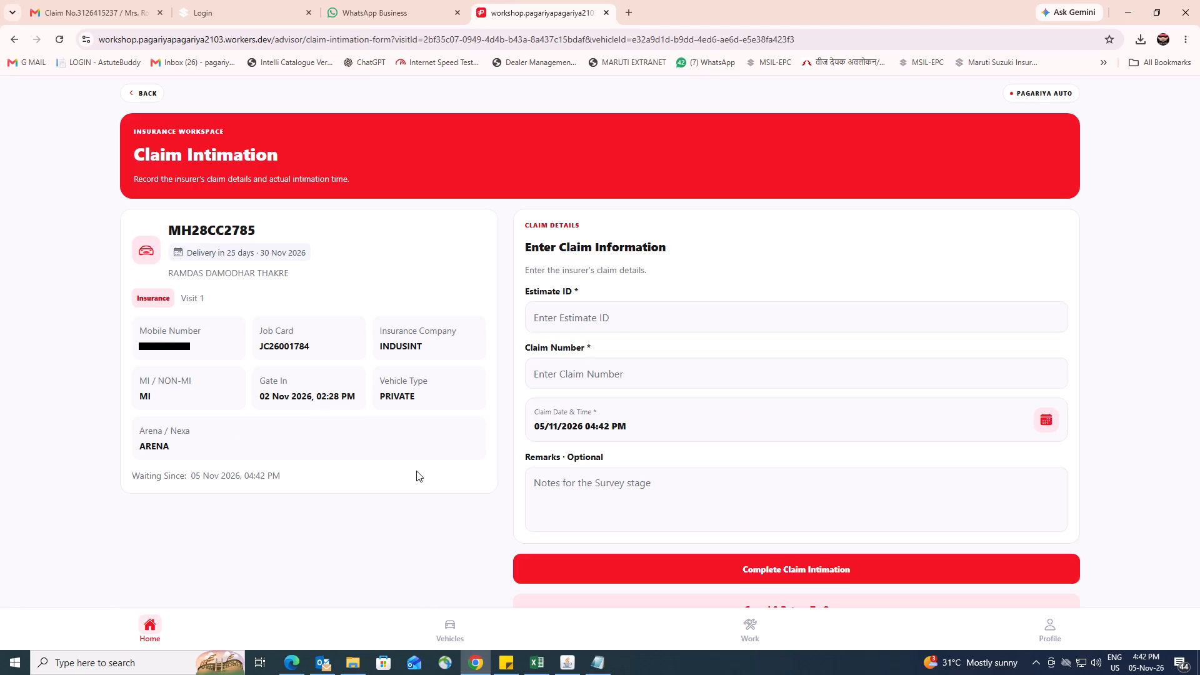
# Leave the claim form and return to the Vehicle Intake queue.
pyautogui.click(147, 623)
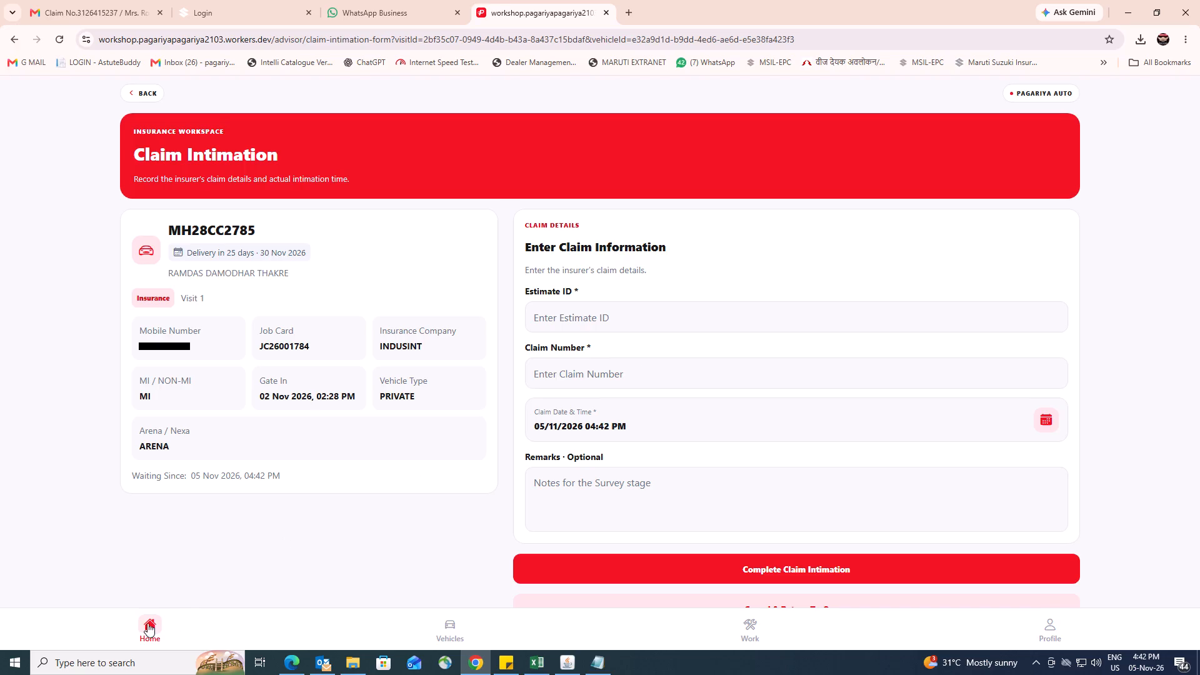
pyautogui.click(185, 399)
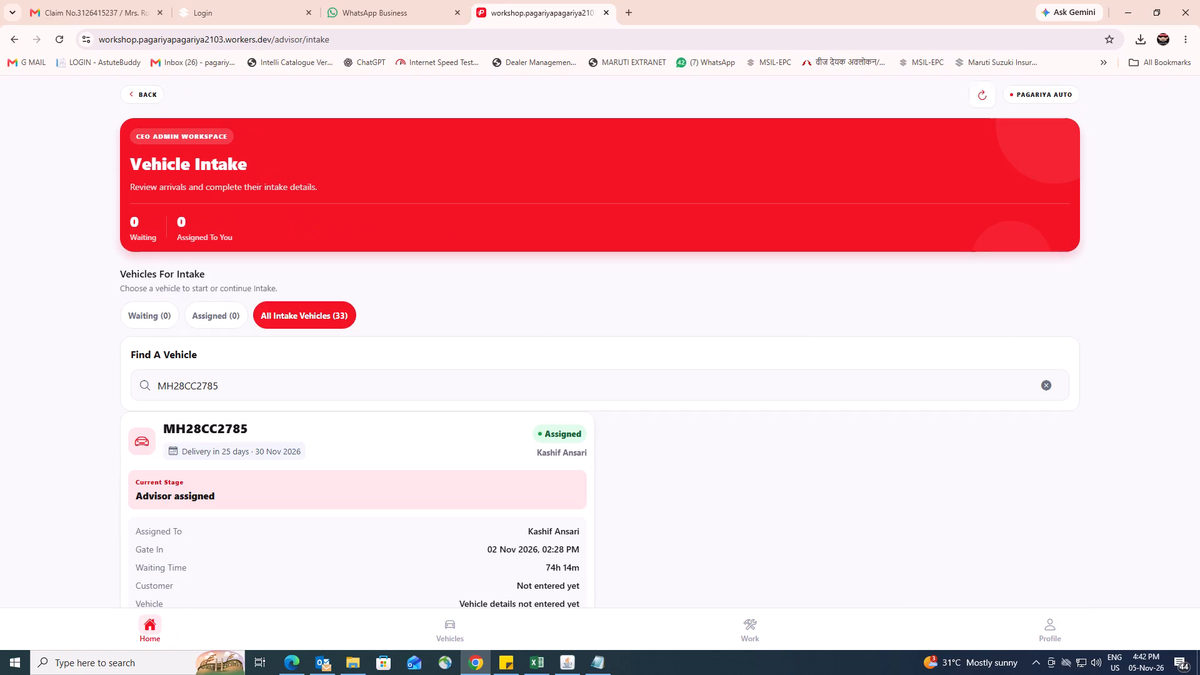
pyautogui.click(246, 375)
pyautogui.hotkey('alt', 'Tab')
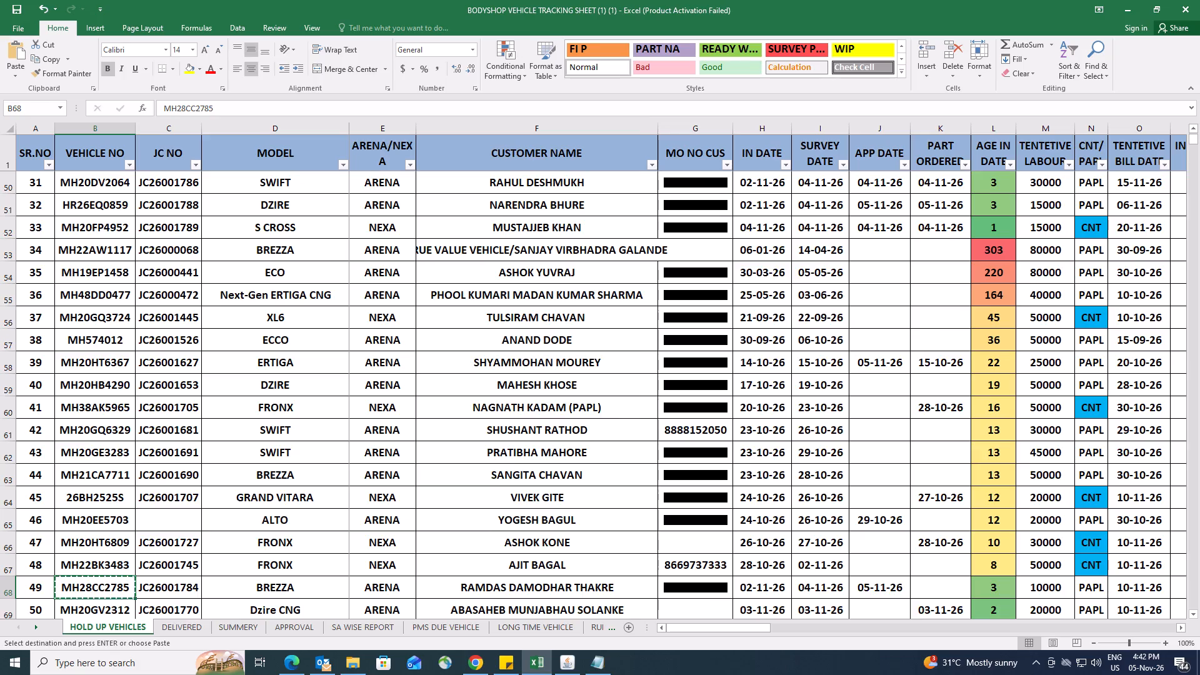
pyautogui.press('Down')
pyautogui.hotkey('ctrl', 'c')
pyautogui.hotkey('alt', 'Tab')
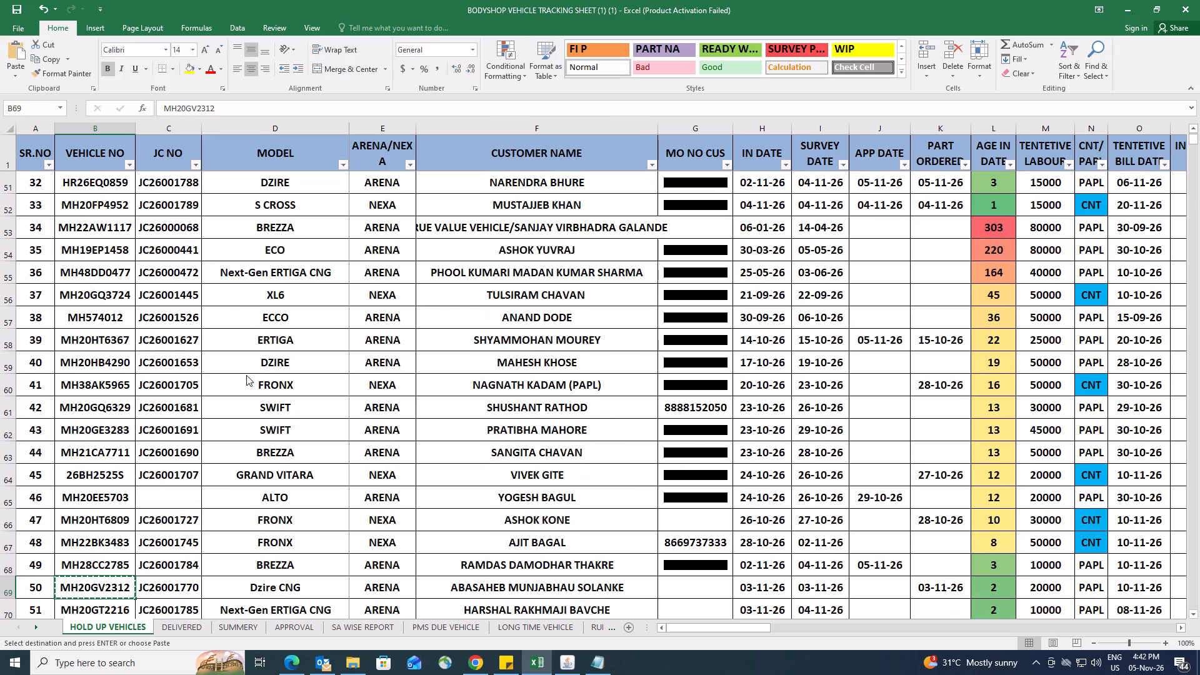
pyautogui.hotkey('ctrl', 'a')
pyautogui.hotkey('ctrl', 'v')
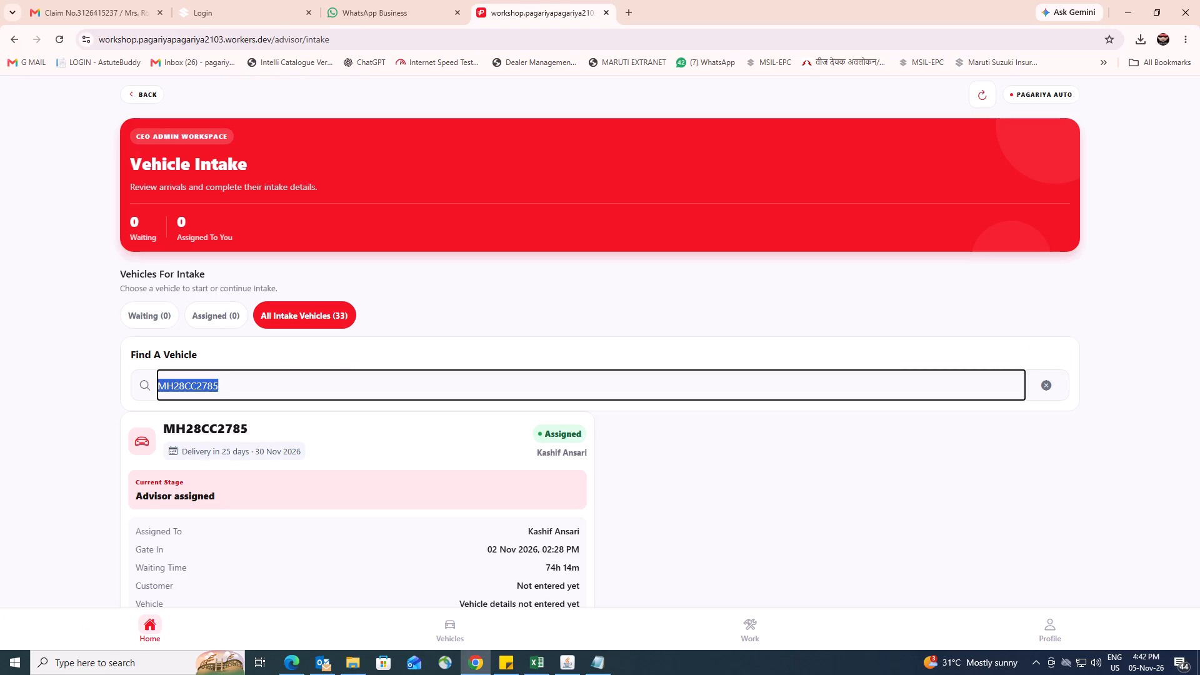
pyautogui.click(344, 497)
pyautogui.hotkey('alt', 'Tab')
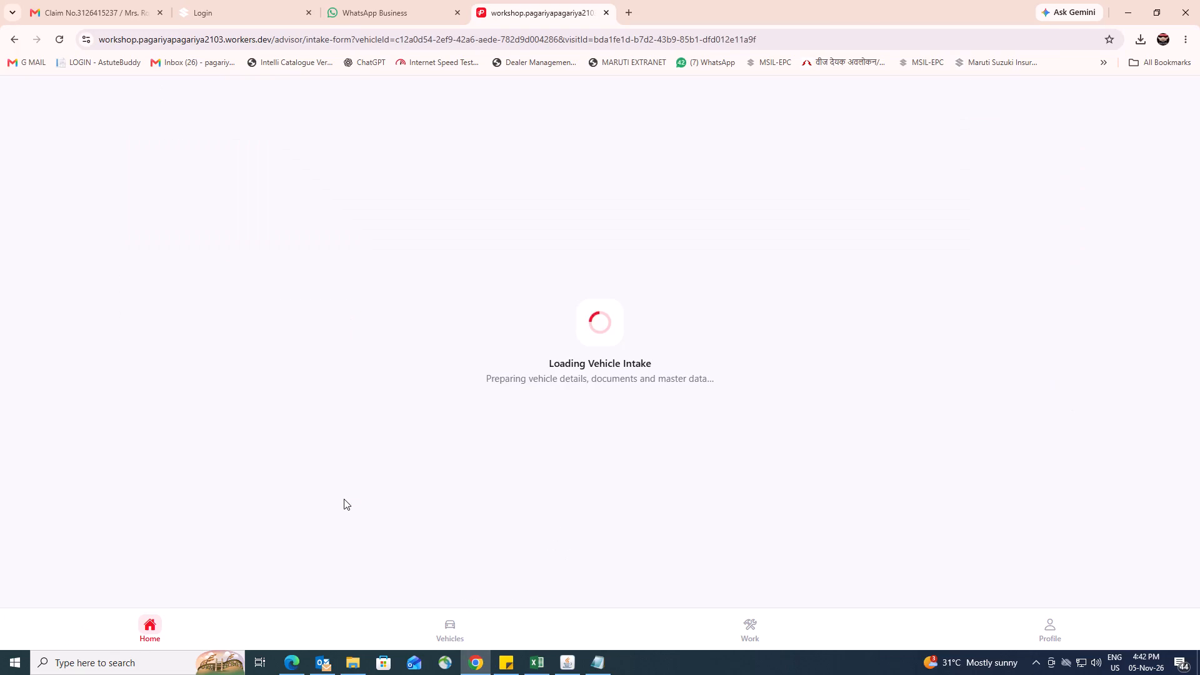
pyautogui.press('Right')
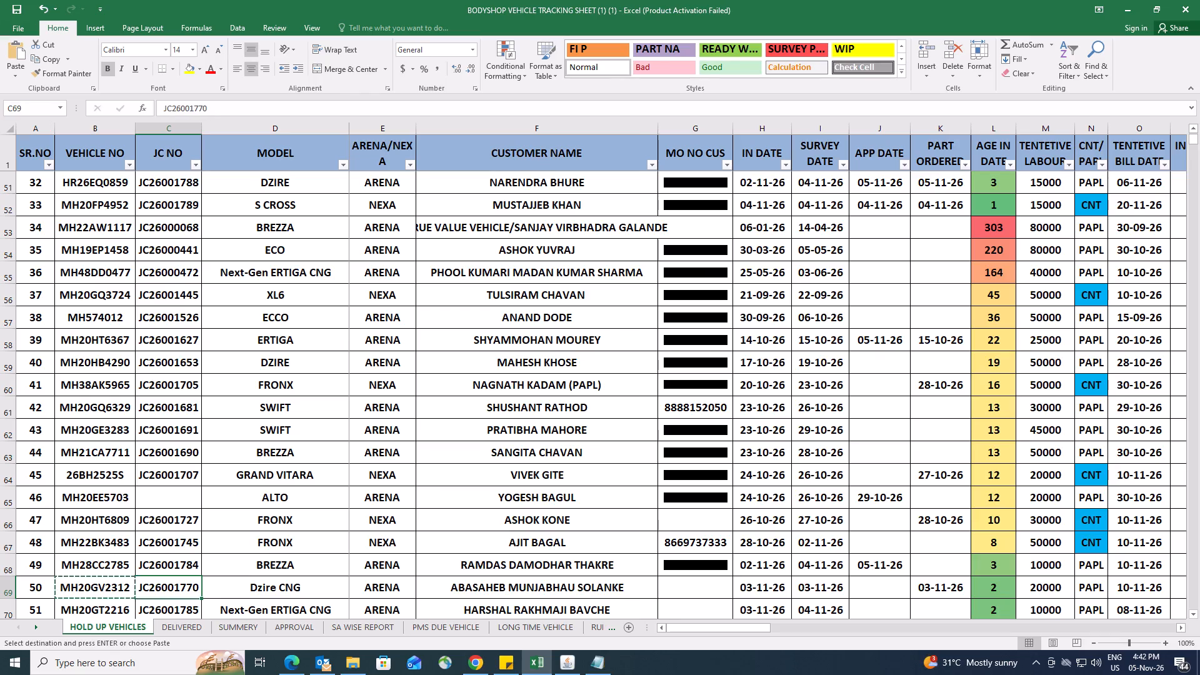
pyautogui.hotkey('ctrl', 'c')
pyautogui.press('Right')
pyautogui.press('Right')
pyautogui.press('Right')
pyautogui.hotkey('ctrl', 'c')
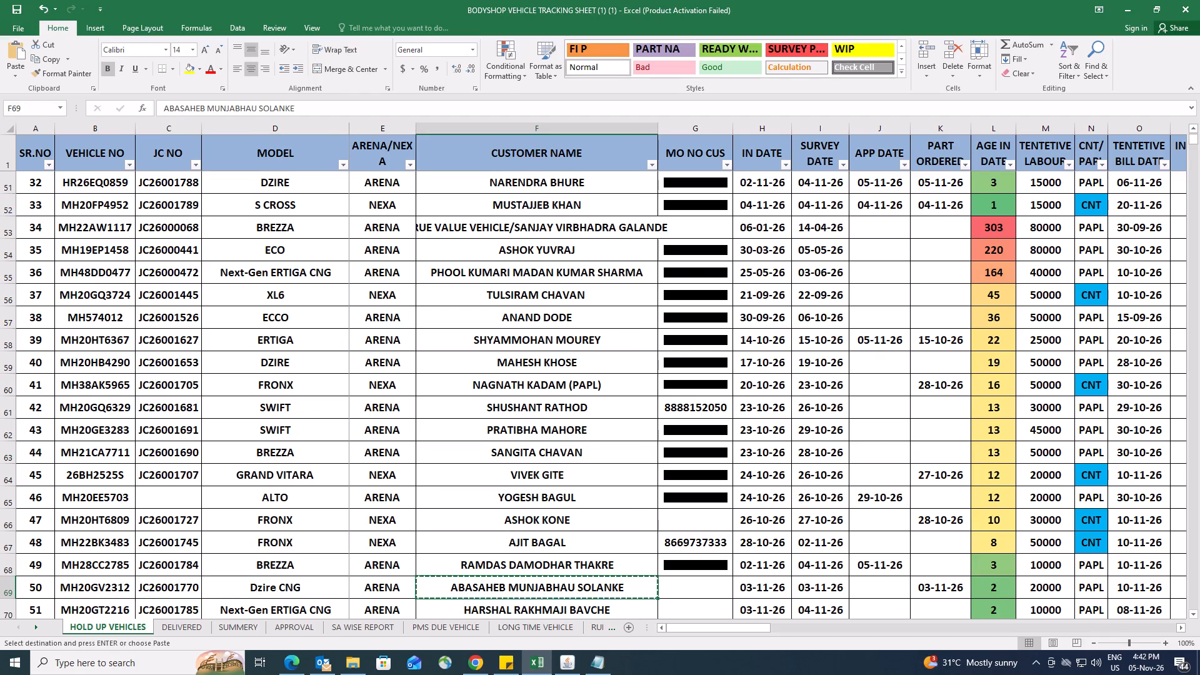
pyautogui.press('Down')
pyautogui.press('Left')
pyautogui.press('Left')
pyautogui.press('Left')
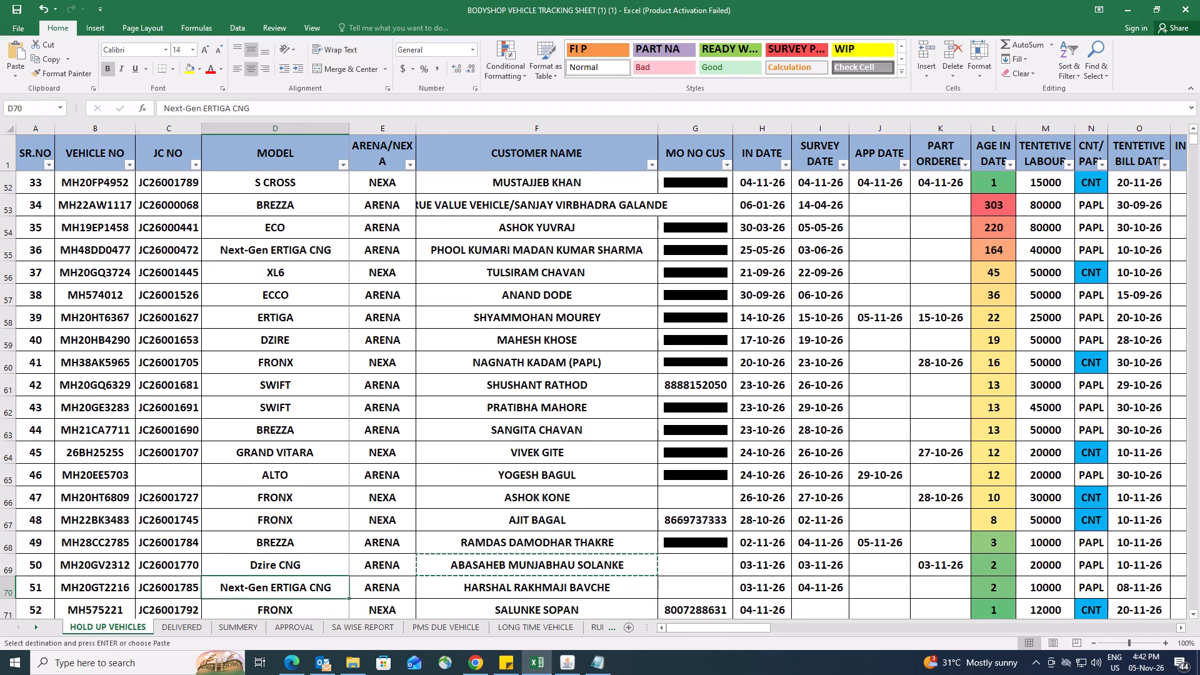
pyautogui.press('Left')
pyautogui.press('Down')
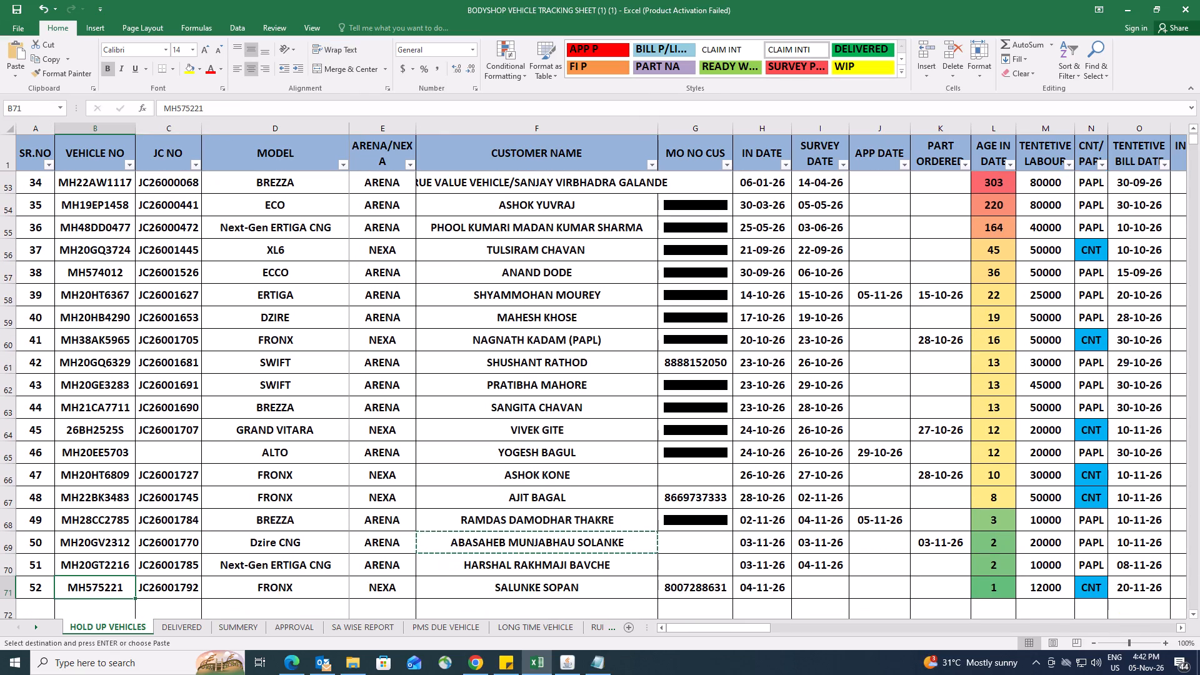
pyautogui.press('Down')
pyautogui.press('Up')
pyautogui.hotkey('ctrl', 'c')
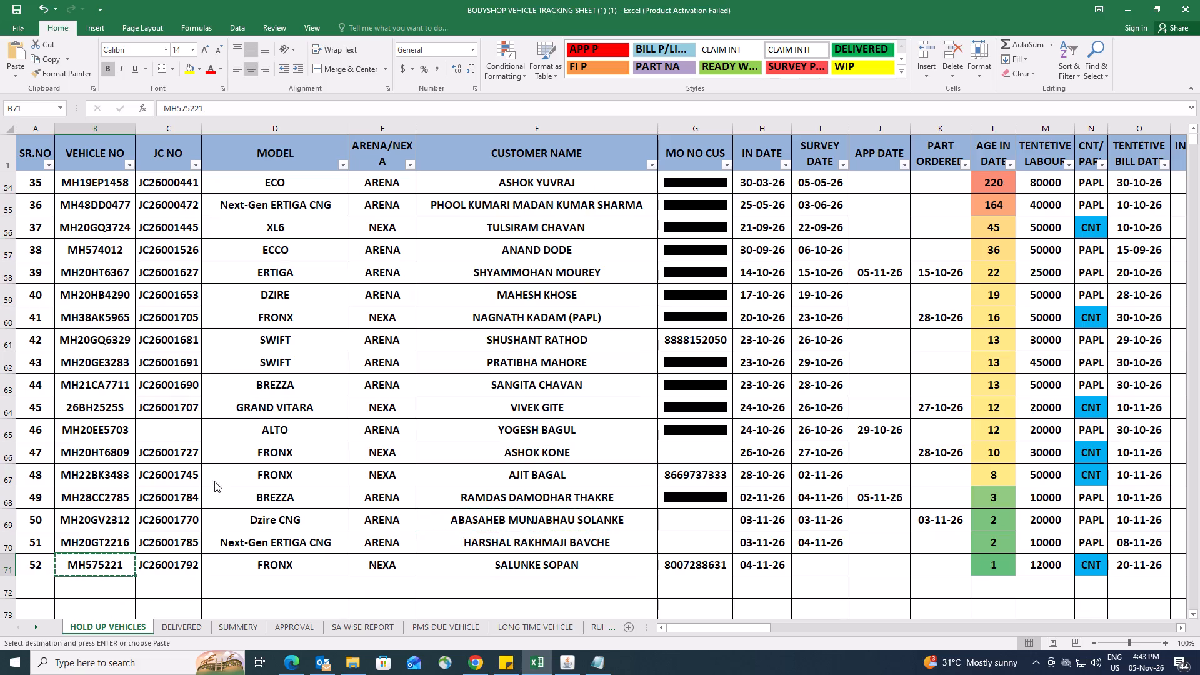
pyautogui.hotkey('alt', 'Tab')
pyautogui.click(138, 87)
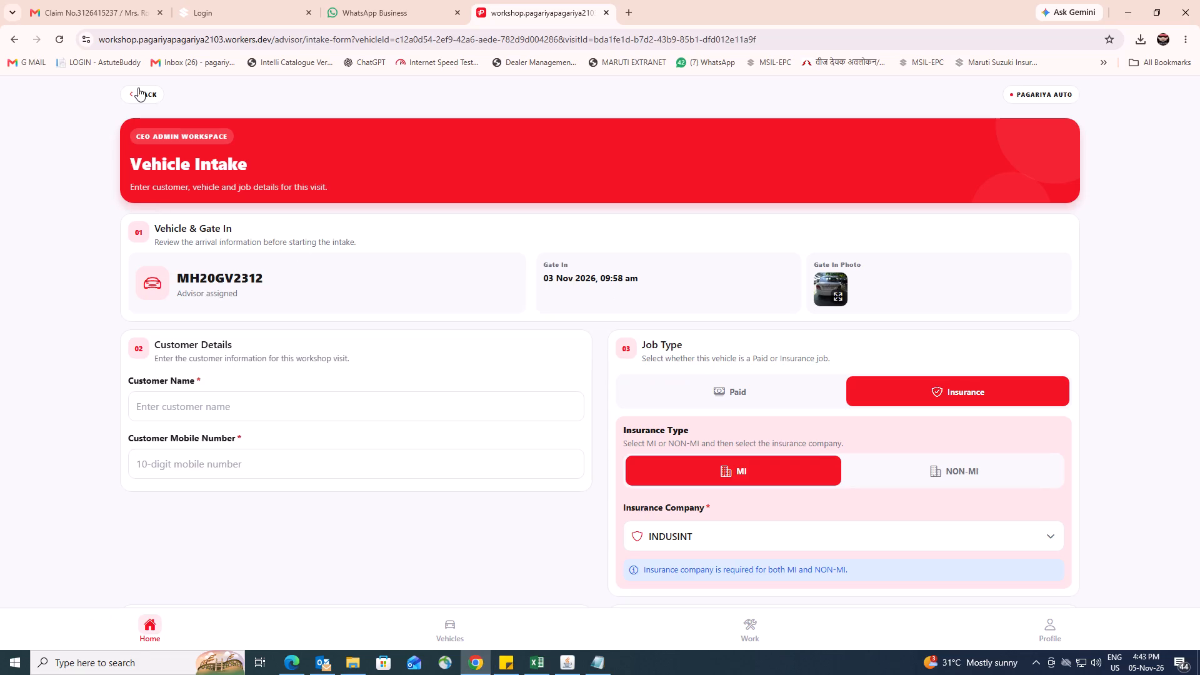
pyautogui.click(214, 385)
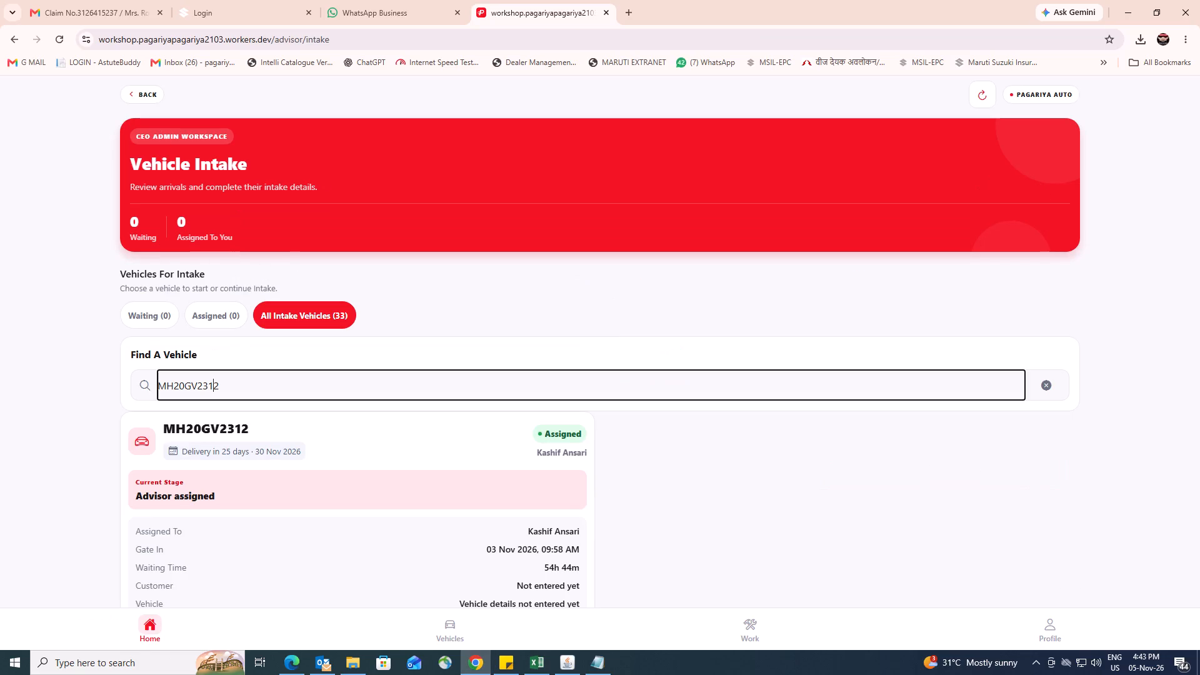
pyautogui.hotkey('ctrl', 'a')
pyautogui.hotkey('ctrl', 'v')
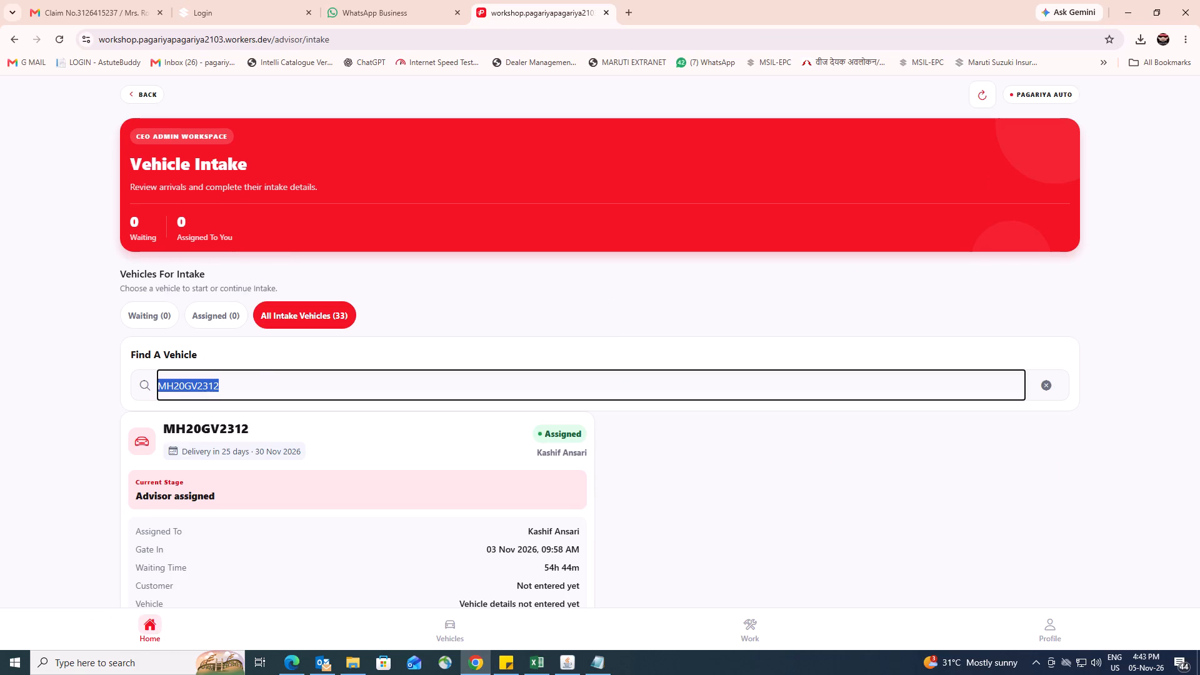
pyautogui.click(324, 482)
pyautogui.hotkey('alt', 'Tab')
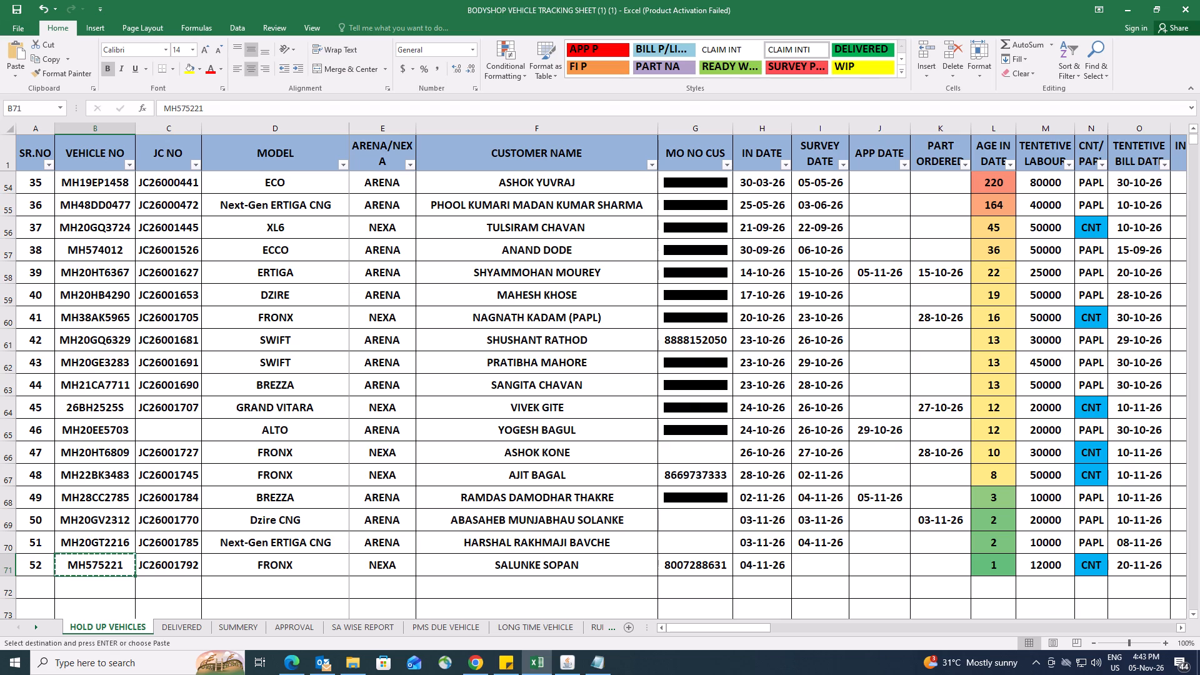
pyautogui.press('Right')
pyautogui.hotkey('ctrl', 'c')
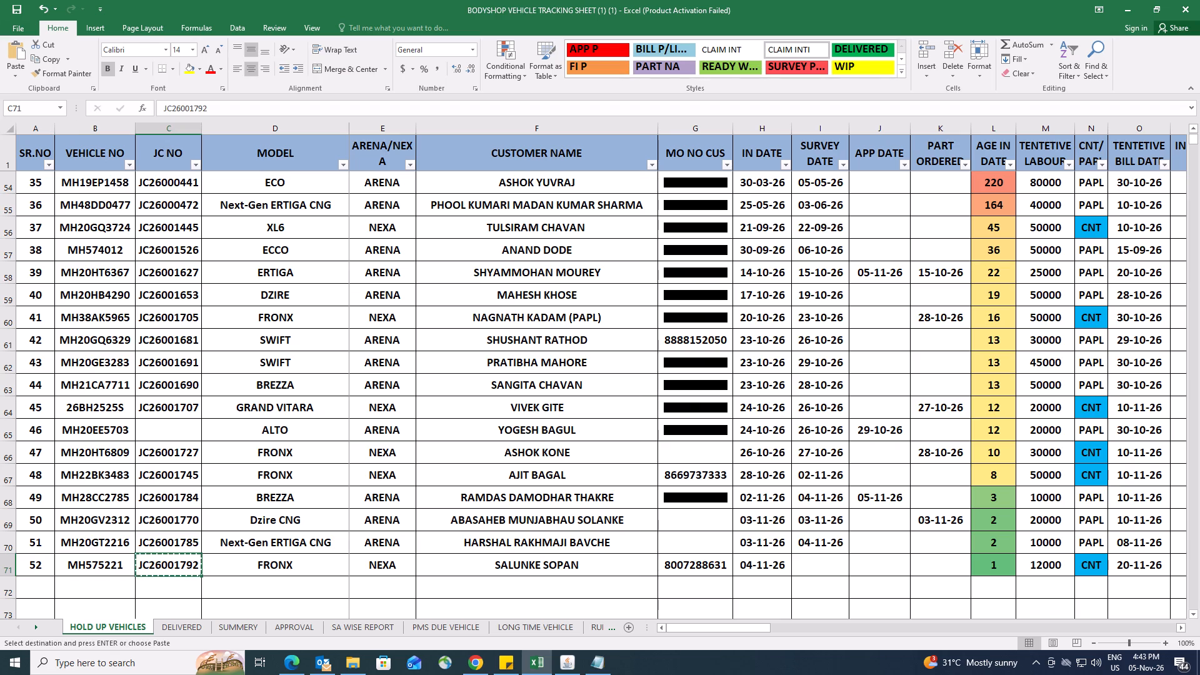
pyautogui.press('Right')
pyautogui.press('Right')
pyautogui.press('Right')
pyautogui.hotkey('ctrl', 'c')
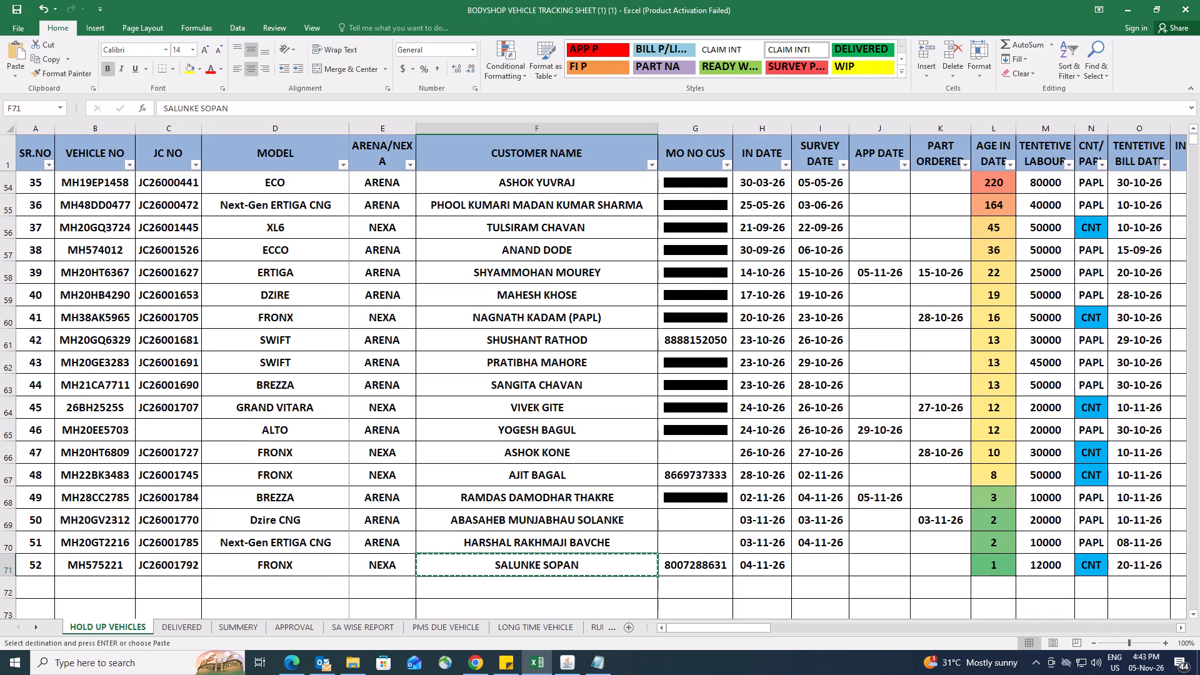
pyautogui.press('Right')
pyautogui.hotkey('ctrl', 'c')
pyautogui.hotkey('alt', 'Tab')
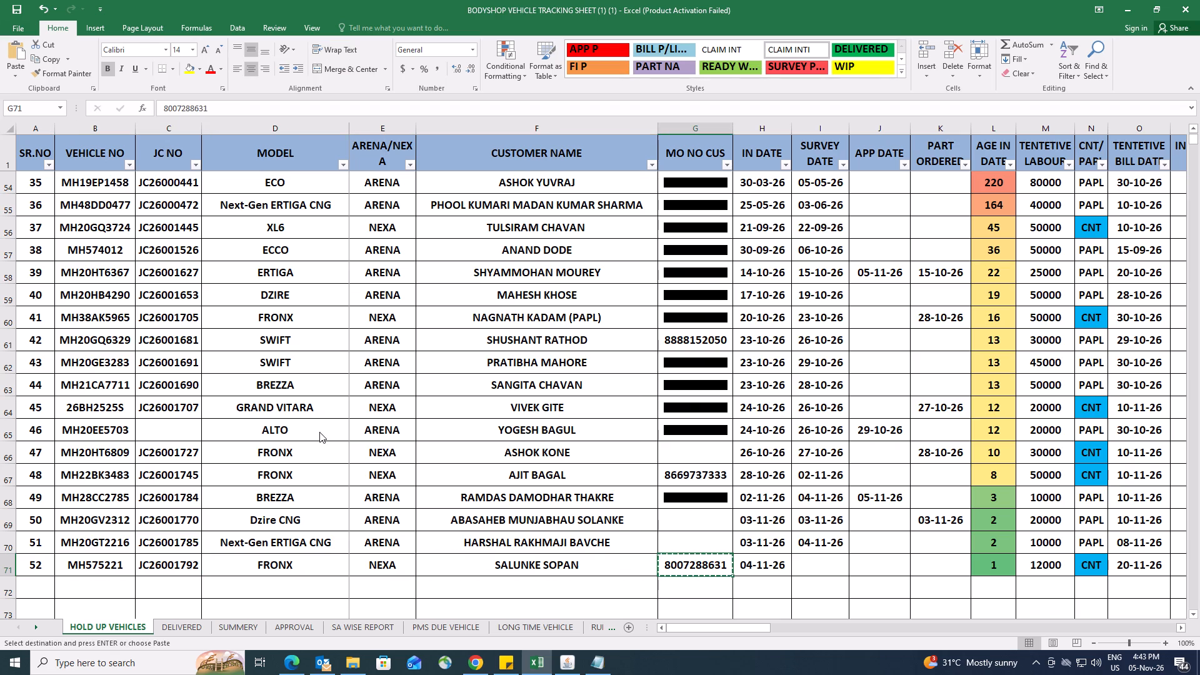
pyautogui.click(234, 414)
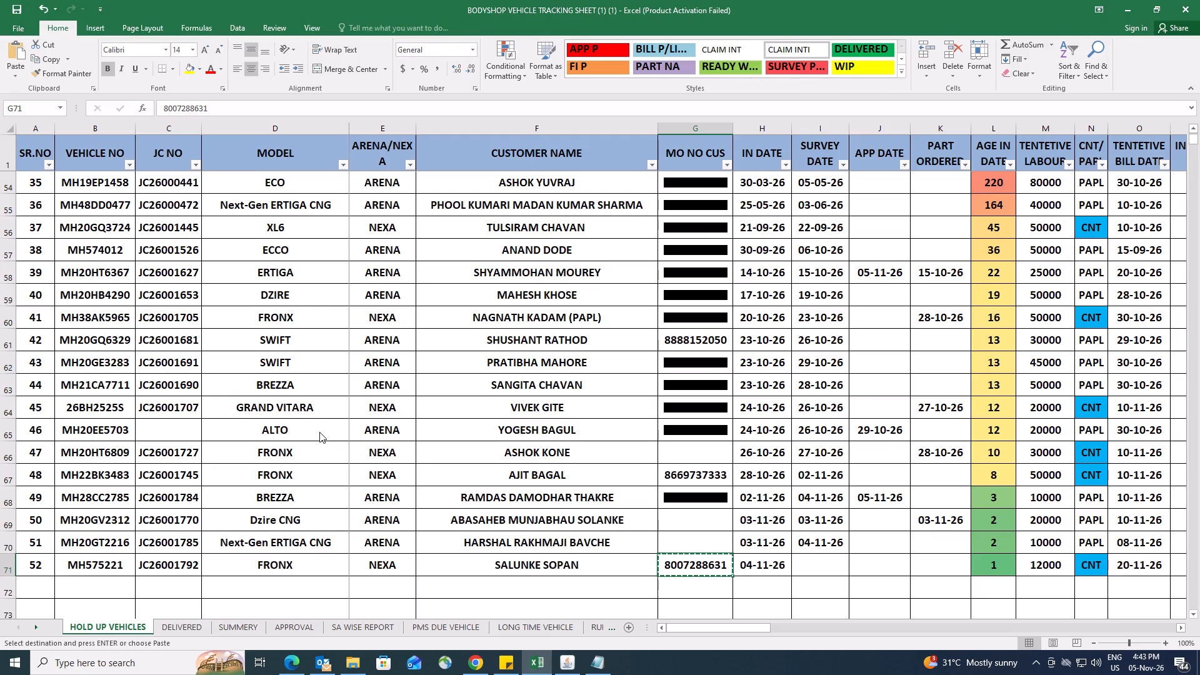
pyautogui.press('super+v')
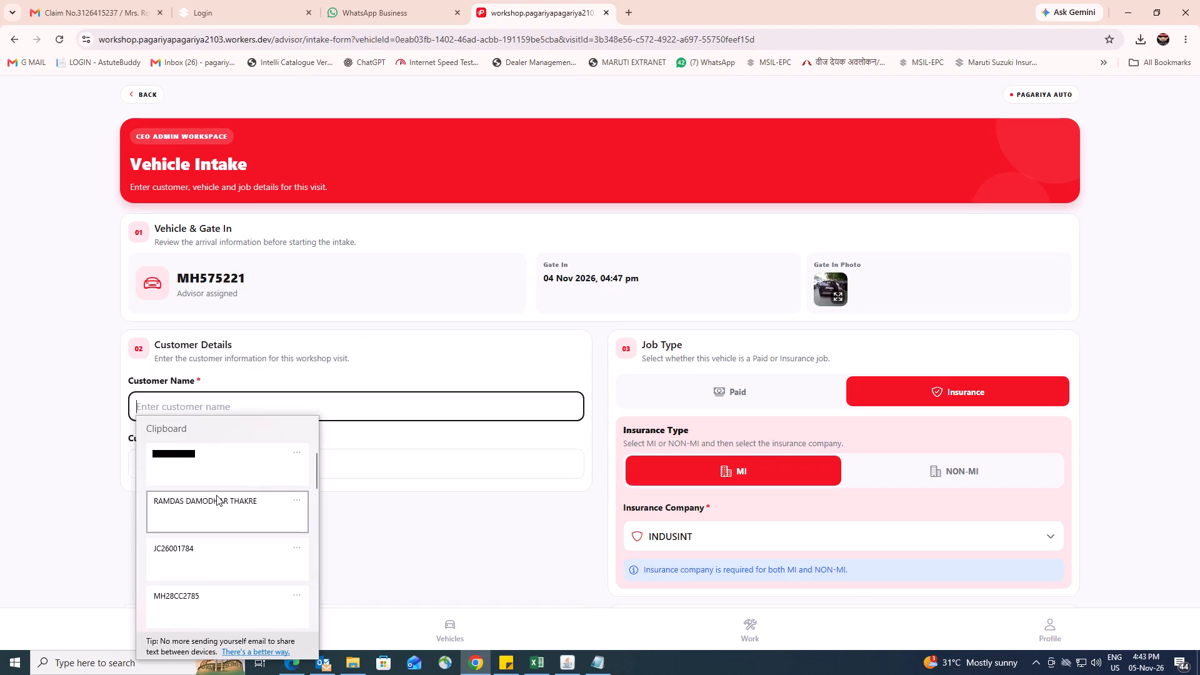
pyautogui.hotkey('alt', 'Tab')
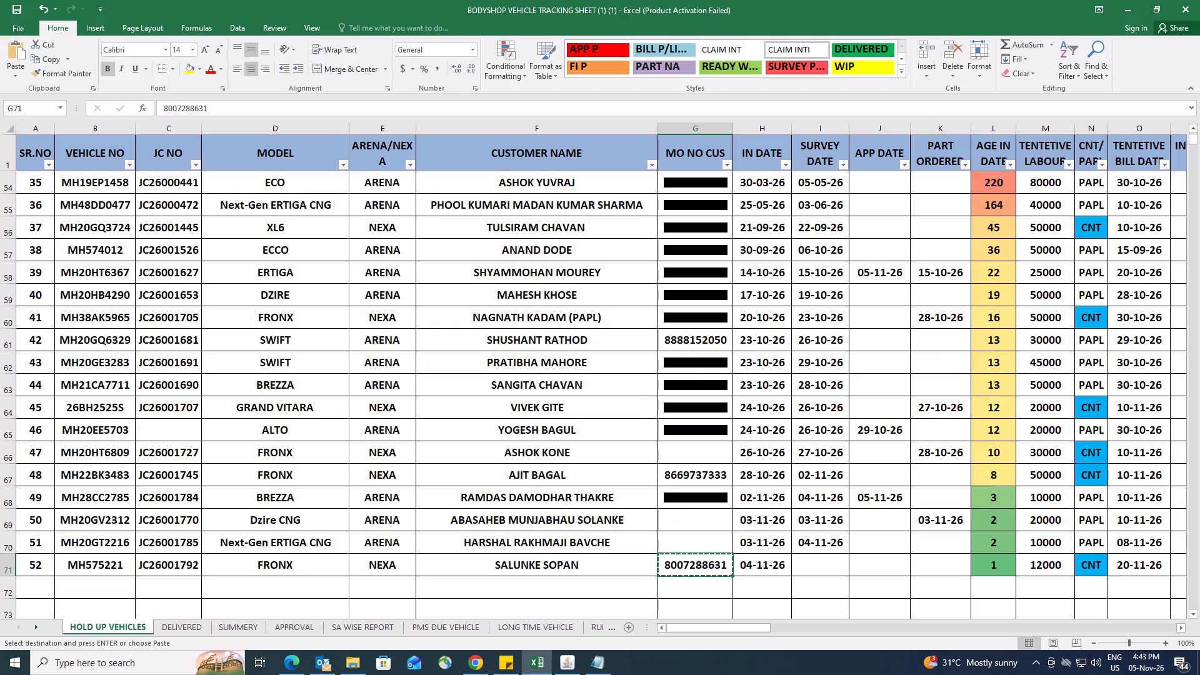
pyautogui.press('Left')
pyautogui.press('Right')
pyautogui.hotkey('ctrl', 'c')
pyautogui.press('Left')
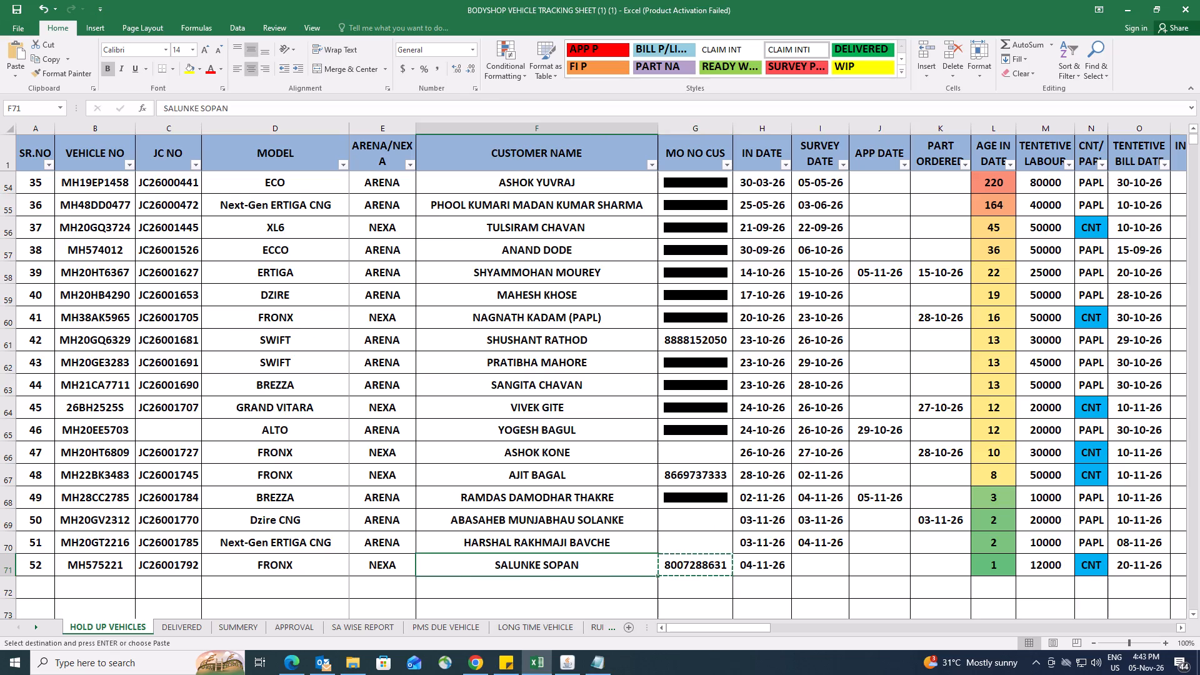
pyautogui.hotkey('ctrl', 'c')
pyautogui.press('Left')
pyautogui.press('Left')
pyautogui.press('Left')
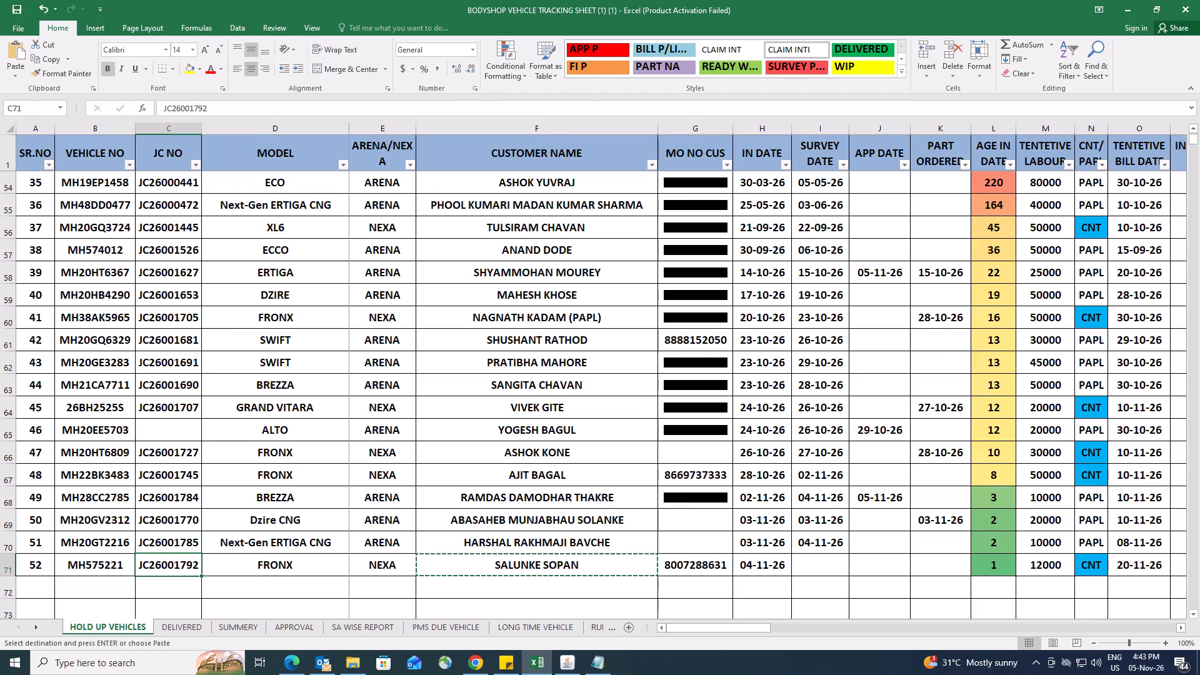
pyautogui.hotkey('ctrl', 'c')
pyautogui.hotkey('alt', 'Tab')
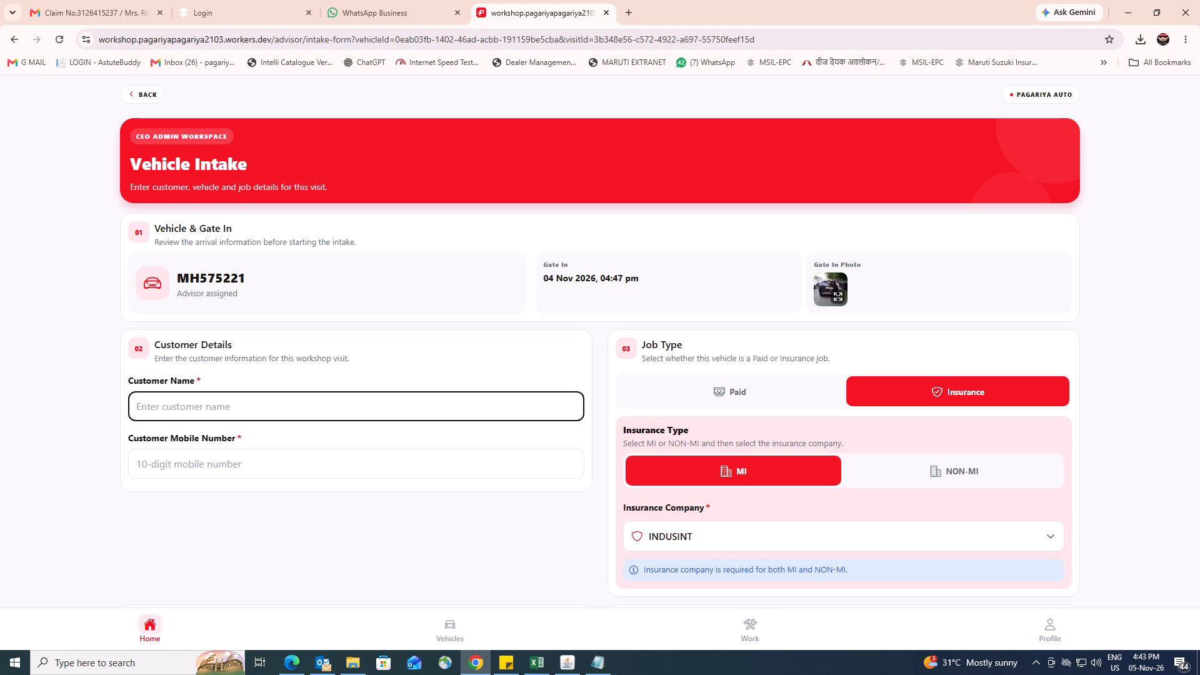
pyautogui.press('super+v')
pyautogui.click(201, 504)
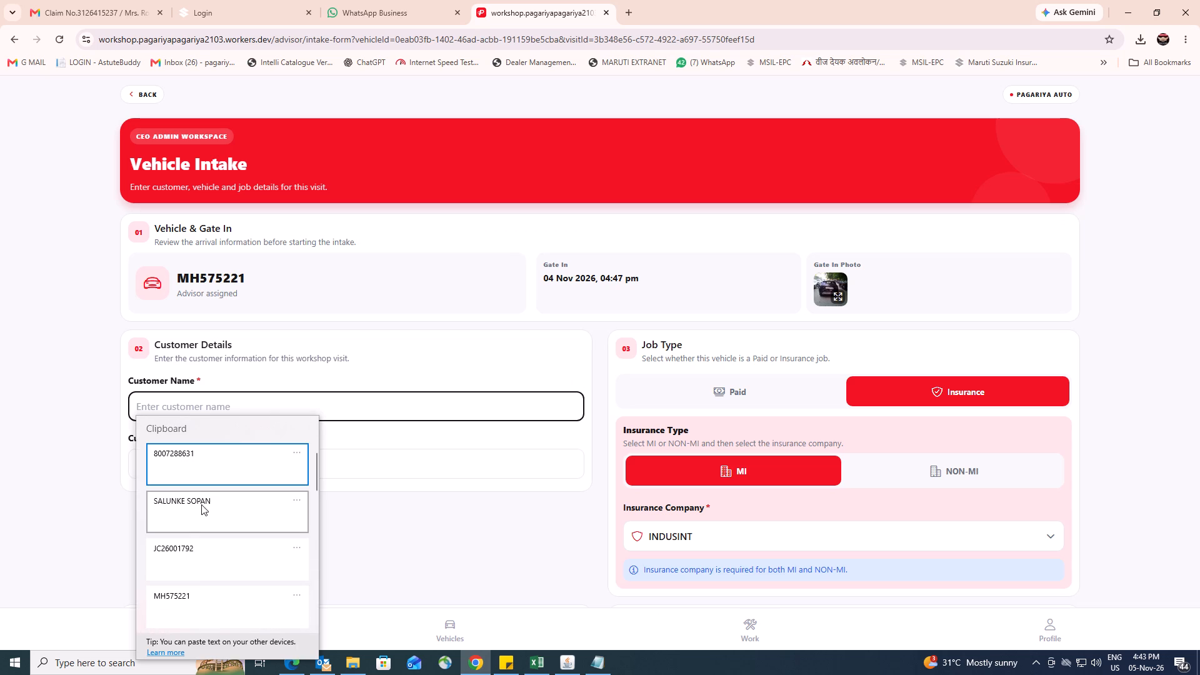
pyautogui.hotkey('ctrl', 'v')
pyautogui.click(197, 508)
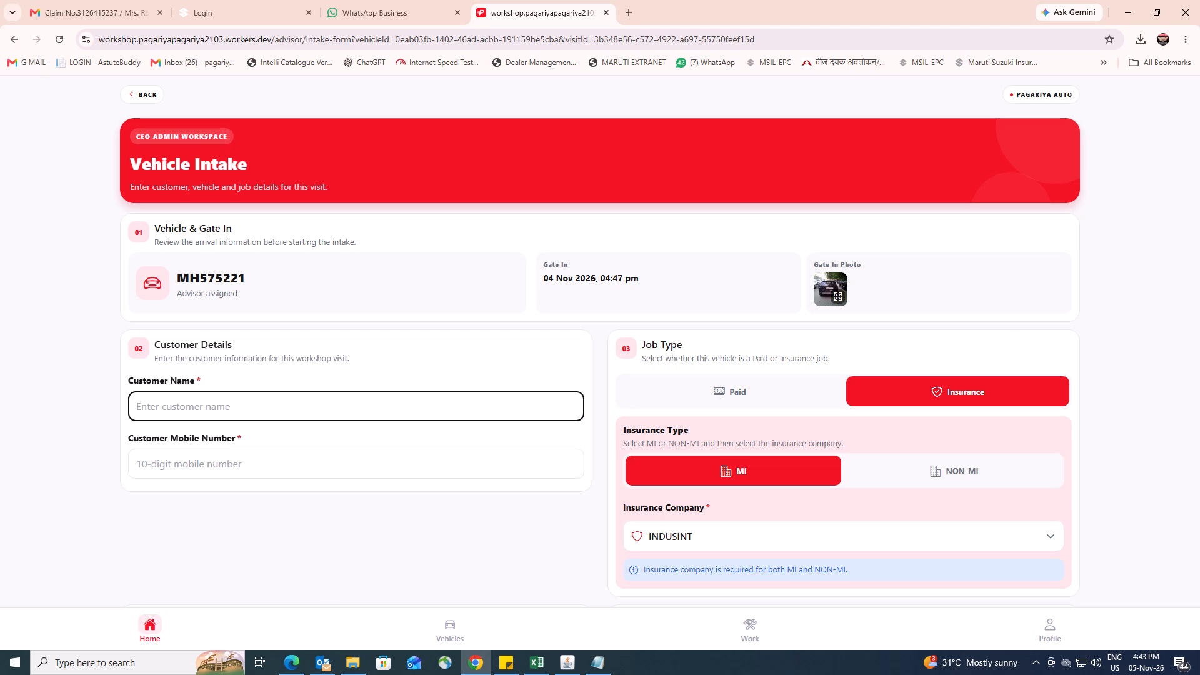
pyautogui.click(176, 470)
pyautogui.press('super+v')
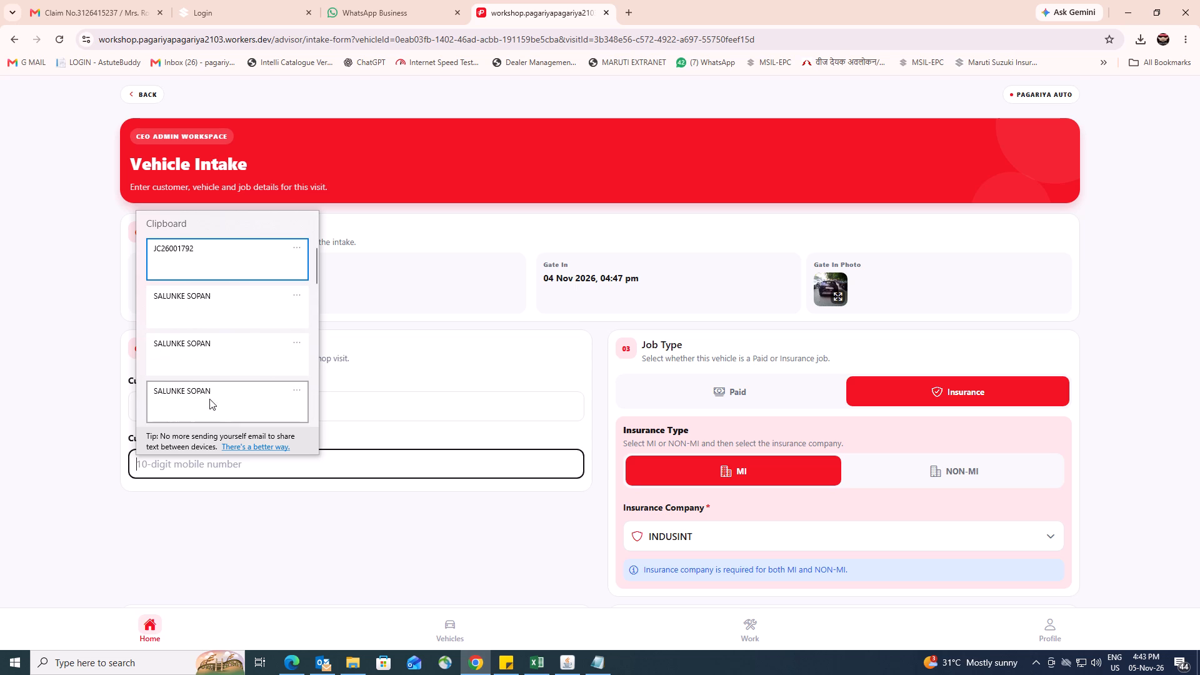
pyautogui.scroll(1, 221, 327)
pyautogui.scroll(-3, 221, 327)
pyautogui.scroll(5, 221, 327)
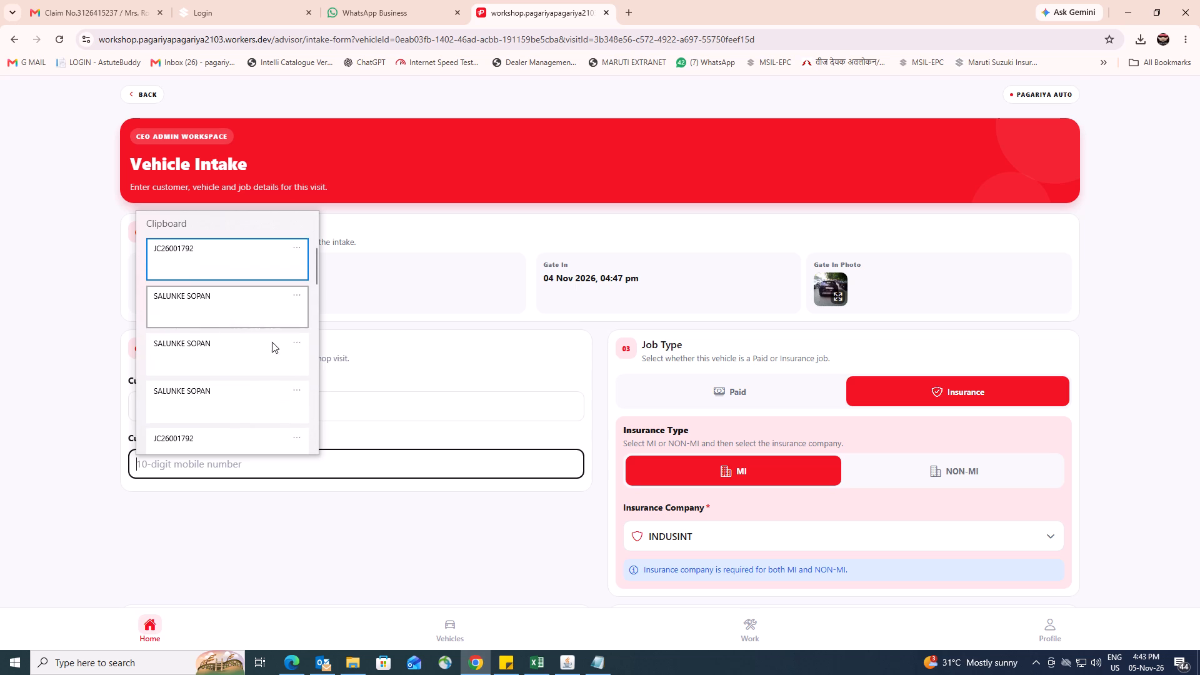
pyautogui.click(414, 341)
pyautogui.click(322, 406)
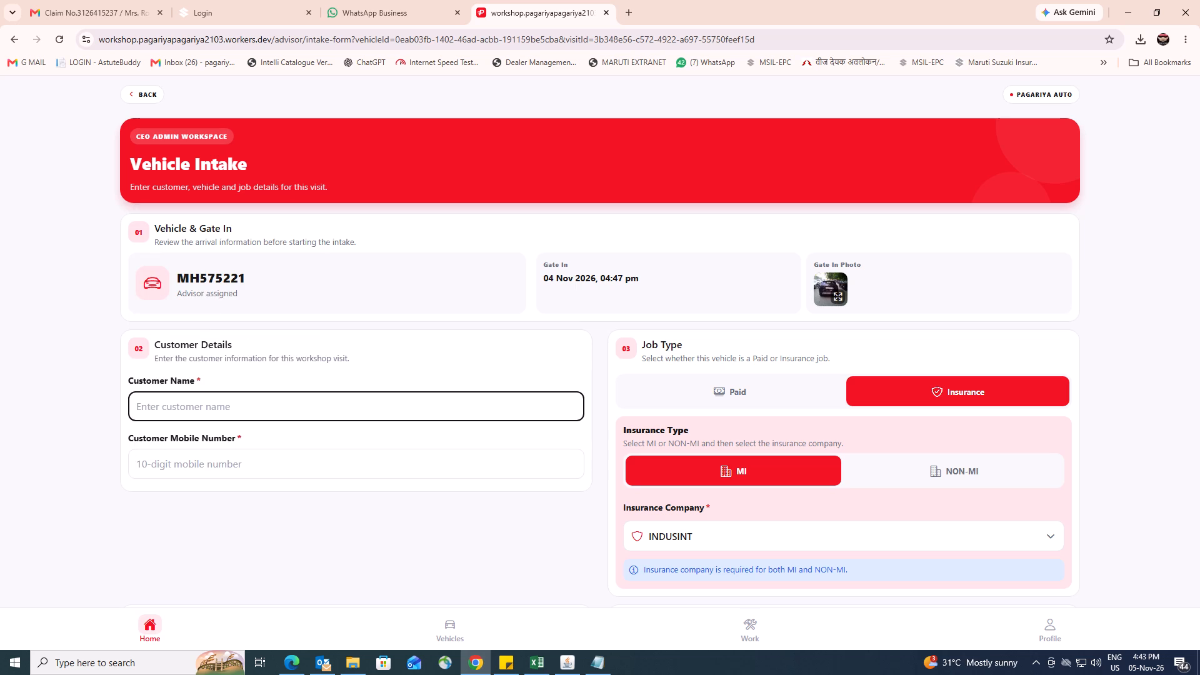
pyautogui.press('super+v')
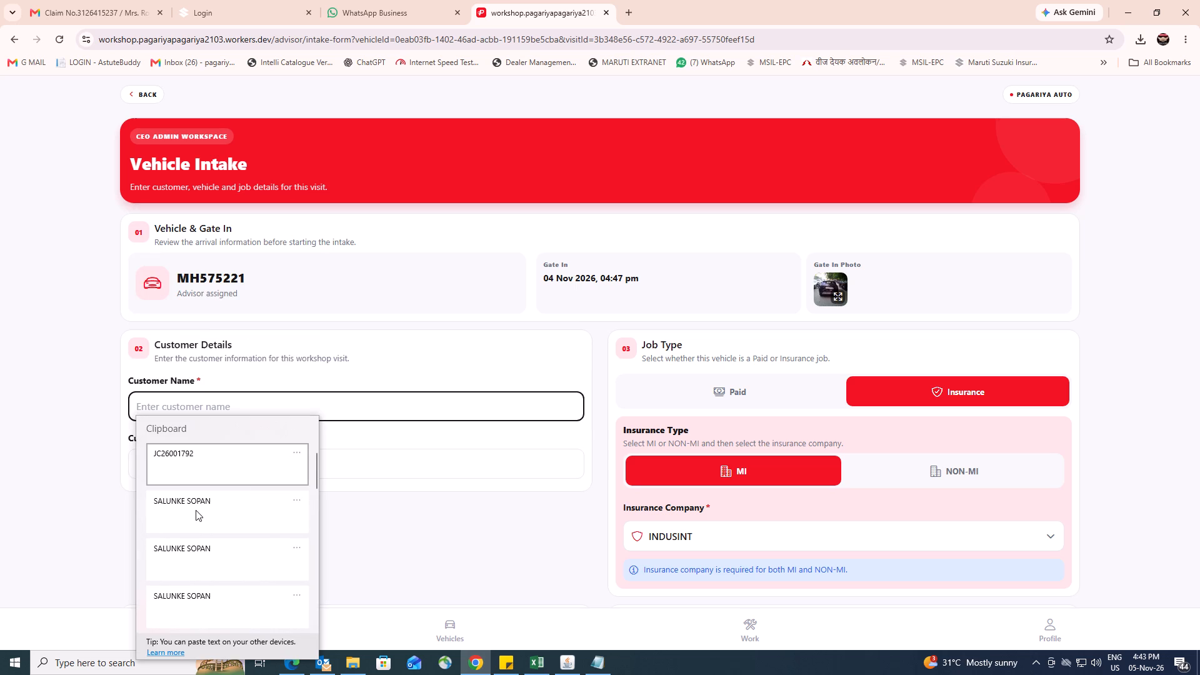
pyautogui.click(193, 507)
pyautogui.hotkey('ctrl', 'v')
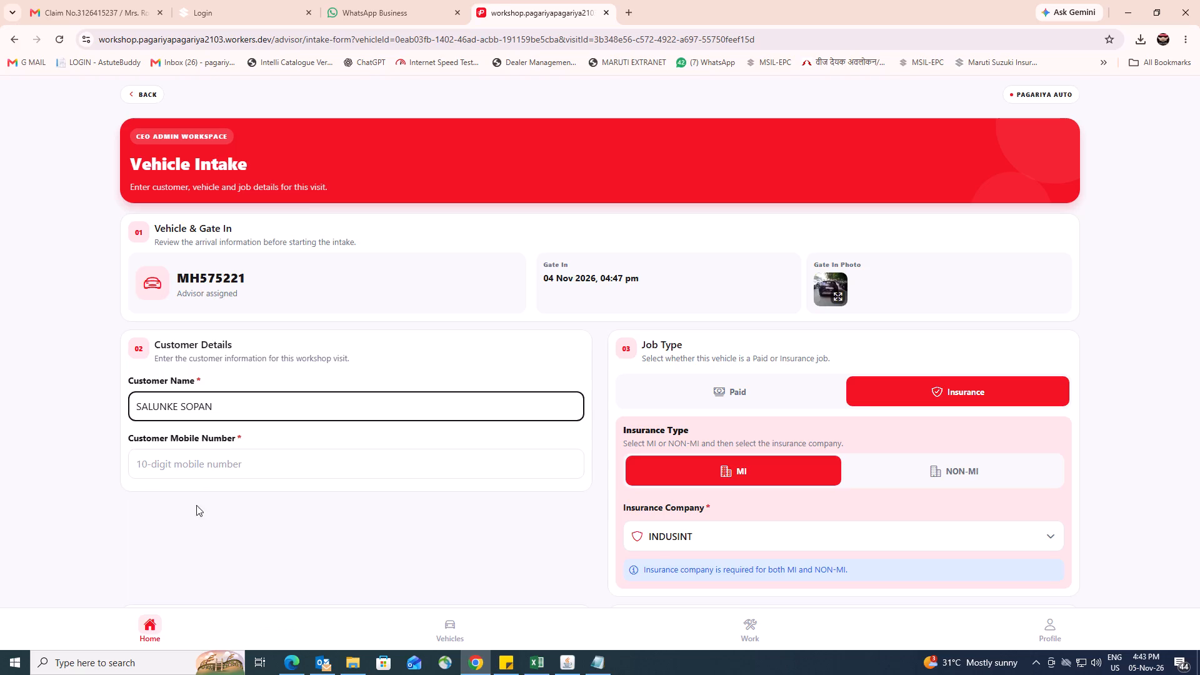
pyautogui.hotkey('alt', 'Tab')
pyautogui.press('Right')
pyautogui.press('Right')
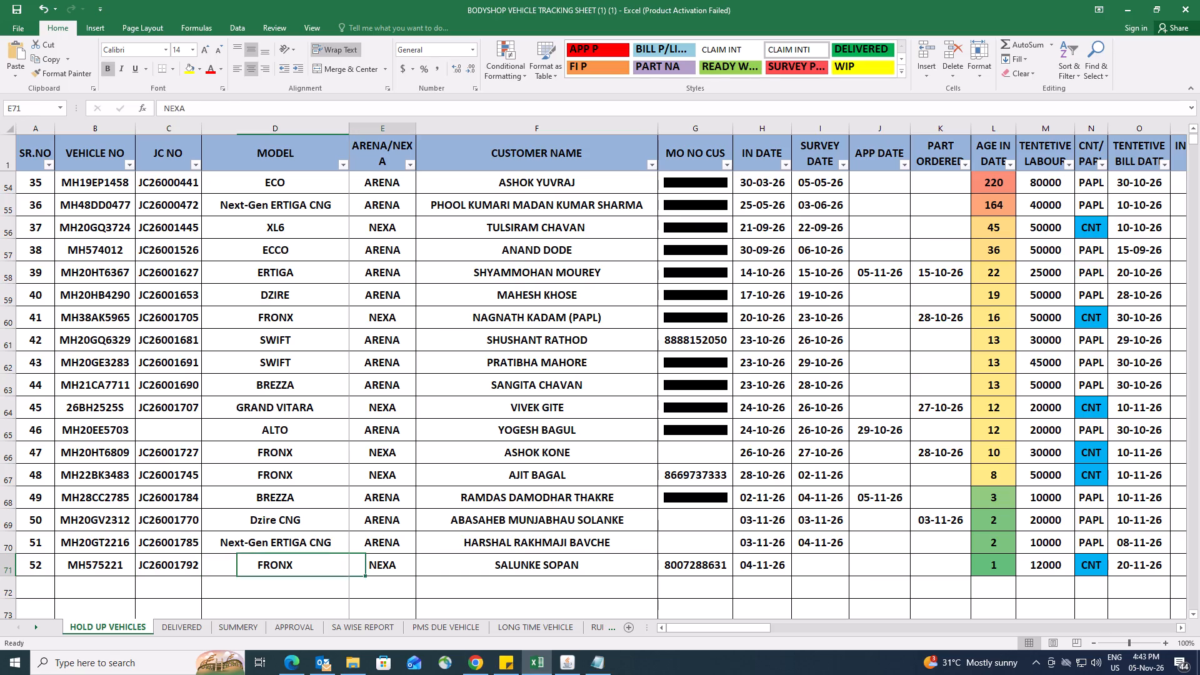
pyautogui.press('Right')
pyautogui.press('Right')
pyautogui.press('Right')
pyautogui.press('Left')
pyautogui.hotkey('ctrl', 'c')
pyautogui.hotkey('alt', 'Tab')
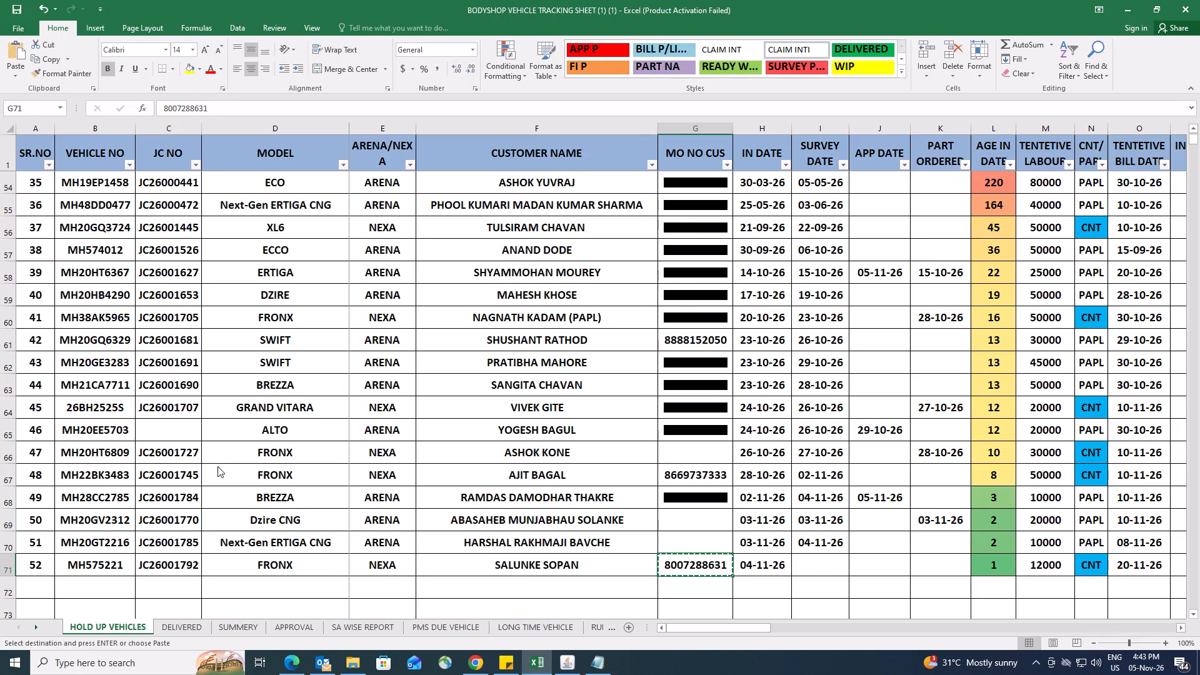
pyautogui.click(206, 456)
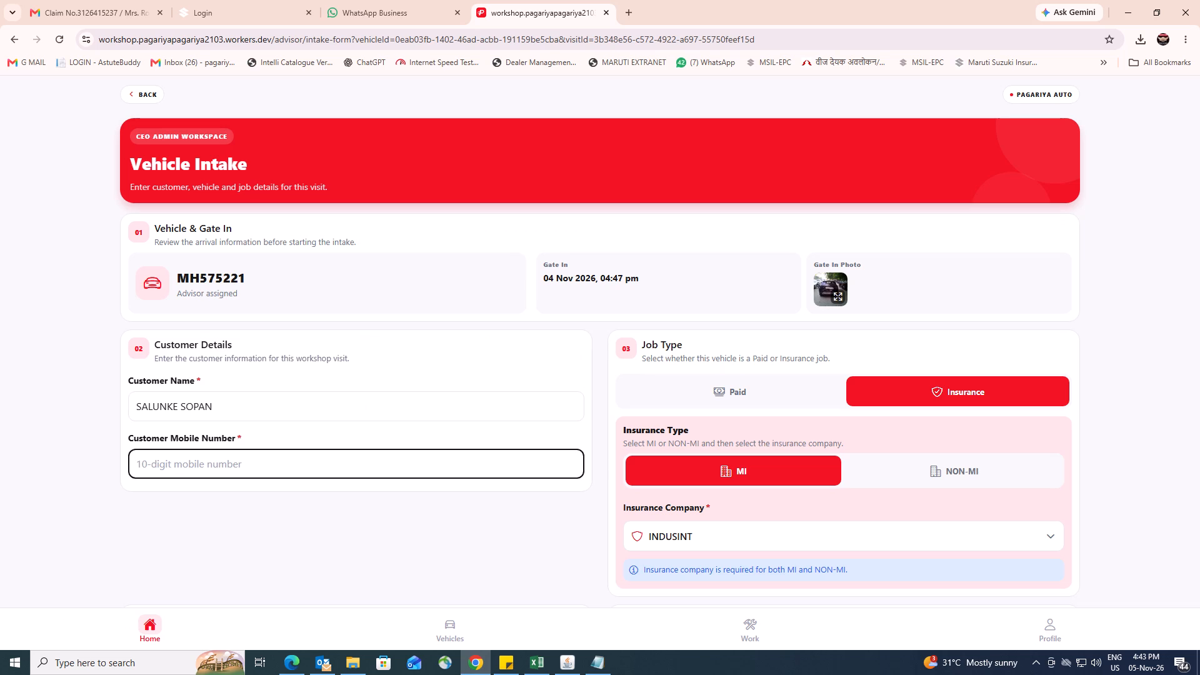
pyautogui.hotkey('ctrl', 'v')
# Check the model in the tracking sheet and set the vehicle model to Fronx (Nexa) on the intake form.
pyautogui.scroll(-7, 212, 474)
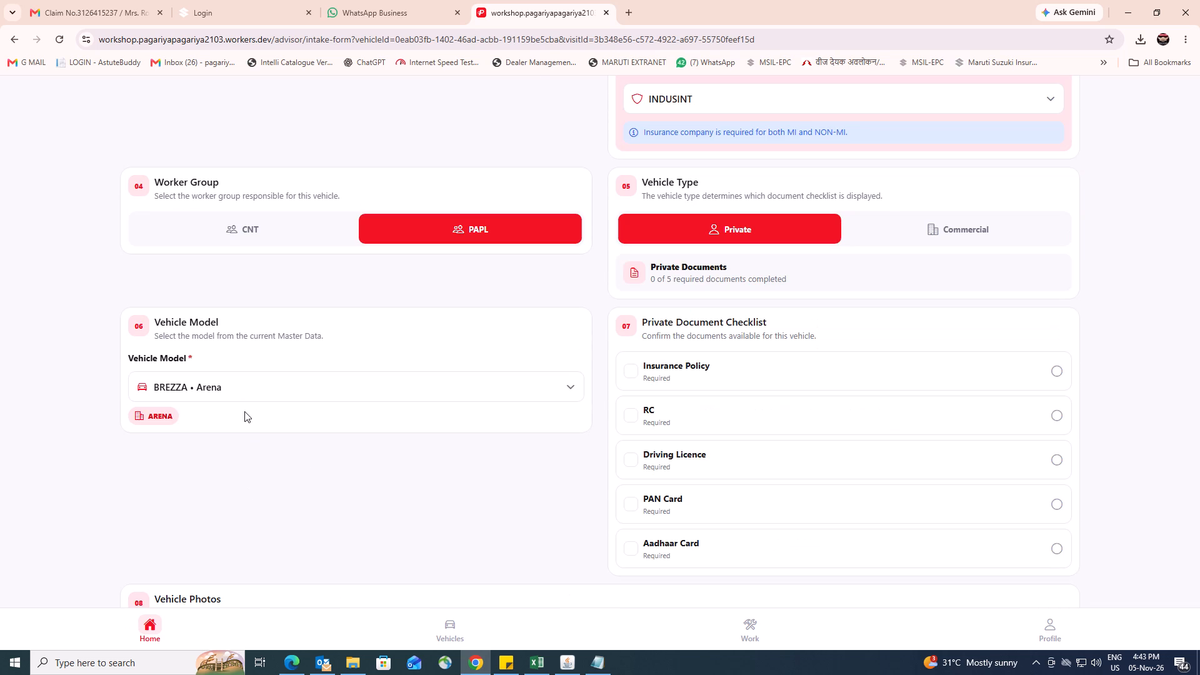
pyautogui.hotkey('alt', 'Tab')
pyautogui.hotkey('alt', 'Tab')
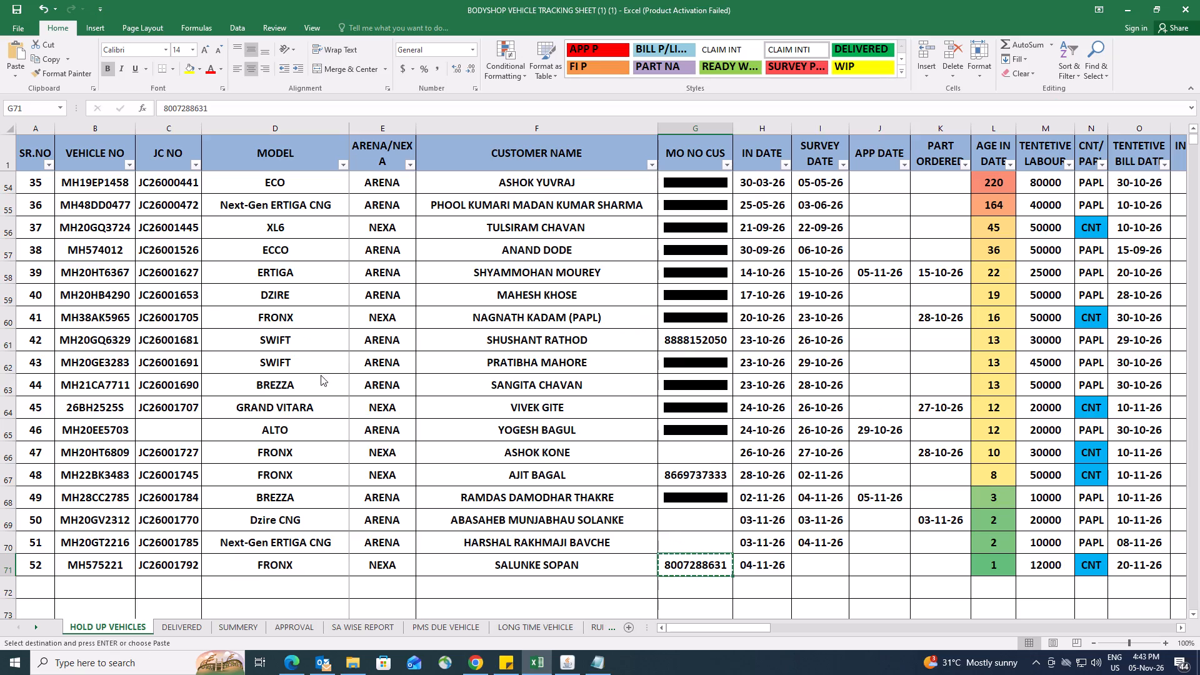
pyautogui.click(231, 458)
pyautogui.scroll(-2, 517, 406)
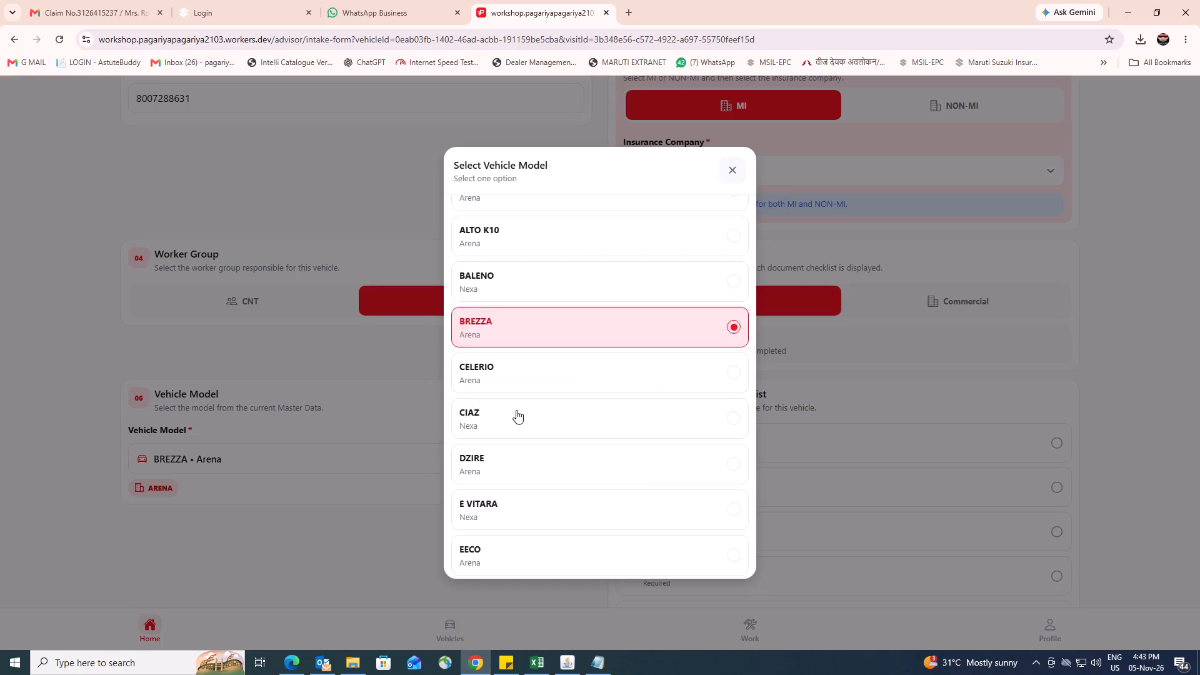
pyautogui.scroll(-2, 476, 486)
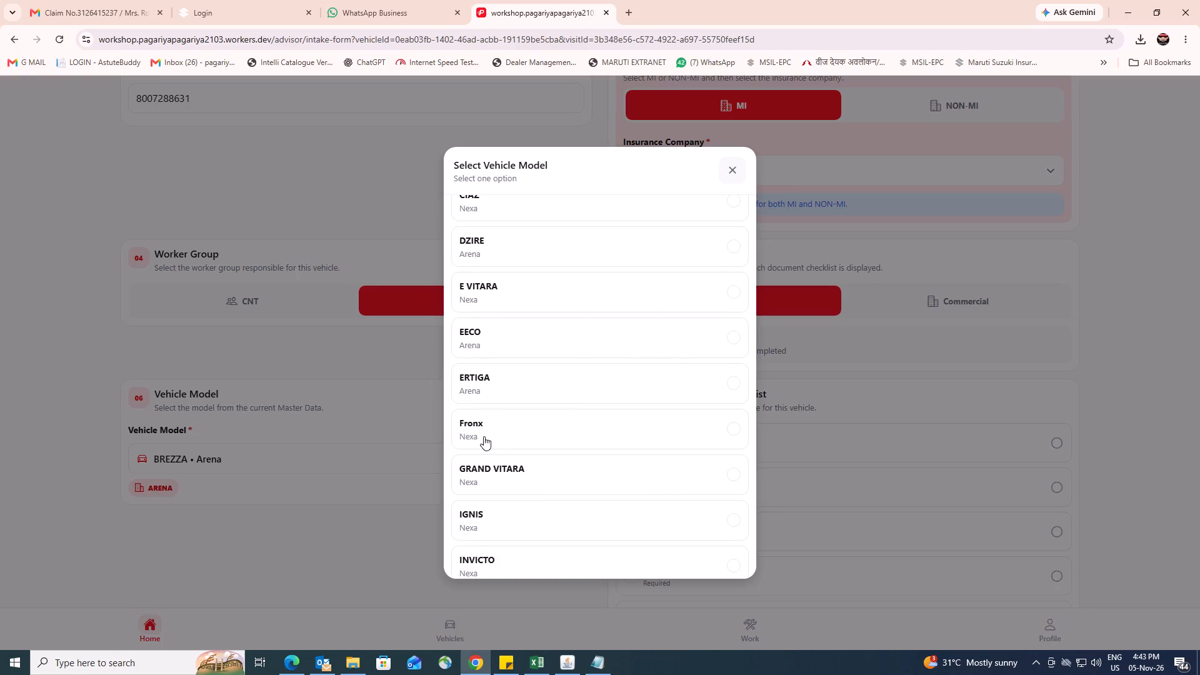
pyautogui.click(484, 436)
# Add one vehicle photo from the Desktop folder to the Vehicle Photos section through the gallery.
pyautogui.scroll(-5, 290, 531)
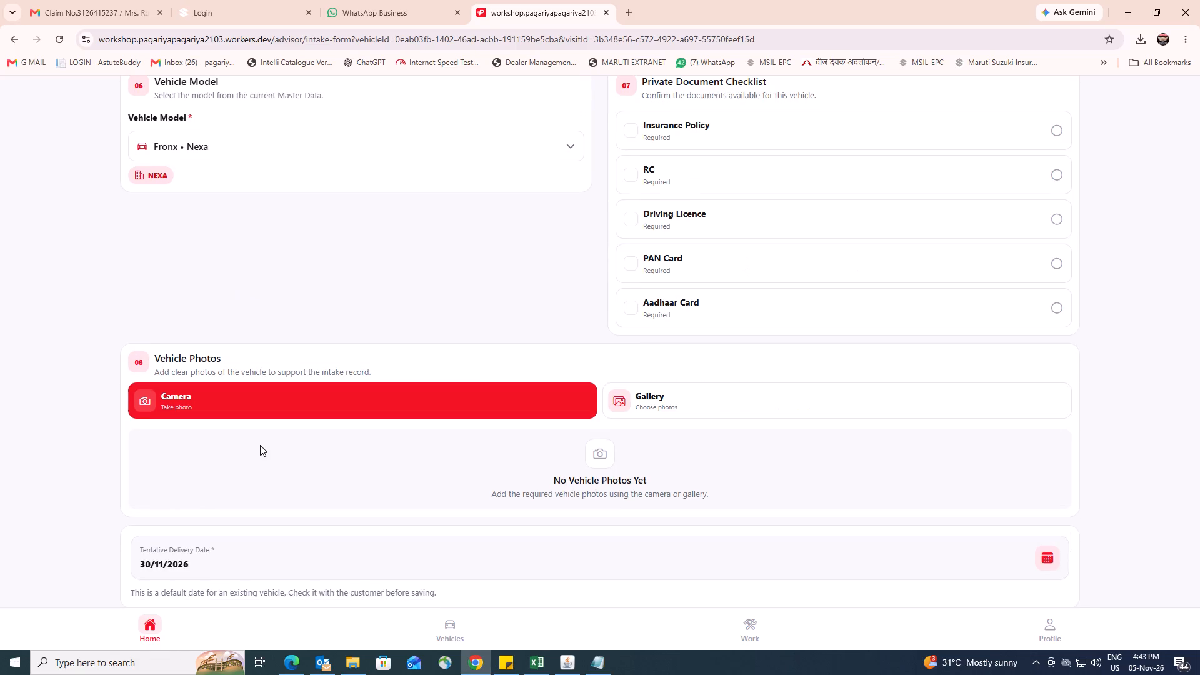
pyautogui.click(663, 397)
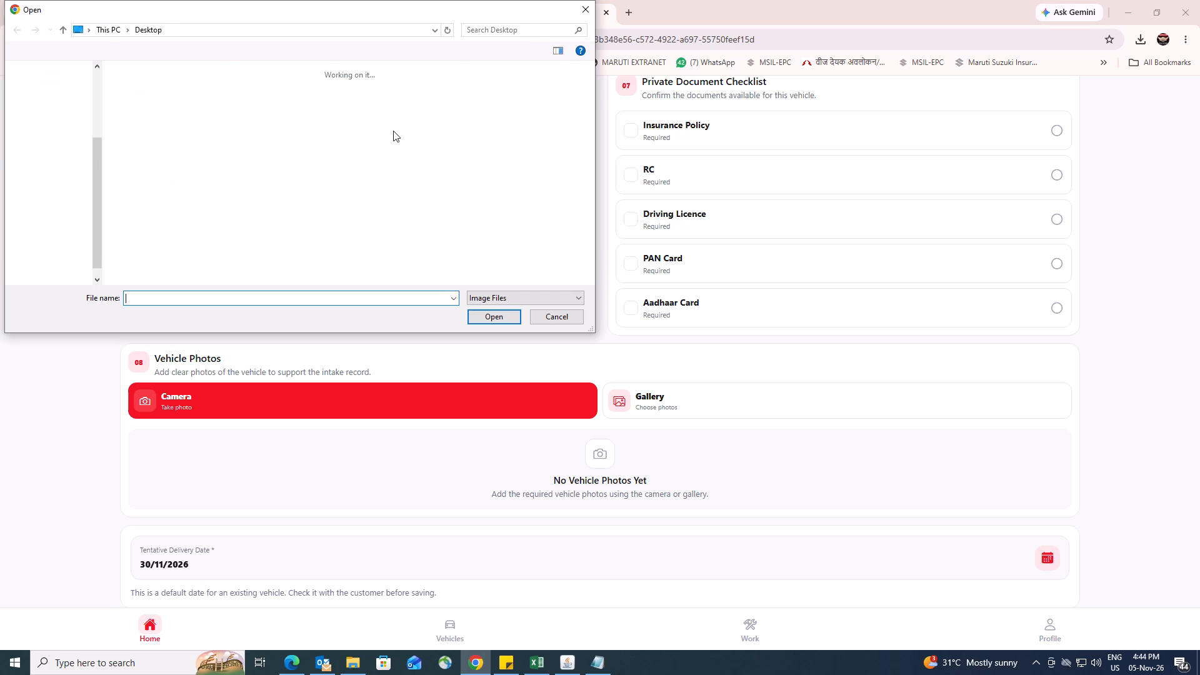
pyautogui.doubleClick(401, 121)
# Mark Driving Licence, RC, Insurance Policy and PAN Card as available in the Private Document Checklist.
pyautogui.click(632, 296)
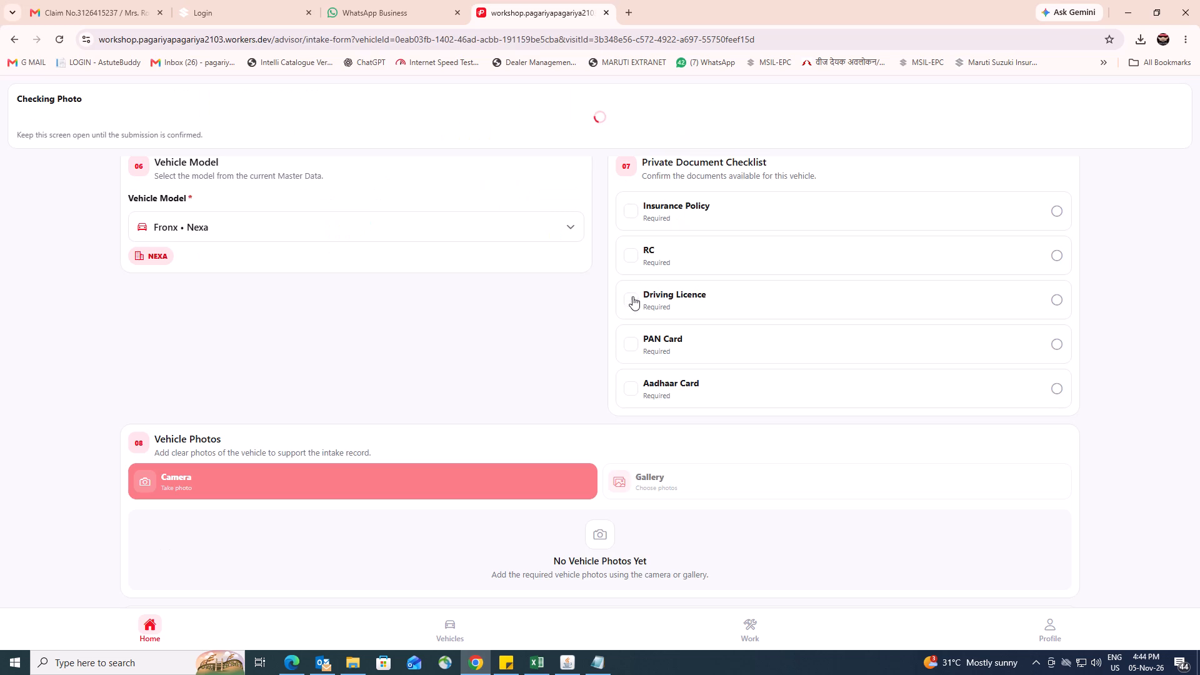
pyautogui.click(642, 252)
pyautogui.click(647, 212)
pyautogui.click(645, 327)
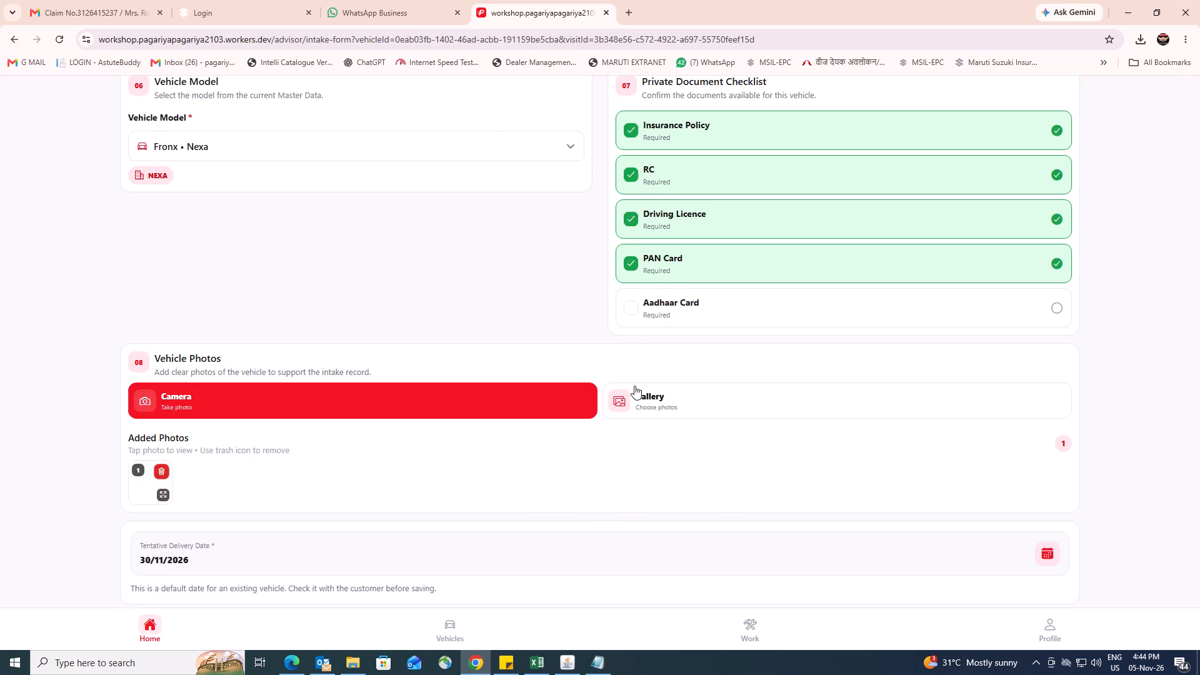
pyautogui.click(634, 386)
pyautogui.click(636, 314)
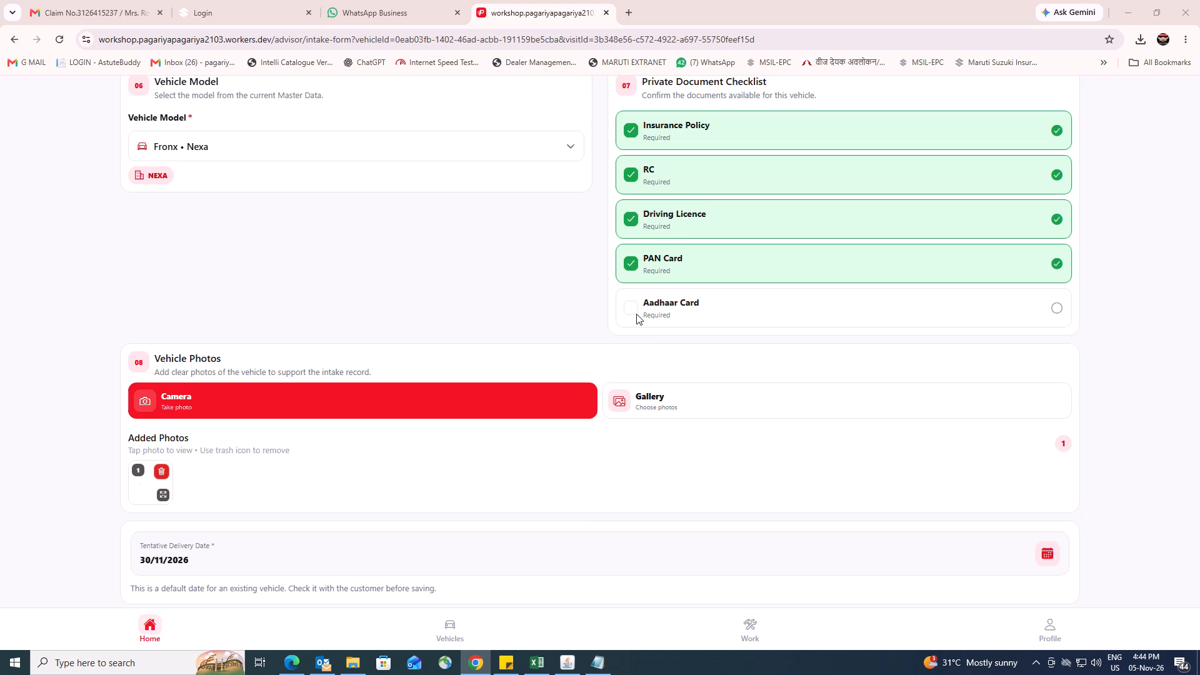
pyautogui.click(575, 318)
pyautogui.click(629, 312)
# Close the Login, Gmail claim and WhatsApp Business pages, leaving only the workshop app open in the browser.
pyautogui.click(311, 12)
pyautogui.click(162, 13)
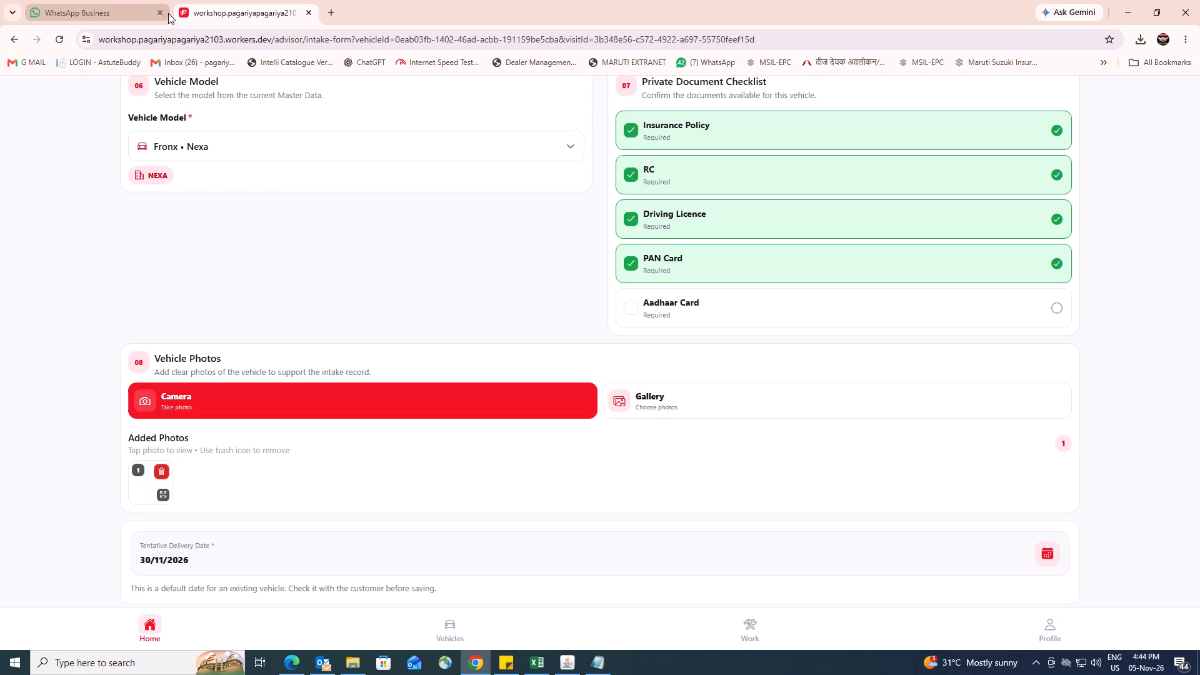
pyautogui.click(162, 13)
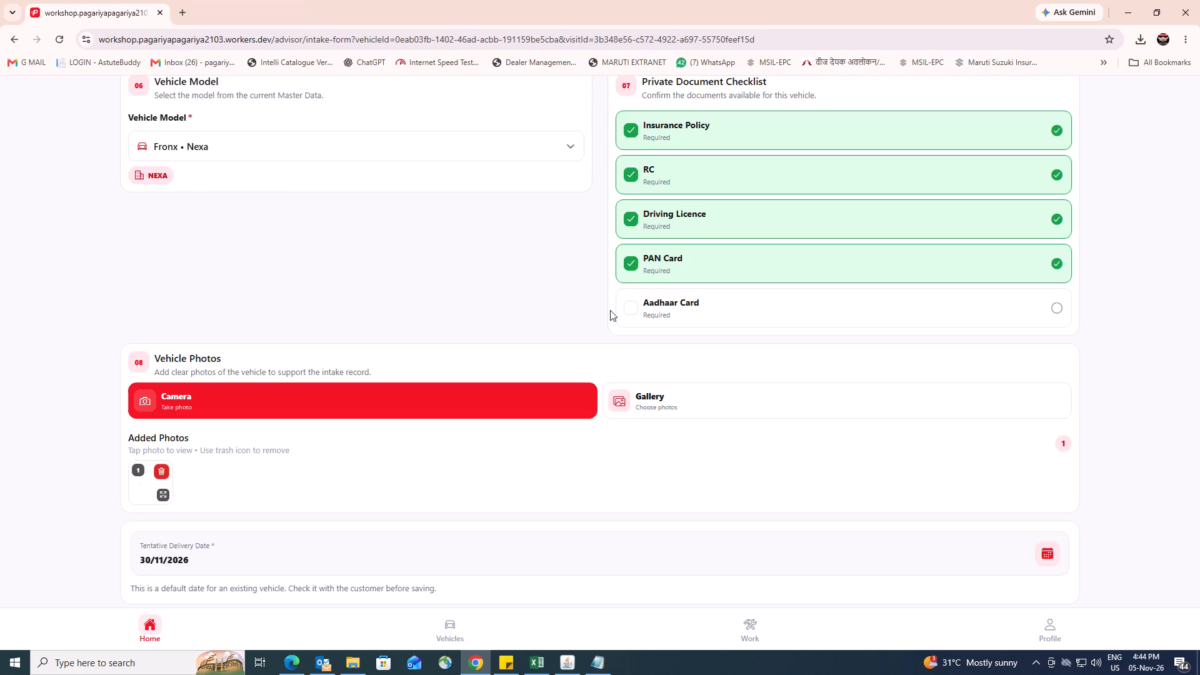
# Mark Aadhaar Card as available in the Private Document Checklist.
pyautogui.click(636, 306)
pyautogui.scroll(-5, 1, 362)
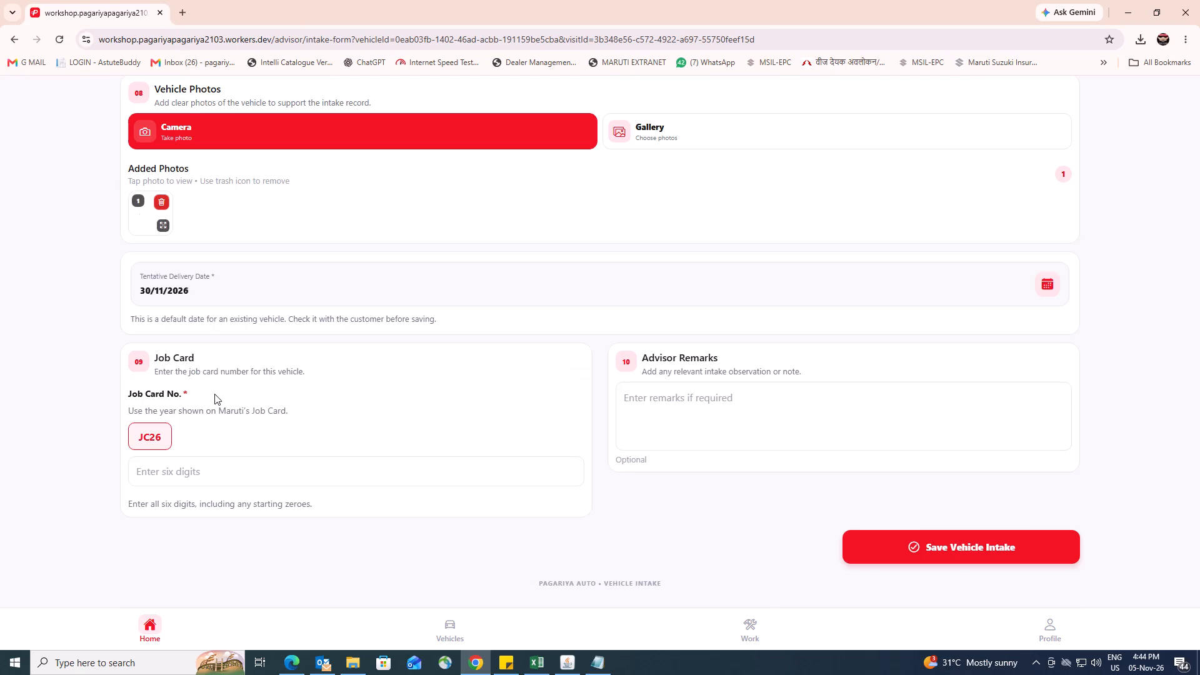
pyautogui.hotkey('alt', 'Tab')
pyautogui.press('Right')
pyautogui.press('Left')
pyautogui.press('Left')
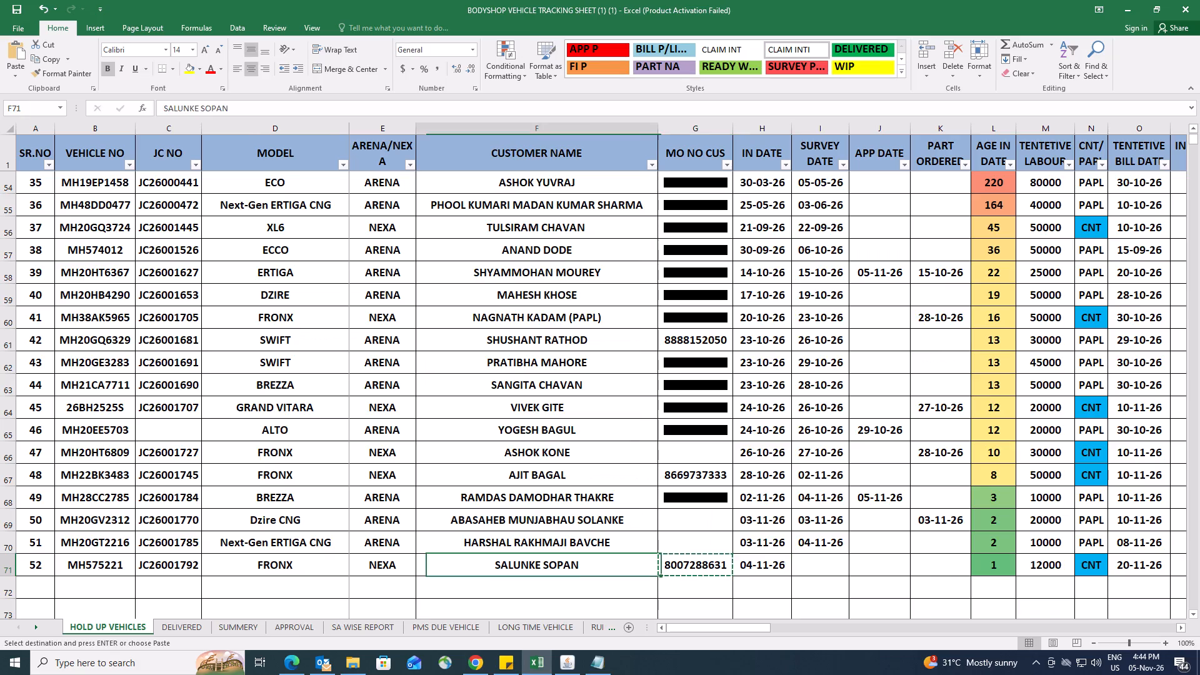
pyautogui.press('Left')
pyautogui.press('Left')
pyautogui.press('Left')
pyautogui.press('Left')
pyautogui.press('Right')
pyautogui.hotkey('ctrl', 'c')
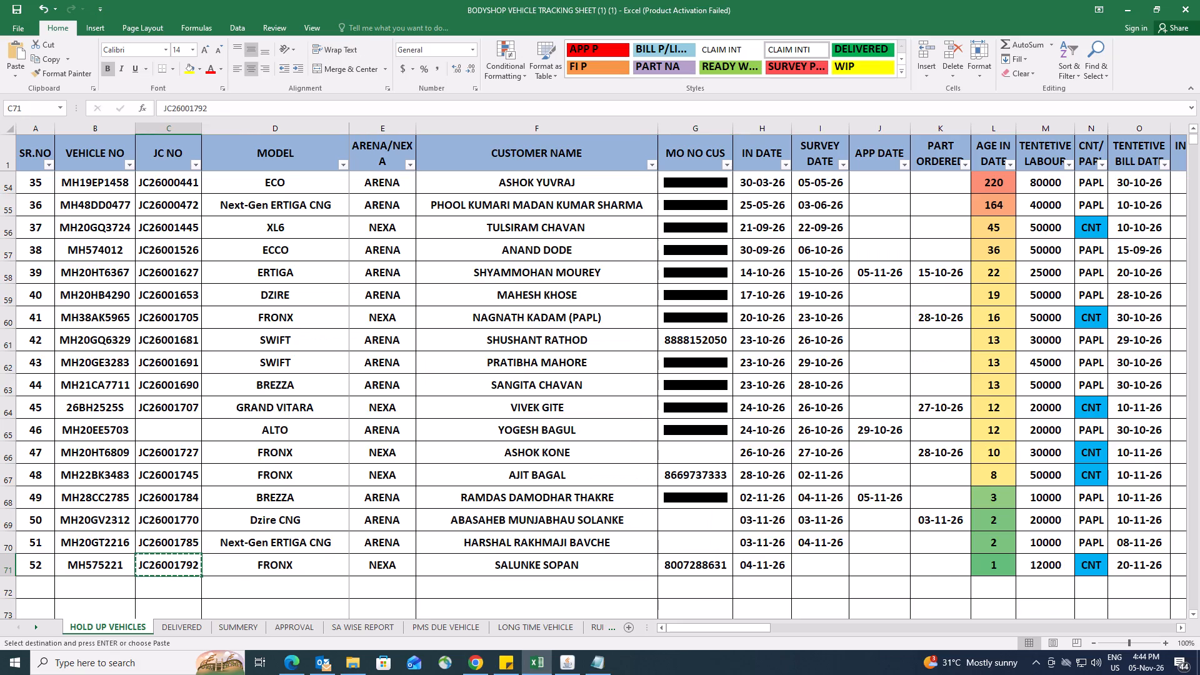
pyautogui.hotkey('alt', 'Tab')
pyautogui.click(211, 480)
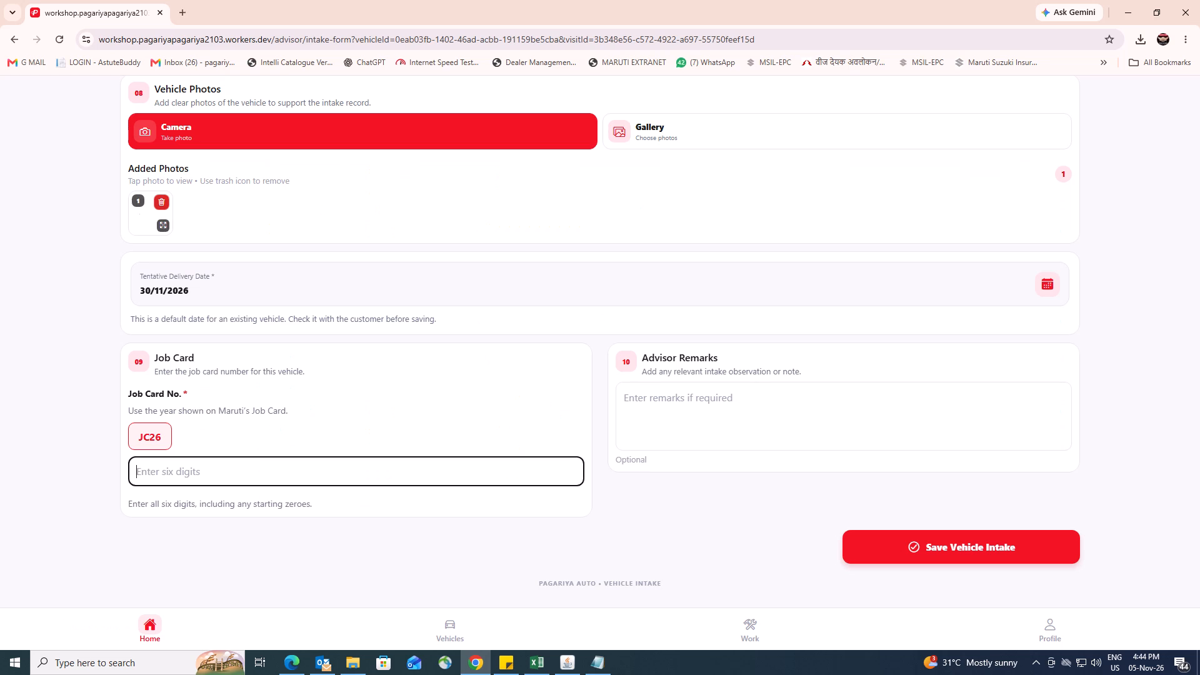
pyautogui.hotkey('ctrl', 'v')
pyautogui.scroll(8, 562, 455)
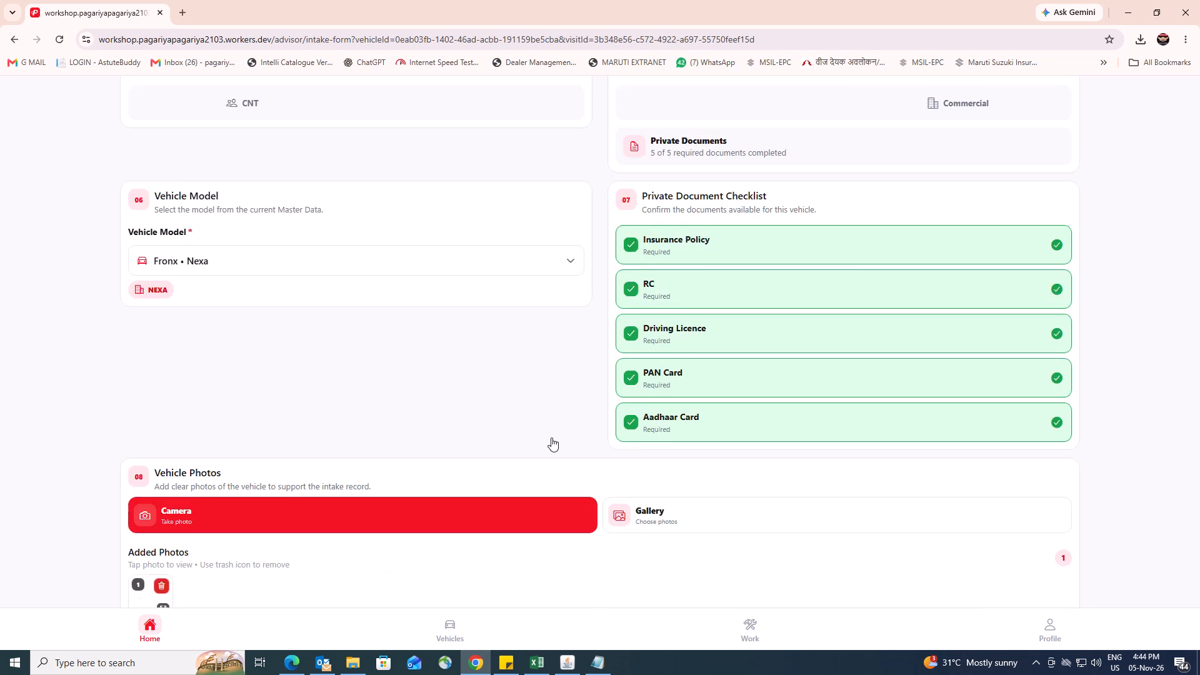
pyautogui.scroll(2, 551, 437)
pyautogui.hotkey('alt', 'Tab')
pyautogui.press('Right')
pyautogui.press('Right')
pyautogui.press('Right')
pyautogui.press('Right')
pyautogui.press('Right')
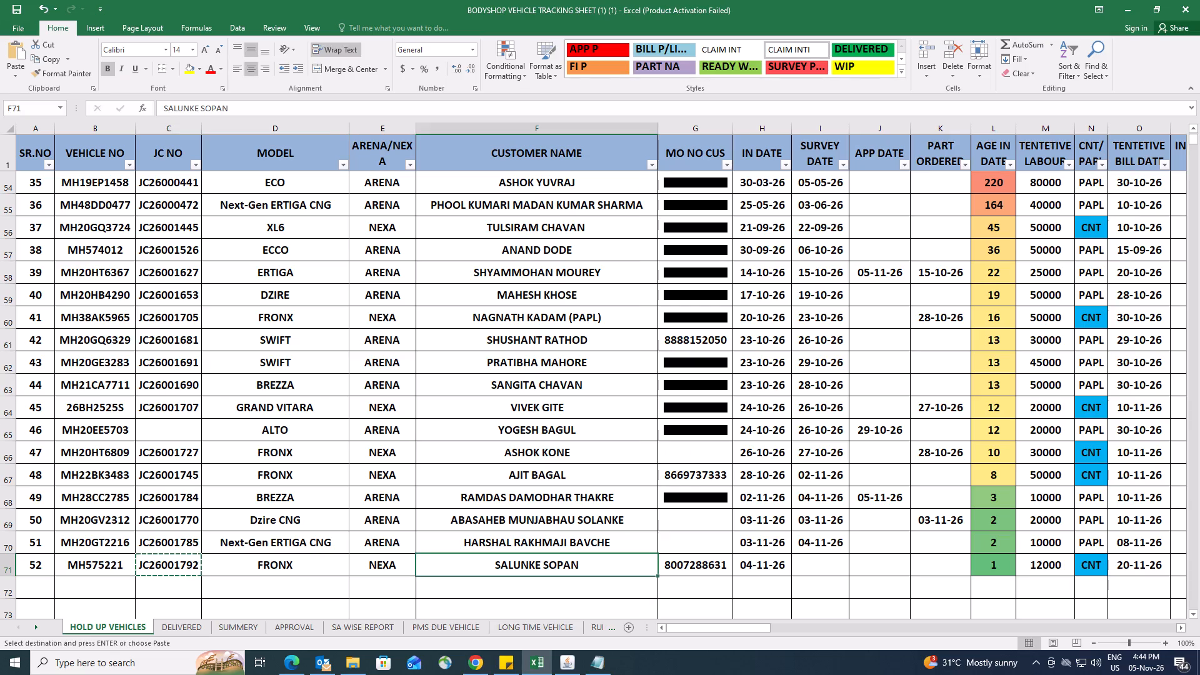
pyautogui.press('Right')
pyautogui.press('Right')
pyautogui.press('Right')
pyautogui.press('Right')
pyautogui.press('Right')
pyautogui.press('Right')
pyautogui.press('Left')
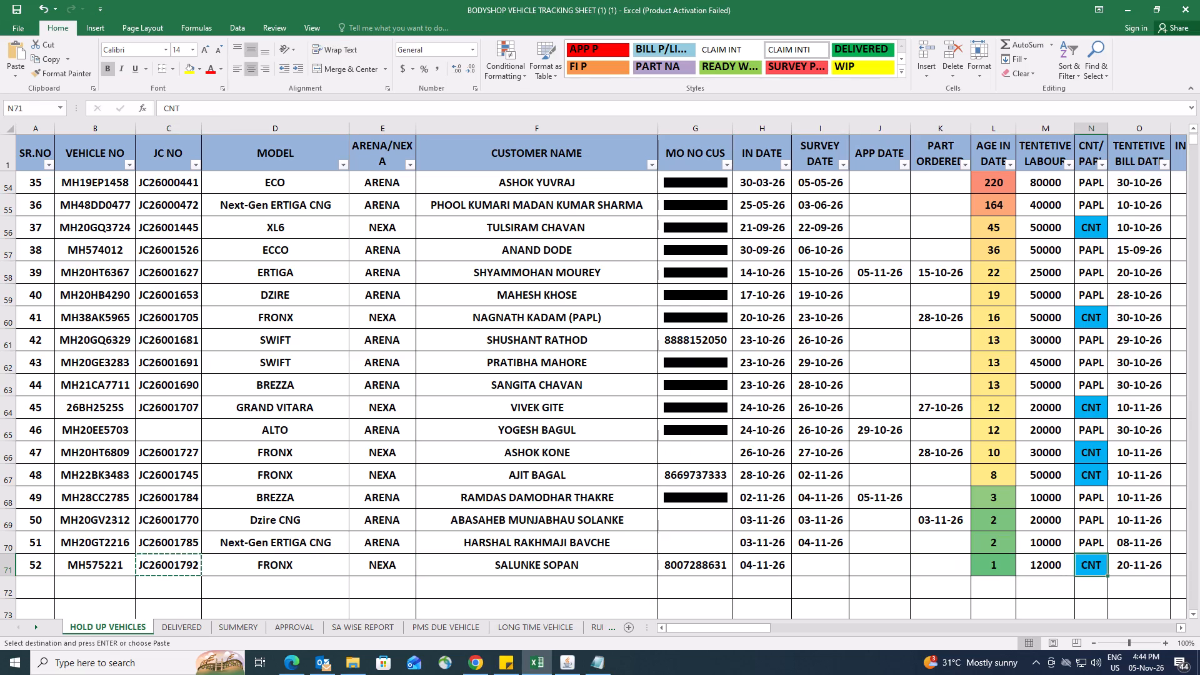
pyautogui.press('Left')
pyautogui.press('Left')
pyautogui.press('Left')
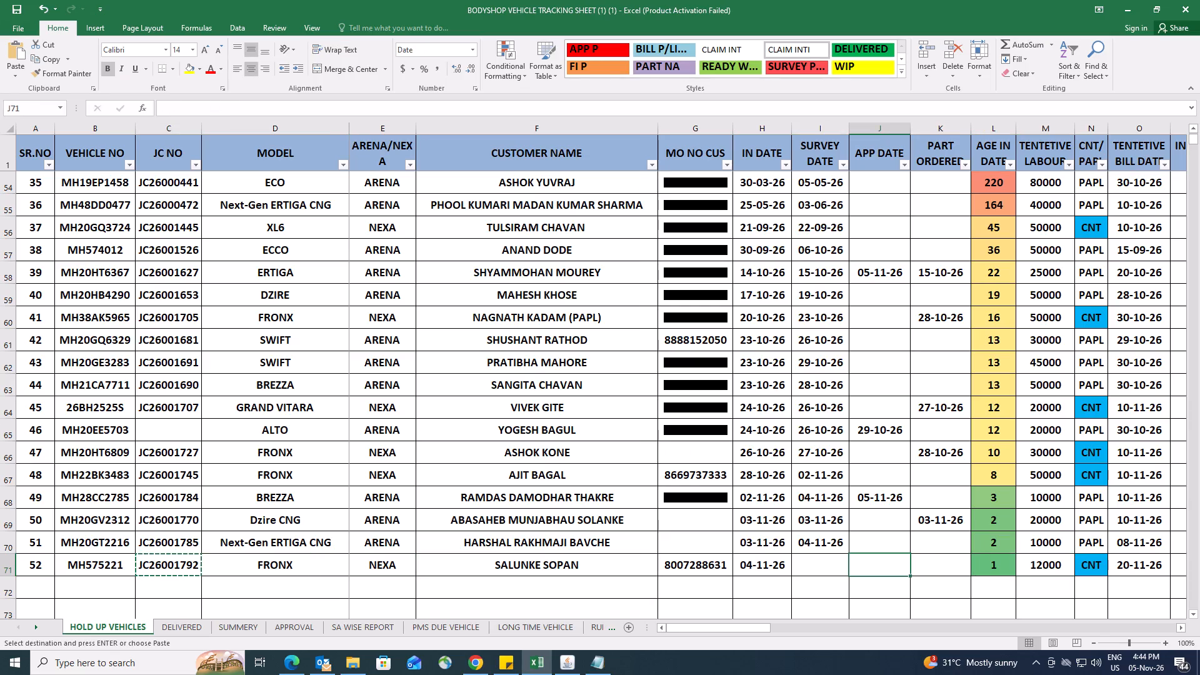
pyautogui.press('Left')
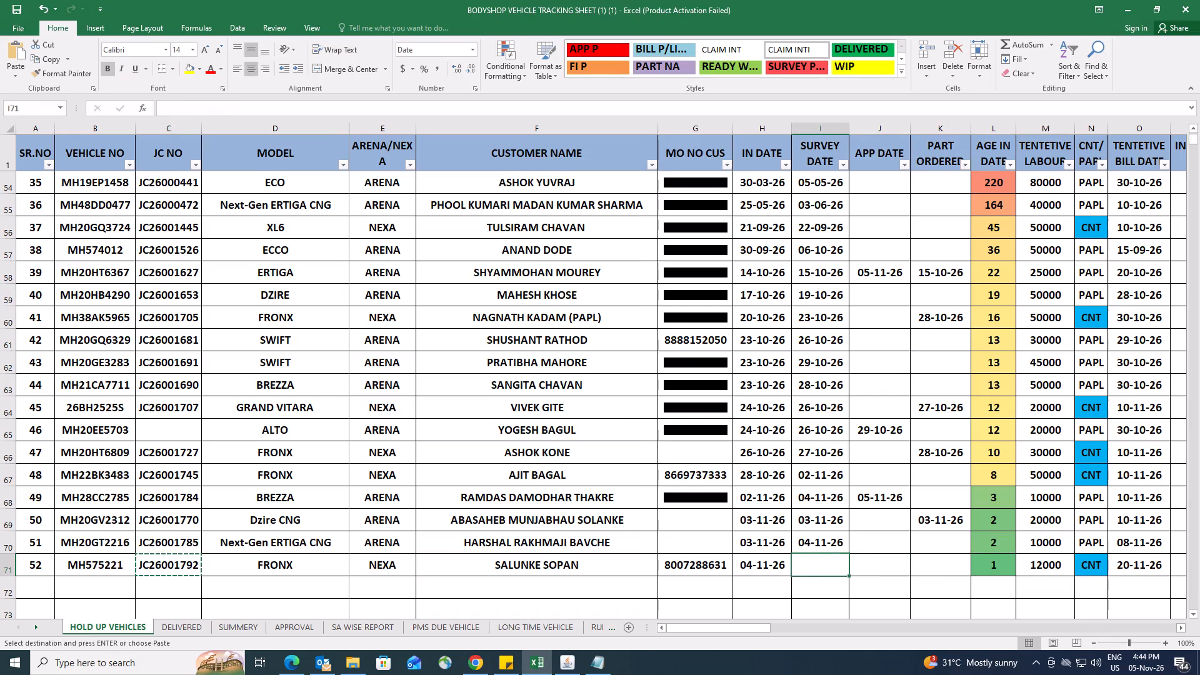
pyautogui.press('Right')
pyautogui.press('Right')
pyautogui.press('Right')
pyautogui.press('Right')
pyautogui.press('Right')
pyautogui.press('Right')
pyautogui.press('Right')
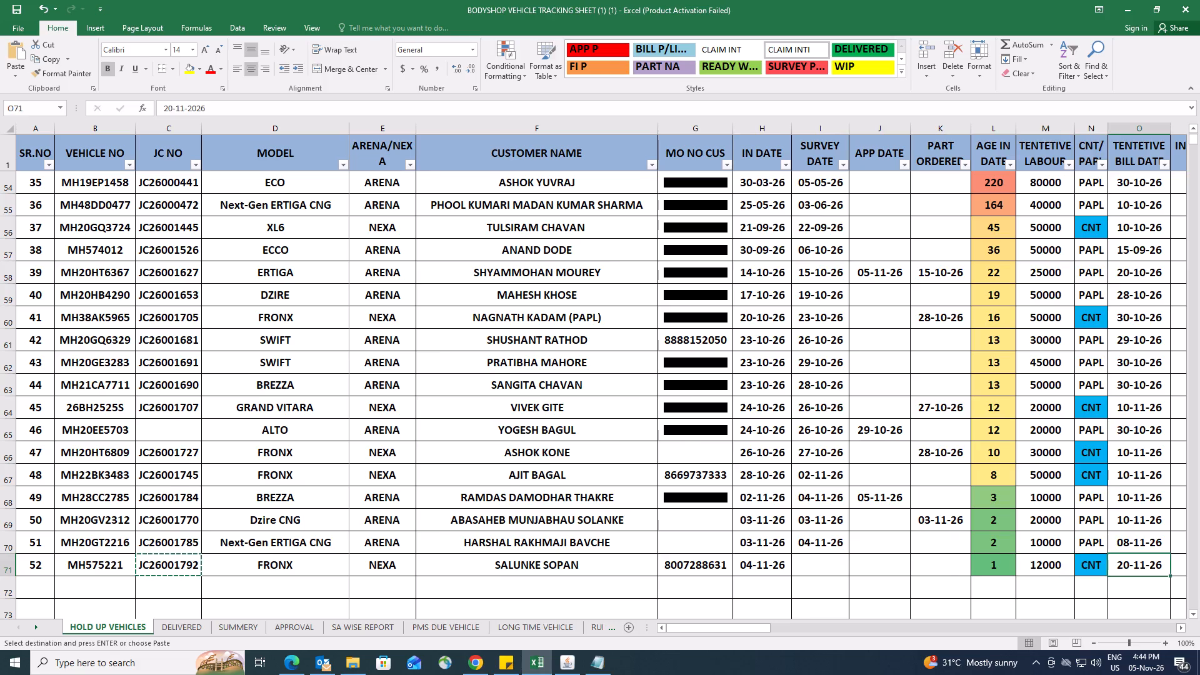
pyautogui.hotkey('alt', 'Tab')
pyautogui.scroll(4, 544, 424)
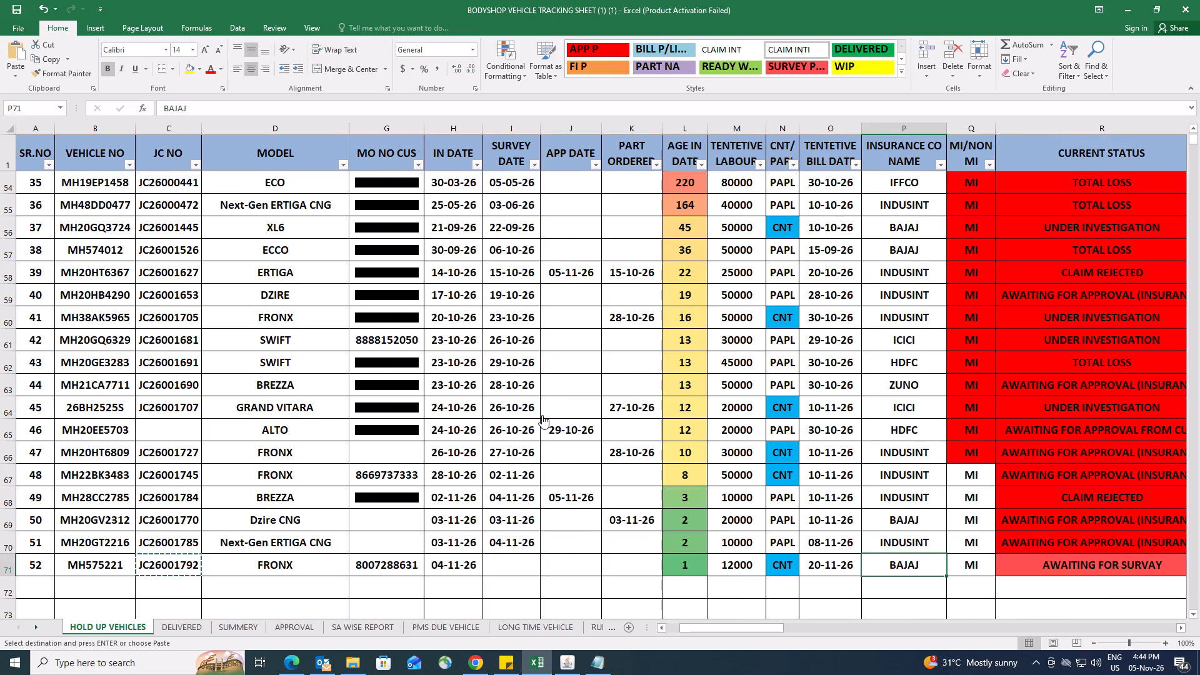
pyautogui.scroll(11, 542, 414)
pyautogui.scroll(-2, 418, 444)
pyautogui.click(282, 406)
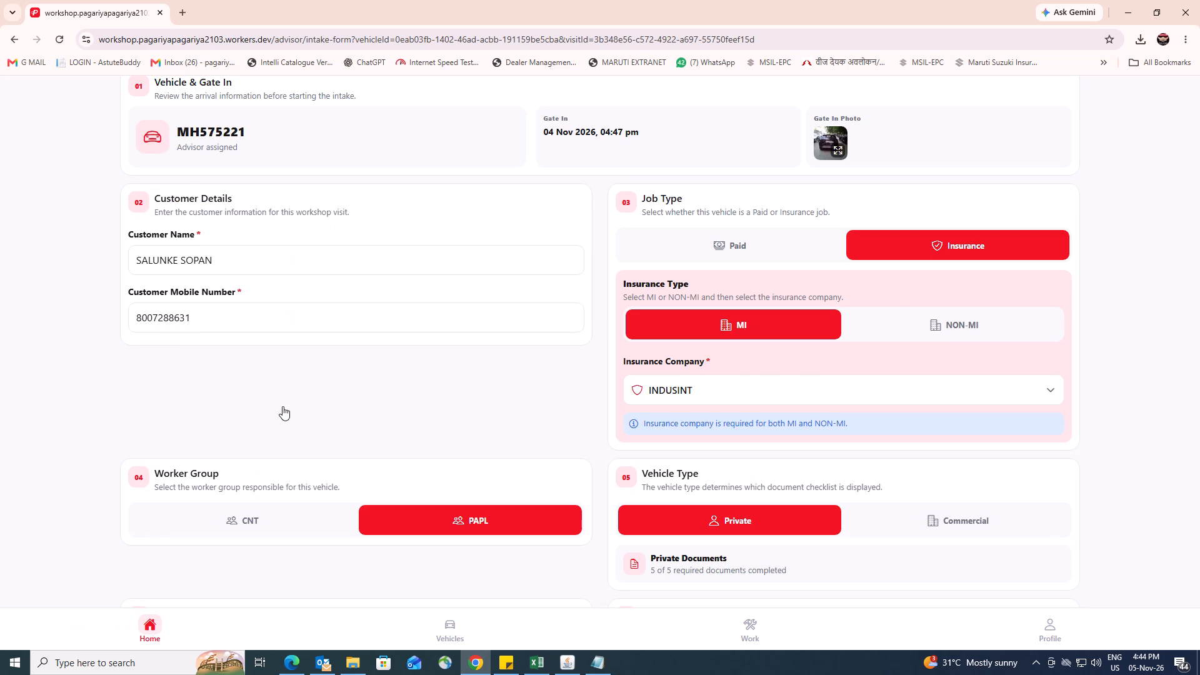
pyautogui.scroll(2, 836, 342)
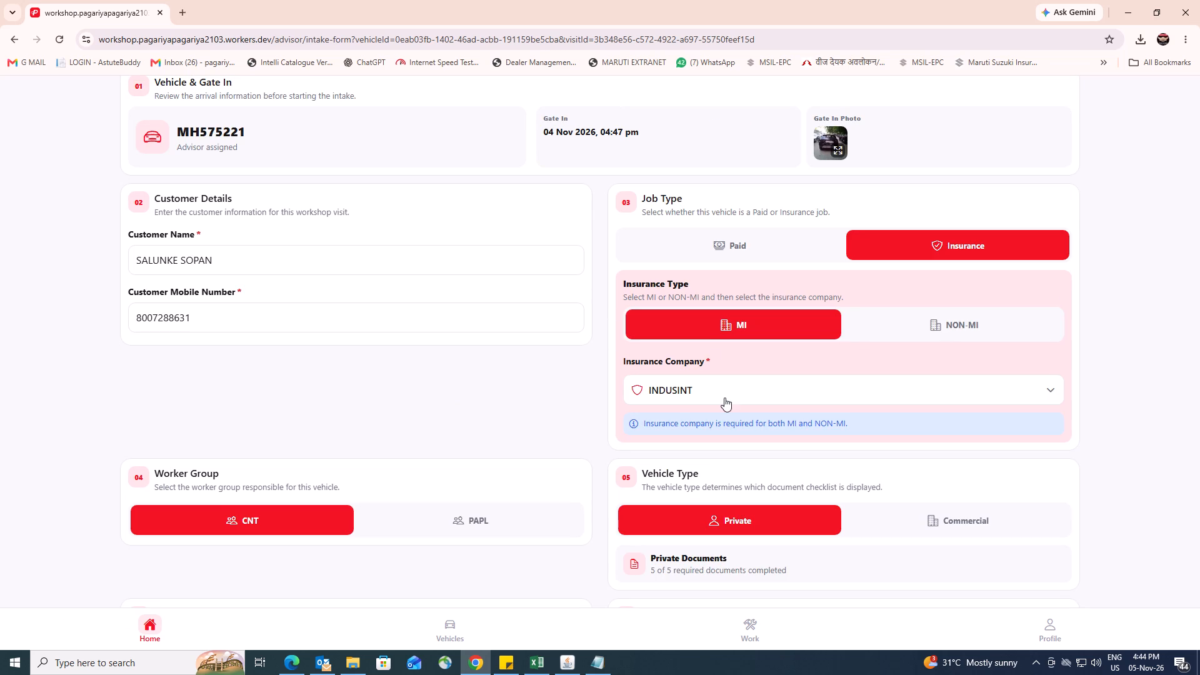
pyautogui.click(697, 394)
pyautogui.click(518, 272)
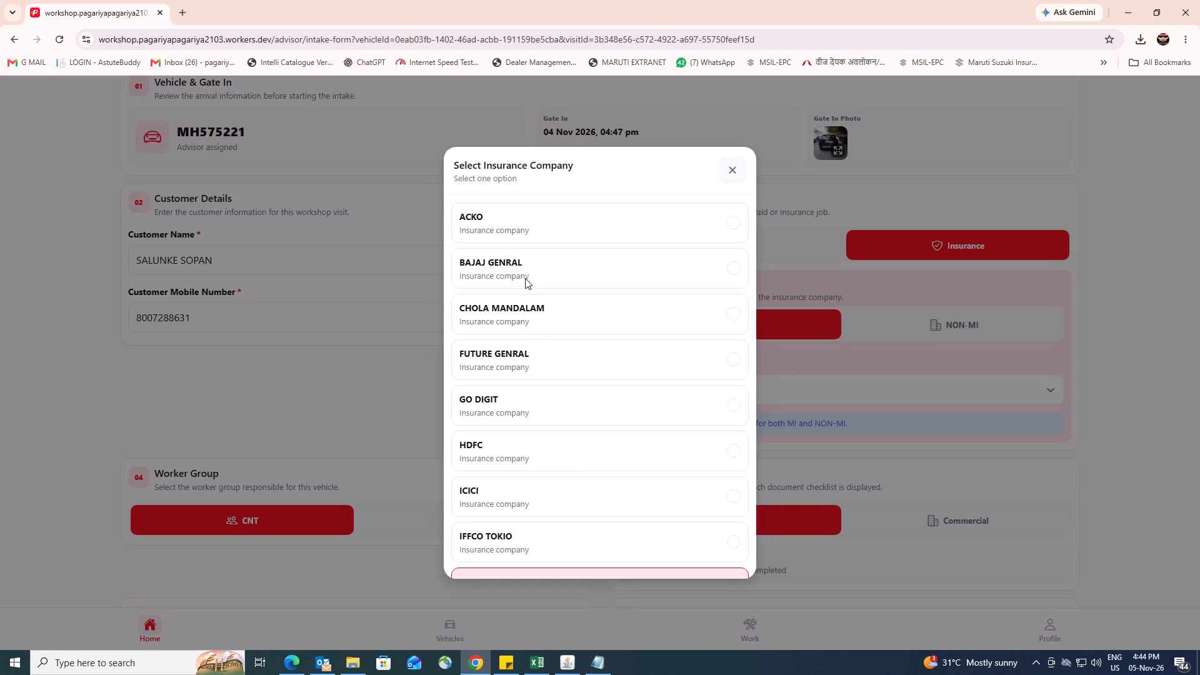
pyautogui.scroll(3, 824, 363)
pyautogui.scroll(-14, 824, 356)
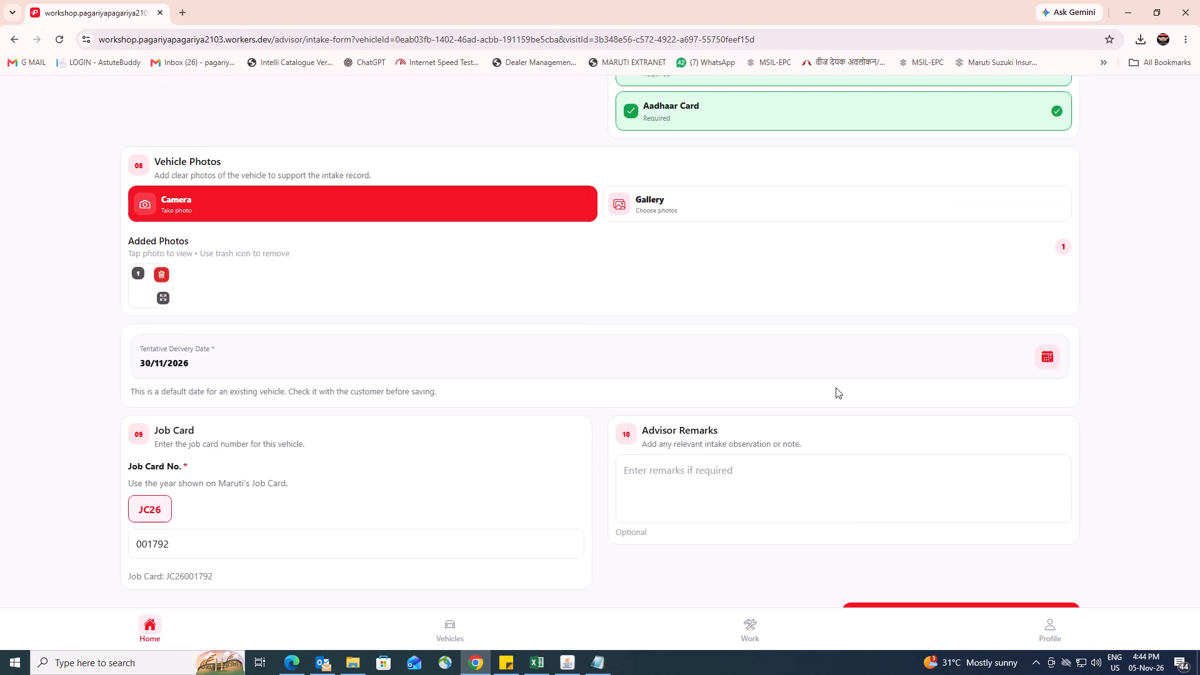
pyautogui.scroll(-6, 836, 387)
pyautogui.click(922, 549)
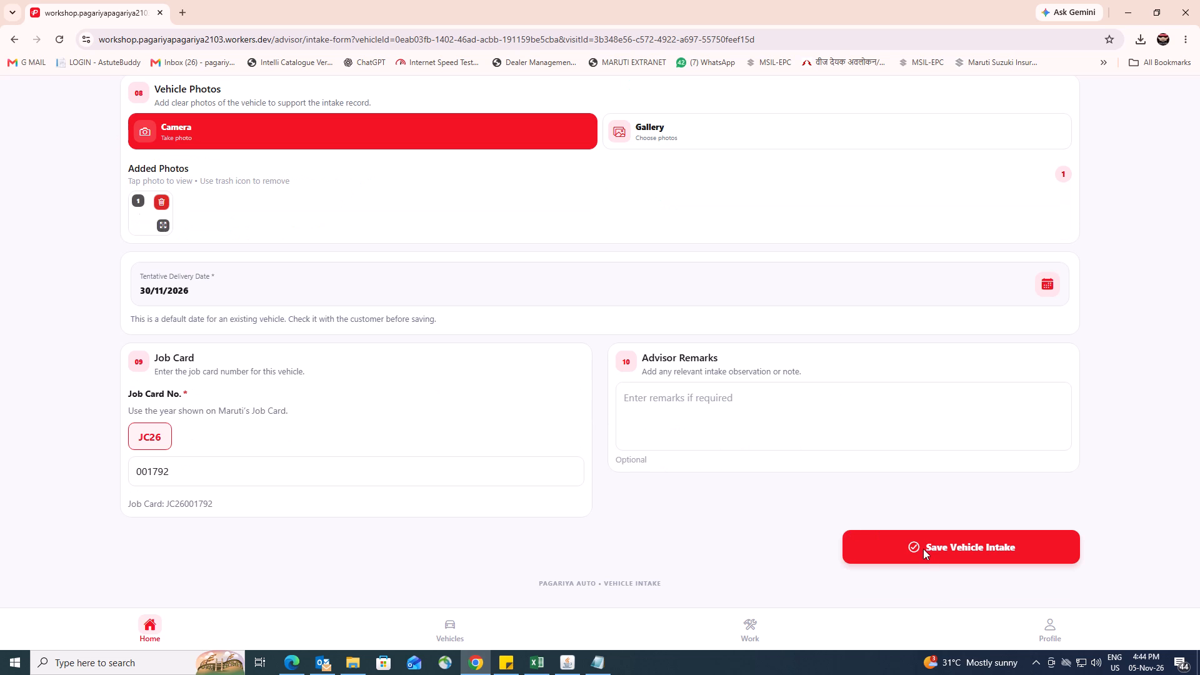
pyautogui.click(554, 426)
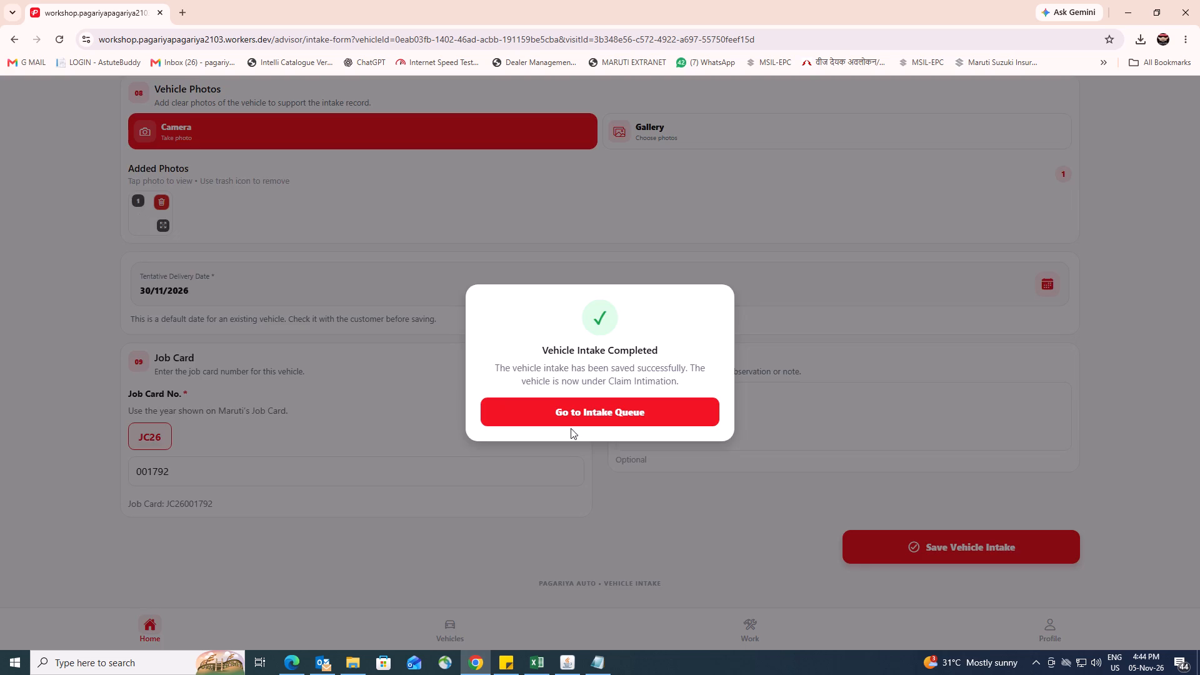
pyautogui.click(571, 421)
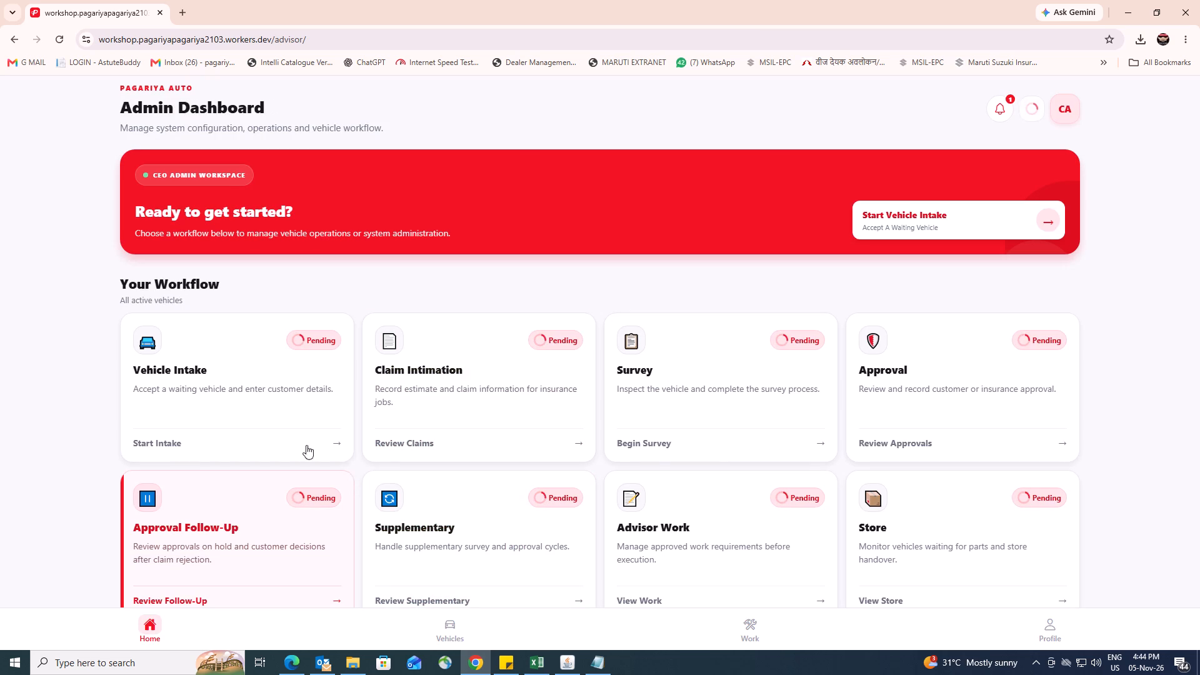
pyautogui.click(291, 431)
pyautogui.scroll(-8, 238, 481)
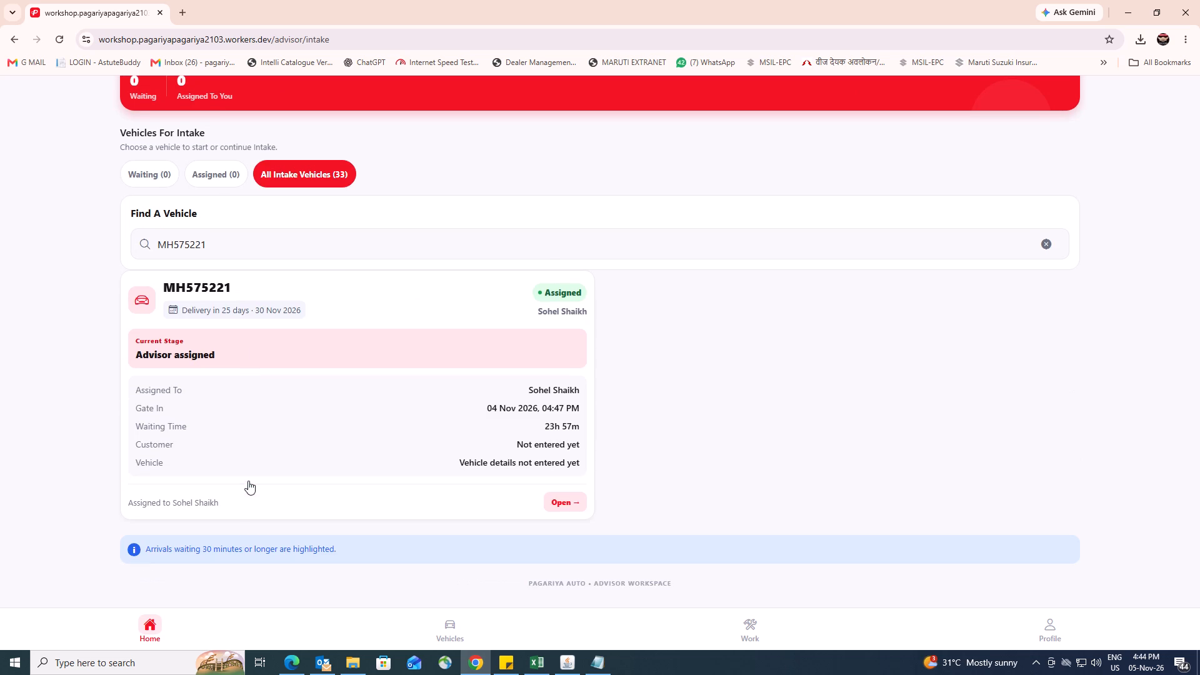
pyautogui.click(1046, 246)
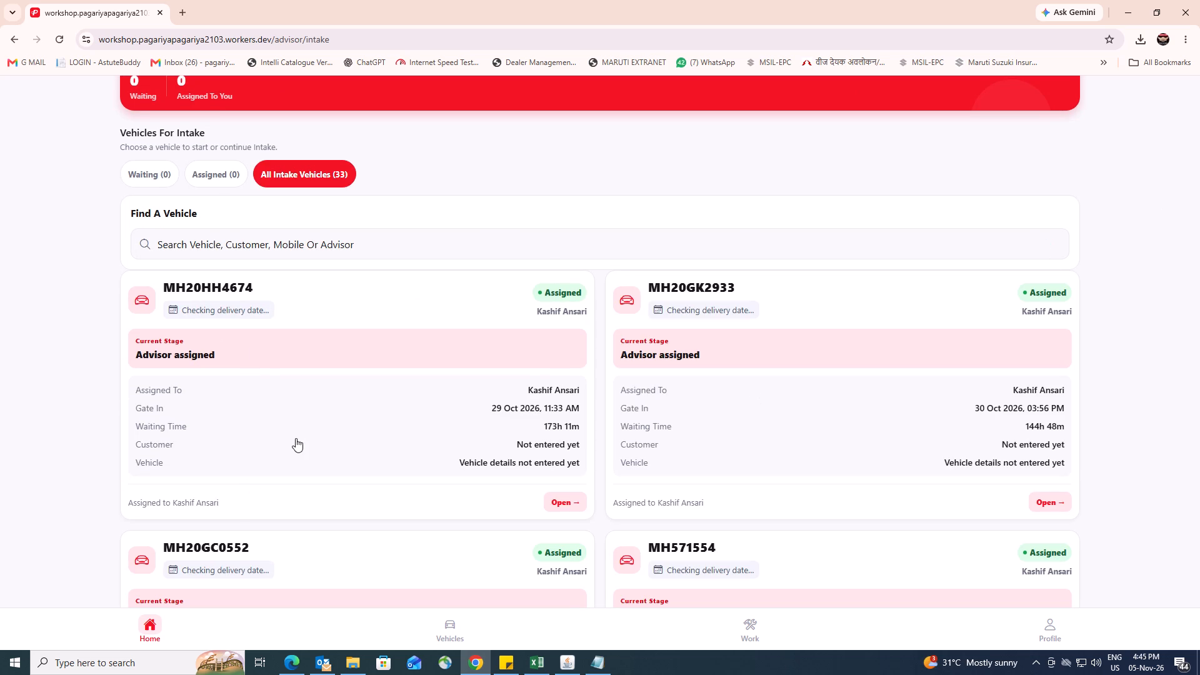
pyautogui.scroll(-2, 625, 471)
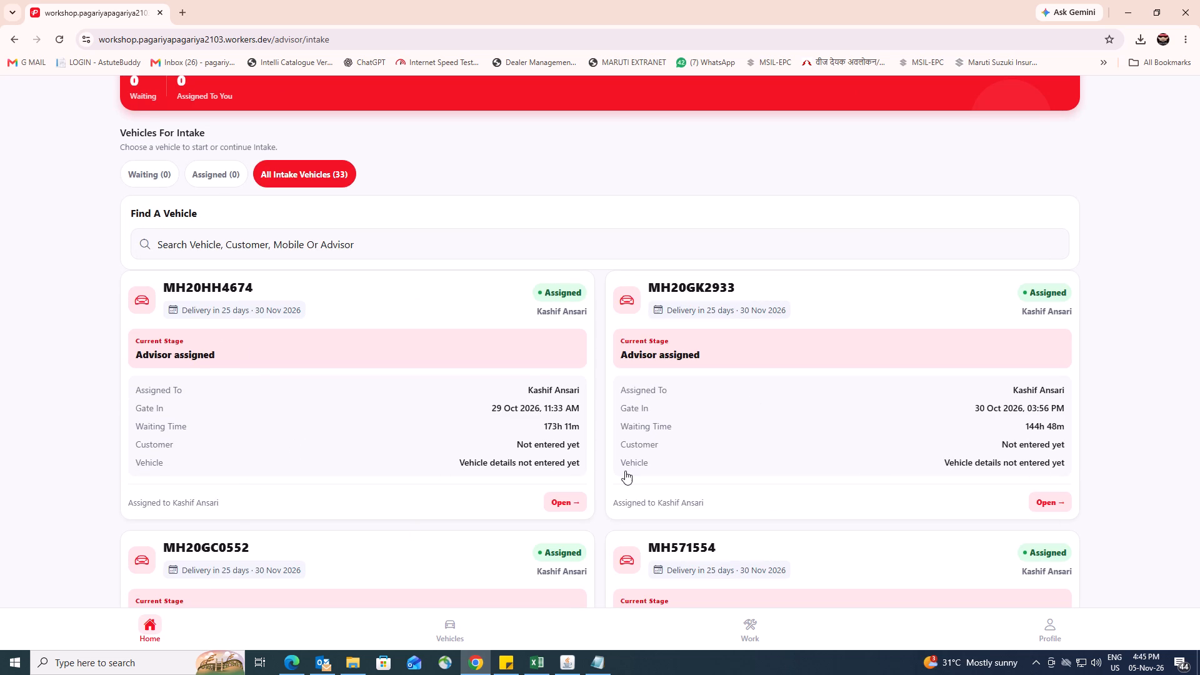
pyautogui.scroll(-2, 625, 471)
pyautogui.scroll(4, 621, 473)
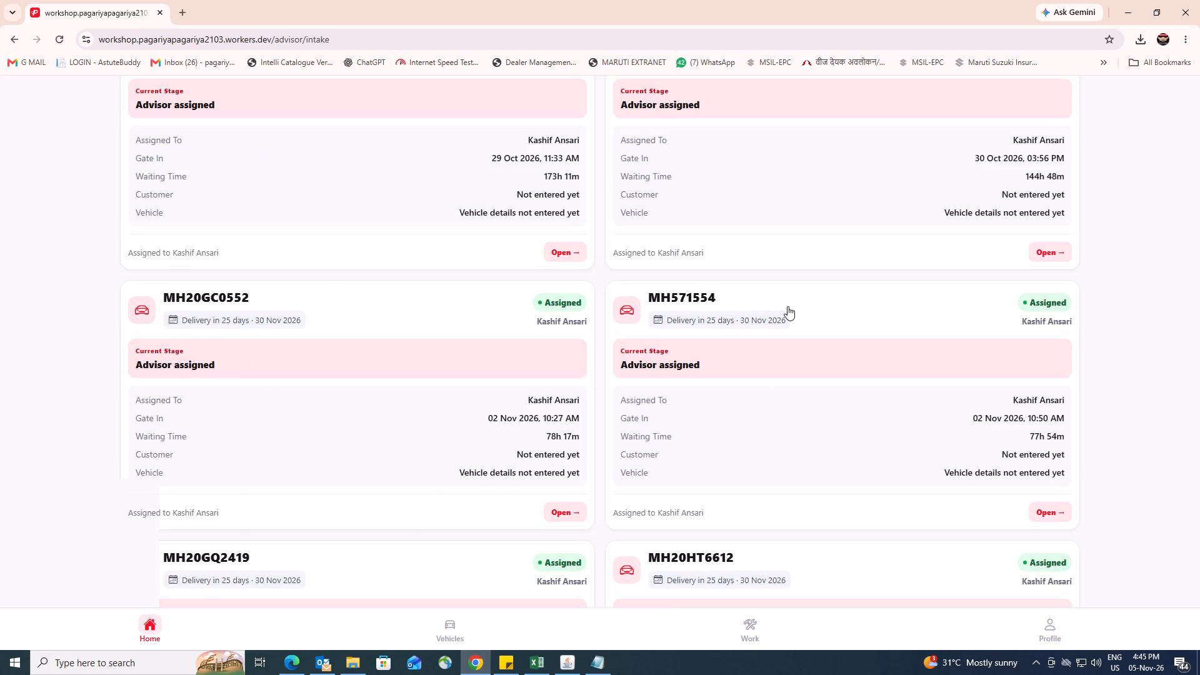
# Switch to the Excel tracking sheet and find the vehicle whose number contains 2933.
pyautogui.hotkey('alt', 'Tab')
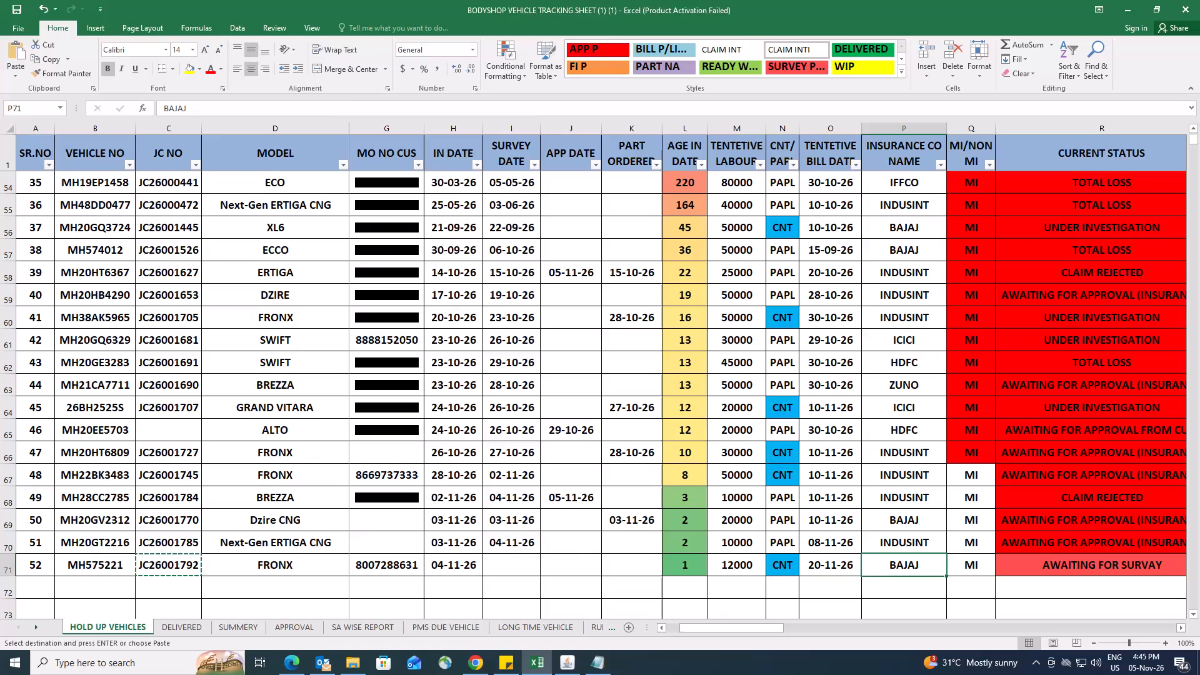
pyautogui.hotkey('ctrl', 'f')
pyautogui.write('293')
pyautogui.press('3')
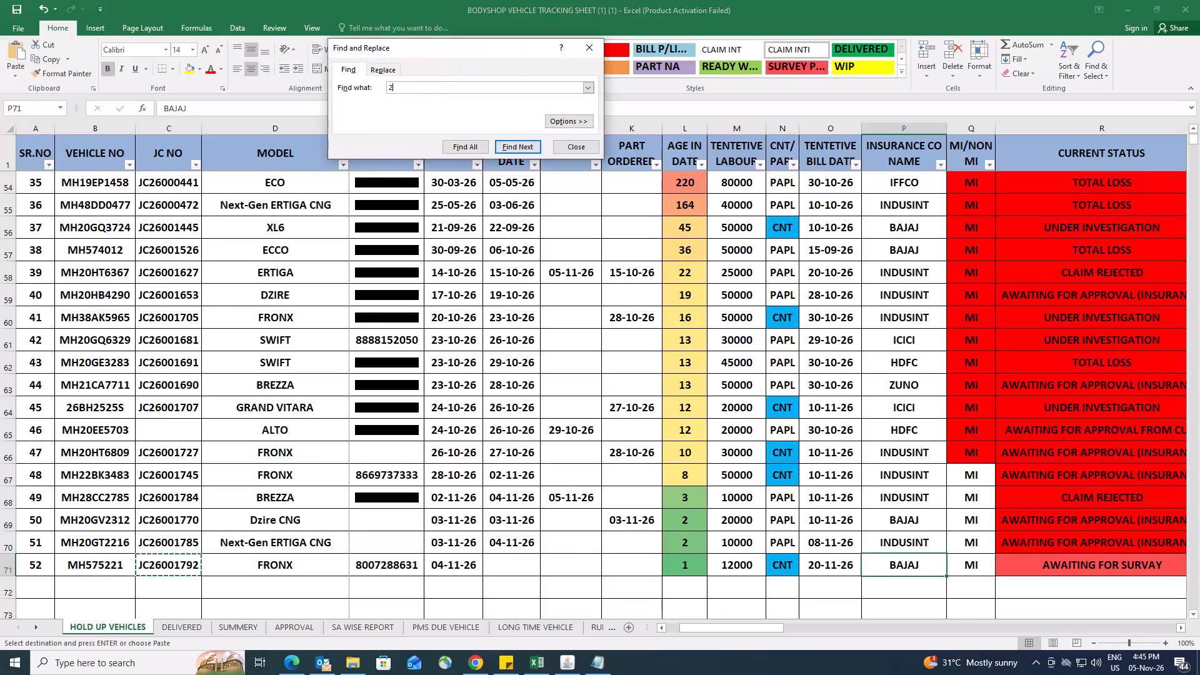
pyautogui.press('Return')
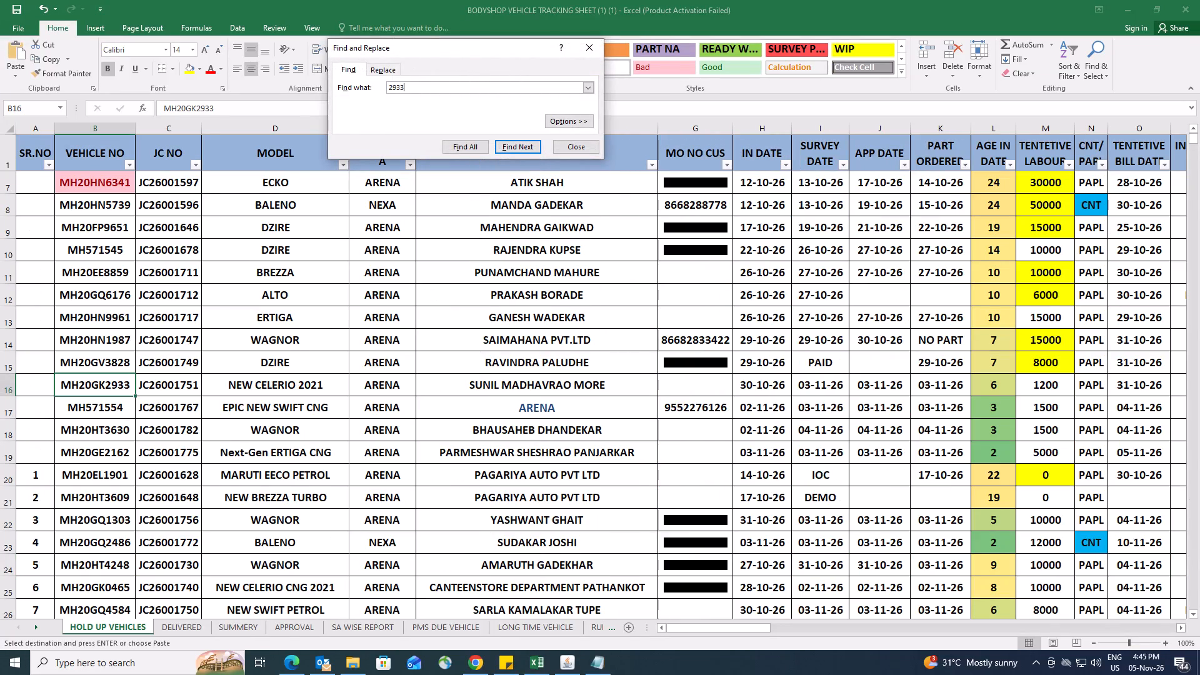
pyautogui.click(563, 146)
# Look through the last entries of the HOLD UP VEHICLES sheet for a pending vehicle to process.
pyautogui.scroll(-2, 466, 432)
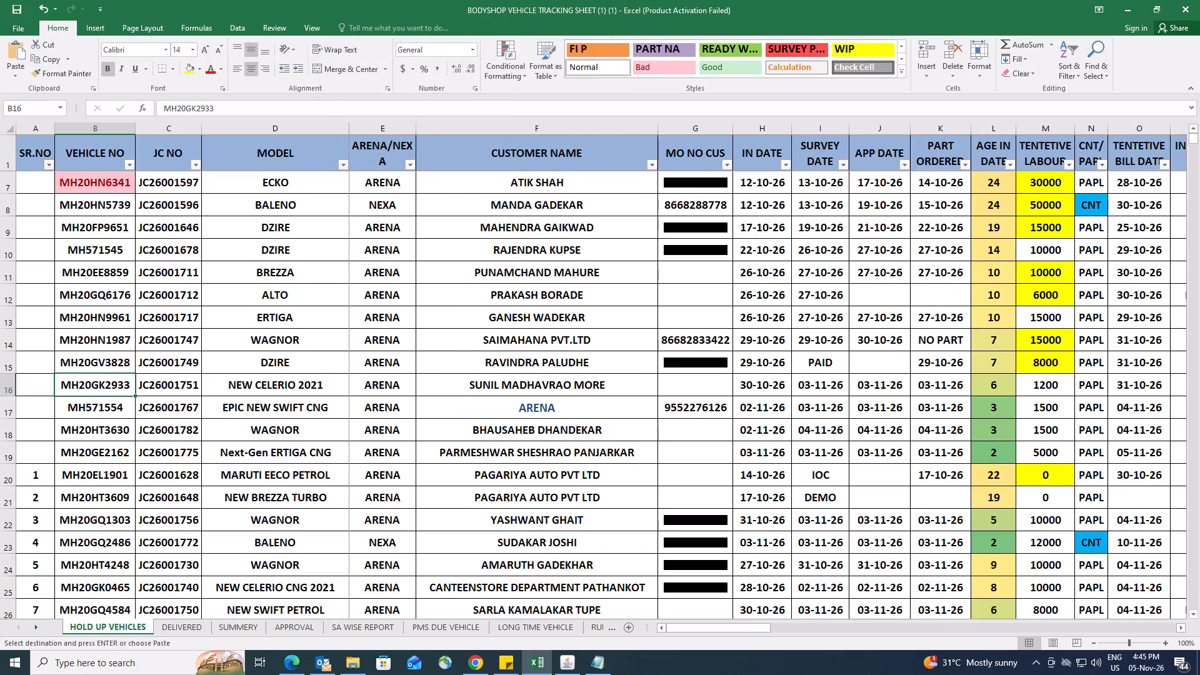
pyautogui.scroll(-17, 466, 421)
pyautogui.scroll(-4, 471, 409)
pyautogui.scroll(2, 471, 408)
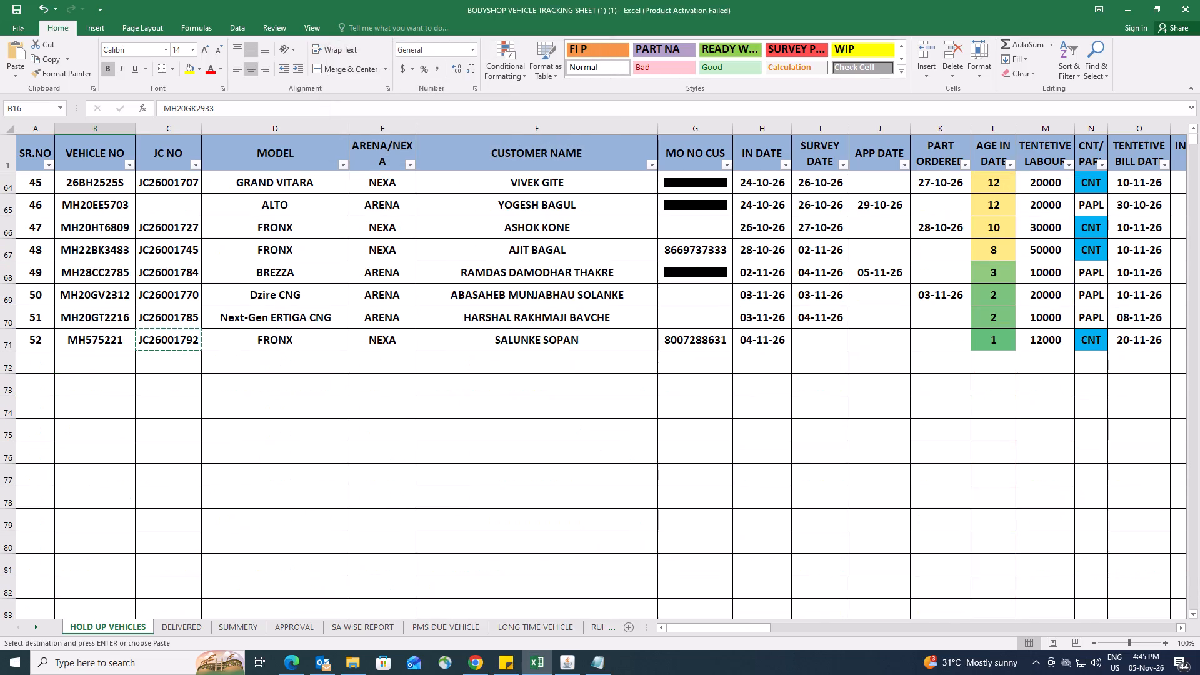
pyautogui.scroll(5, 471, 405)
pyautogui.scroll(-1, 474, 397)
pyautogui.scroll(1, 470, 398)
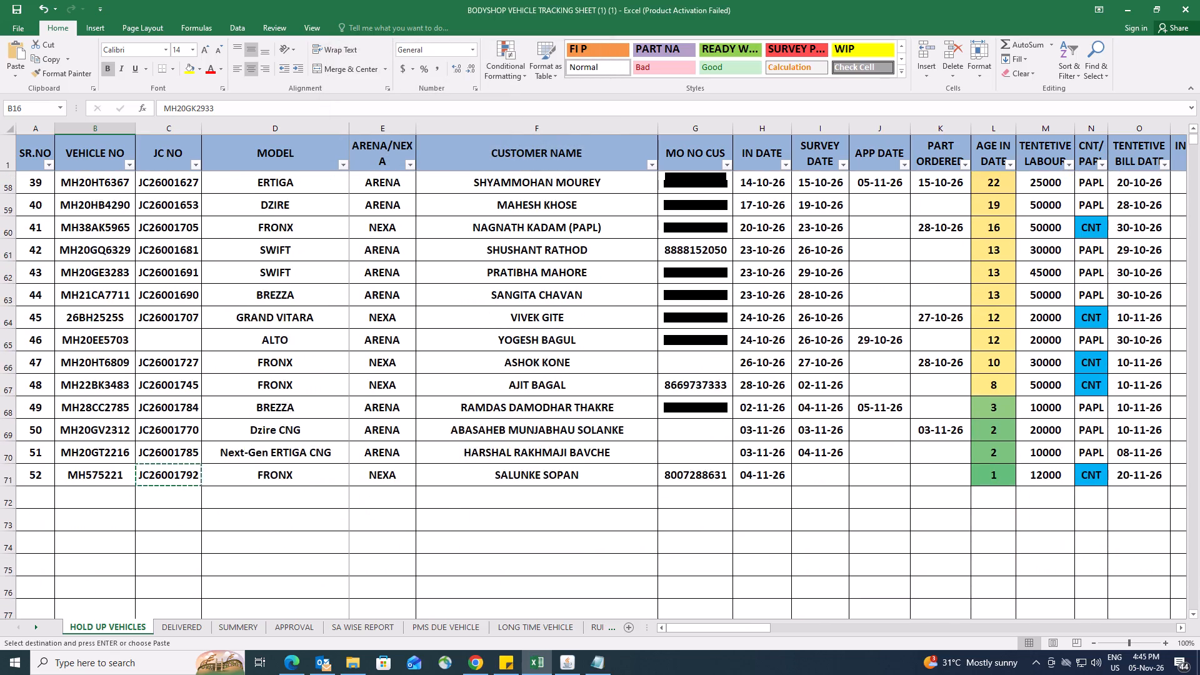
pyautogui.scroll(1, 470, 398)
pyautogui.scroll(-1, 470, 398)
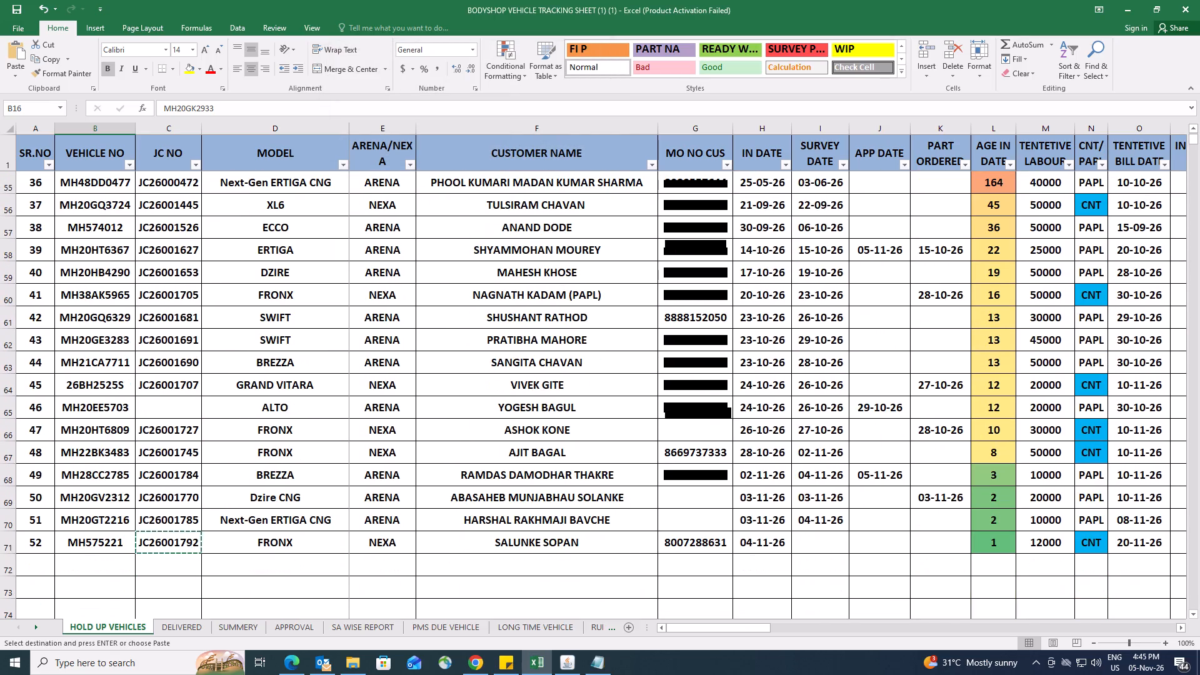
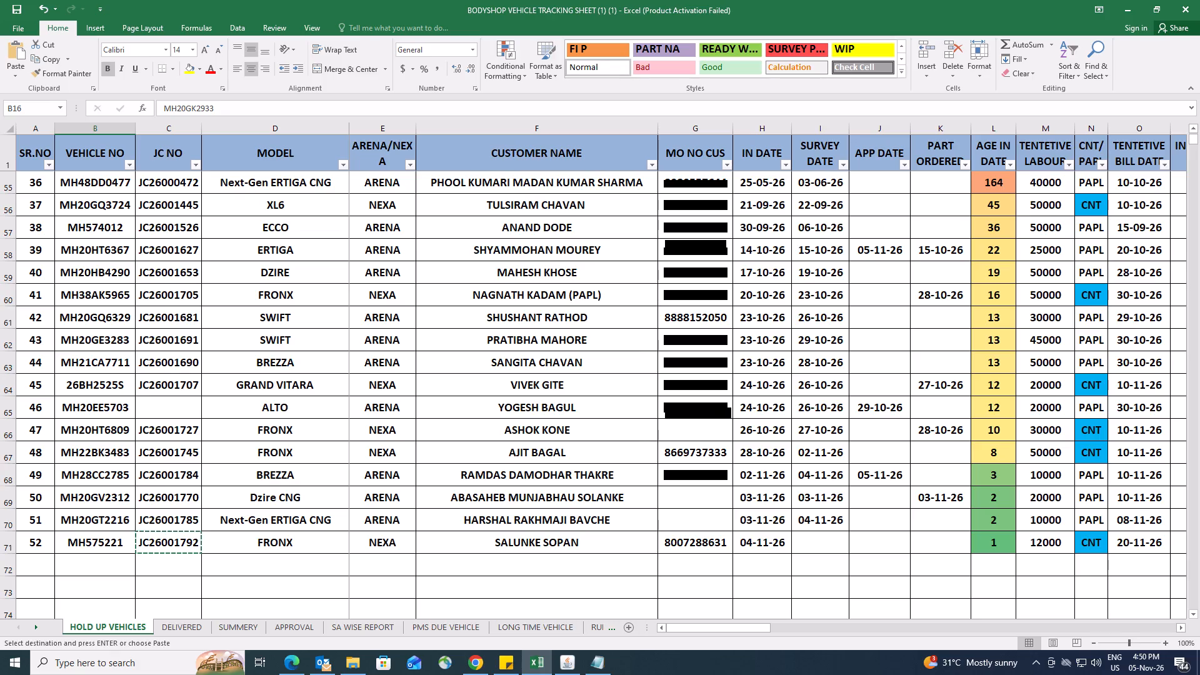
pyautogui.click(671, 427)
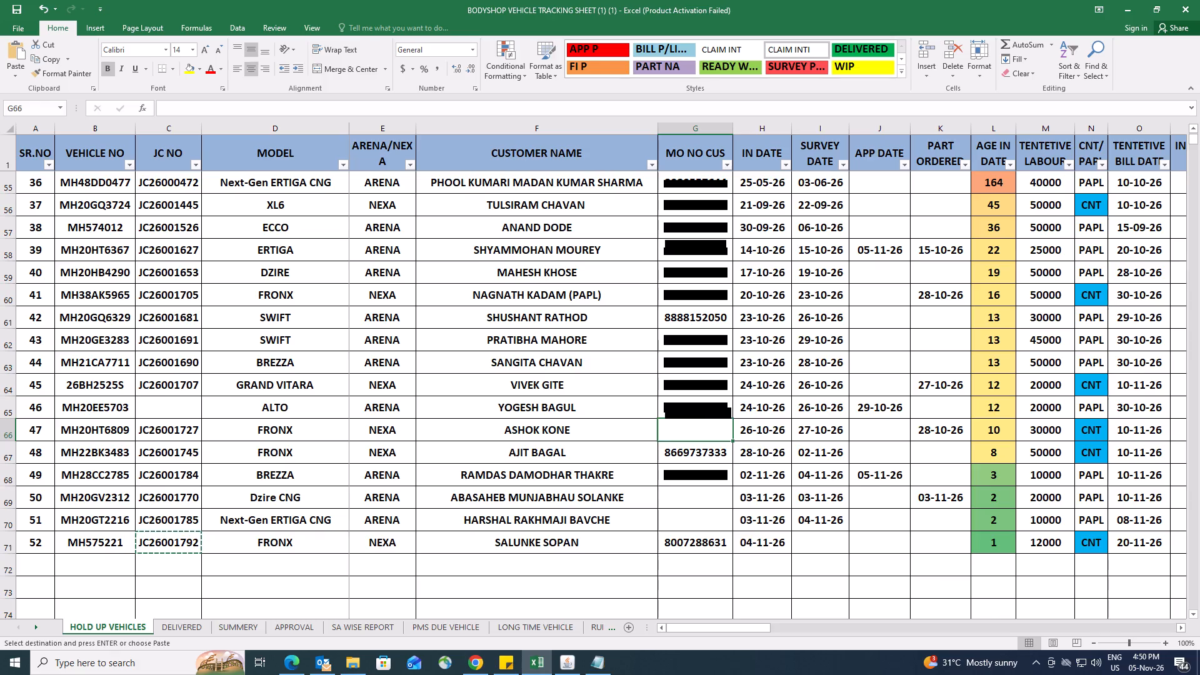
pyautogui.press('Down')
pyautogui.press('Down')
pyautogui.press('Down')
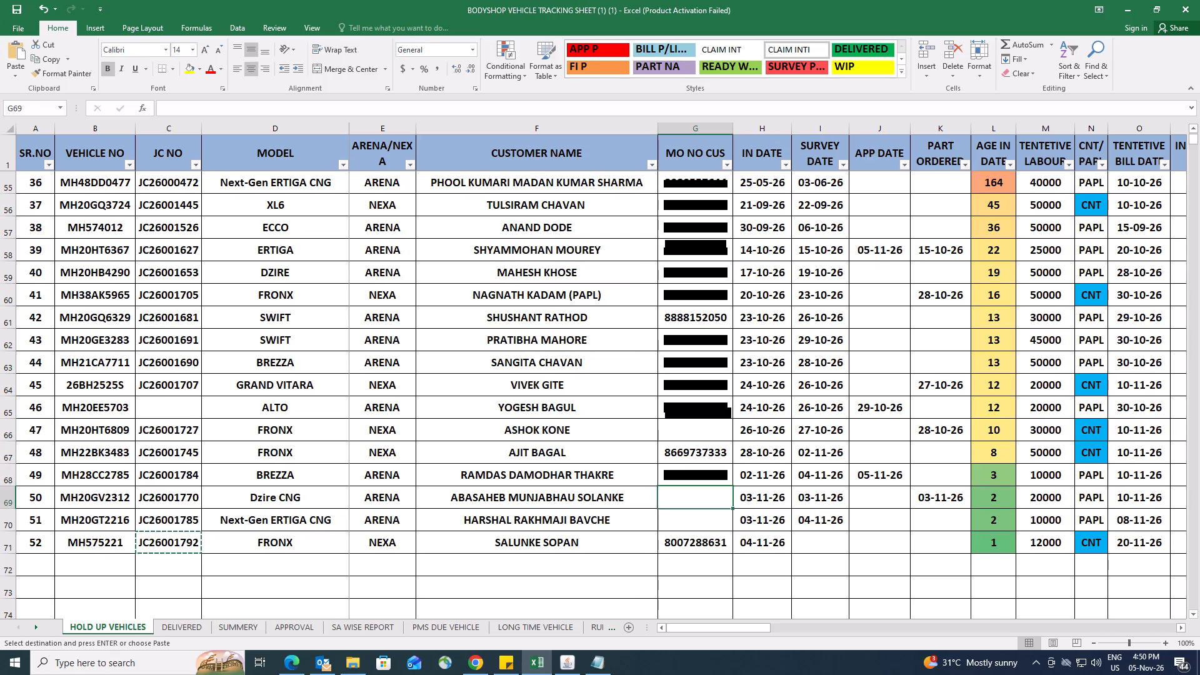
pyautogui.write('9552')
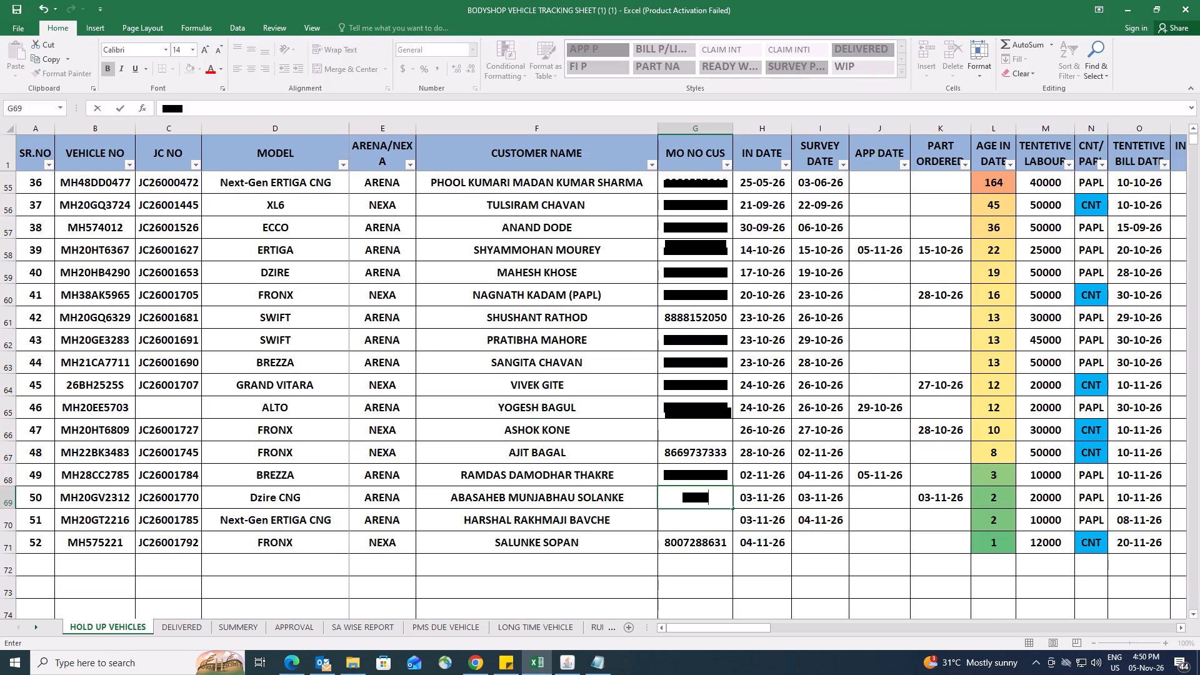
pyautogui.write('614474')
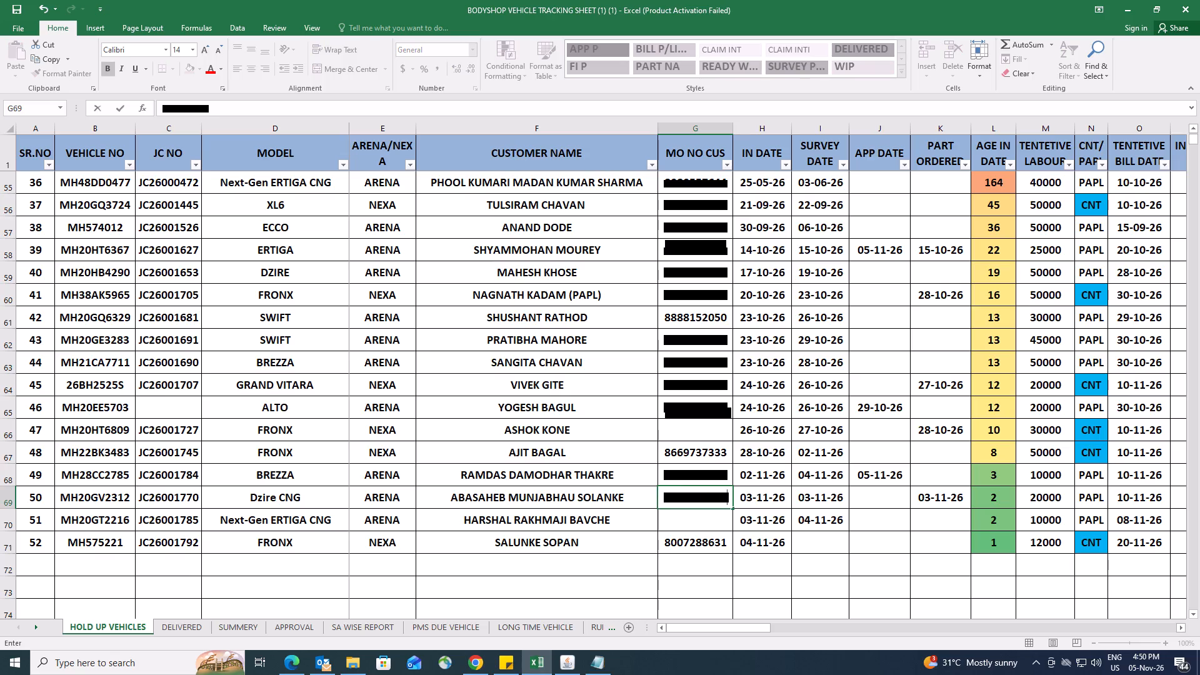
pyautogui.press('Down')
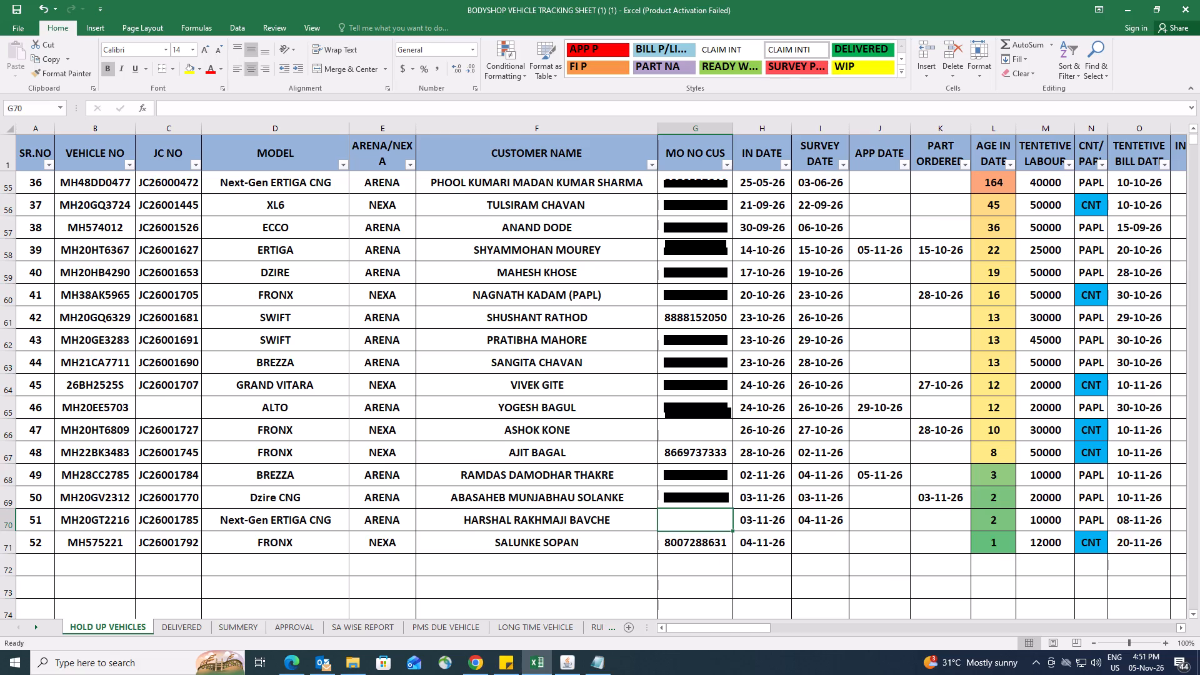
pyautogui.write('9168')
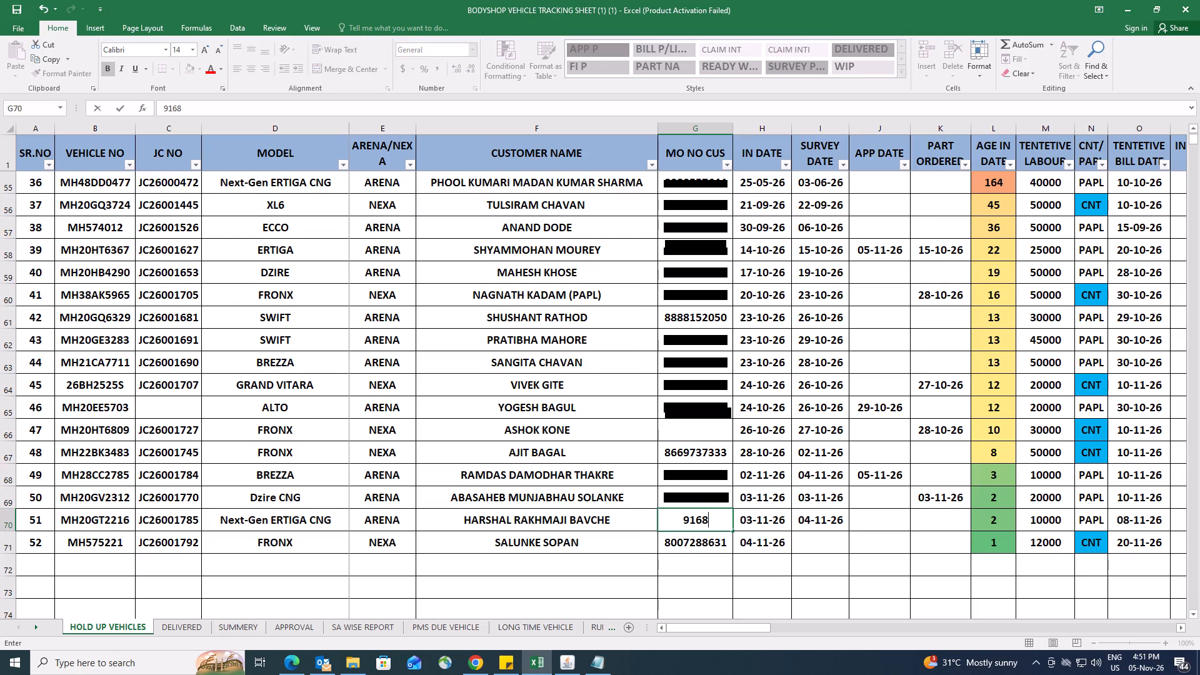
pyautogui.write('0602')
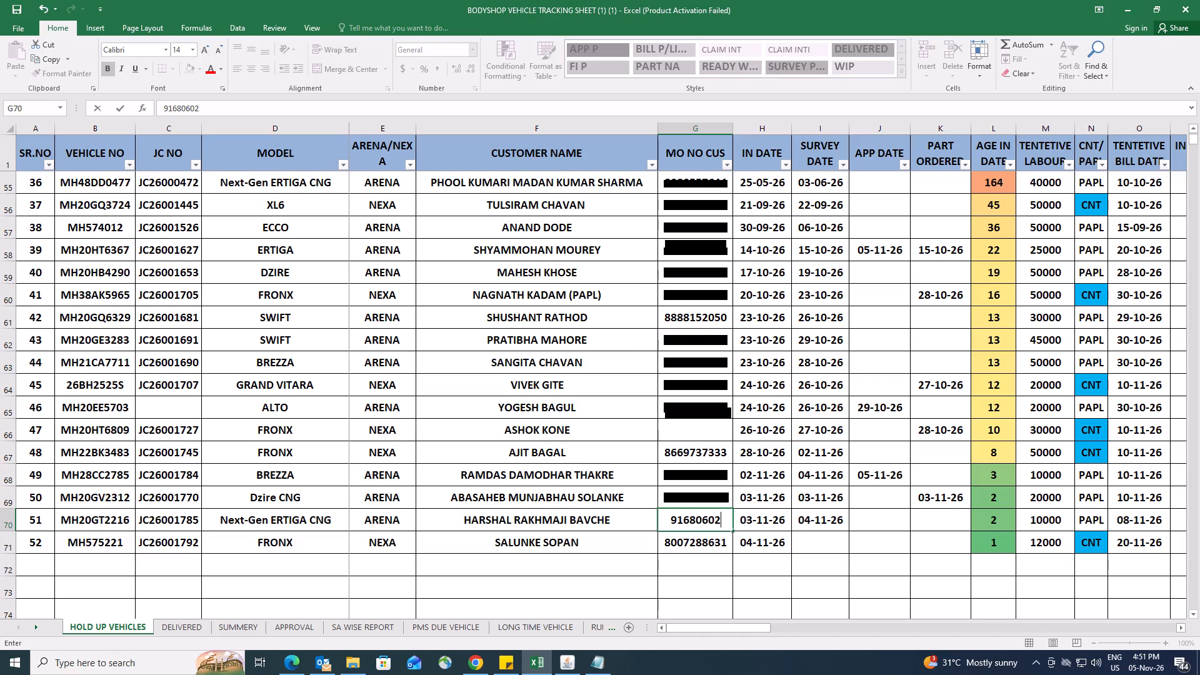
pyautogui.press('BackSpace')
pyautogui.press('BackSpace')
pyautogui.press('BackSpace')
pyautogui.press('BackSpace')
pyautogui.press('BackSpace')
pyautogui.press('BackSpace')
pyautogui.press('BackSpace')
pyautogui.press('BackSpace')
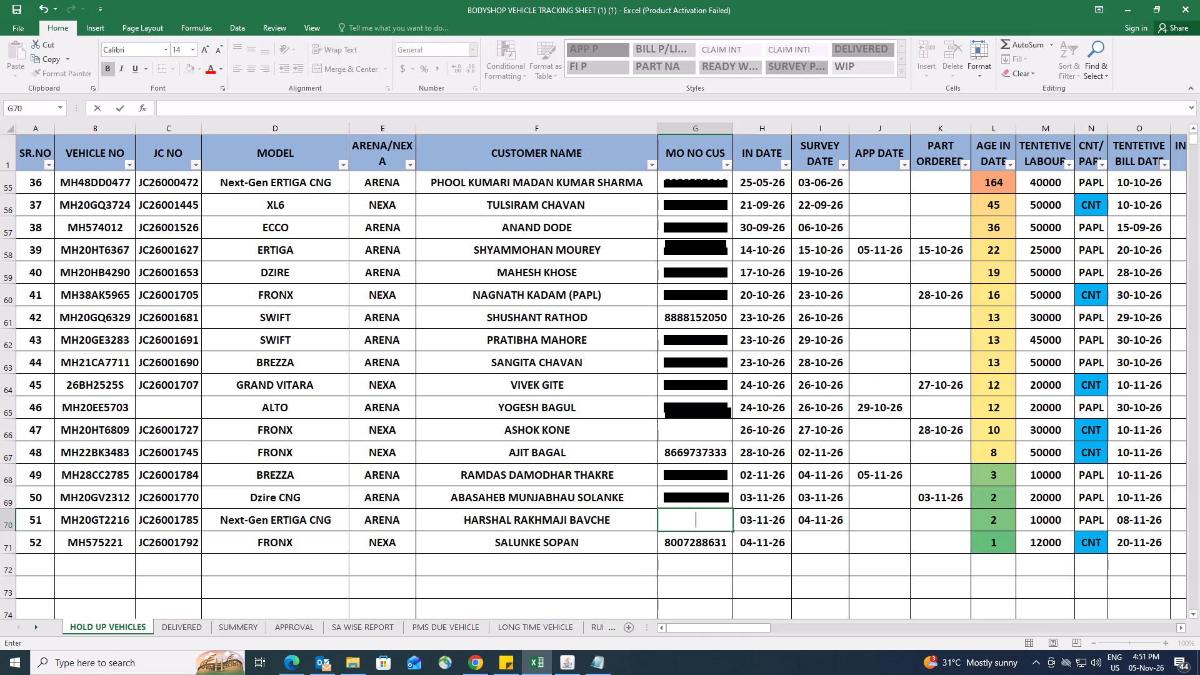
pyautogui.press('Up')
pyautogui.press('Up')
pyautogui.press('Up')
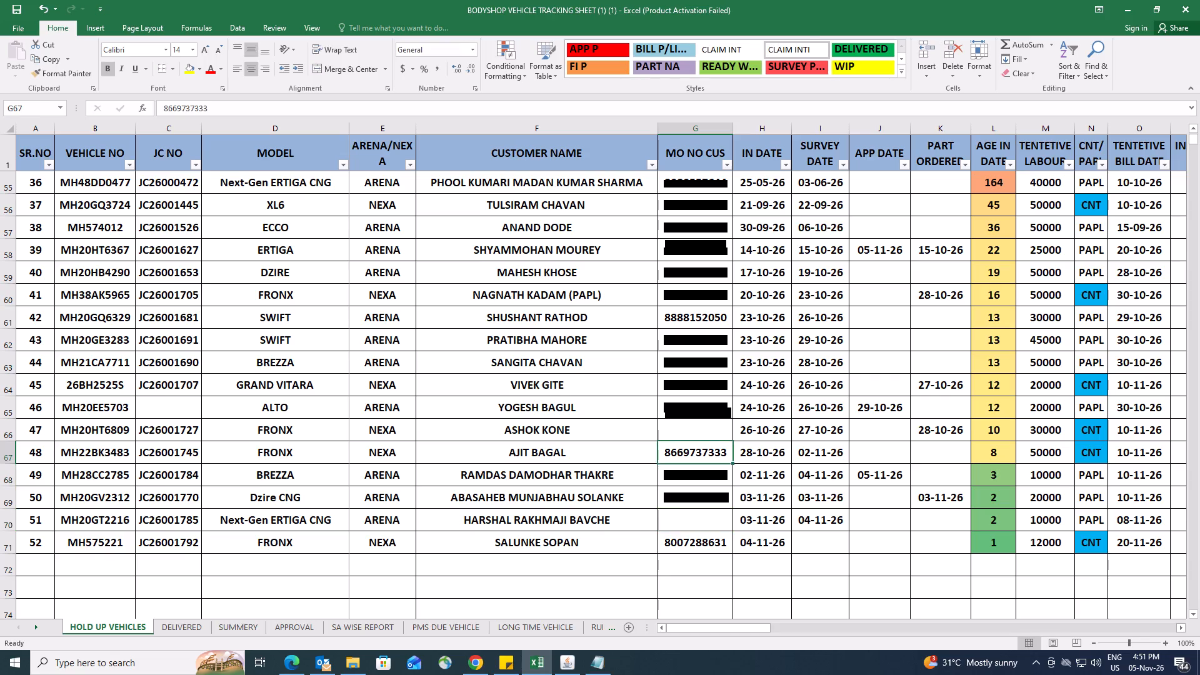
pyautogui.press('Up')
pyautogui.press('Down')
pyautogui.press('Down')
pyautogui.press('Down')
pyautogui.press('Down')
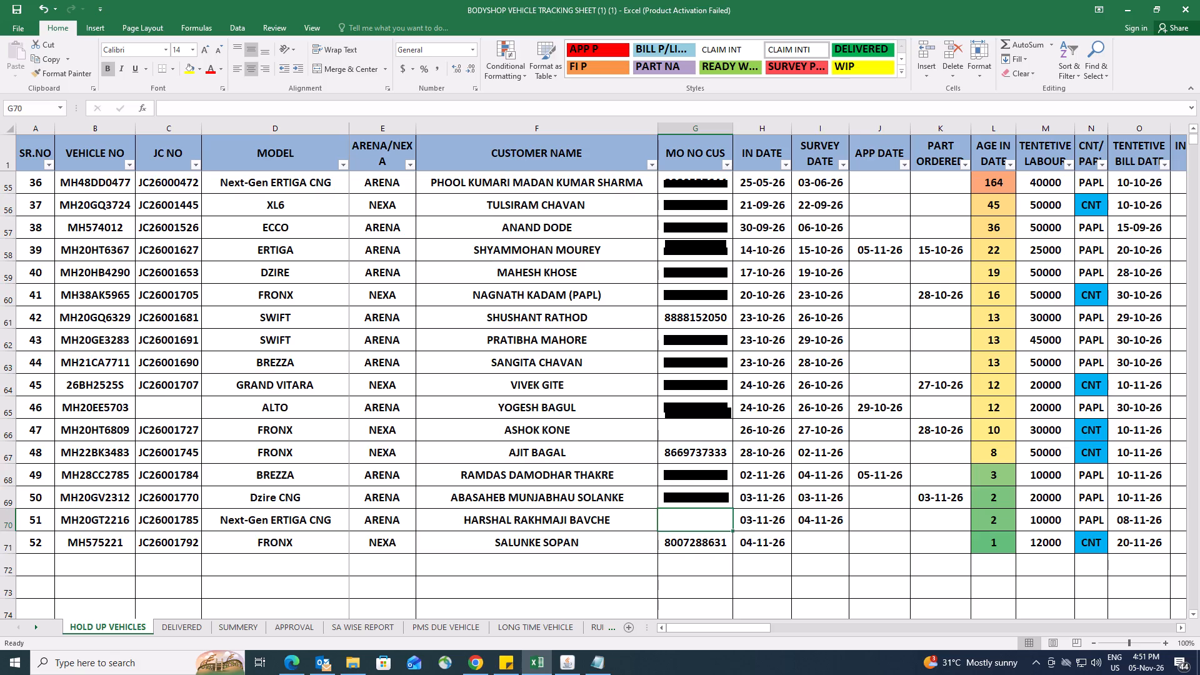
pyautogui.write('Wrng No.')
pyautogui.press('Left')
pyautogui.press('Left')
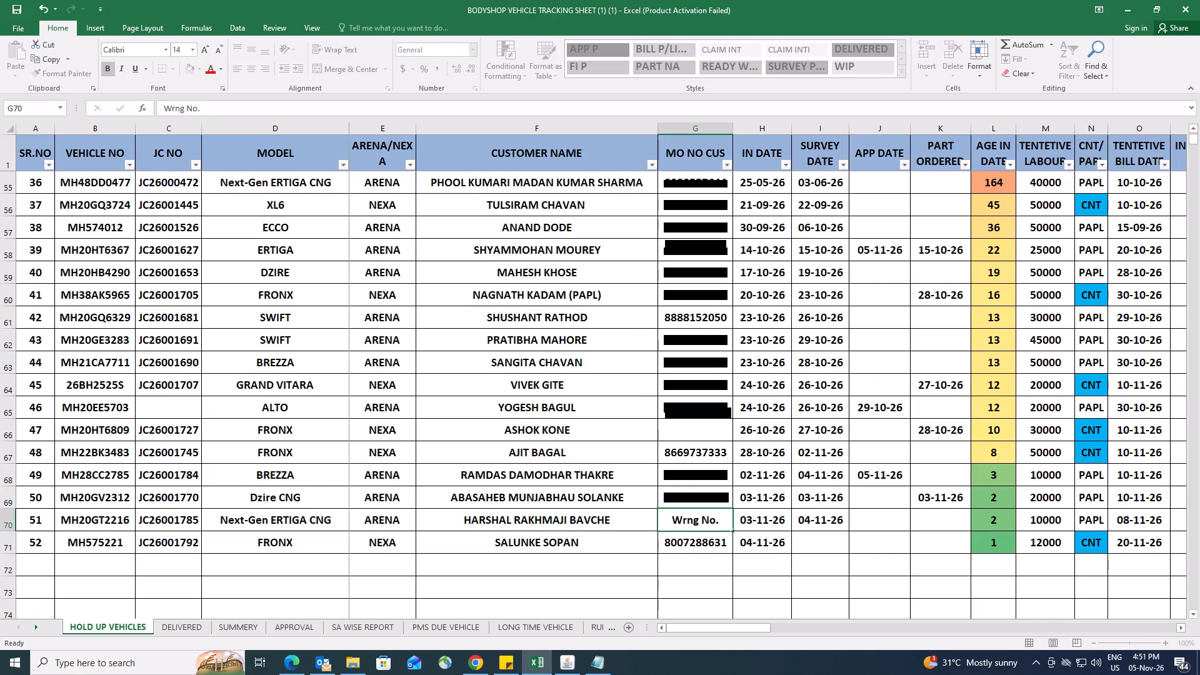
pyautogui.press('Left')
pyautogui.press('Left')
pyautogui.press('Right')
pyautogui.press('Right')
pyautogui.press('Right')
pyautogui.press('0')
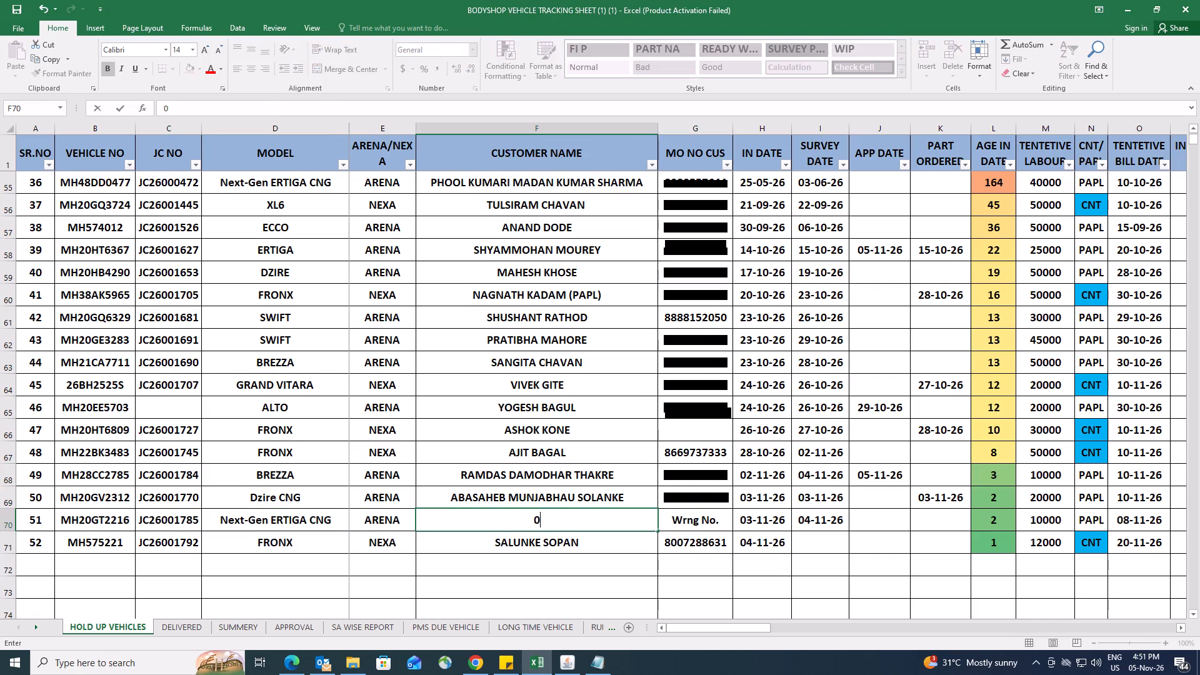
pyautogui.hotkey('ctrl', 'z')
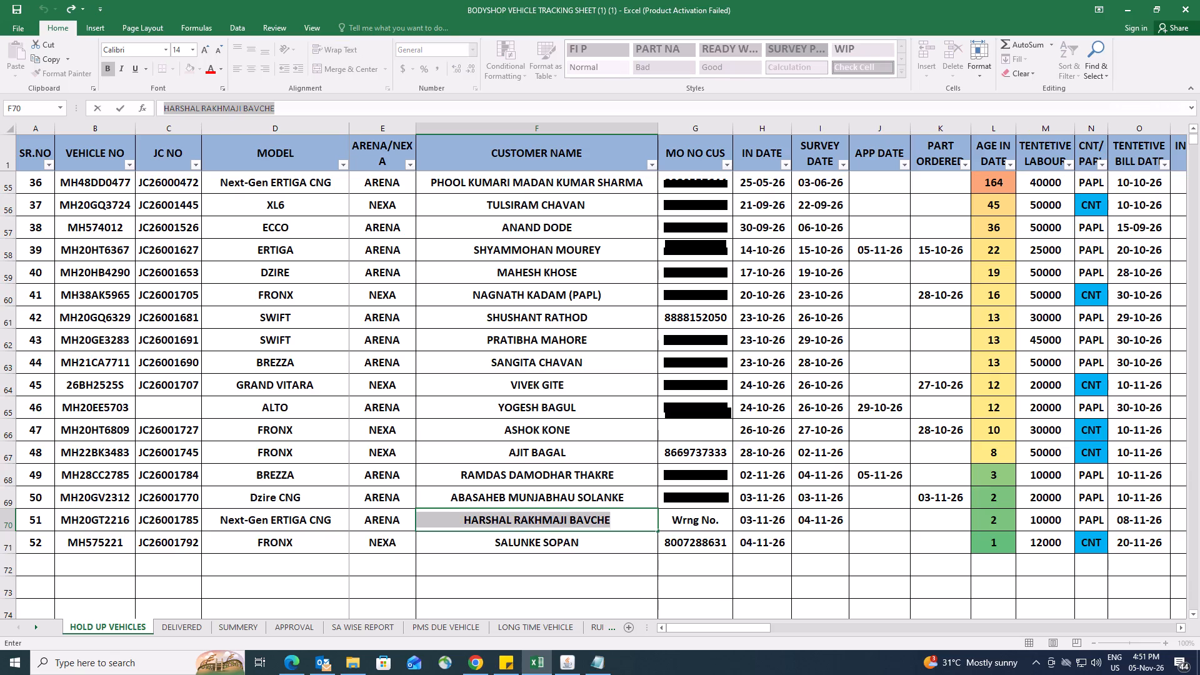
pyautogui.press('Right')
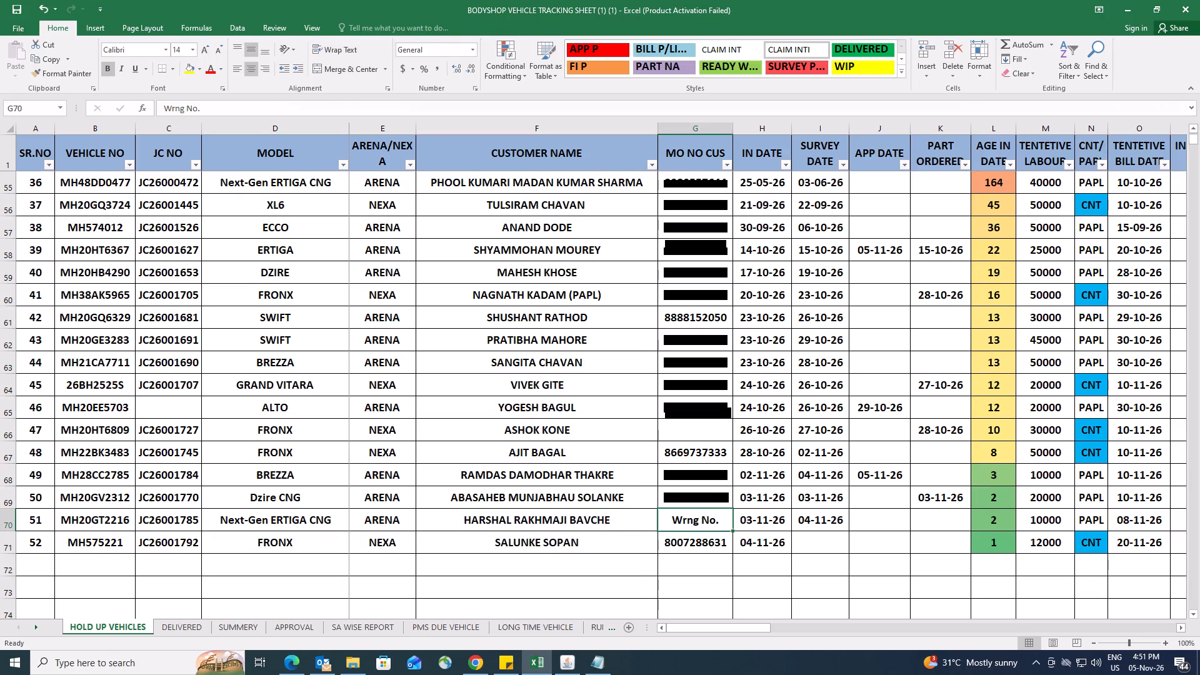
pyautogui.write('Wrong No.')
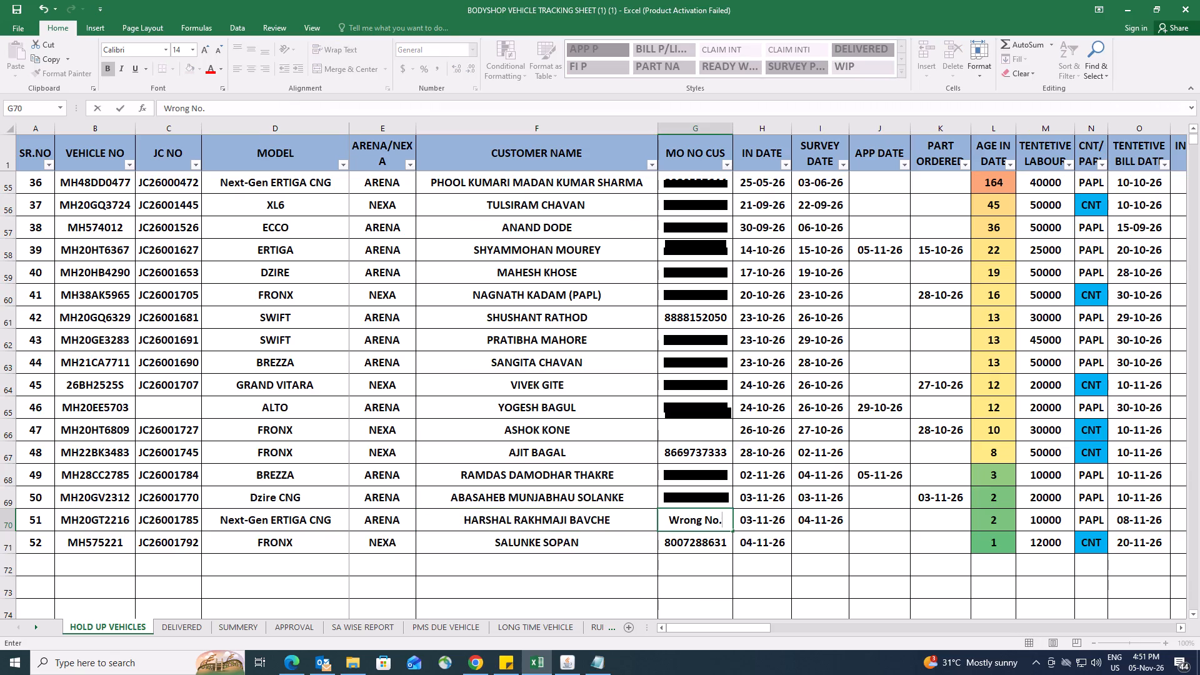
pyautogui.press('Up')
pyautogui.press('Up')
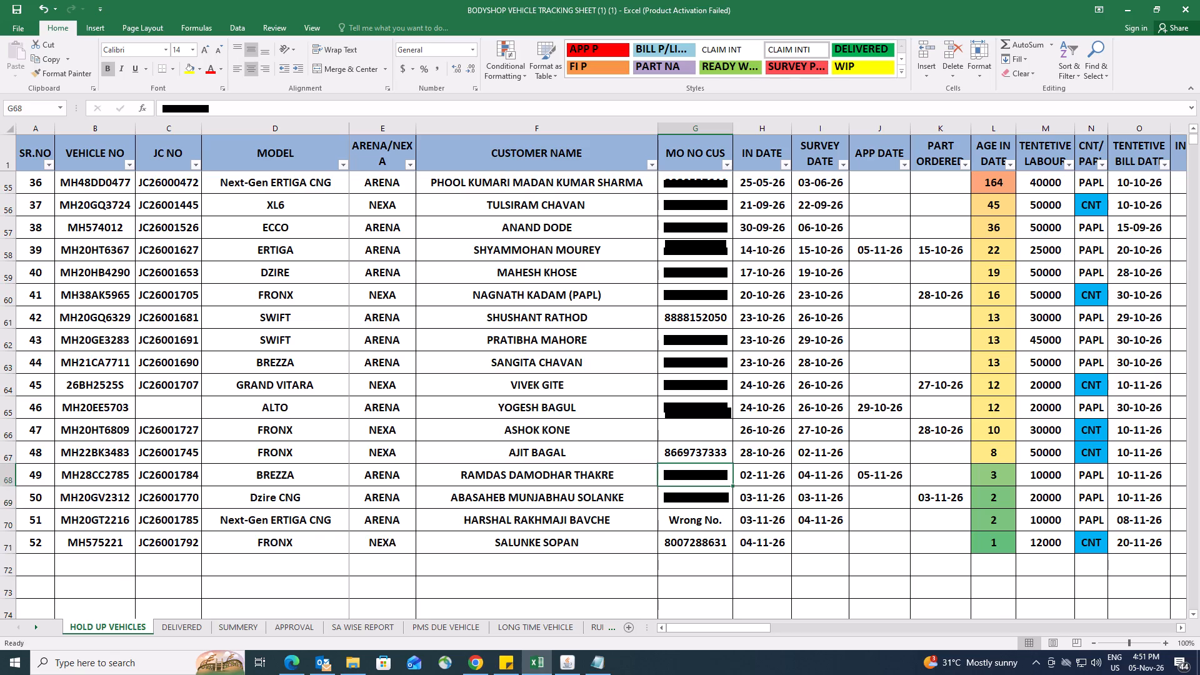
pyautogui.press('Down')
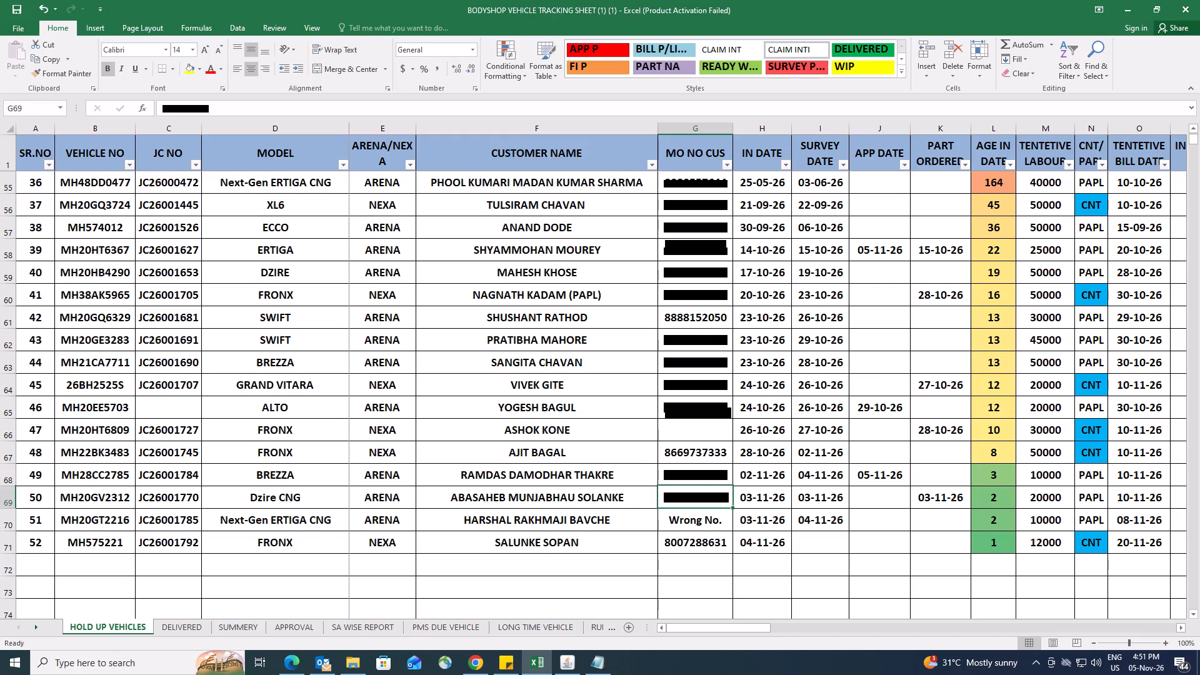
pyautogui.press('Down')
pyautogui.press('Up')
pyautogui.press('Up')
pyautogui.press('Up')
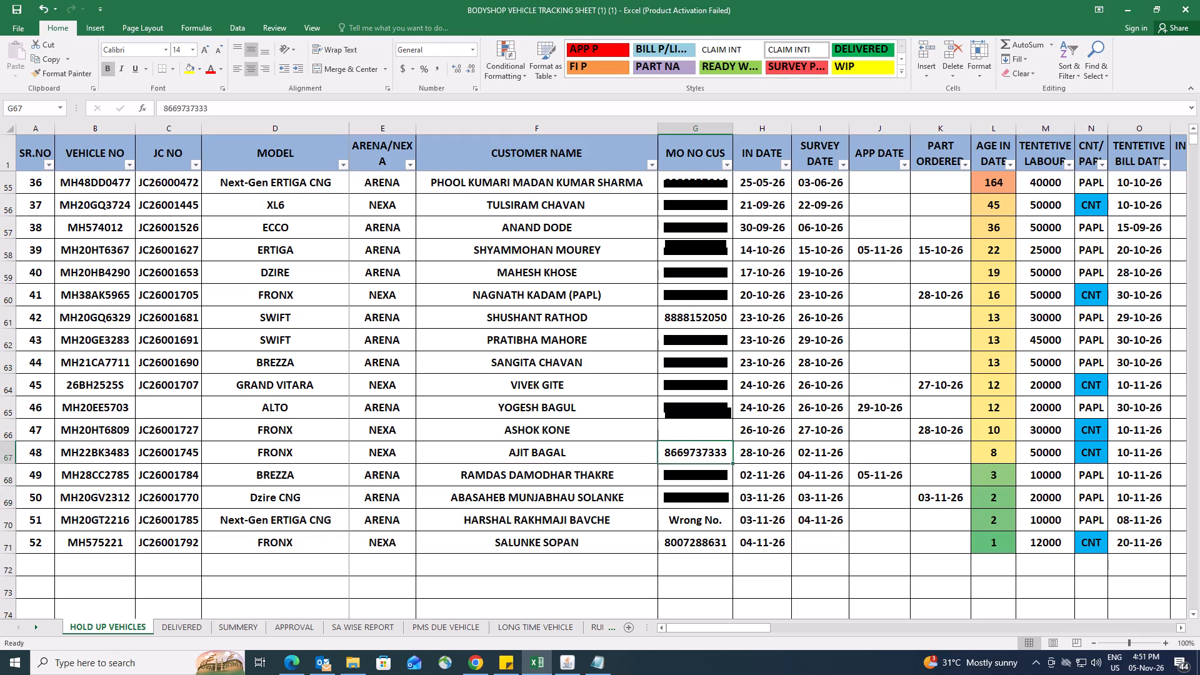
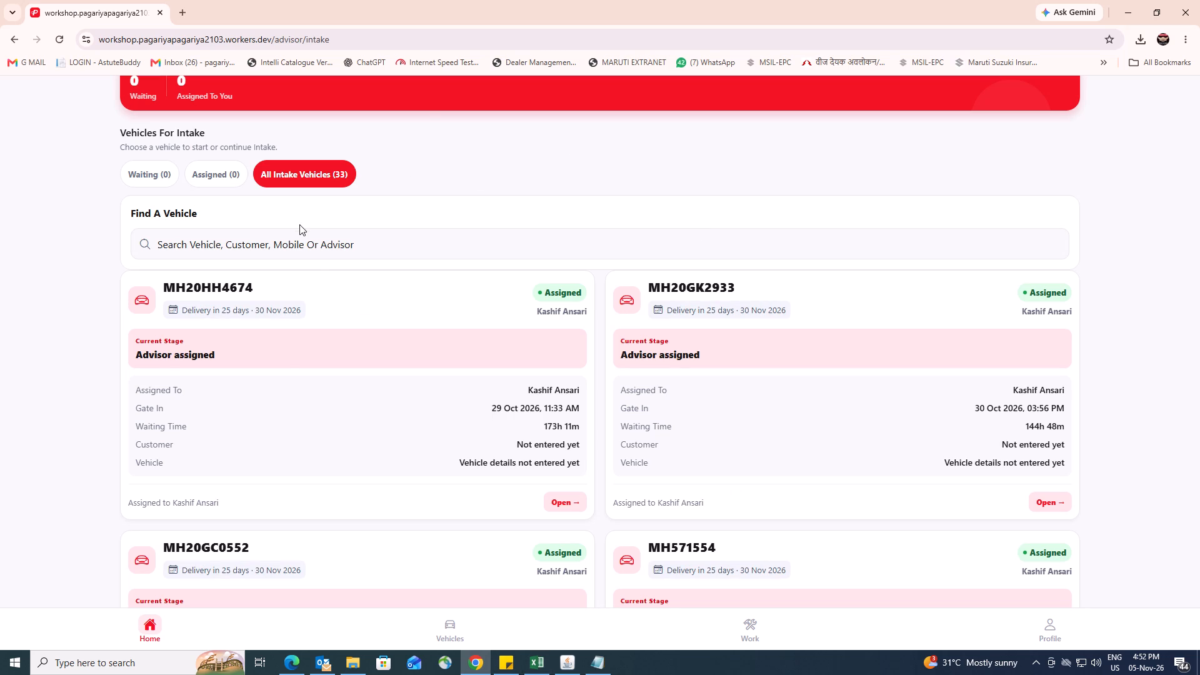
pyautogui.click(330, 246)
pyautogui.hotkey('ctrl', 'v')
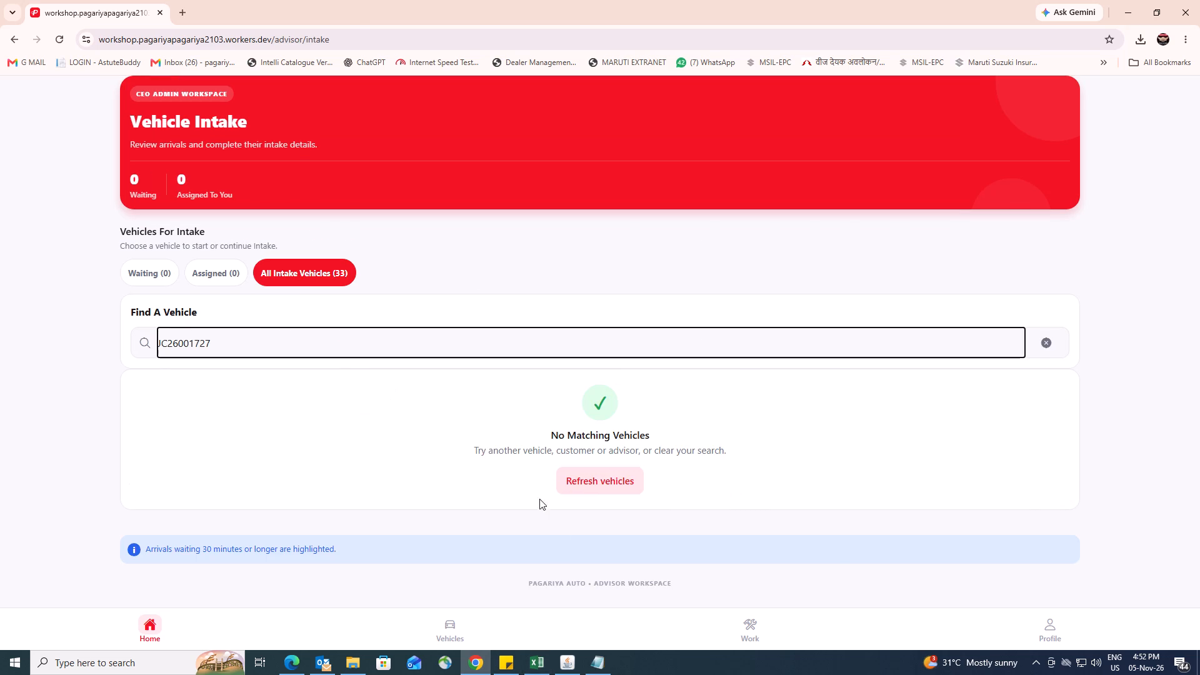
pyautogui.hotkey('alt', 'Tab')
pyautogui.press('Down')
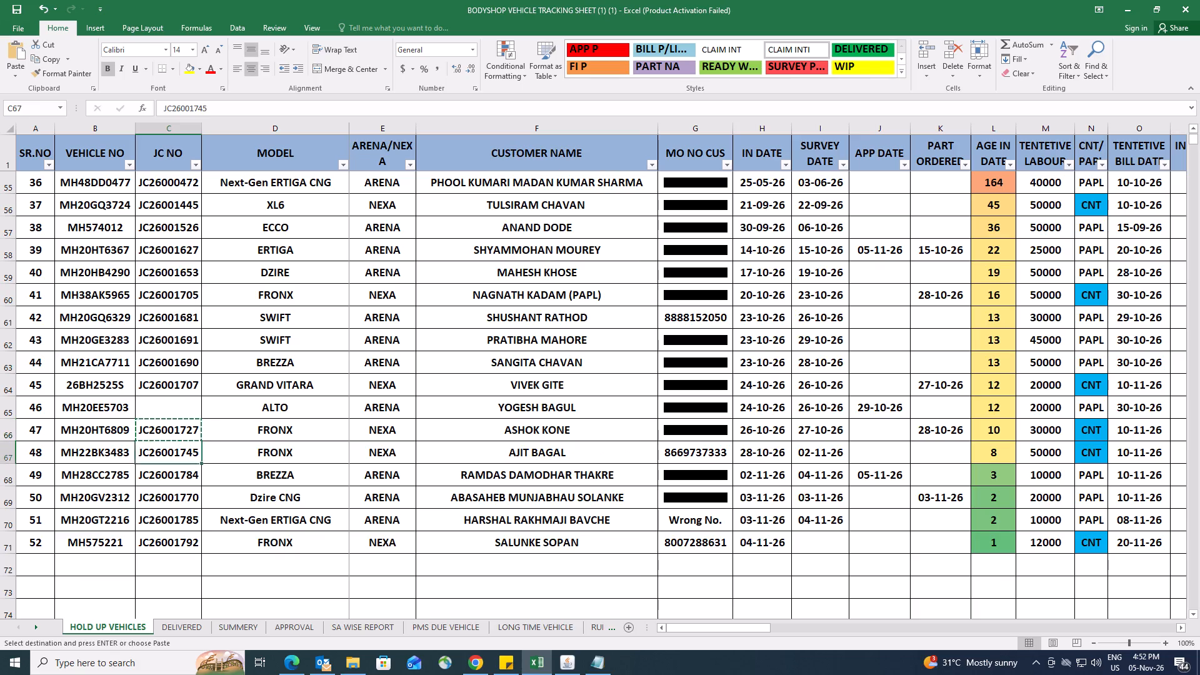
pyautogui.press('Down')
pyautogui.press('Down')
pyautogui.press('Right')
pyautogui.press('Left')
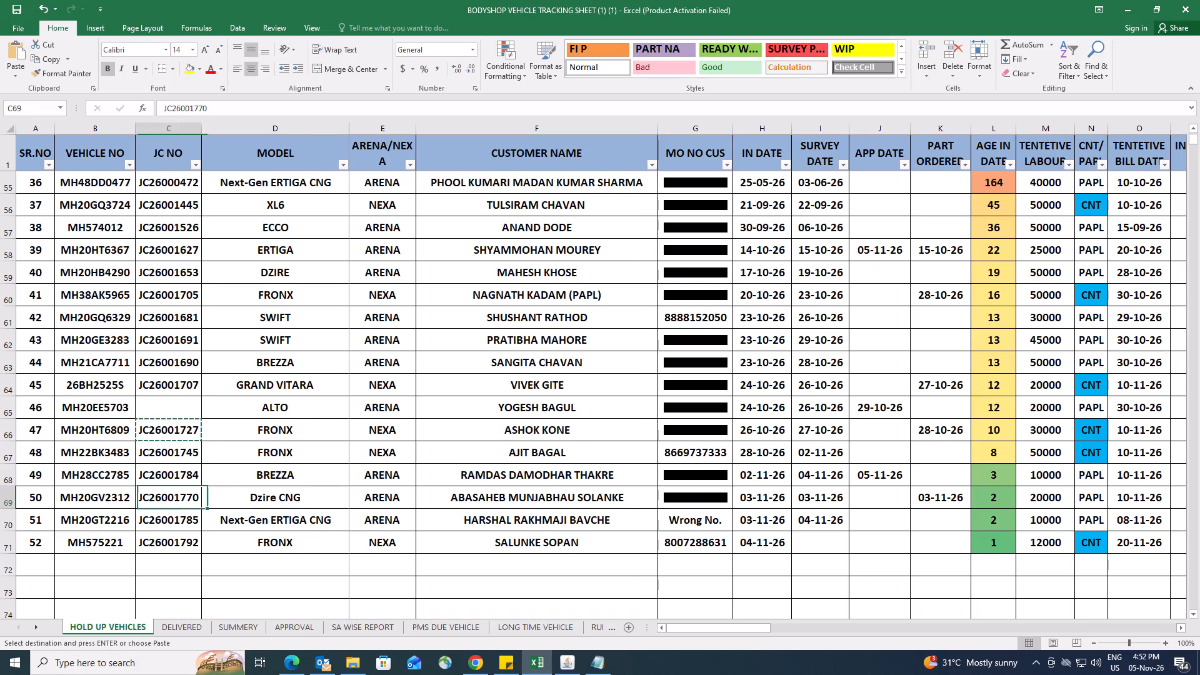
pyautogui.press('Left')
pyautogui.hotkey('ctrl', 'c')
pyautogui.hotkey('alt', 'Tab')
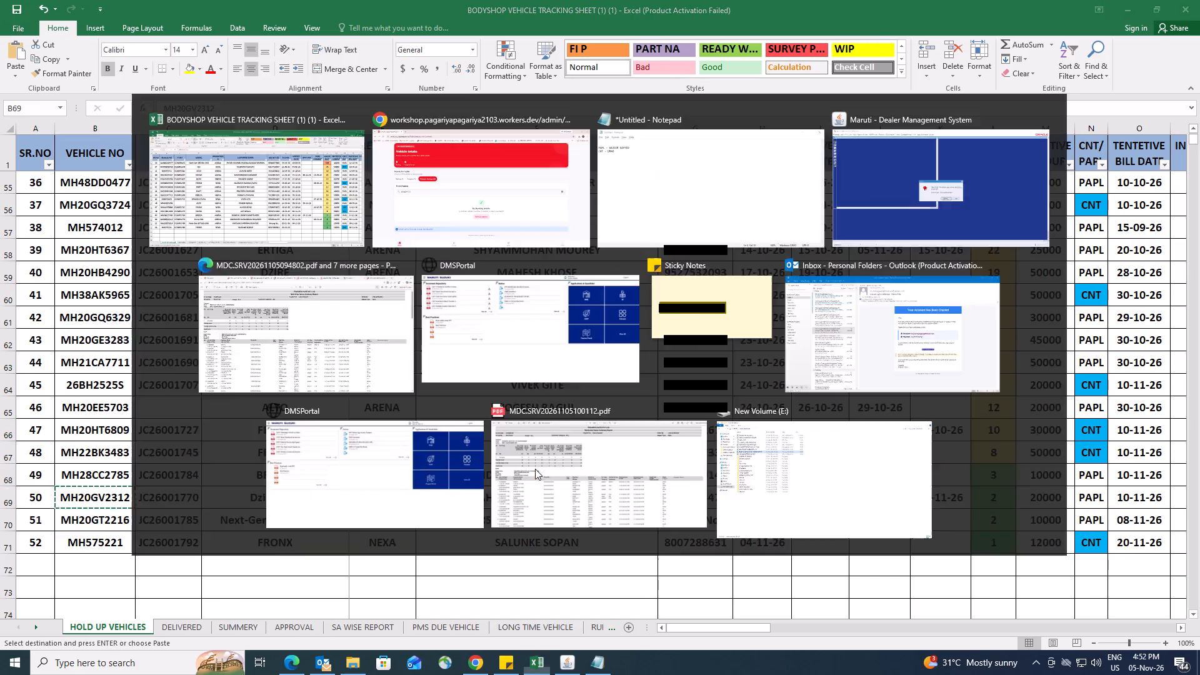
pyautogui.hotkey('alt', 'Tab')
pyautogui.hotkey('alt', 'Tab')
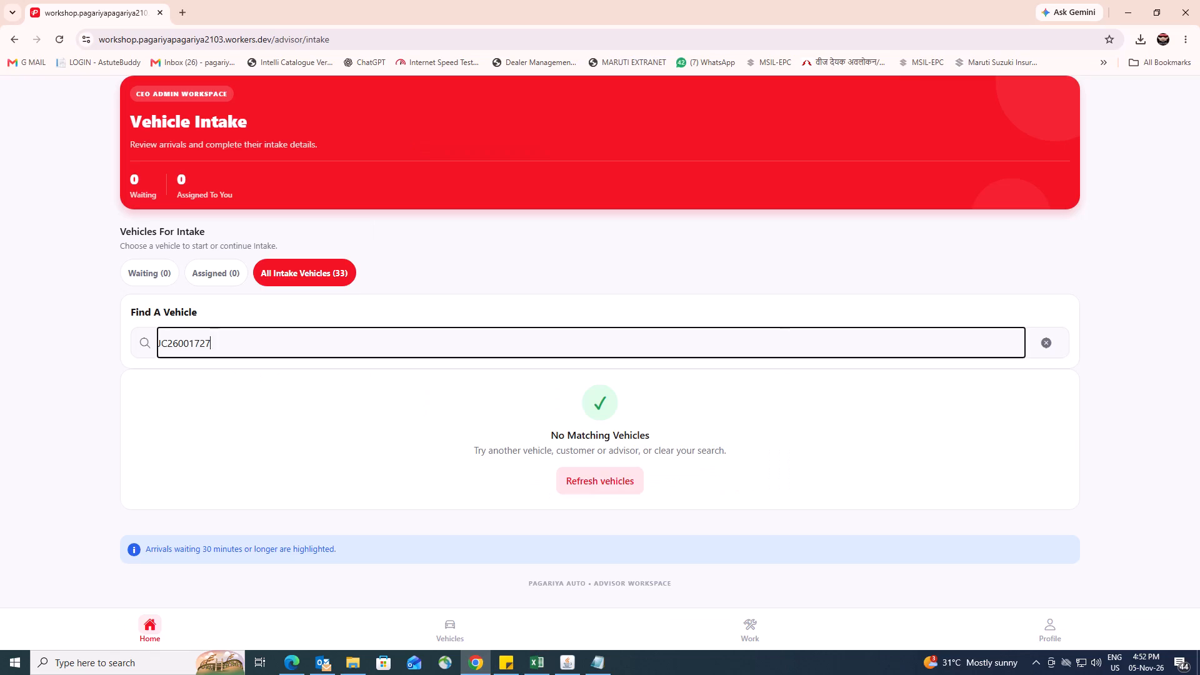
pyautogui.click(315, 332)
pyautogui.hotkey('ctrl', 'a')
pyautogui.hotkey('ctrl', 'v')
pyautogui.hotkey('alt', 'Tab')
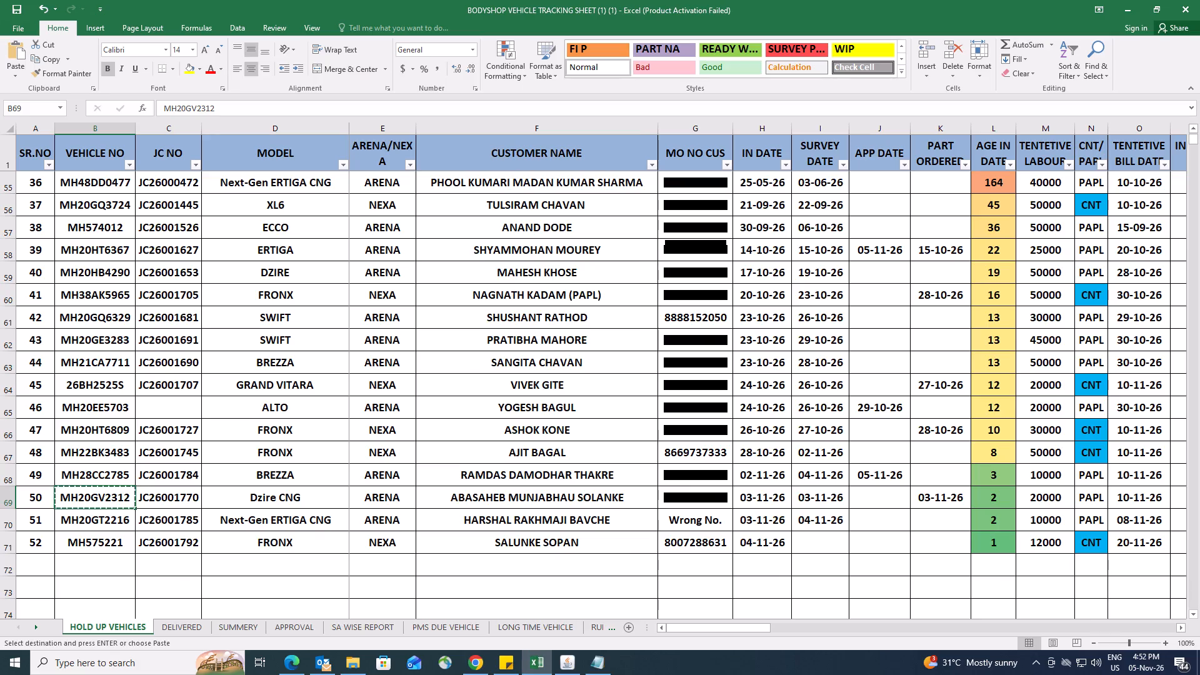
pyautogui.hotkey('ctrl', 'z')
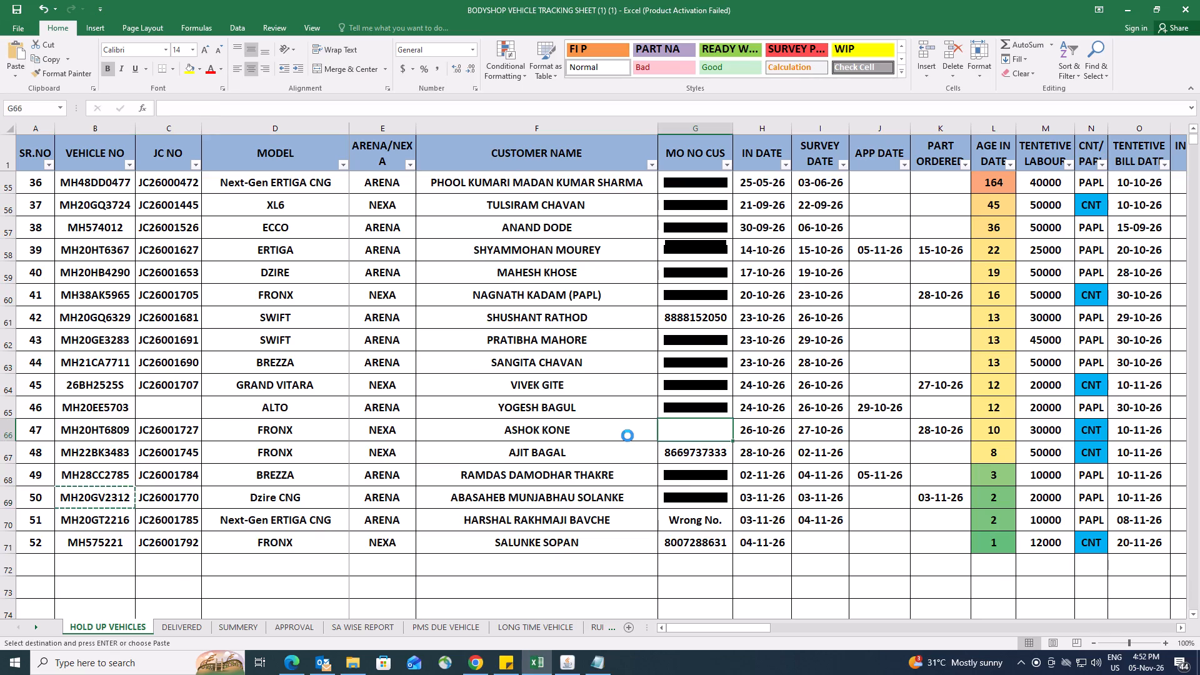
pyautogui.hotkey('ctrl', 'z')
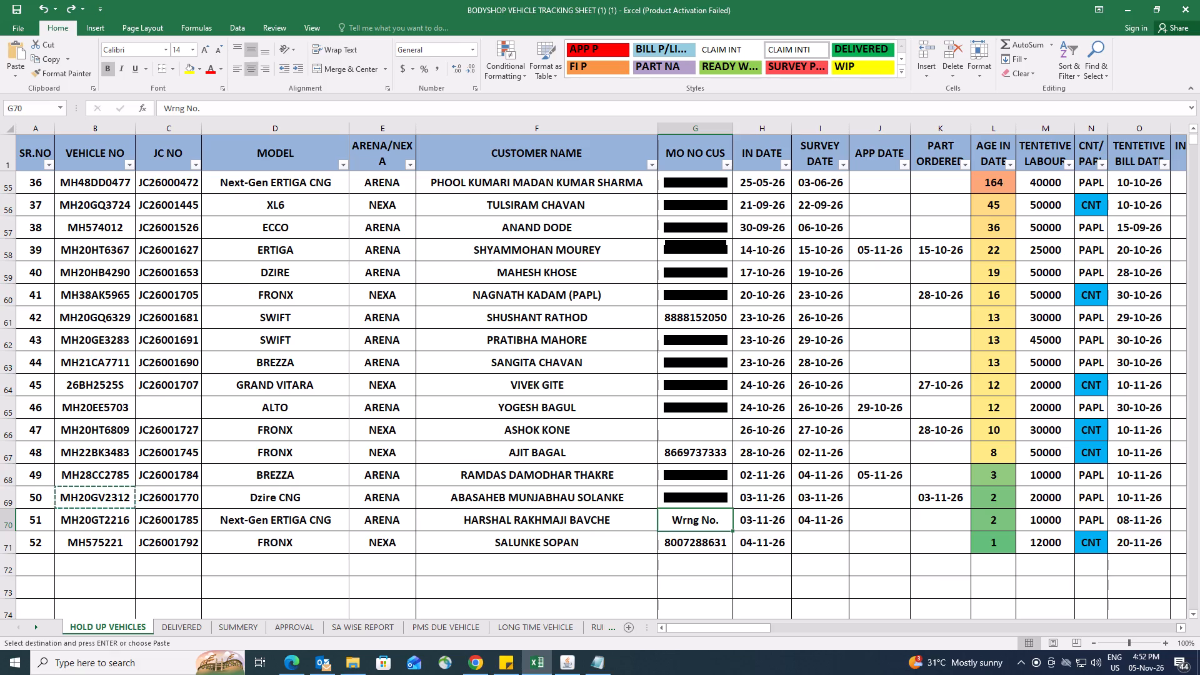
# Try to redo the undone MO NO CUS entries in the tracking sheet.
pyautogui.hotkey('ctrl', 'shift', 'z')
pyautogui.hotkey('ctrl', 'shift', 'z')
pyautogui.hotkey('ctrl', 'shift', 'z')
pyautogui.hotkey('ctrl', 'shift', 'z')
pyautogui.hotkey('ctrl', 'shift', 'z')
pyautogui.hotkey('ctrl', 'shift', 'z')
pyautogui.press('Right')
pyautogui.press('Left')
pyautogui.press('Left')
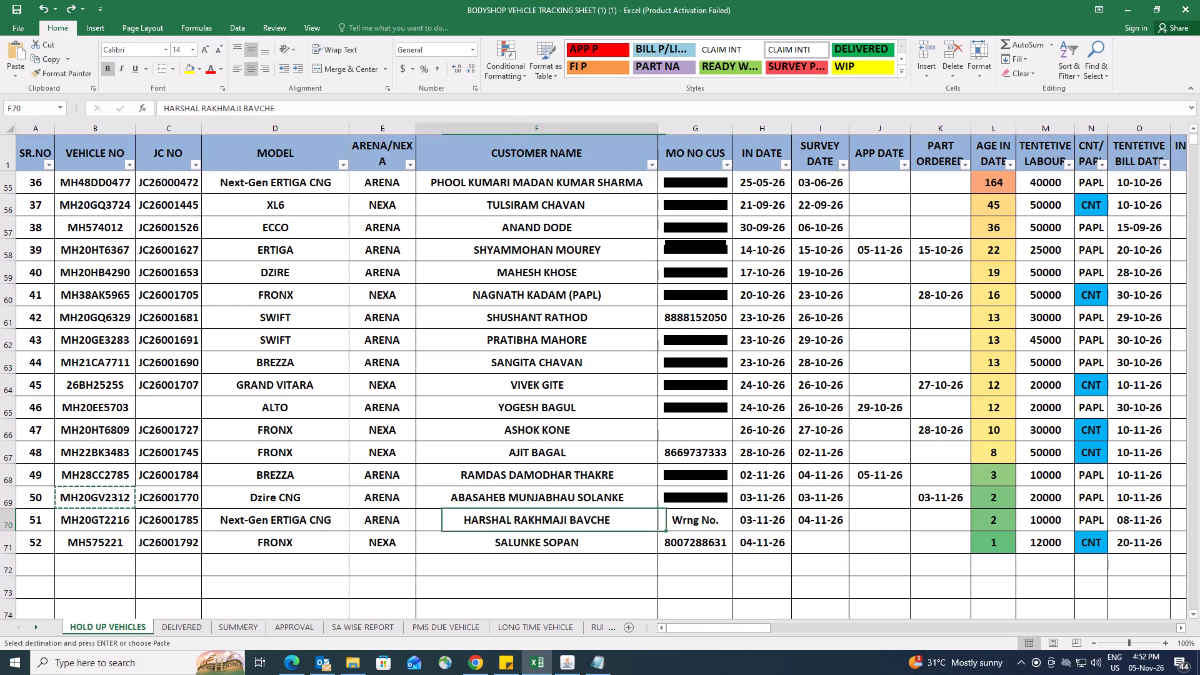
pyautogui.press('Left')
pyautogui.press('Left')
pyautogui.press('Left')
pyautogui.press('Up')
pyautogui.press('Left')
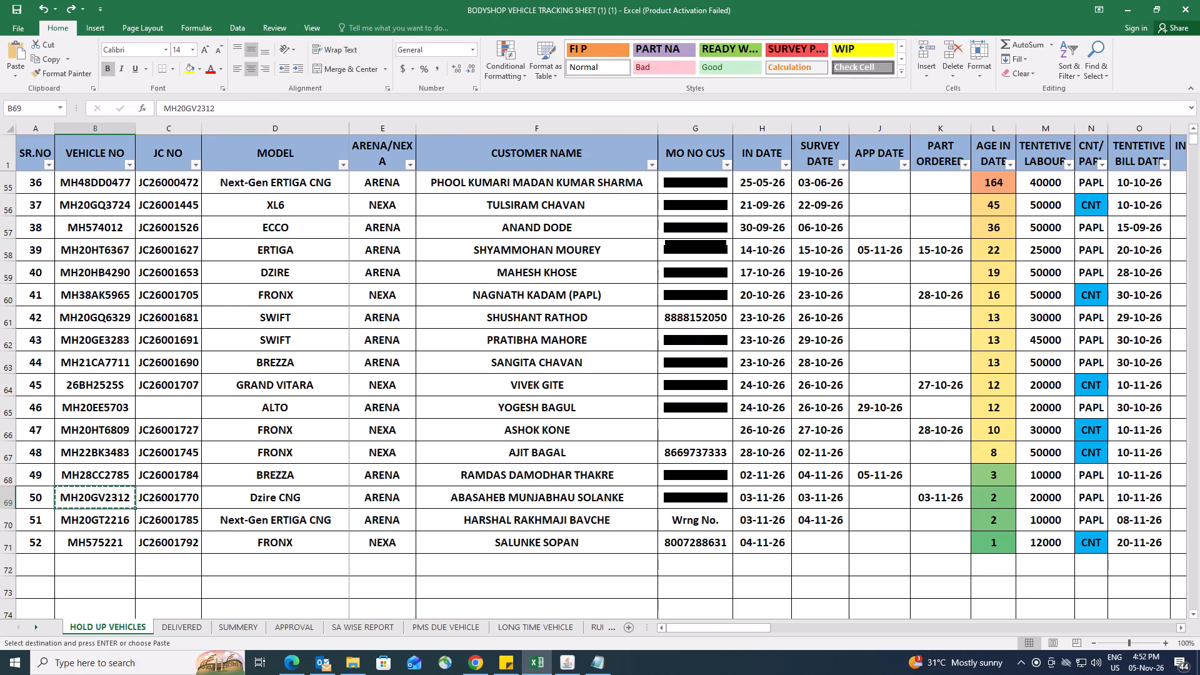
pyautogui.hotkey('ctrl', 'c')
pyautogui.hotkey('alt', 'Tab')
pyautogui.hotkey('alt', 'Tab')
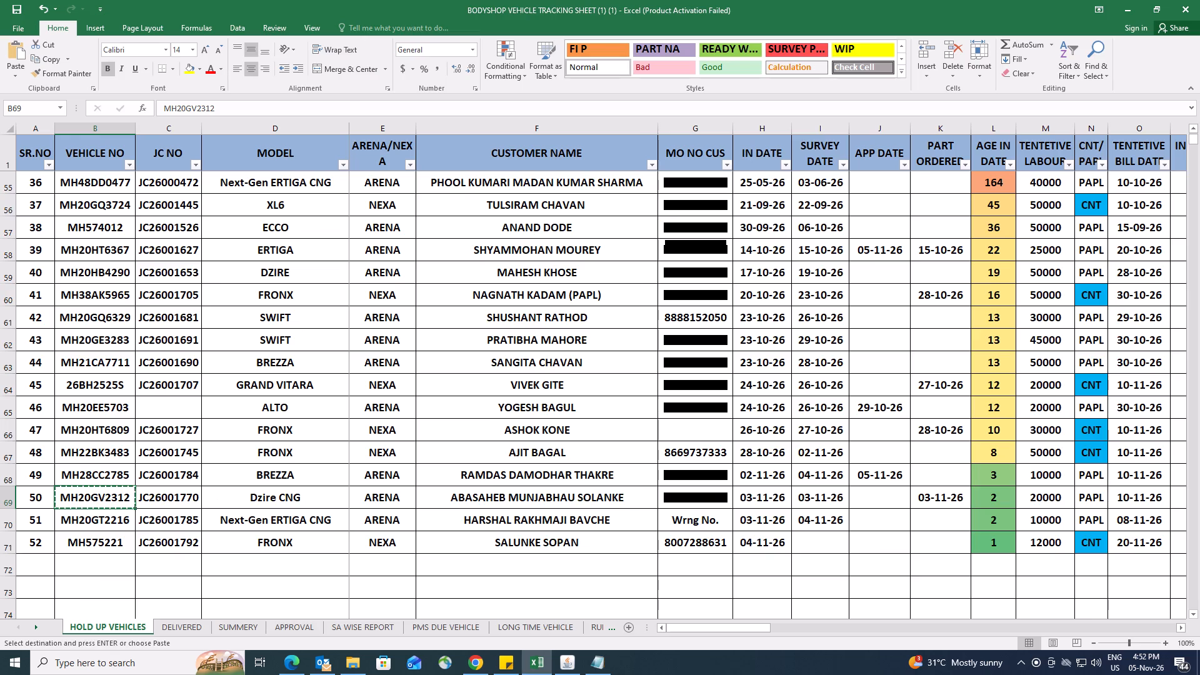
pyautogui.hotkey('alt', 'Tab')
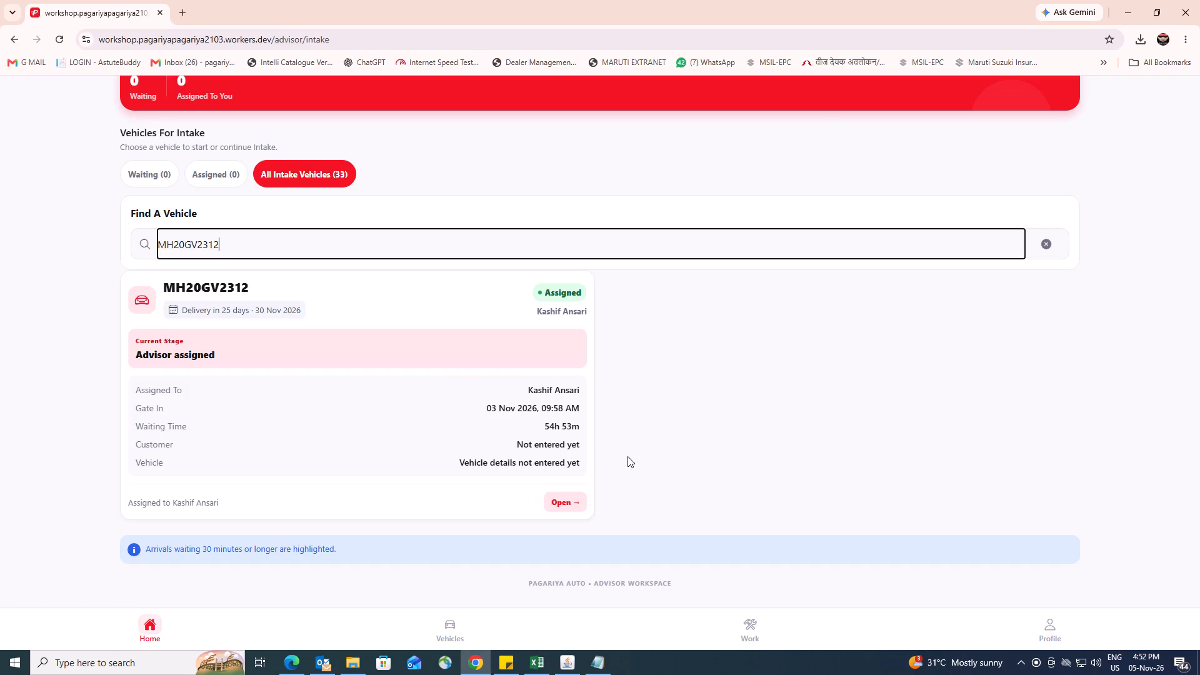
pyautogui.hotkey('alt', 'Tab')
pyautogui.hotkey('alt', 'Tab')
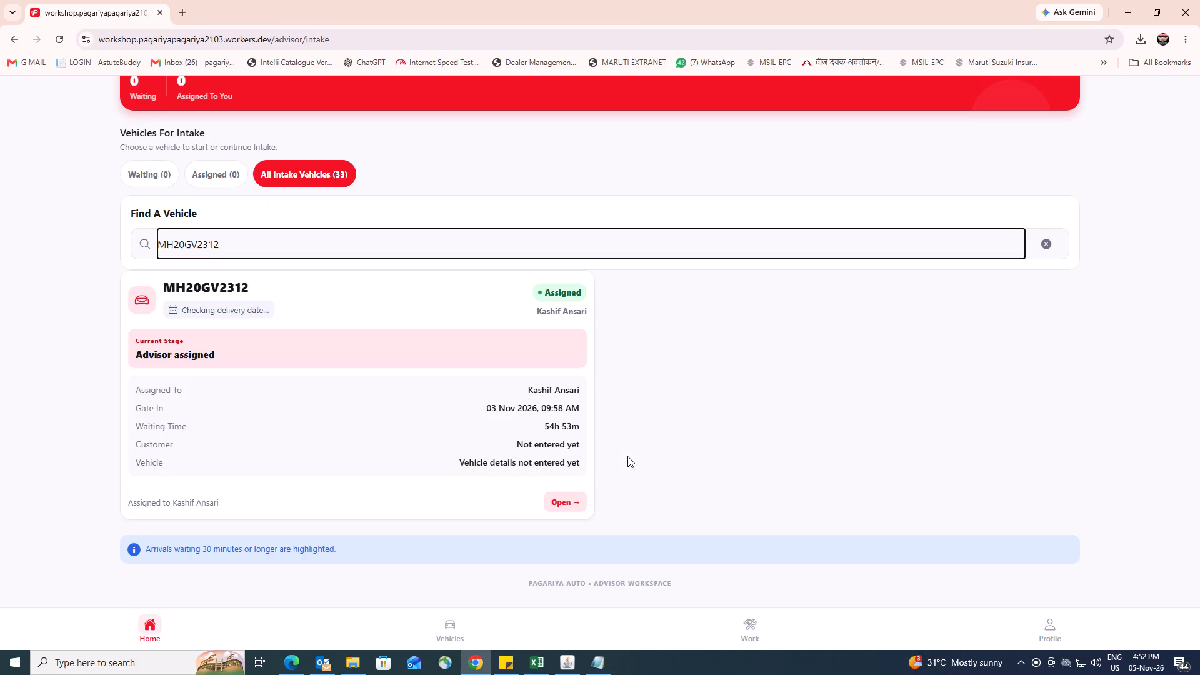
pyautogui.click(297, 382)
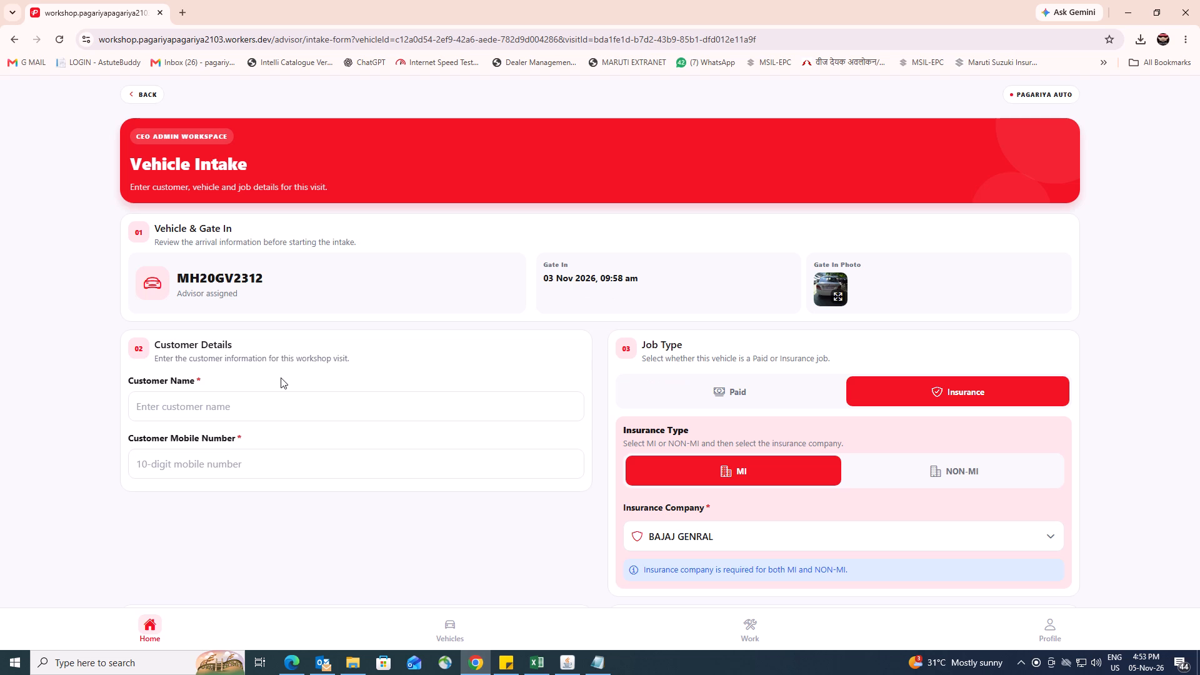
pyautogui.hotkey('alt', 'Tab')
pyautogui.press('Right')
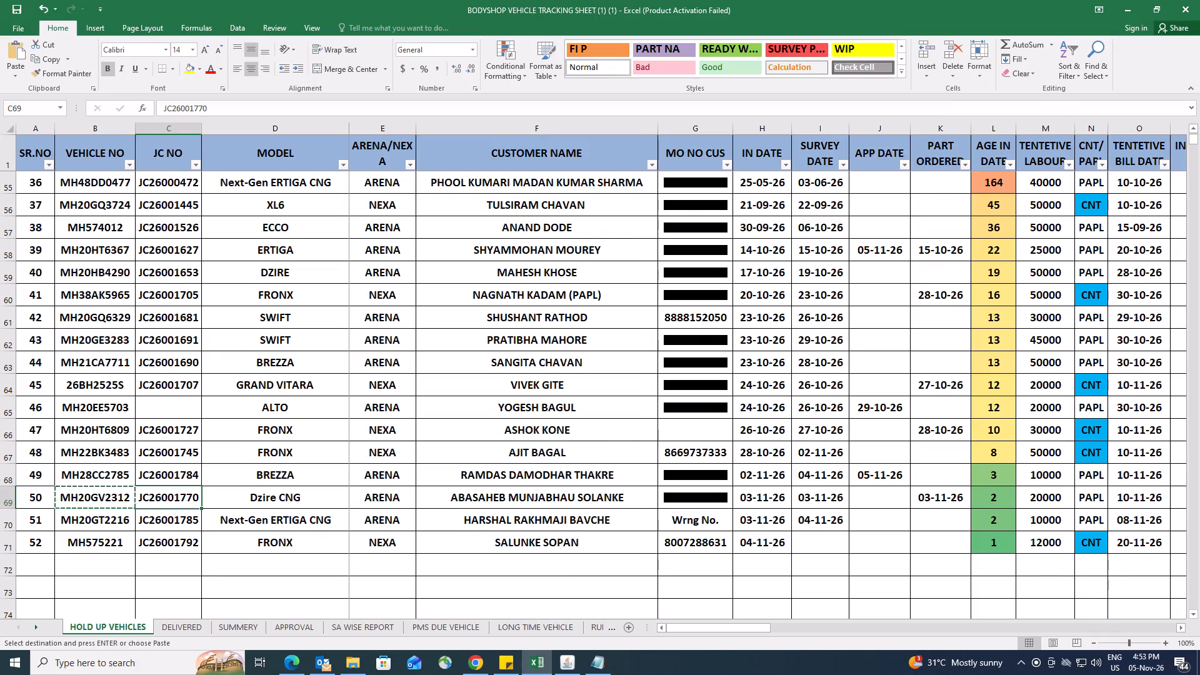
pyautogui.hotkey('ctrl', 'c')
pyautogui.press('Right')
pyautogui.press('Right')
pyautogui.press('Right')
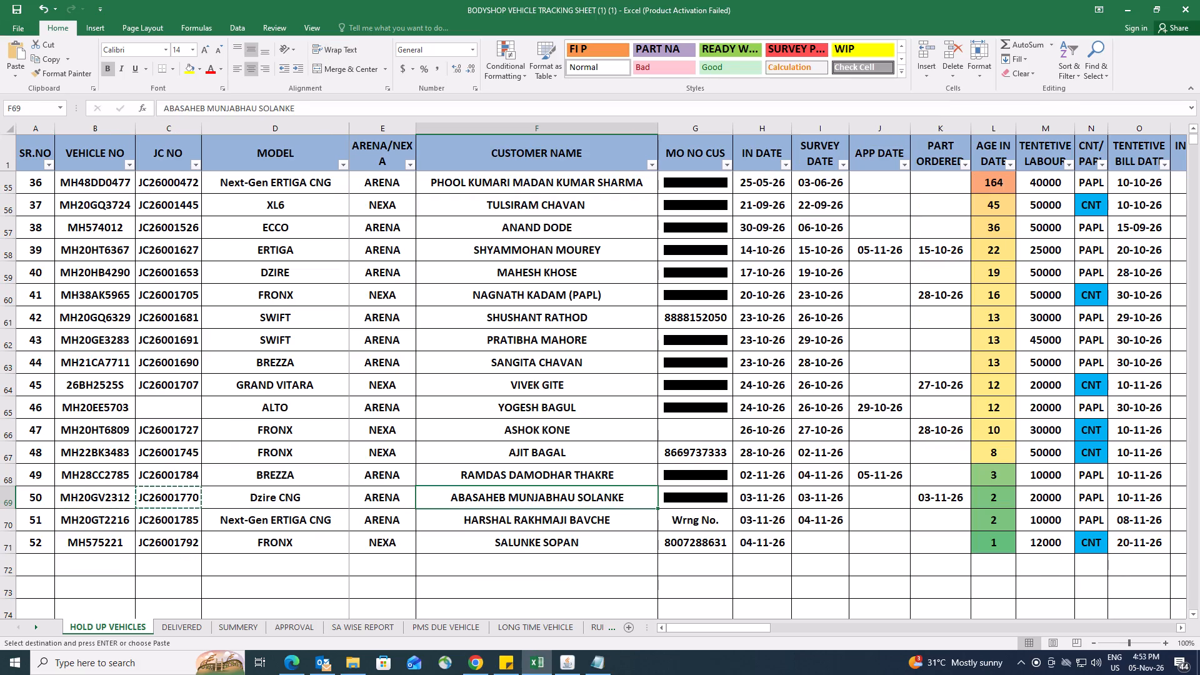
pyautogui.hotkey('ctrl', 'c')
pyautogui.press('Right')
pyautogui.hotkey('ctrl', 'c')
pyautogui.hotkey('alt', 'Tab')
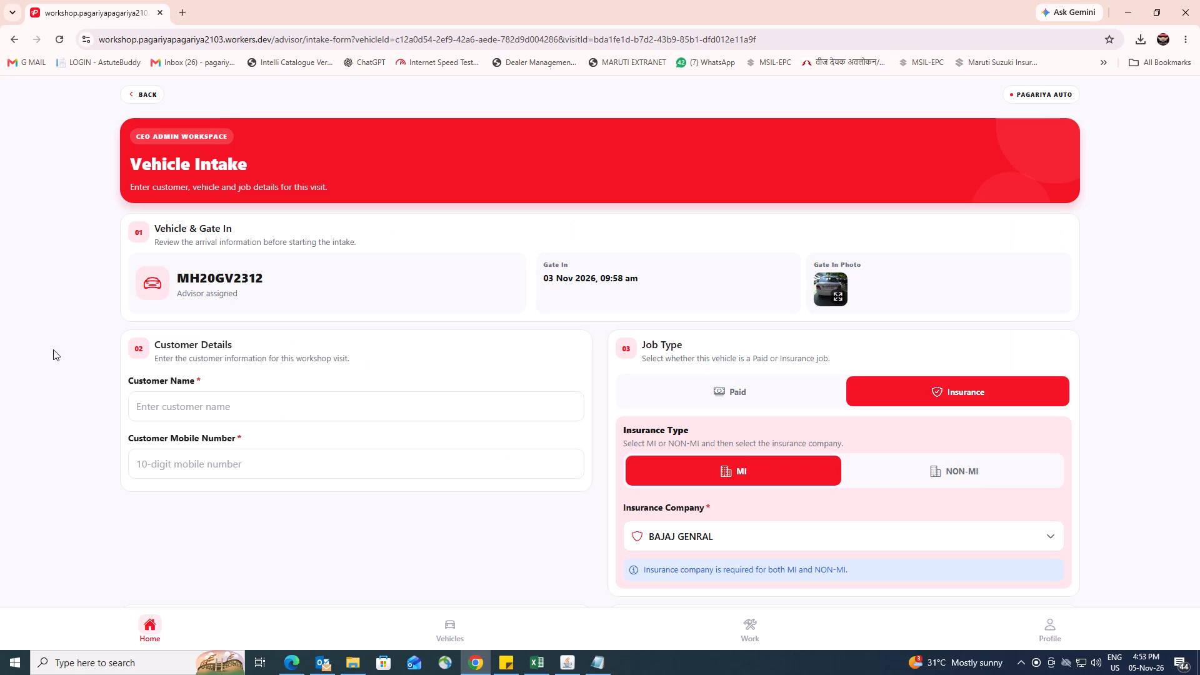
pyautogui.click(216, 403)
pyautogui.press('super+v')
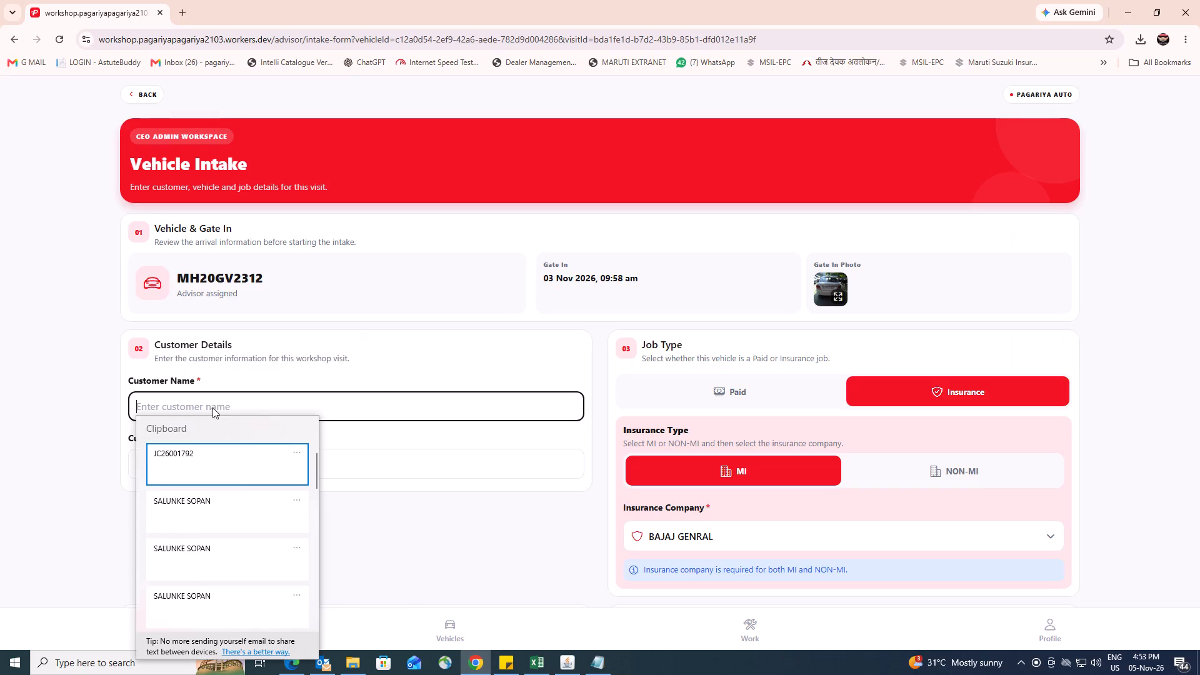
pyautogui.click(241, 511)
pyautogui.hotkey('ctrl', 'v')
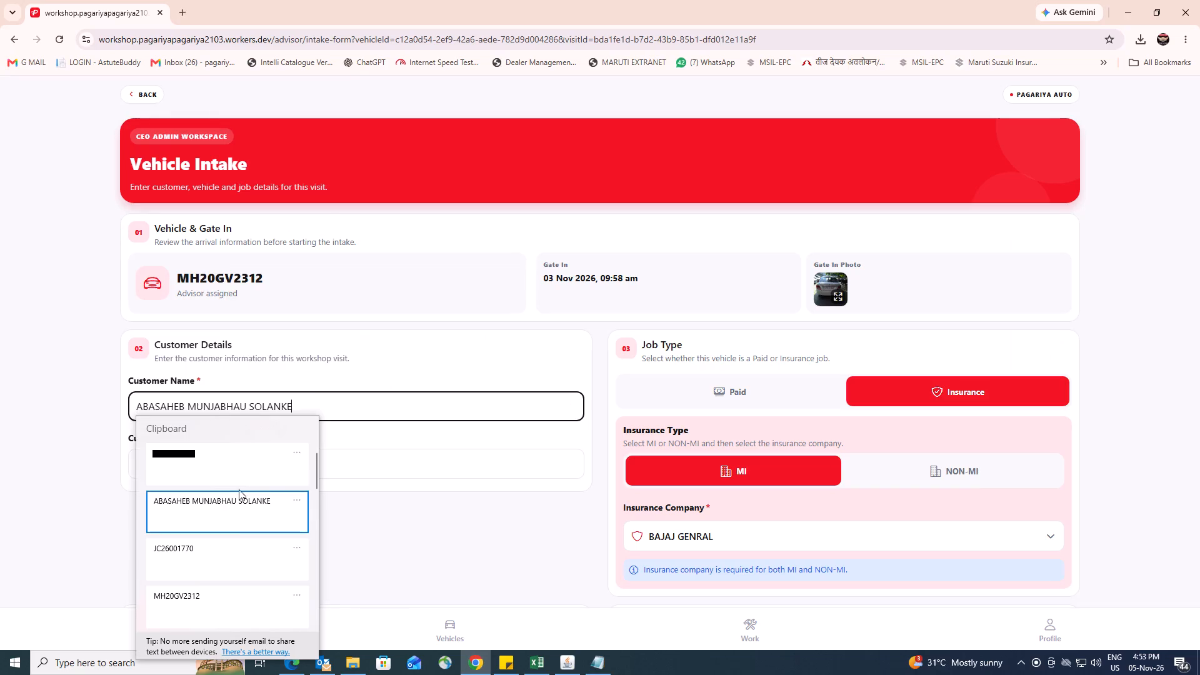
pyautogui.click(225, 468)
pyautogui.press('super+v')
pyautogui.click(192, 261)
pyautogui.hotkey('ctrl', 'v')
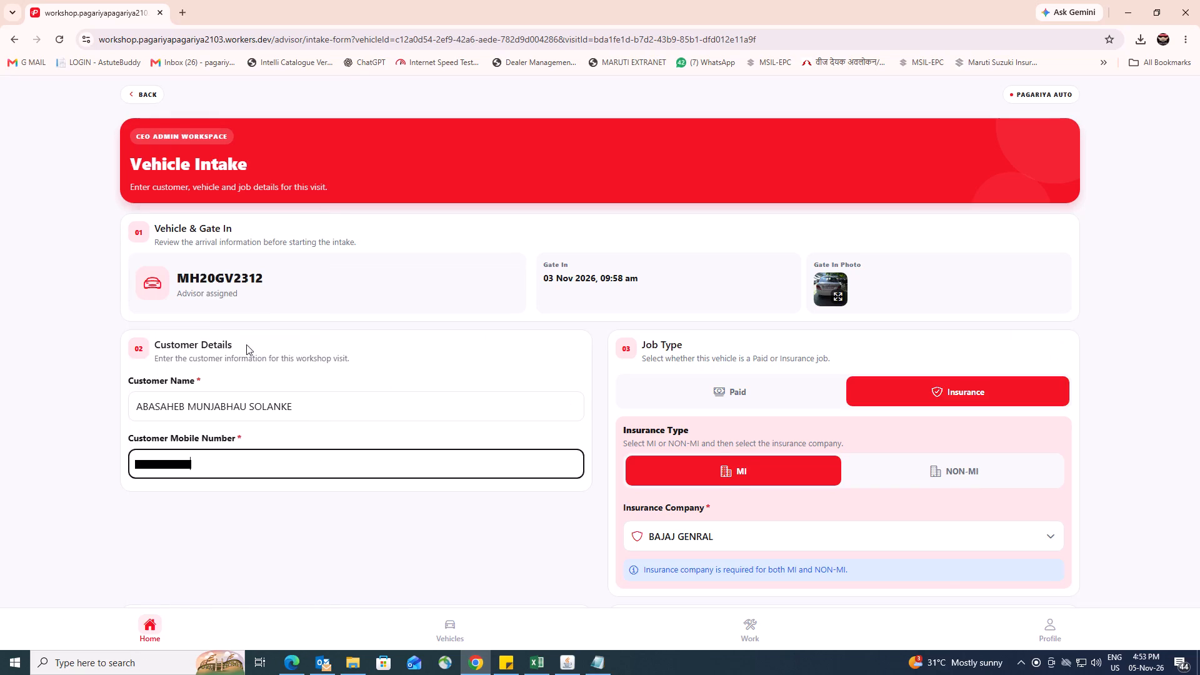
pyautogui.scroll(-8, 299, 462)
pyautogui.scroll(-7, 282, 519)
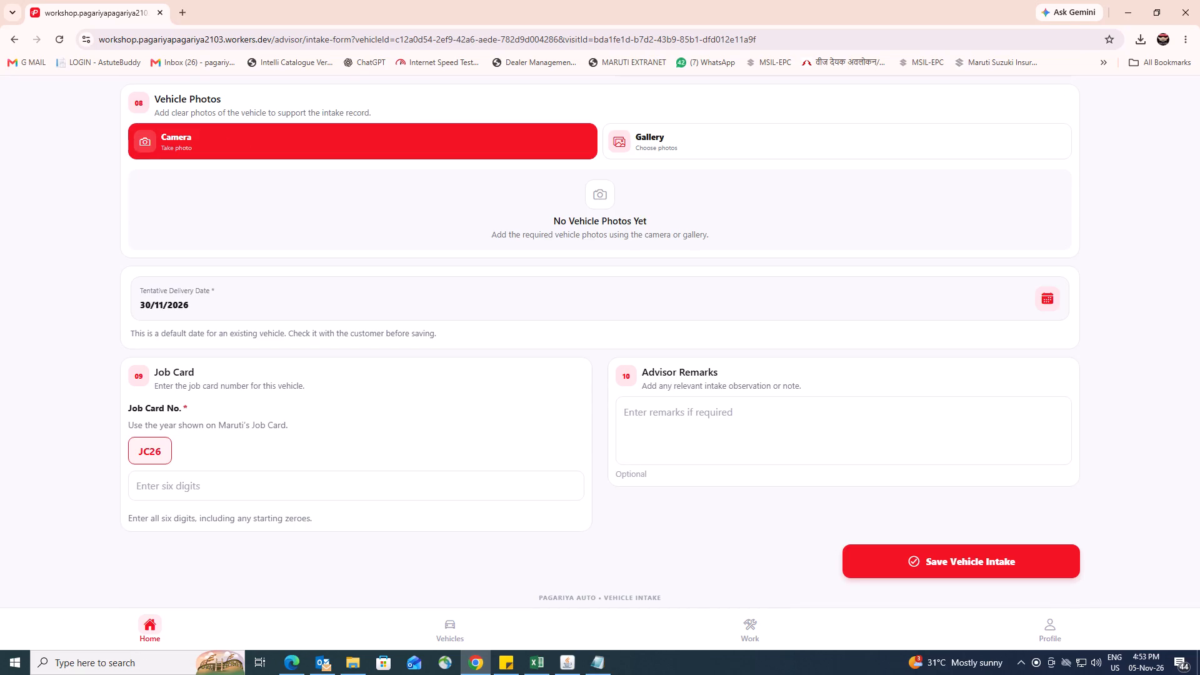
pyautogui.click(194, 493)
pyautogui.press('super+v')
pyautogui.click(191, 367)
pyautogui.hotkey('ctrl', 'v')
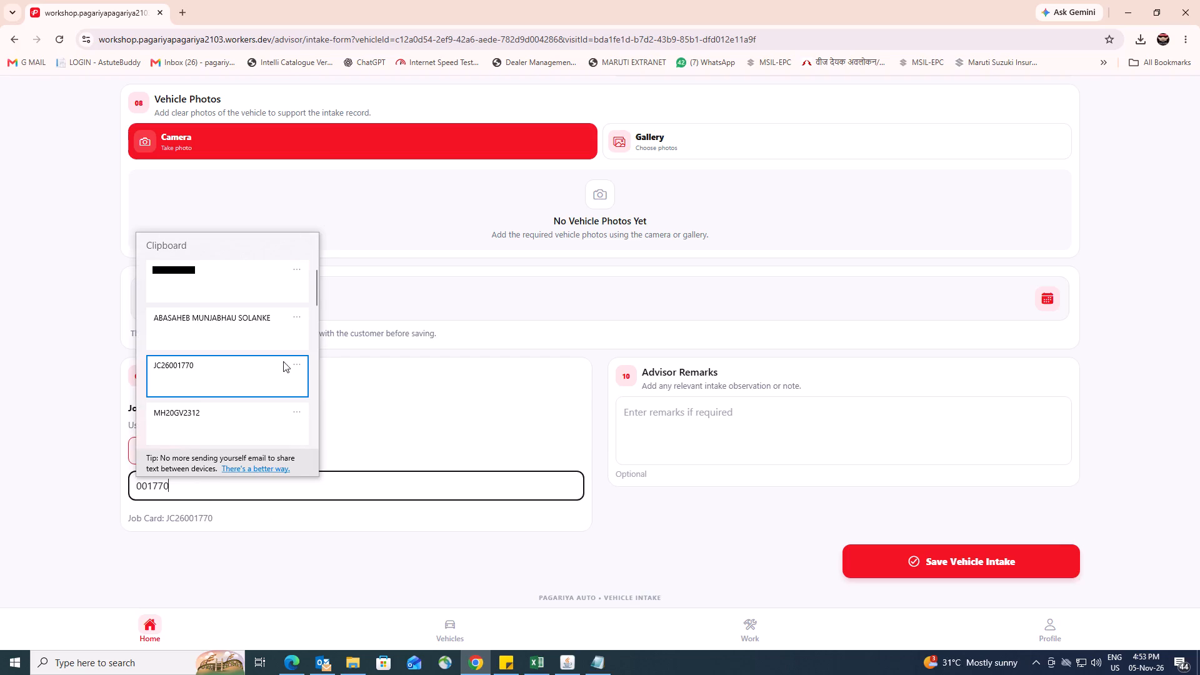
# Add the Desktop image "blank" from the gallery as the vehicle photo.
pyautogui.scroll(3, 311, 389)
pyautogui.click(731, 329)
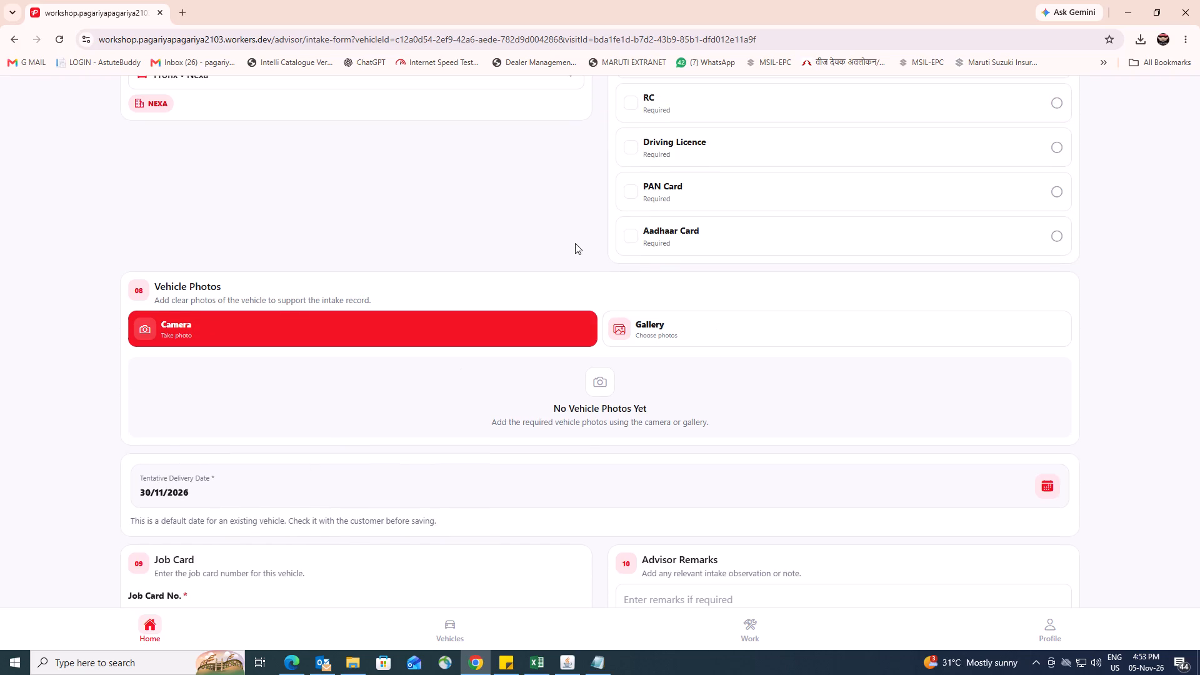
pyautogui.doubleClick(424, 124)
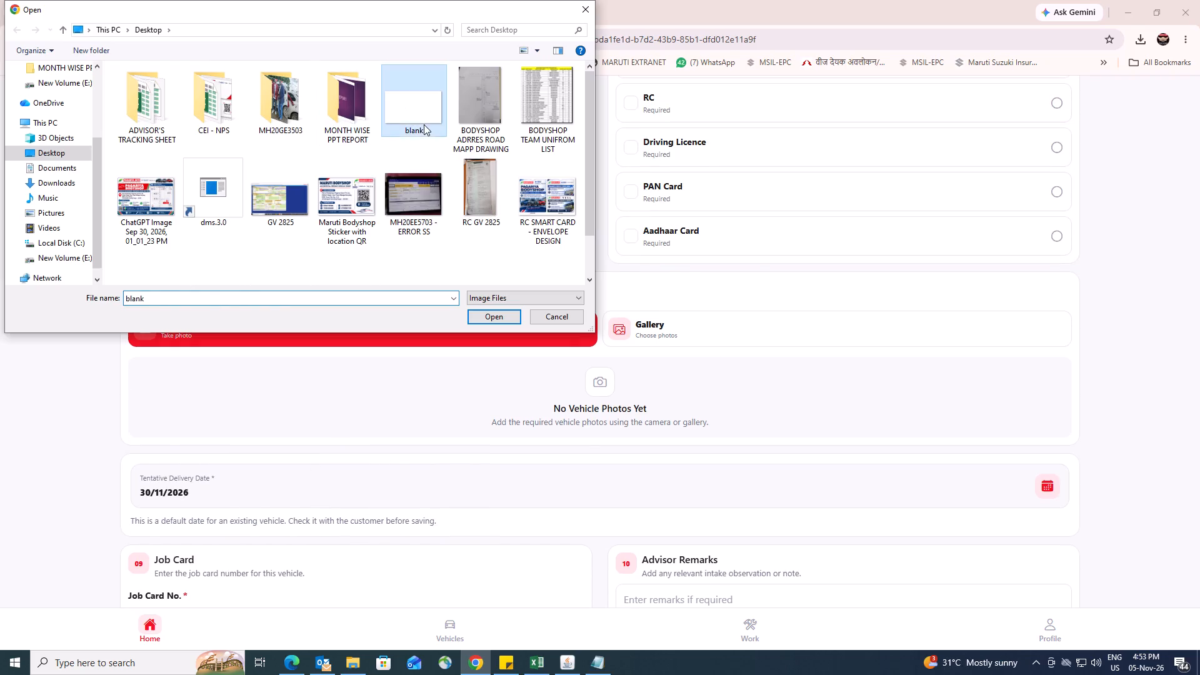
# Mark Insurance Policy, RC, Driving Licence, PAN Card and Aadhaar Card as available in the private document checklist.
pyautogui.scroll(2, 747, 247)
pyautogui.click(666, 267)
pyautogui.click(646, 325)
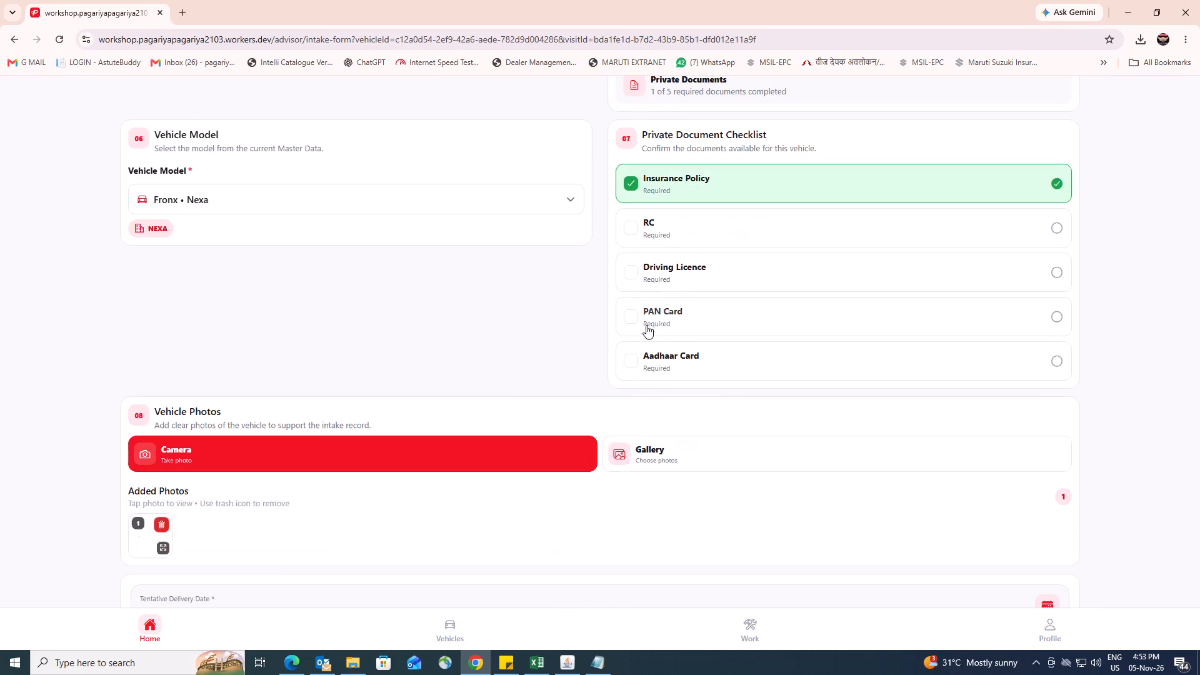
pyautogui.click(652, 268)
pyautogui.click(662, 218)
pyautogui.click(661, 376)
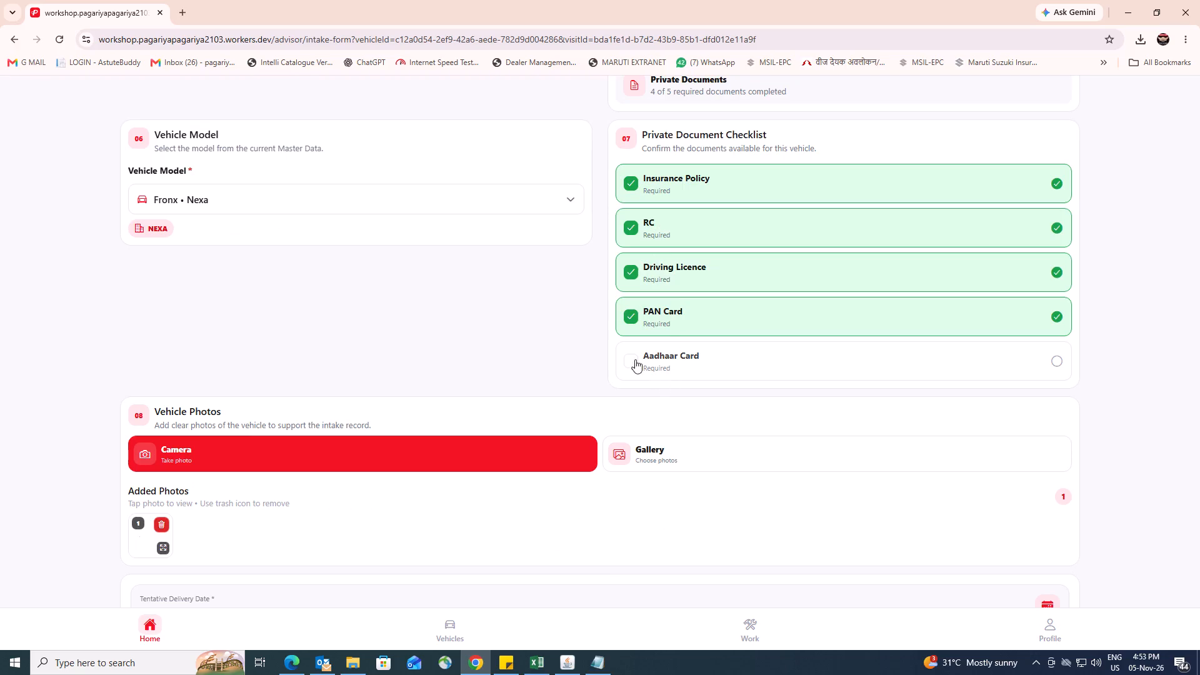
# Set the vehicle model to DZIRE (Arena).
pyautogui.click(407, 197)
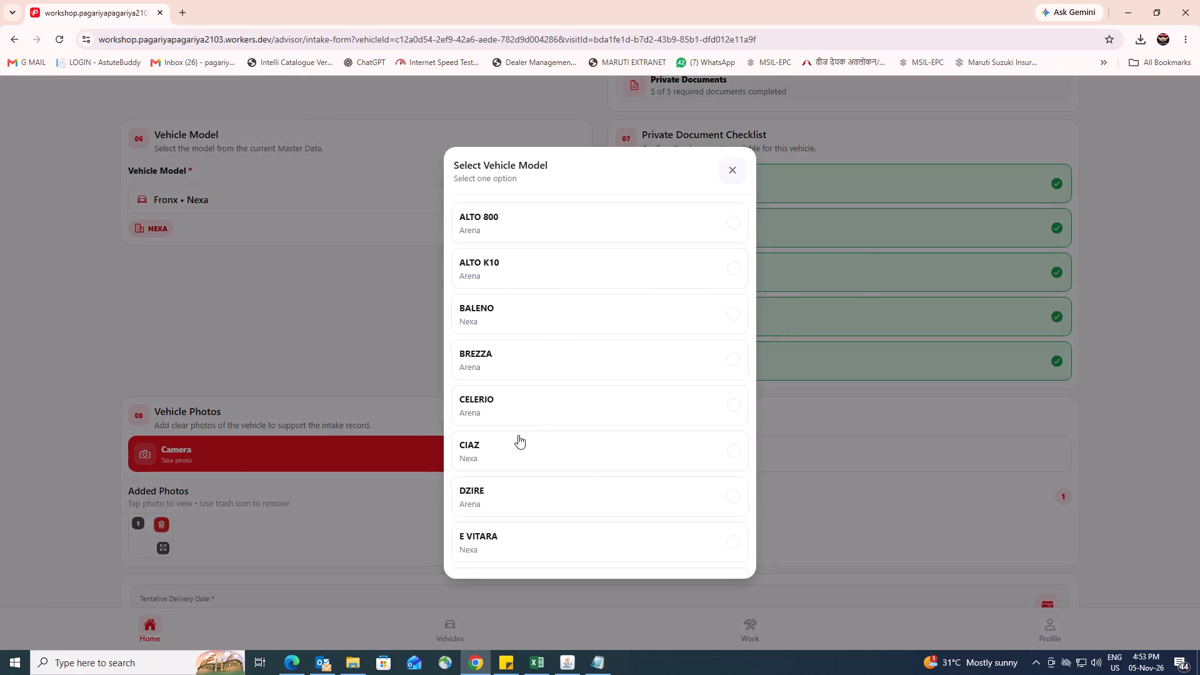
pyautogui.click(519, 498)
pyautogui.scroll(4, 861, 356)
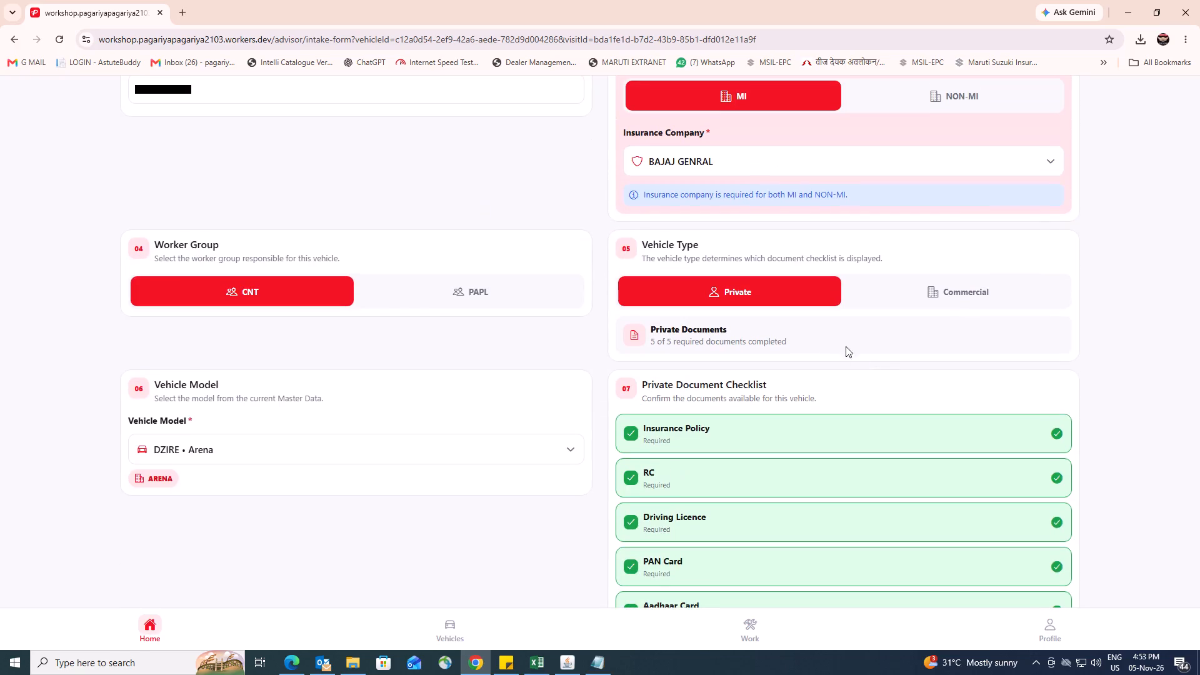
pyautogui.scroll(3, 930, 267)
pyautogui.hotkey('alt', 'Tab')
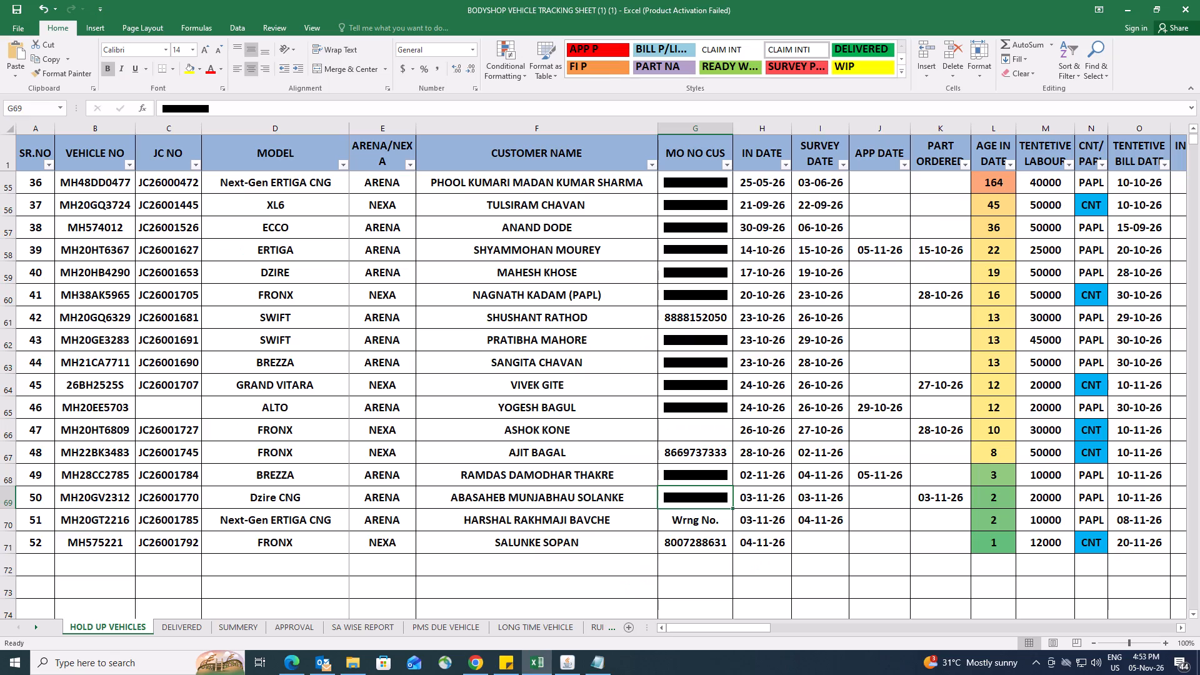
pyautogui.press('Right')
pyautogui.press('Left')
pyautogui.press('Left')
pyautogui.press('Right')
pyautogui.press('Right')
pyautogui.press('Right')
pyautogui.press('Right')
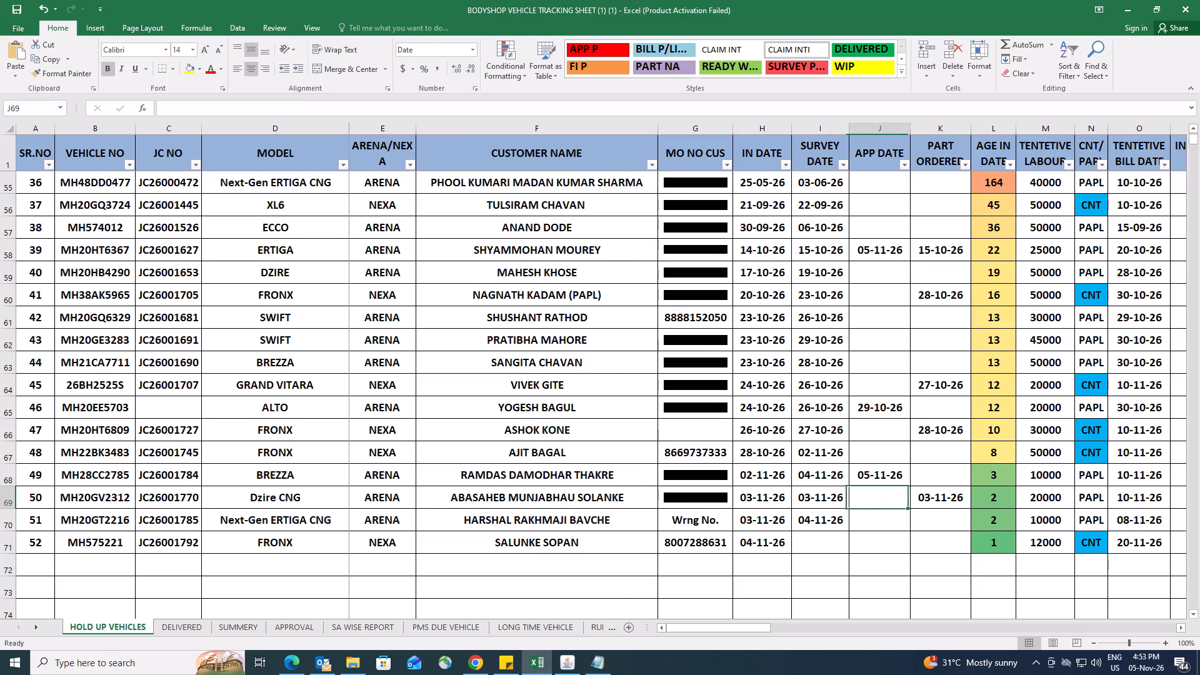
pyautogui.press('Right')
pyautogui.press('Right')
pyautogui.press('Right')
pyautogui.press('Right')
pyautogui.press('Right')
pyautogui.press('Right')
pyautogui.press('Right')
pyautogui.press('Left')
pyautogui.press('Left')
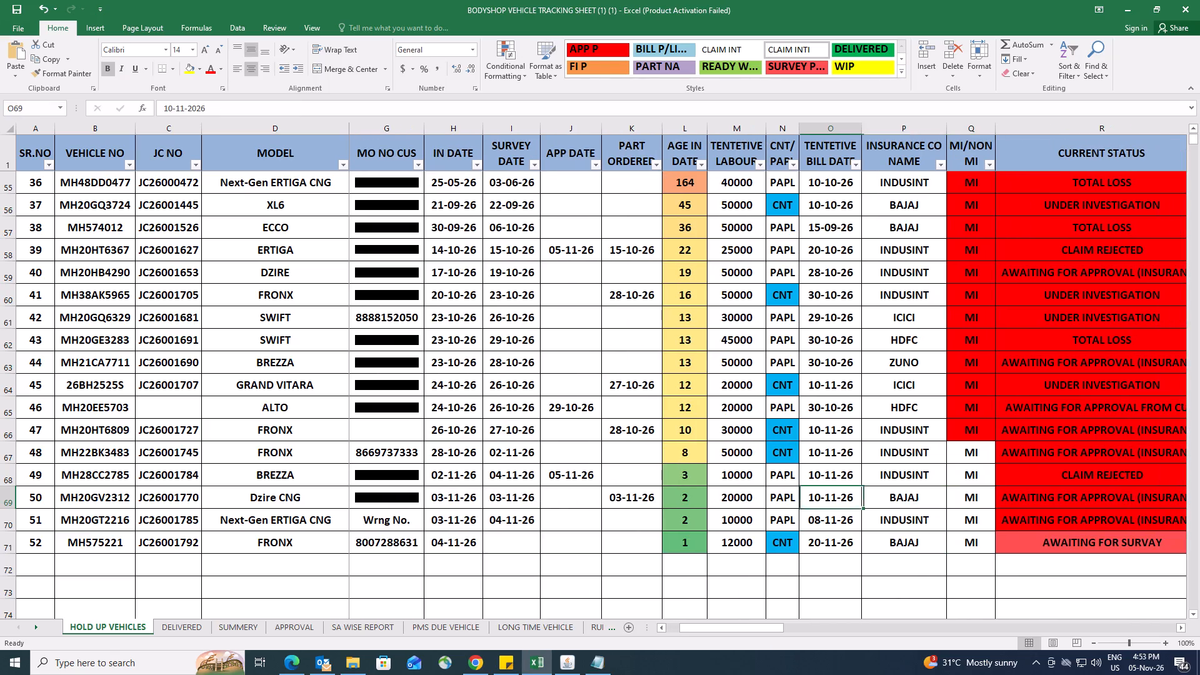
# Return to the vehicle intake form in Chrome and select BAJAJ GENRAL as the insurance company.
pyautogui.hotkey('alt', 'Tab')
pyautogui.scroll(2, 992, 301)
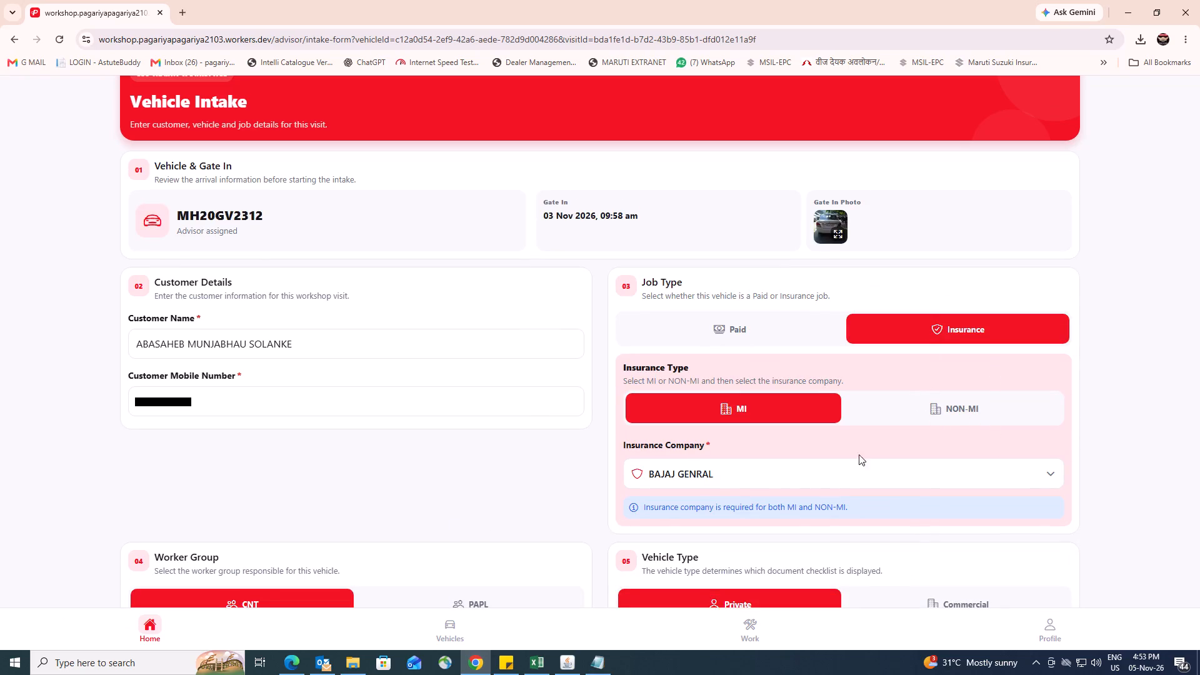
pyautogui.click(766, 478)
pyautogui.click(382, 468)
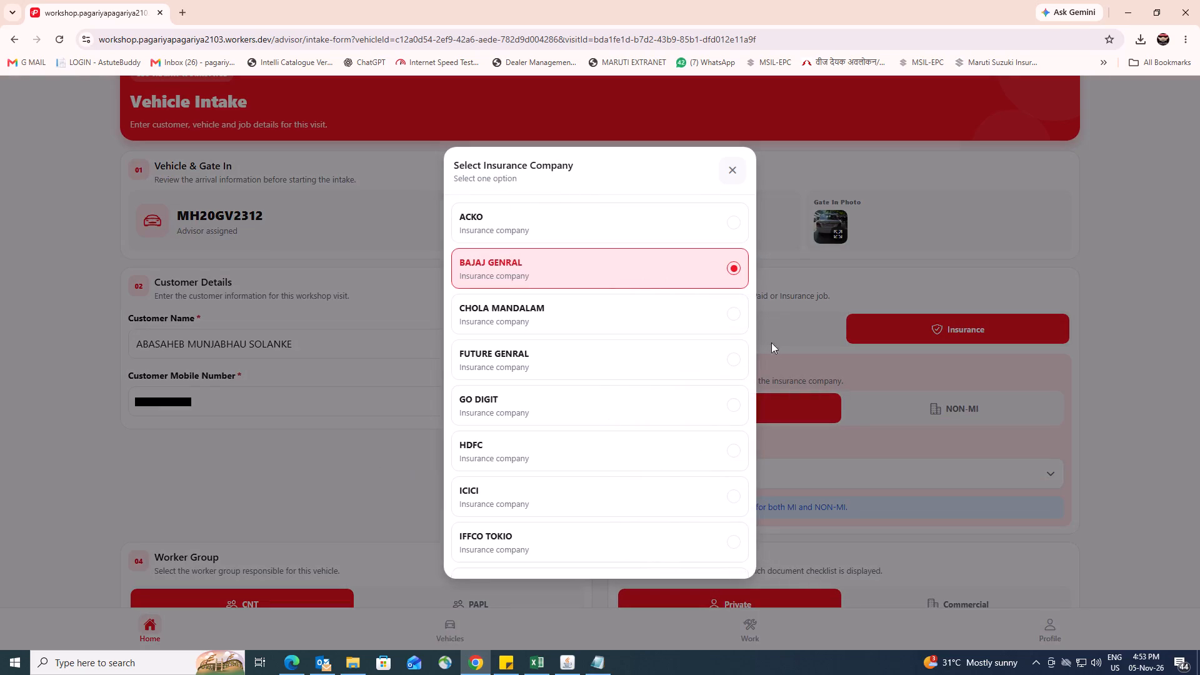
pyautogui.click(642, 265)
pyautogui.scroll(-3, 488, 435)
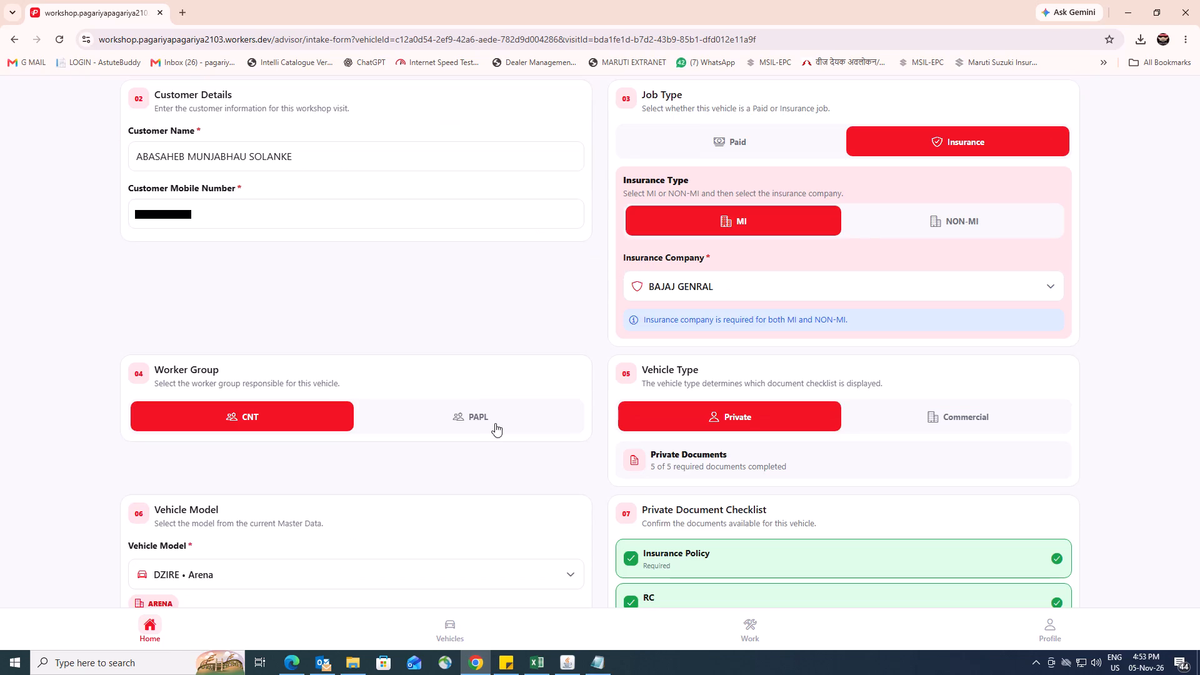
pyautogui.click(496, 422)
pyautogui.scroll(-4, 776, 461)
pyautogui.scroll(7, 788, 461)
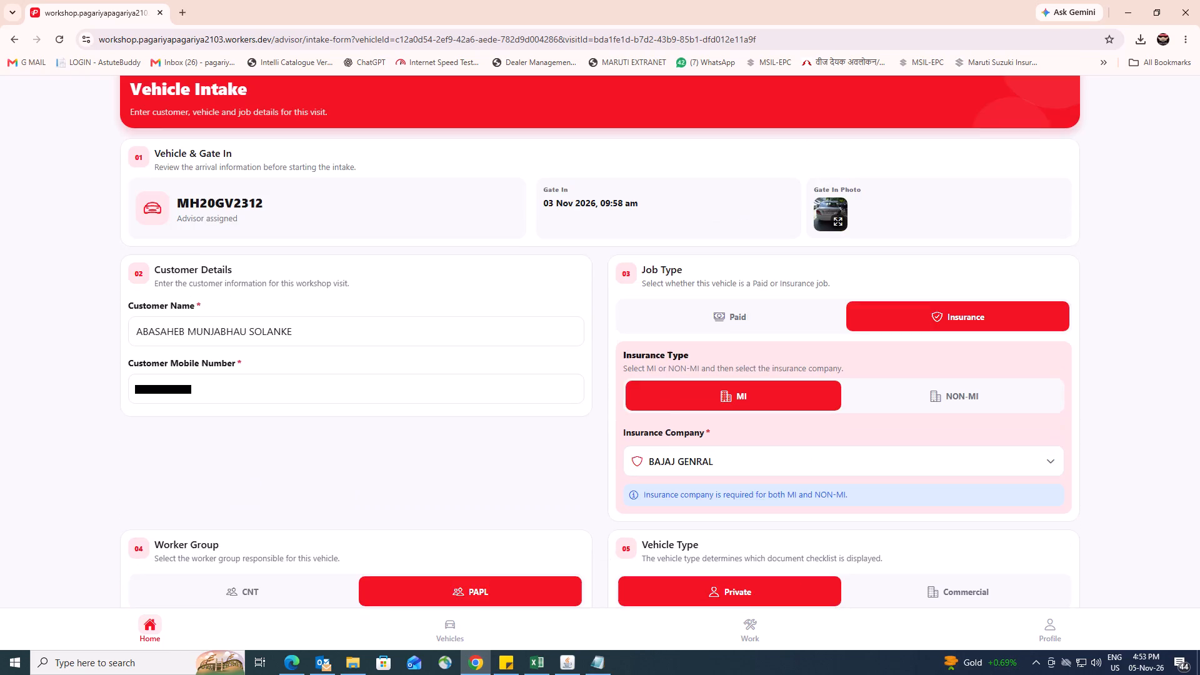
pyautogui.scroll(-19, 791, 446)
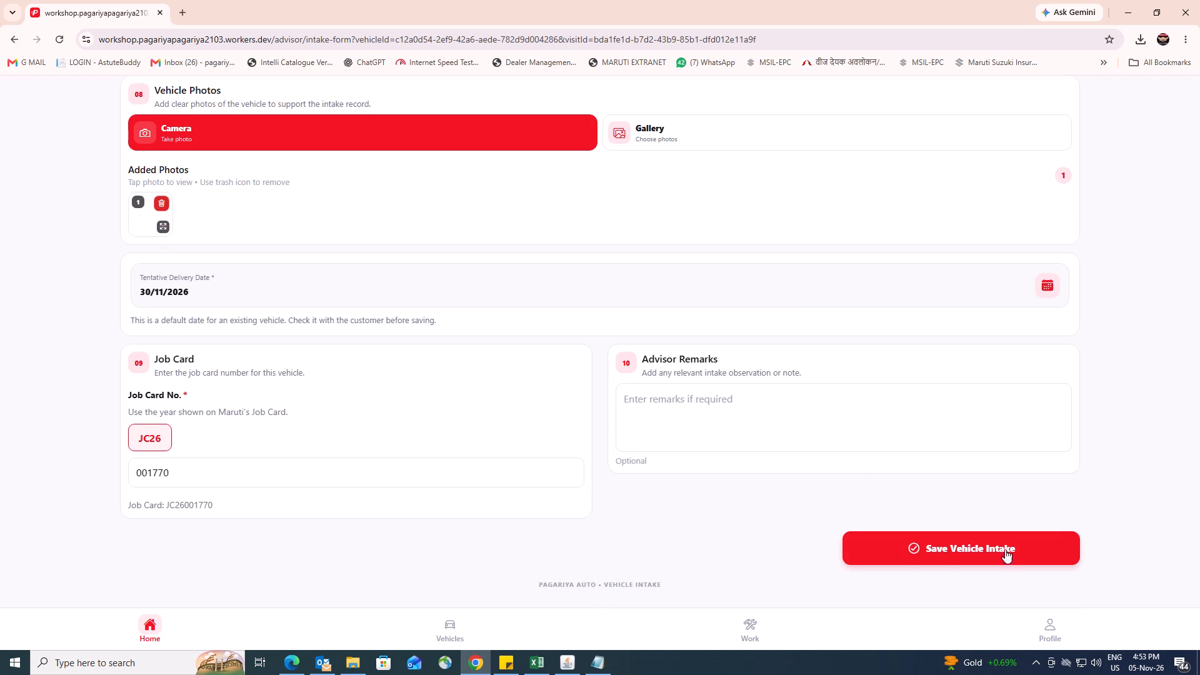
pyautogui.click(957, 542)
pyautogui.click(669, 411)
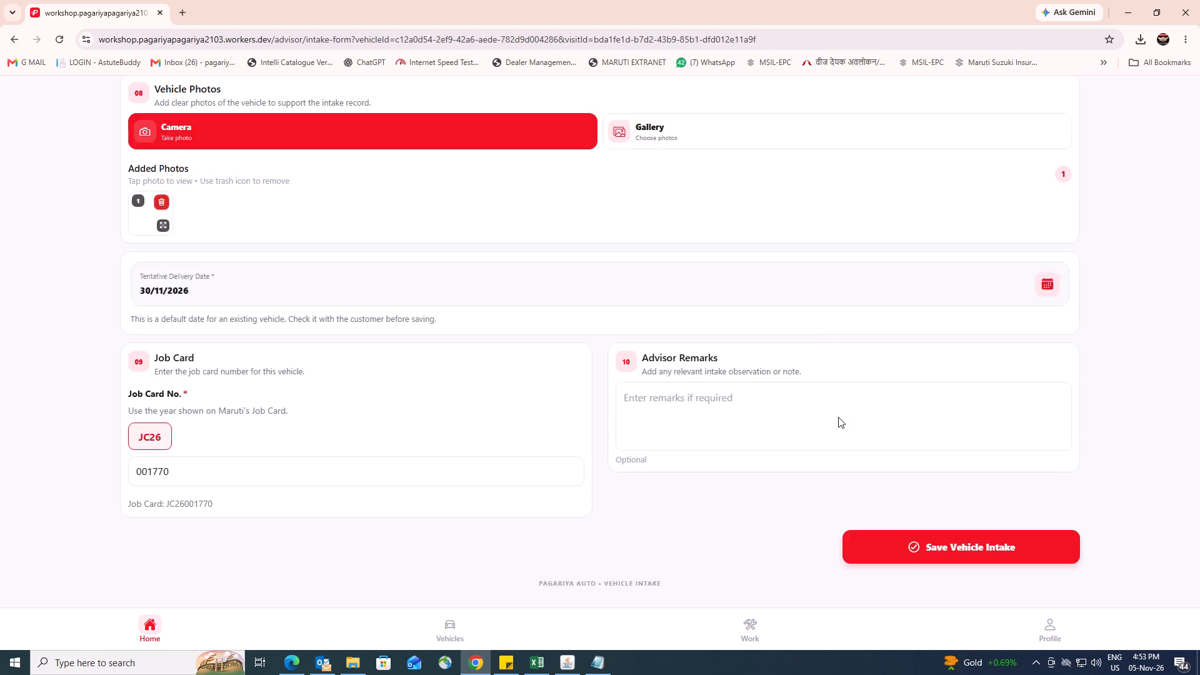
pyautogui.click(628, 401)
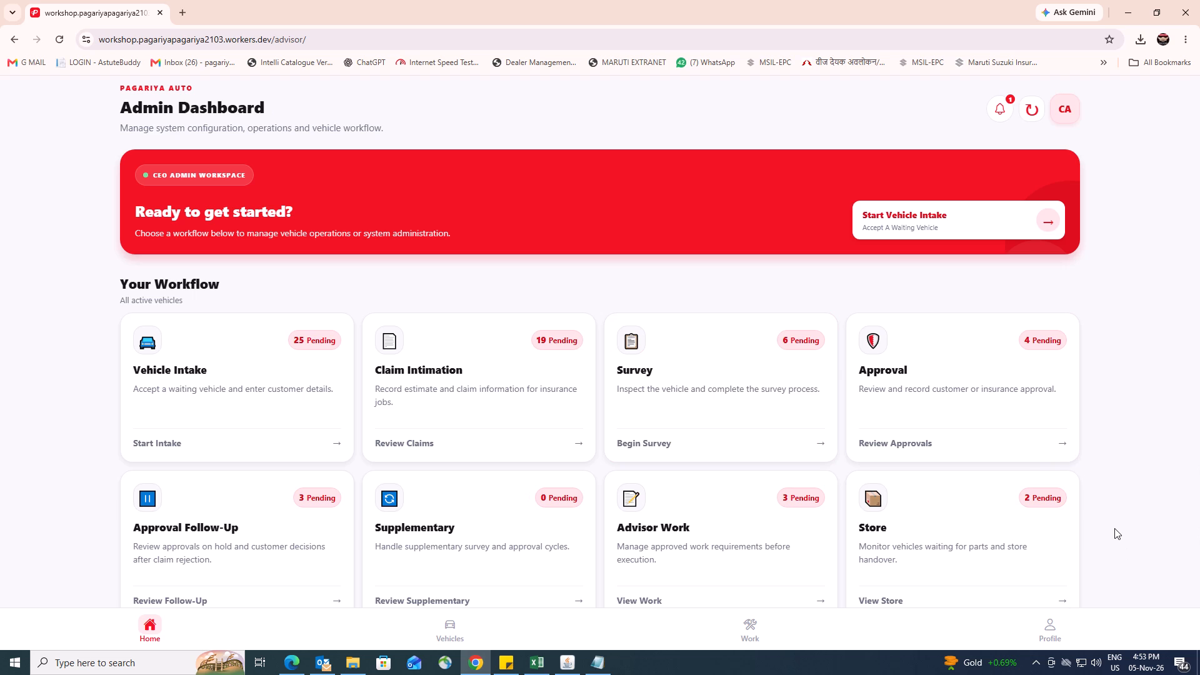
pyautogui.hotkey('alt', 'Tab')
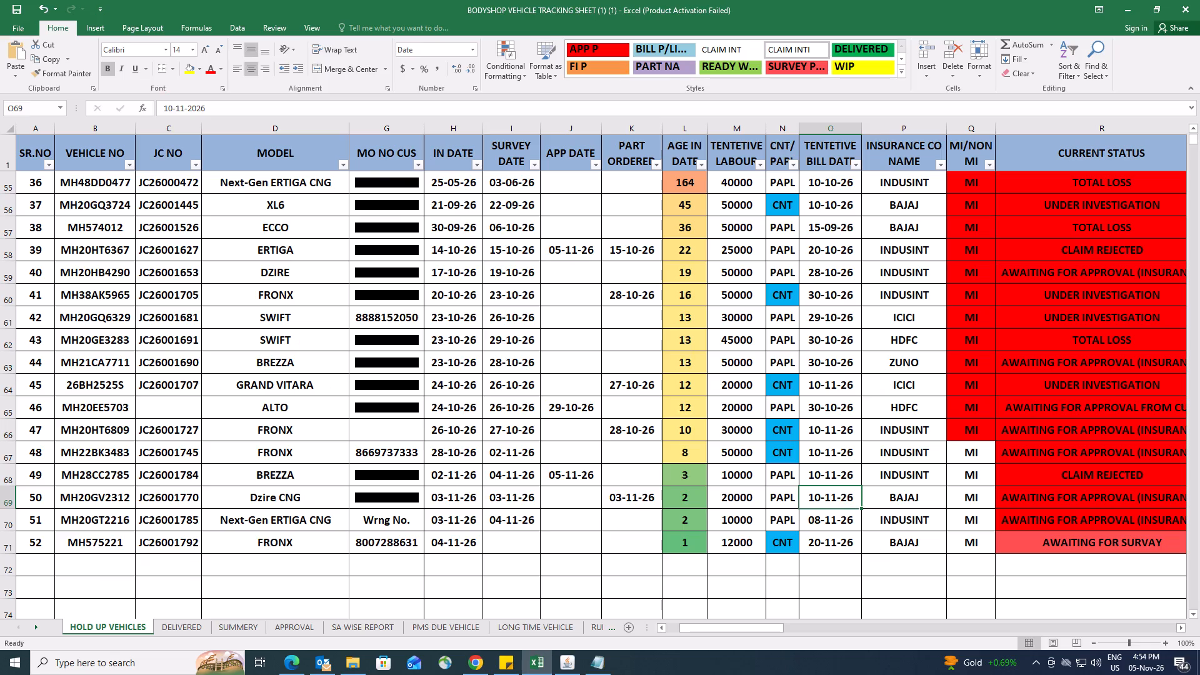
pyautogui.press('Right')
pyautogui.press('Left')
pyautogui.press('Left')
pyautogui.press('Left')
pyautogui.press('Left')
pyautogui.press('Left')
pyautogui.press('Left')
pyautogui.press('Left')
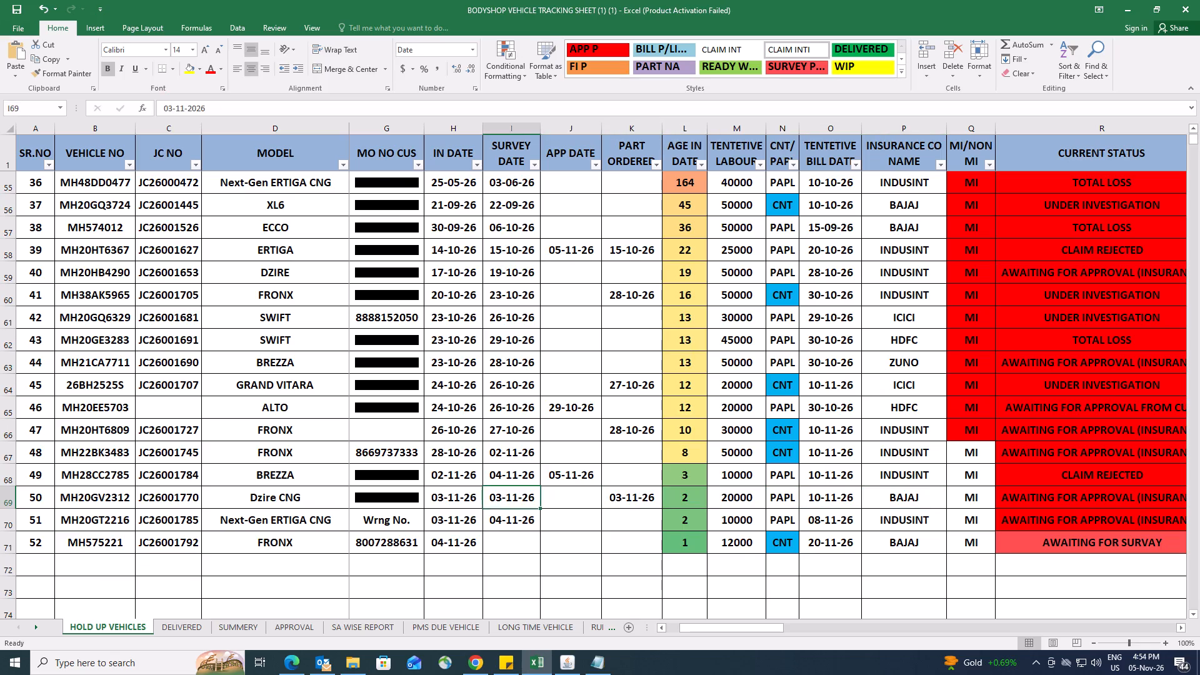
pyautogui.press('Left')
pyautogui.press('Left')
pyautogui.press('Left')
pyautogui.press('Left')
pyautogui.press('Left')
pyautogui.press('Left')
pyautogui.press('Up')
pyautogui.press('Up')
pyautogui.press('Up')
pyautogui.press('Left')
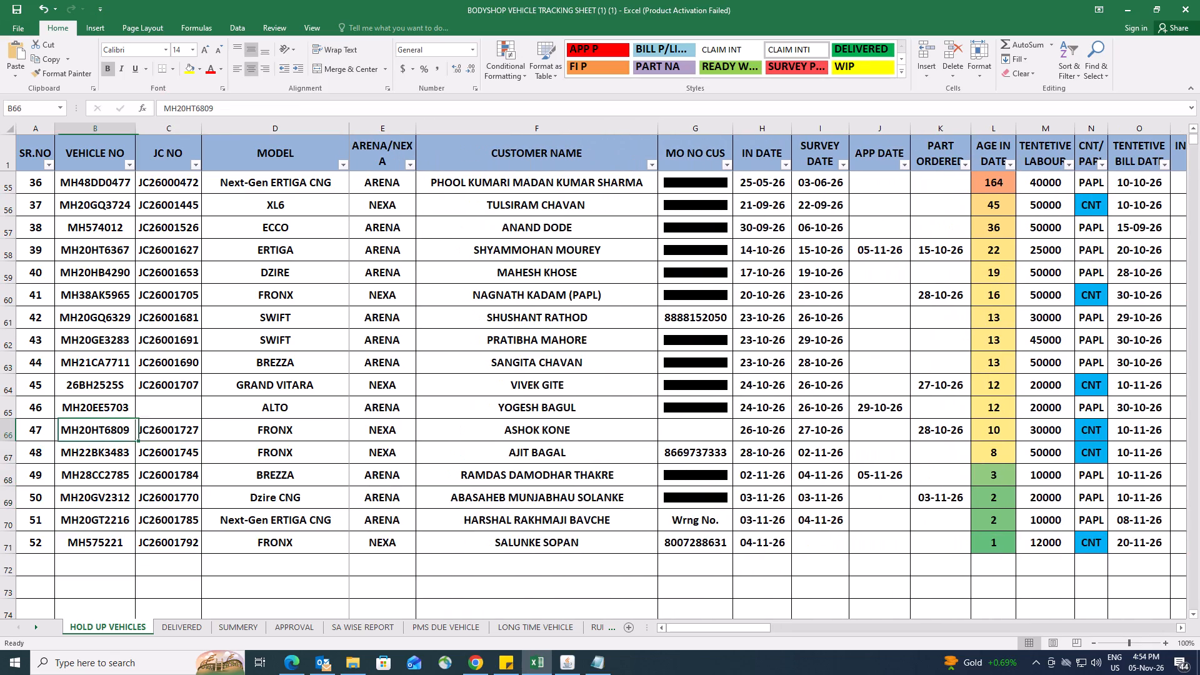
pyautogui.hotkey('ctrl', 'c')
pyautogui.hotkey('alt', 'Tab')
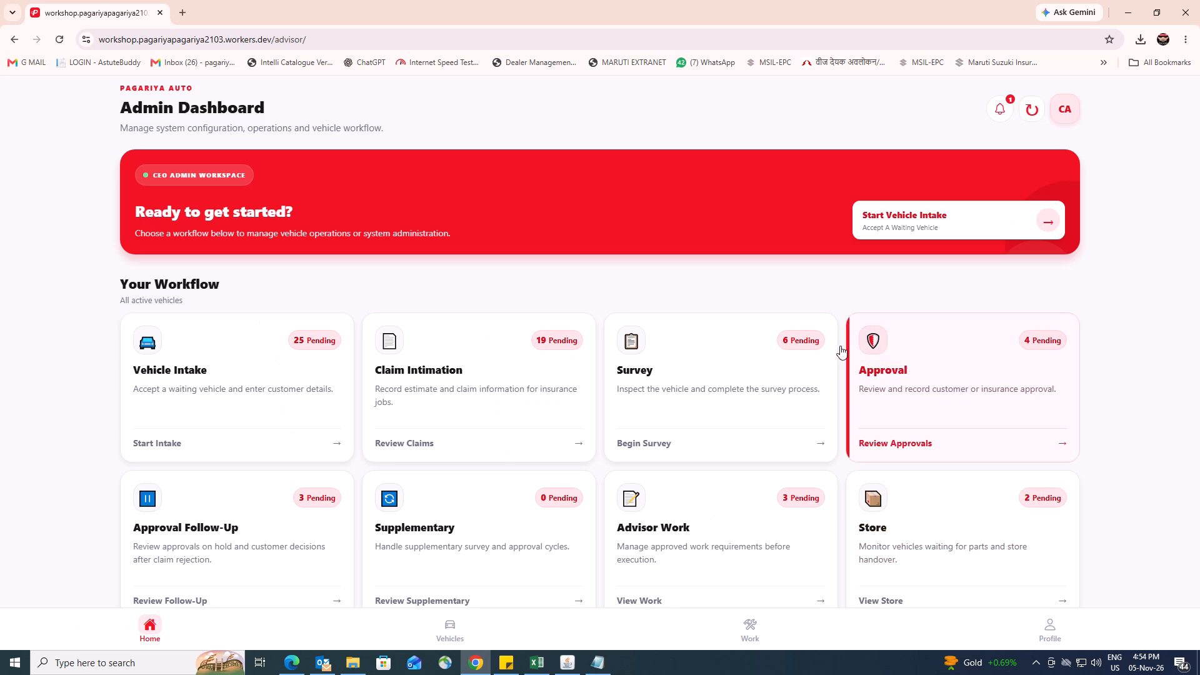
pyautogui.click(332, 369)
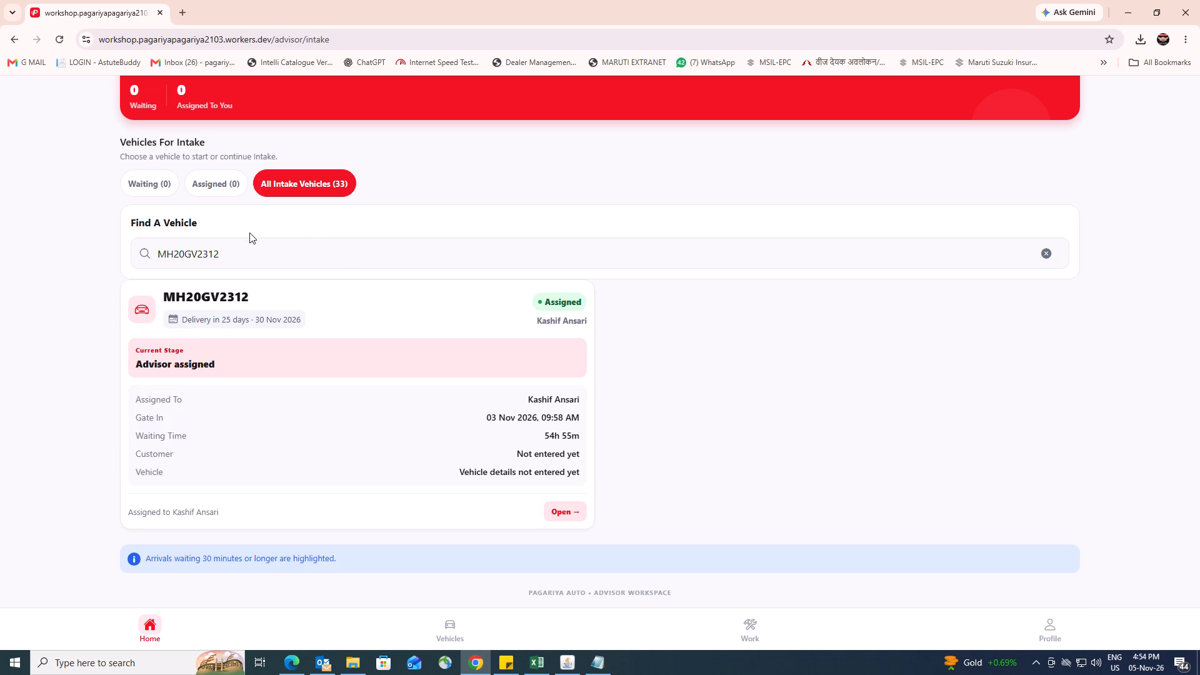
pyautogui.click(238, 249)
pyautogui.hotkey('ctrl', 'a')
pyautogui.hotkey('ctrl', 'v')
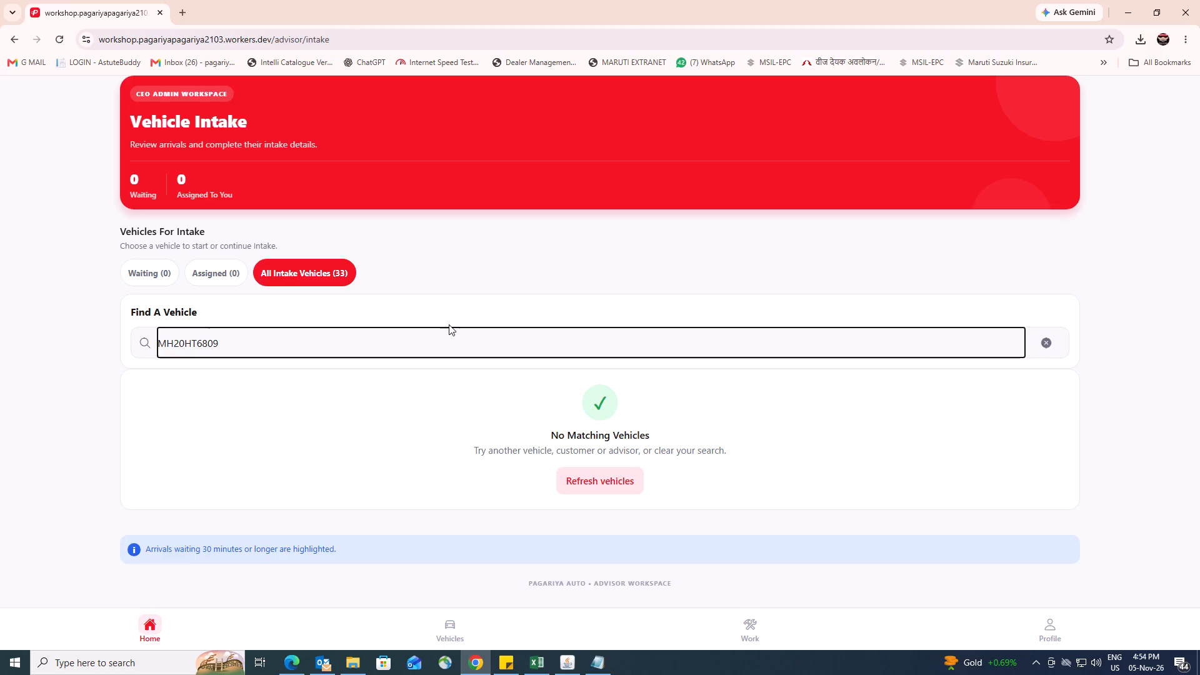
pyautogui.hotkey('alt', 'Tab')
pyautogui.press('Right')
pyautogui.press('Left')
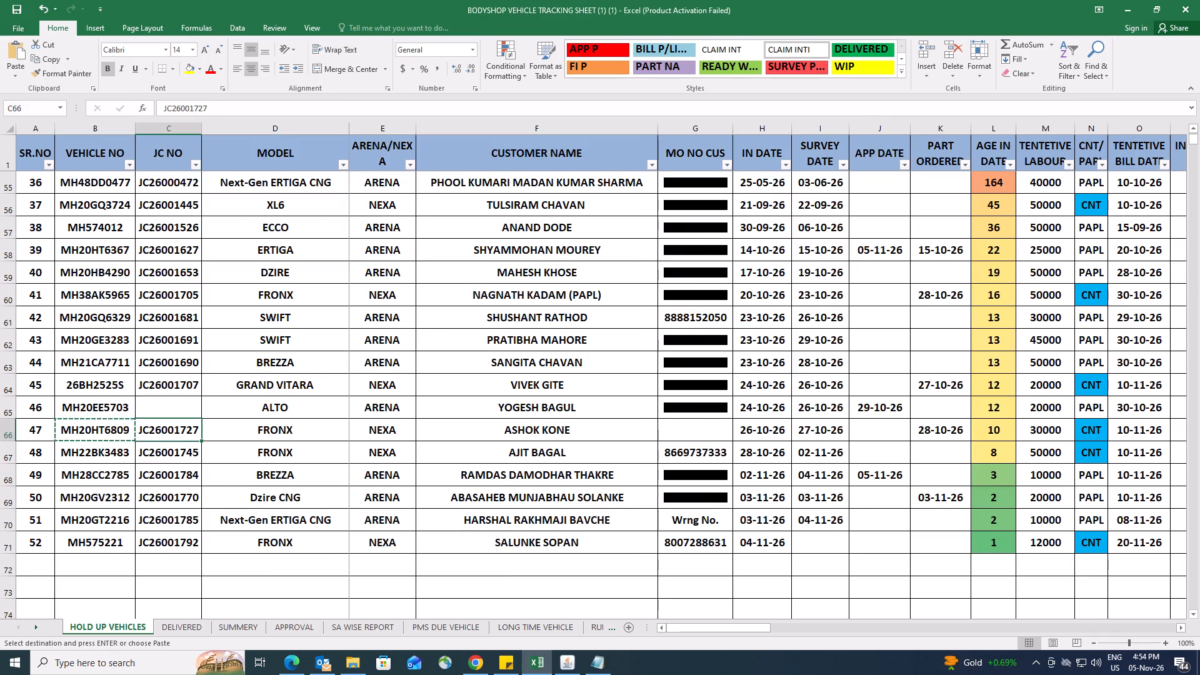
pyautogui.press('Right')
pyautogui.press('Left')
pyautogui.press('Right')
pyautogui.press('Left')
pyautogui.press('Right')
pyautogui.press('Left')
pyautogui.press('Right')
pyautogui.press('Left')
pyautogui.press('Right')
pyautogui.press('Right')
pyautogui.press('Left')
pyautogui.press('Left')
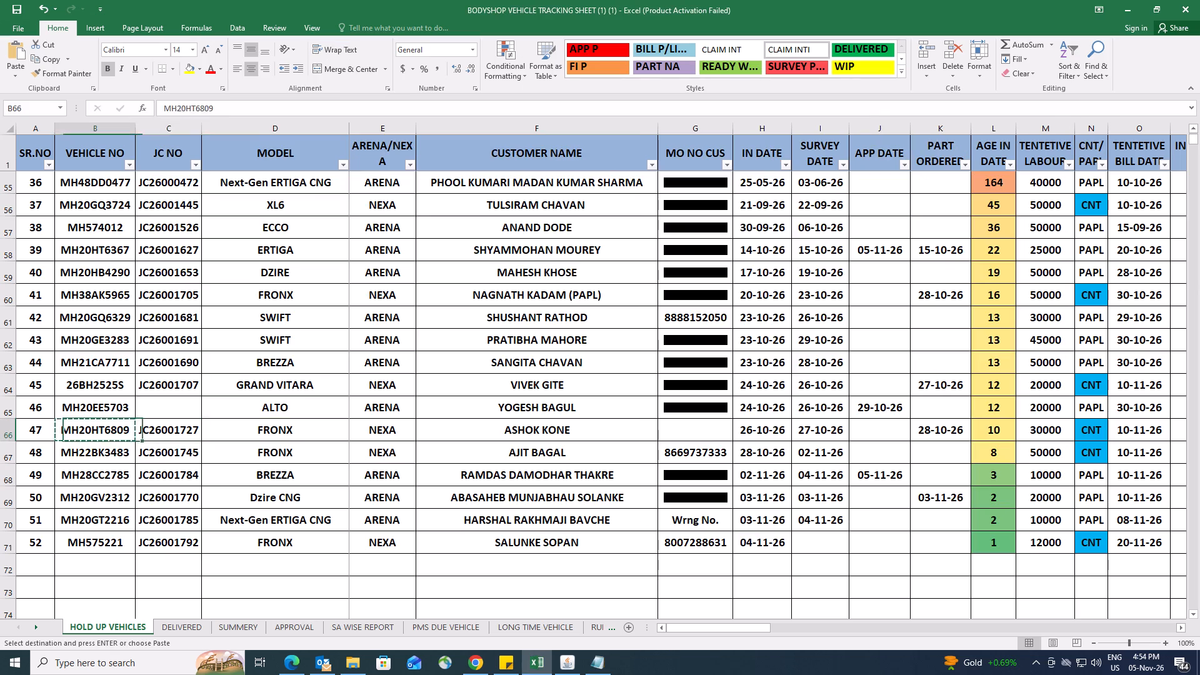
pyautogui.press('Right')
pyautogui.press('Right')
pyautogui.press('Right')
pyautogui.press('Right')
pyautogui.press('Right')
pyautogui.press('Right')
pyautogui.press('Left')
pyautogui.press('Left')
pyautogui.press('Right')
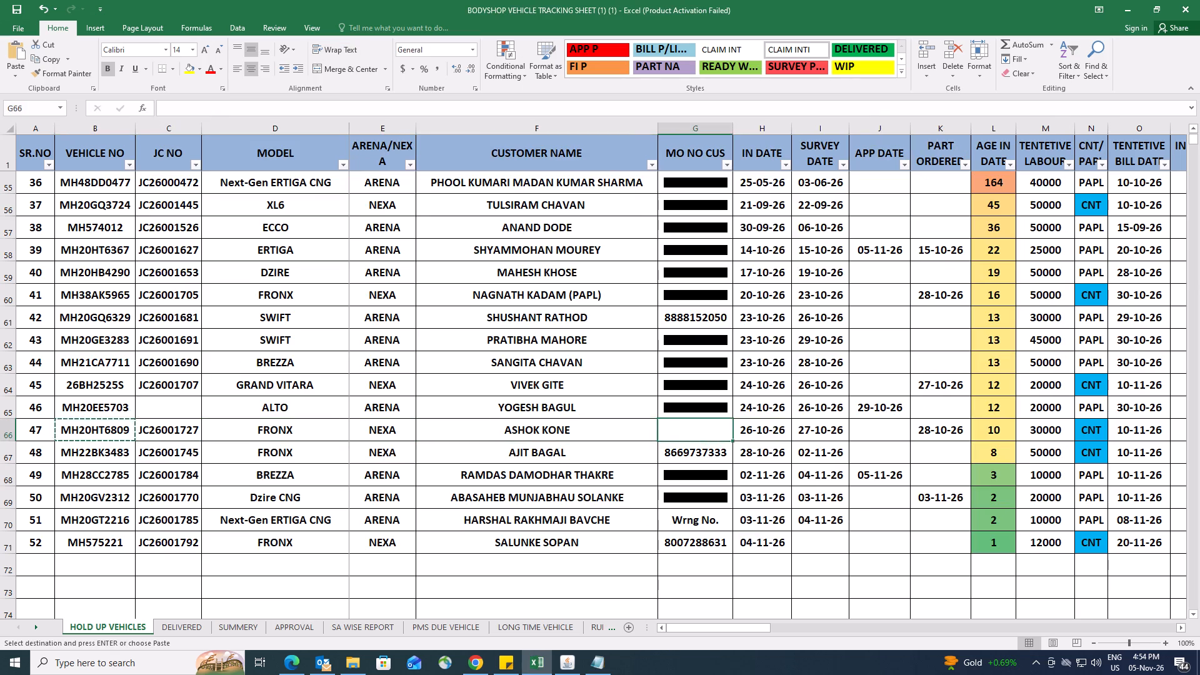
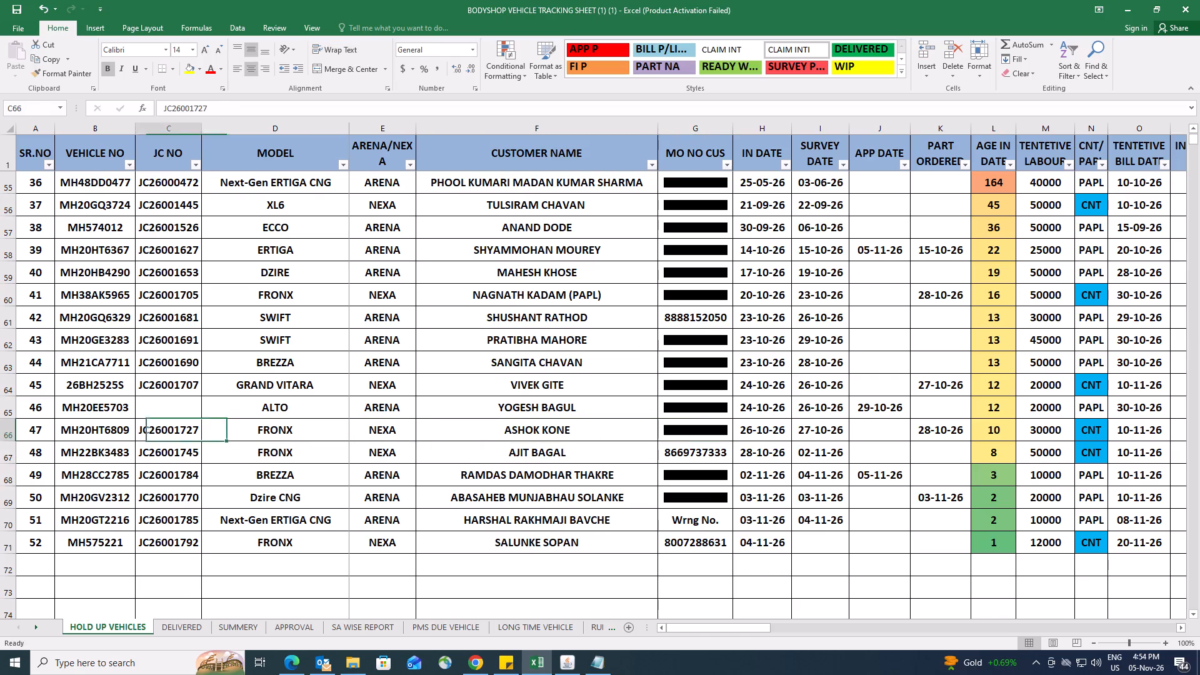
pyautogui.press('Left')
pyautogui.press('Right')
pyautogui.press('Right')
pyautogui.press('Right')
pyautogui.press('Right')
pyautogui.press('Right')
pyautogui.press('Right')
pyautogui.press('Left')
pyautogui.press('Left')
pyautogui.press('Left')
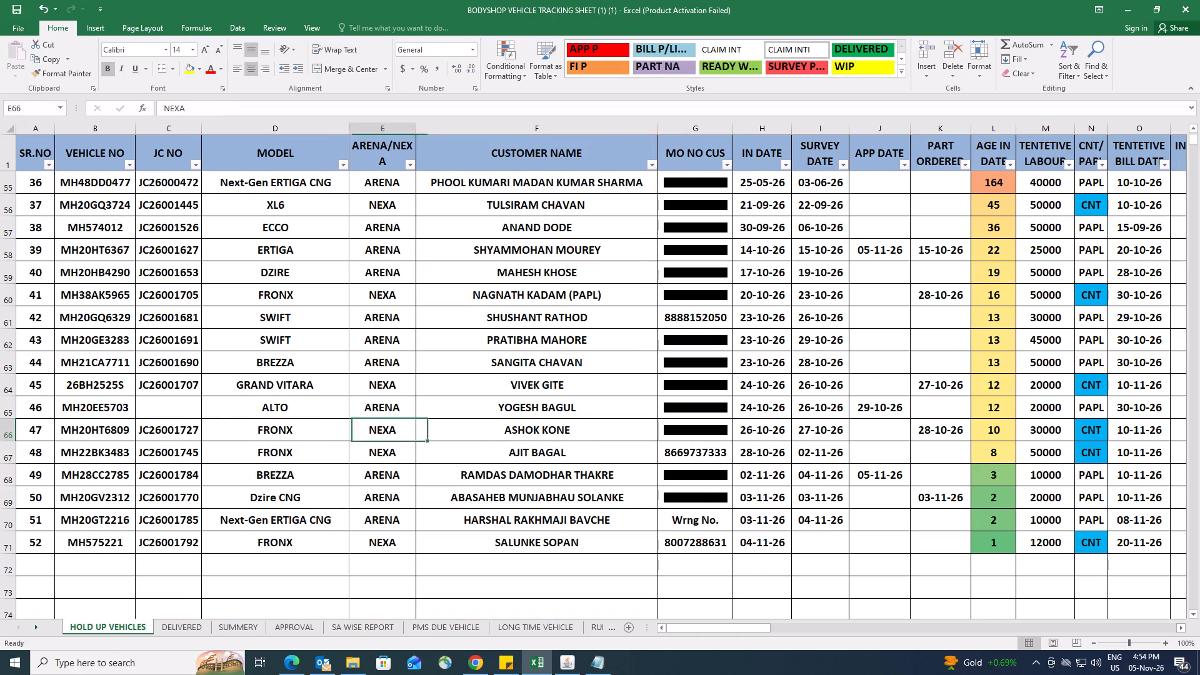
pyautogui.press('Left')
pyautogui.press('Left')
pyautogui.press('Left')
pyautogui.hotkey('ctrl', 'c')
pyautogui.hotkey('alt', 'Tab')
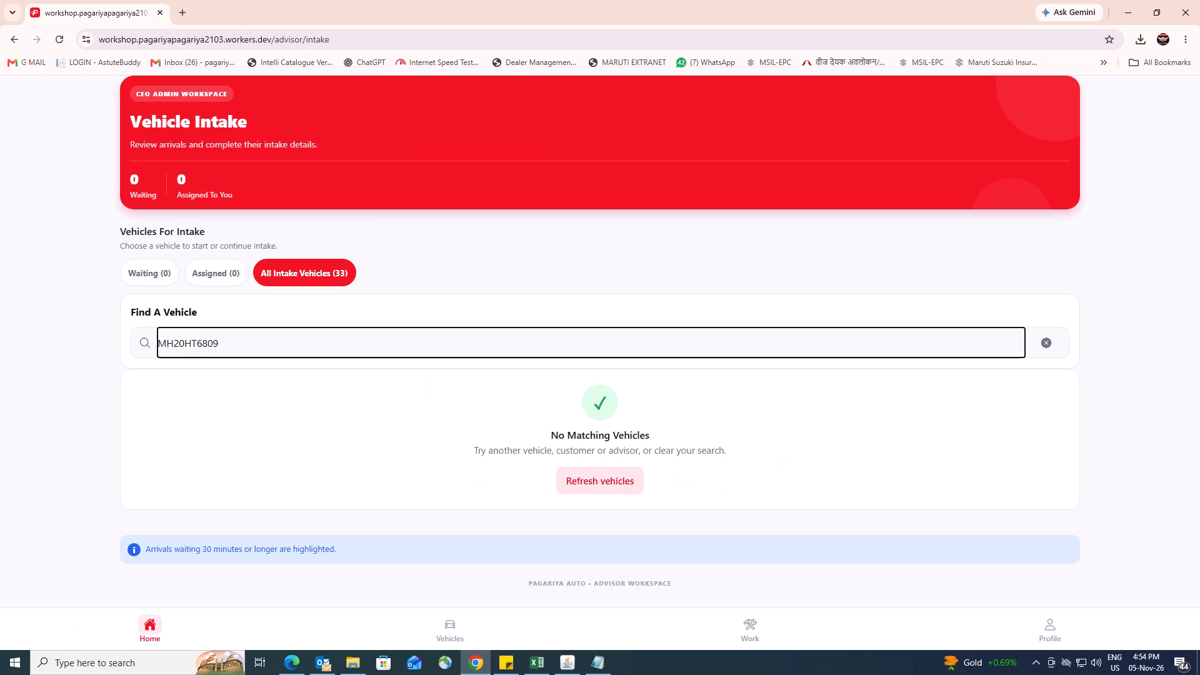
pyautogui.hotkey('alt', 'Tab')
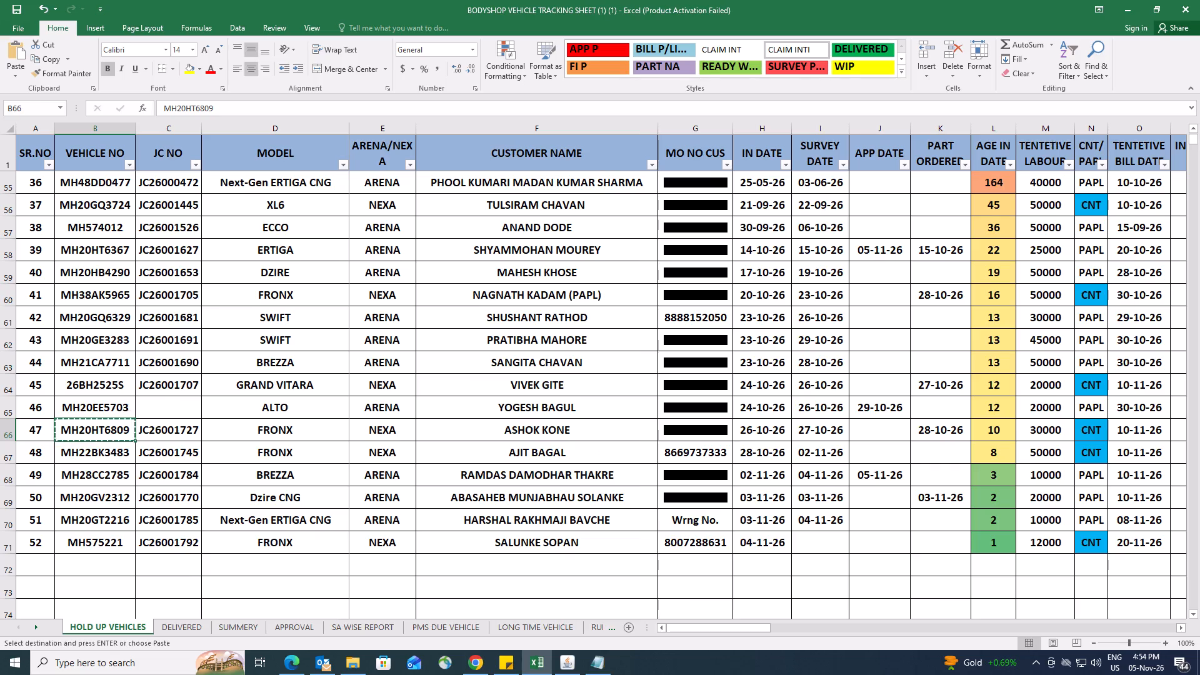
pyautogui.press('Up')
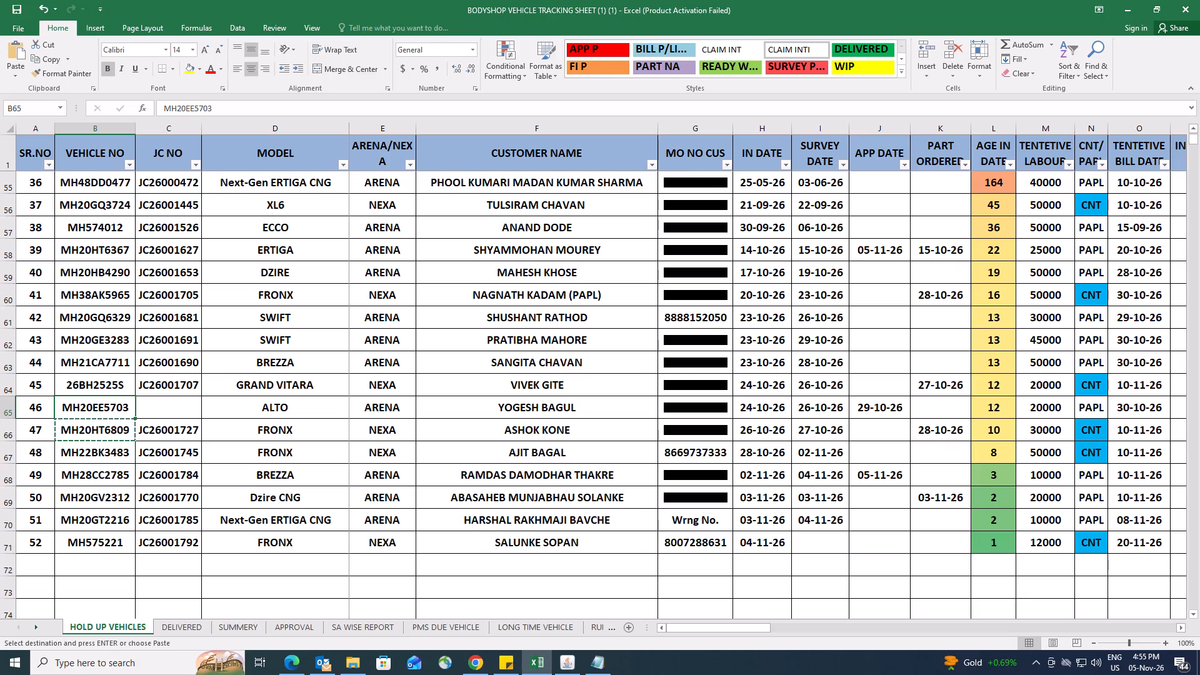
pyautogui.hotkey('alt', 'Tab')
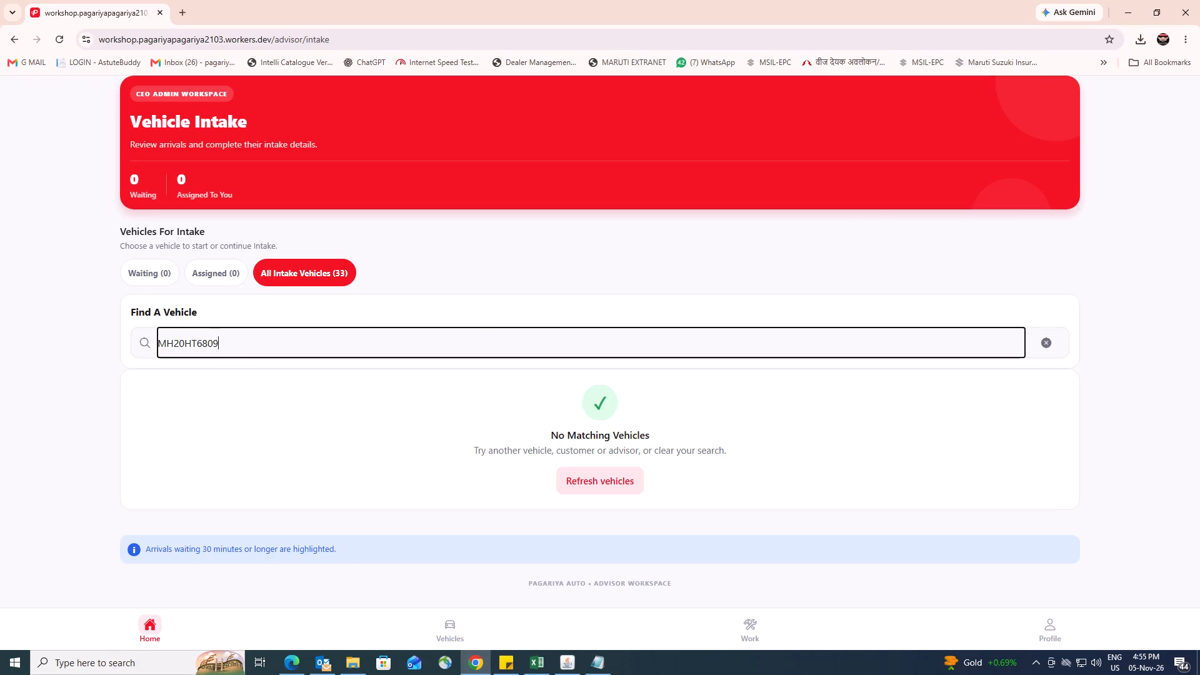
pyautogui.hotkey('alt', 'Tab')
pyautogui.press('Right')
pyautogui.press('Down')
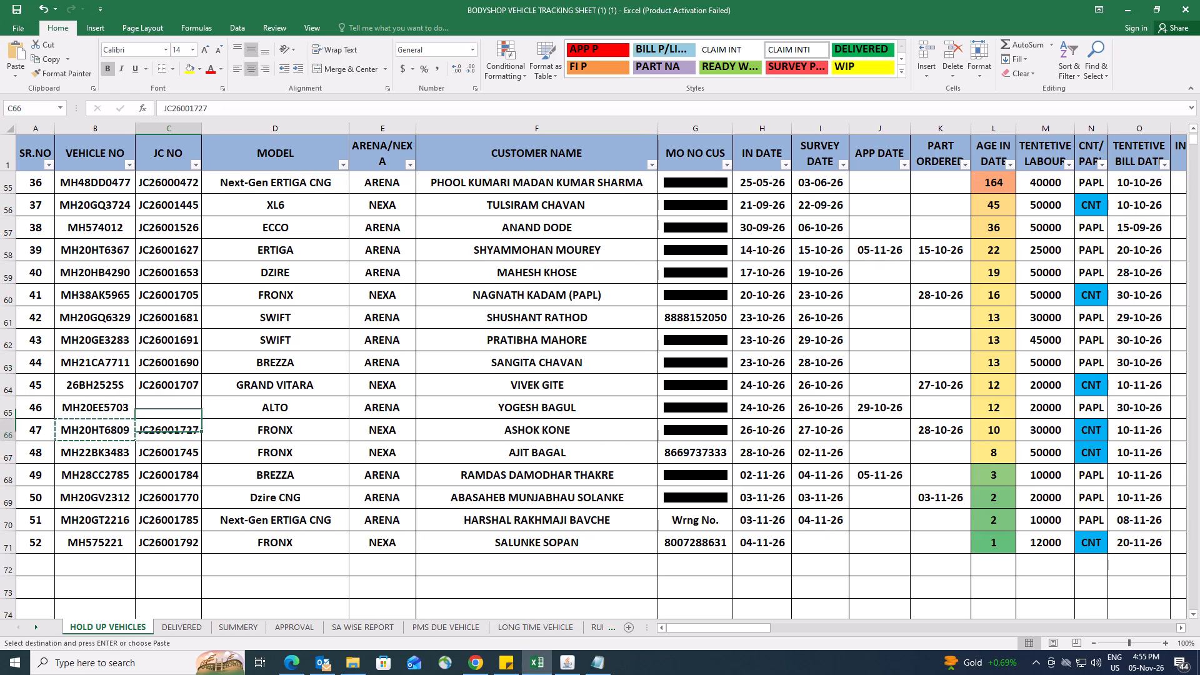
pyautogui.hotkey('ctrl', 'c')
pyautogui.hotkey('alt', 'Tab')
pyautogui.hotkey('alt', 'Tab')
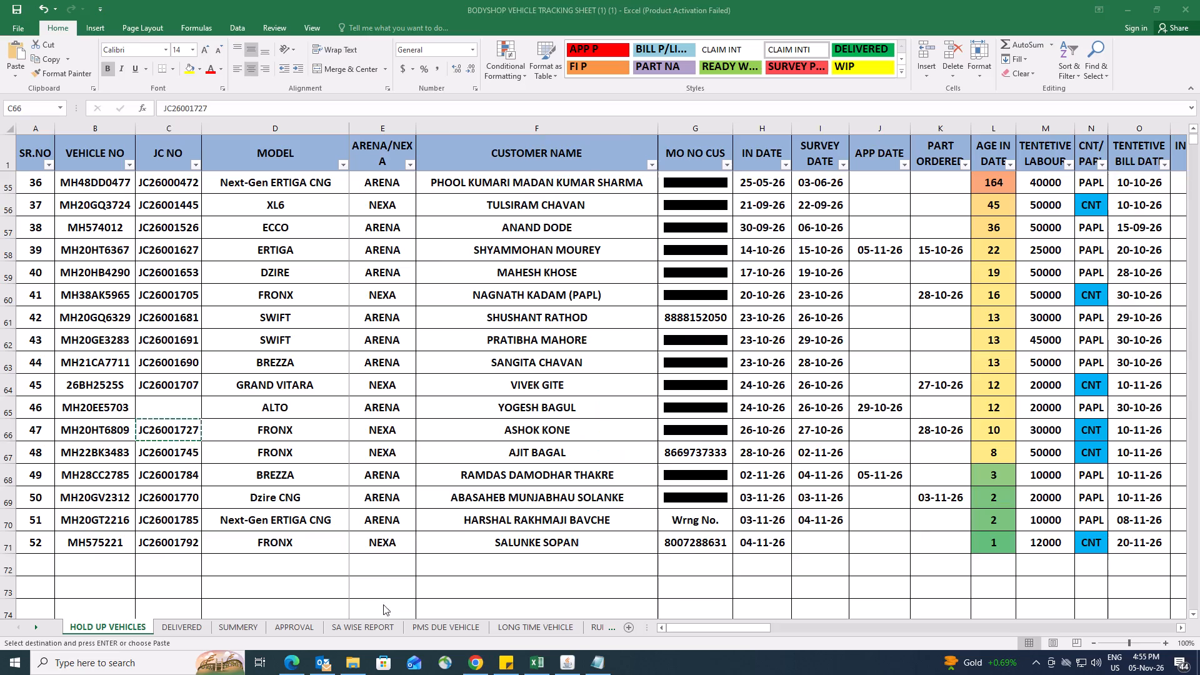
pyautogui.hotkey('alt', 'Tab')
pyautogui.click(446, 628)
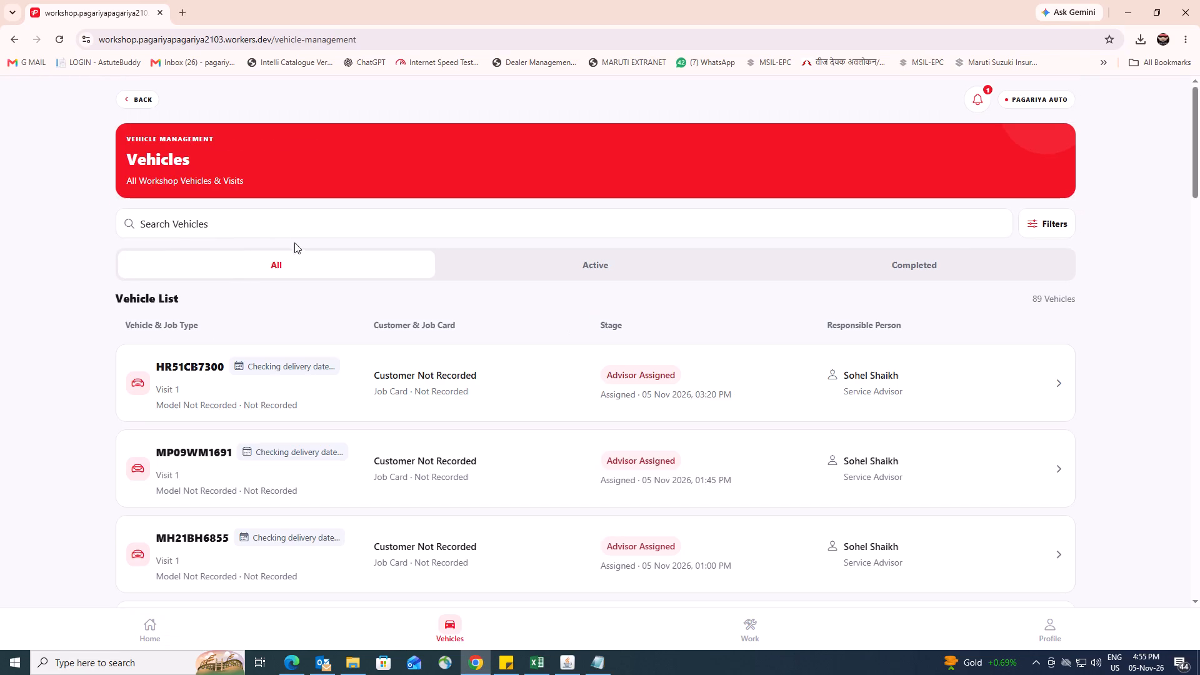
pyautogui.moveTo(252, 230); pyautogui.dragTo(0, 225)
pyautogui.hotkey('ctrl', 'v')
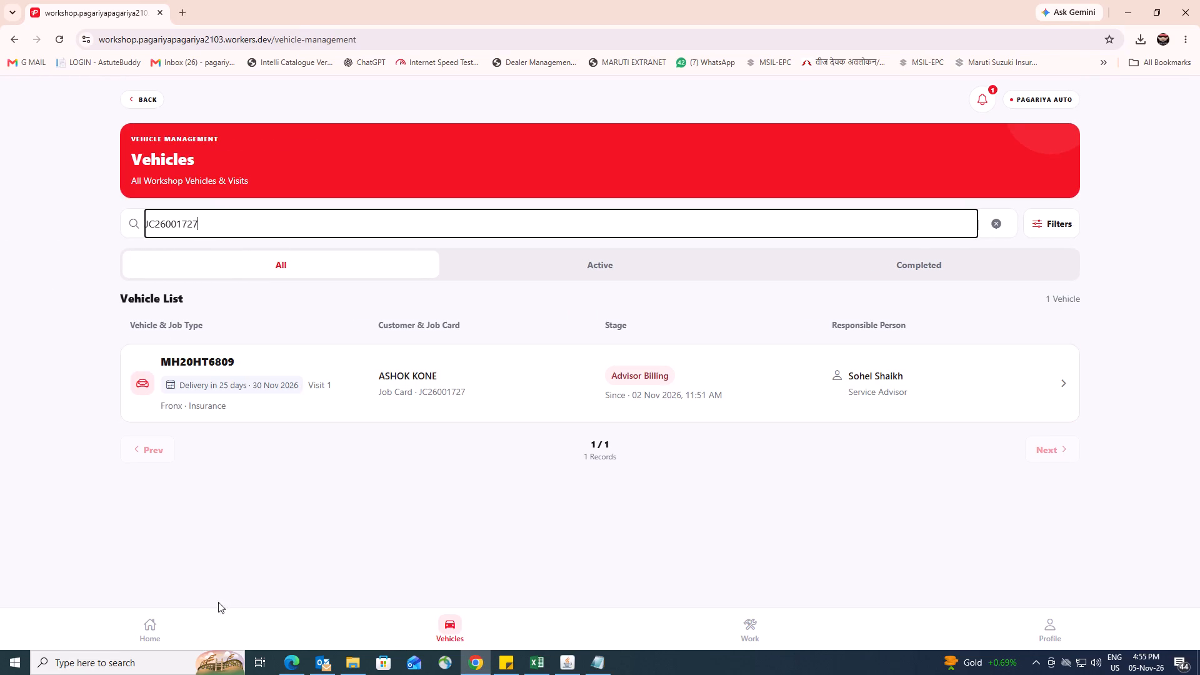
# Return to Vehicle Intake from the home dashboard and clear the vehicle search.
pyautogui.click(172, 629)
pyautogui.click(241, 374)
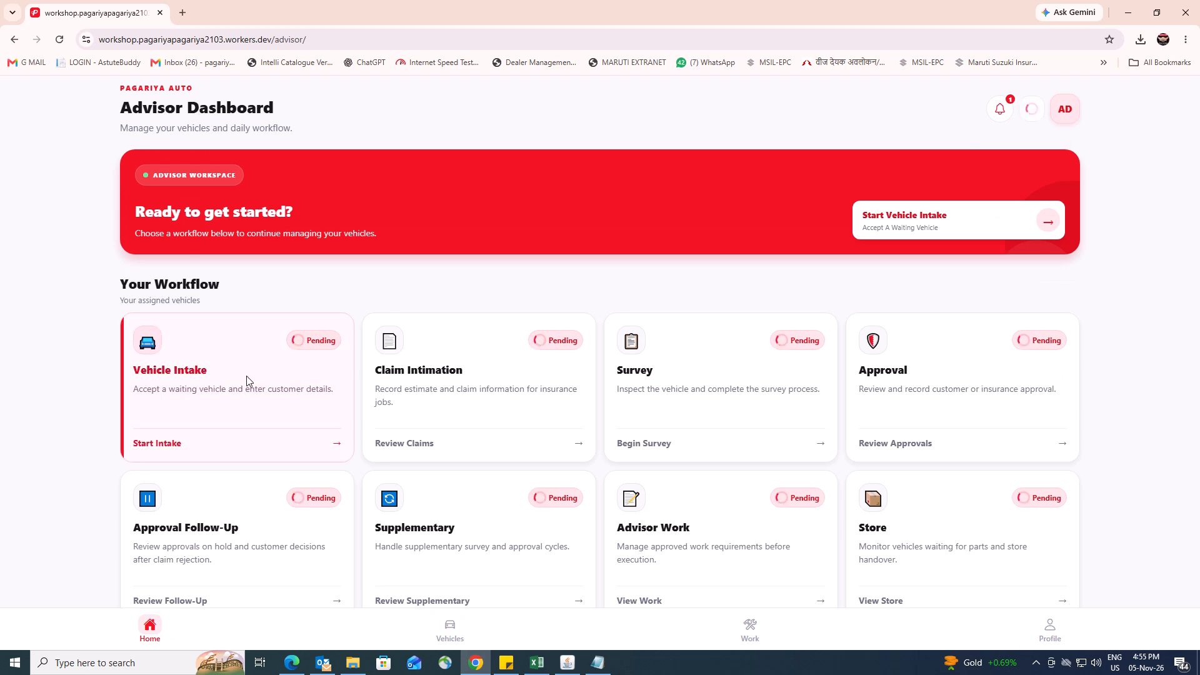
pyautogui.moveTo(262, 347); pyautogui.dragTo(1, 367)
pyautogui.press('BackSpace')
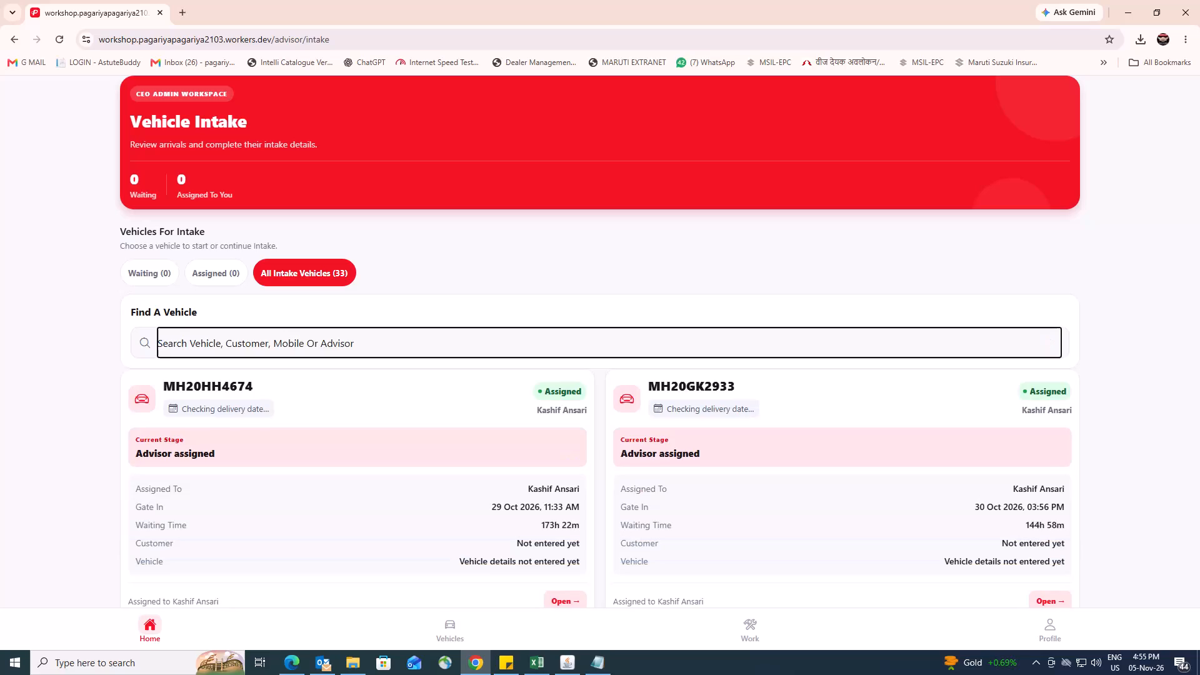
pyautogui.hotkey('alt', 'Tab')
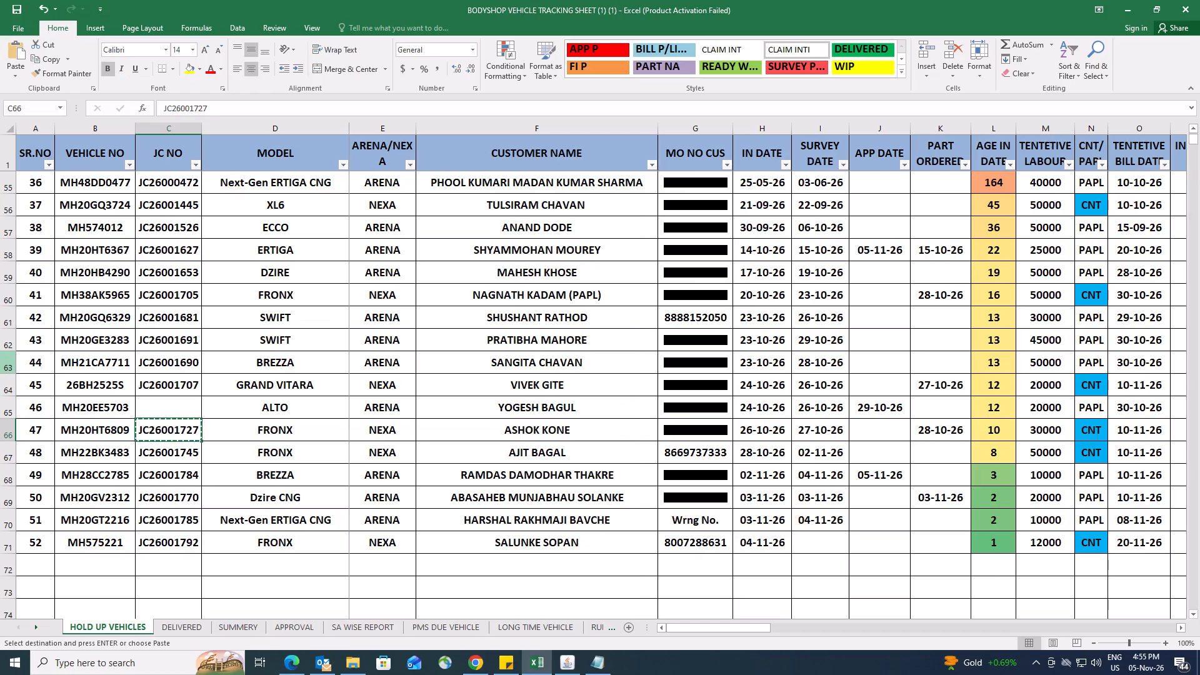
pyautogui.press('Up')
pyautogui.press('Left')
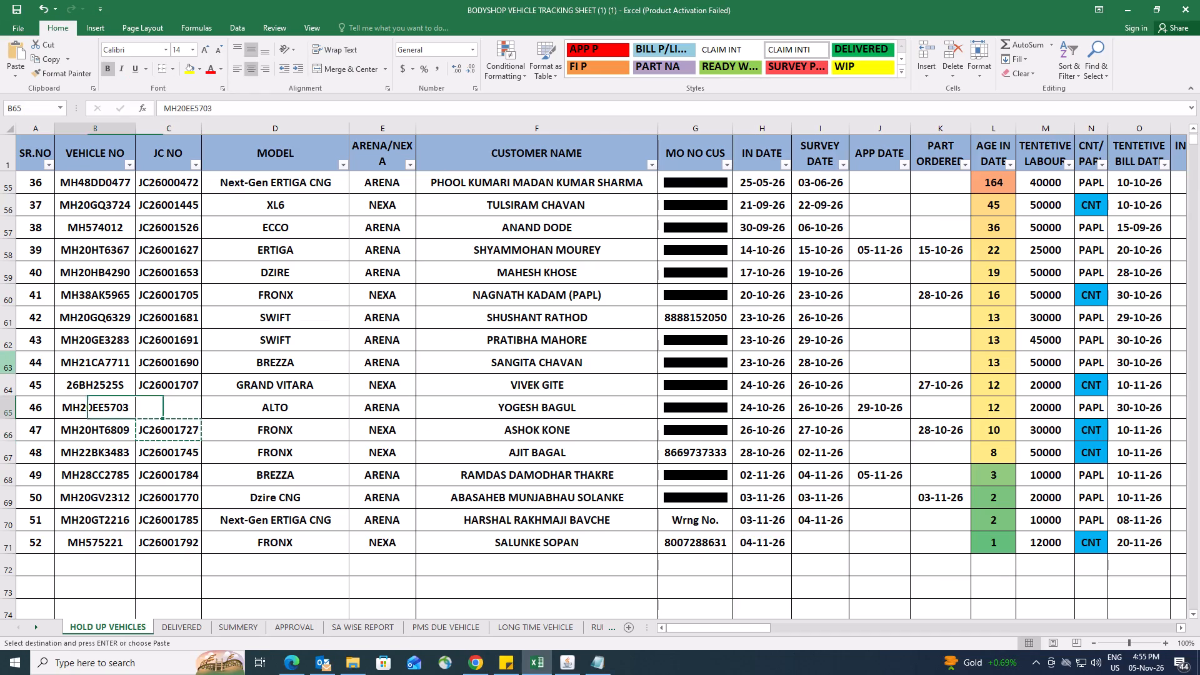
pyautogui.press('Right')
pyautogui.press('Right')
pyautogui.press('Up')
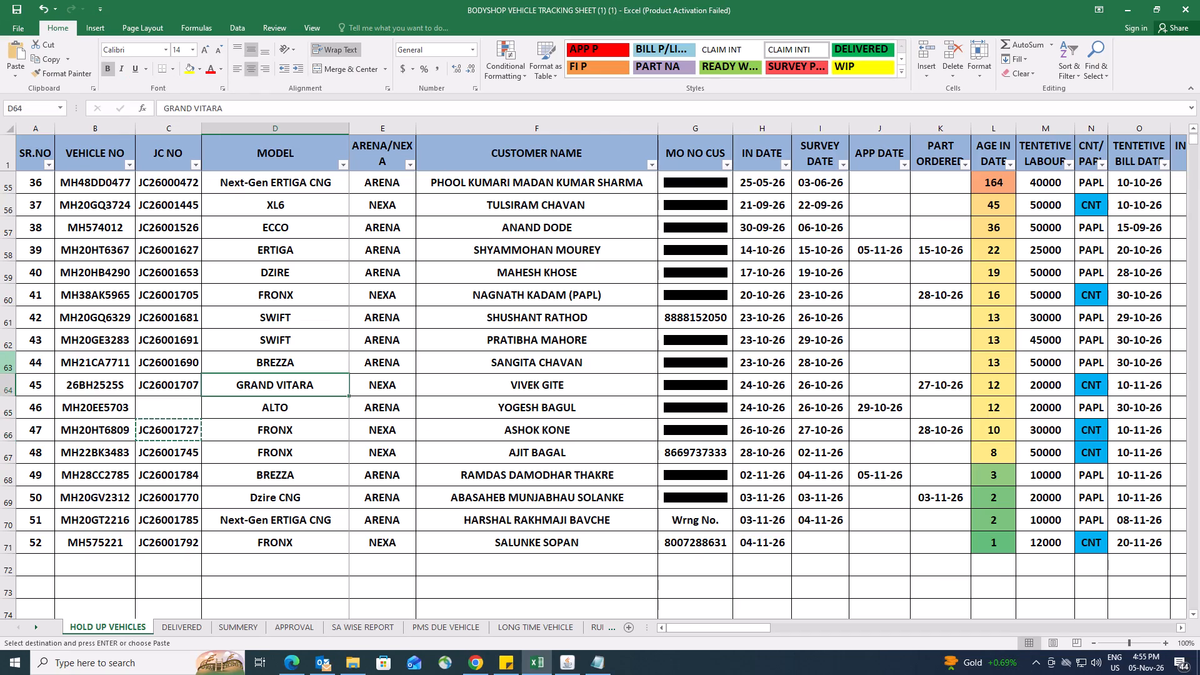
pyautogui.press('Up')
pyautogui.press('Up')
pyautogui.press('Up')
pyautogui.press('Up')
pyautogui.press('Up')
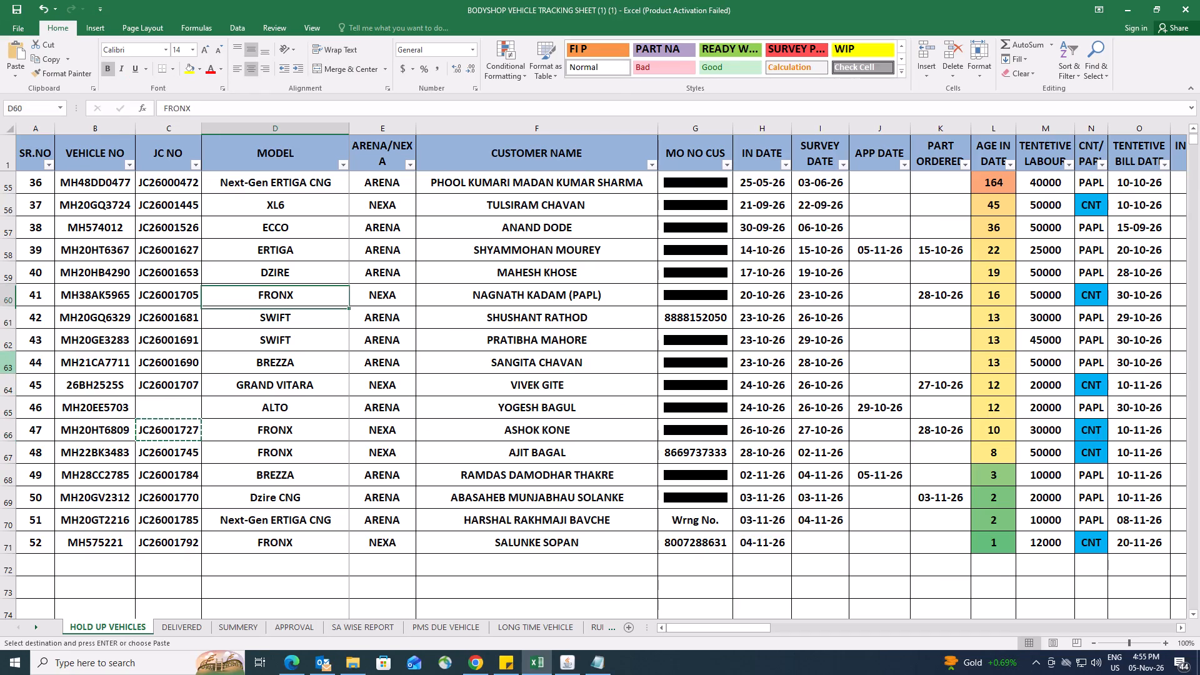
pyautogui.press('Up')
pyautogui.press('Up')
pyautogui.press('Up')
pyautogui.press('Up')
pyautogui.press('Up')
pyautogui.press('Up')
pyautogui.press('Up')
pyautogui.press('Up')
pyautogui.press('Up')
pyautogui.press('Up')
pyautogui.press('Down')
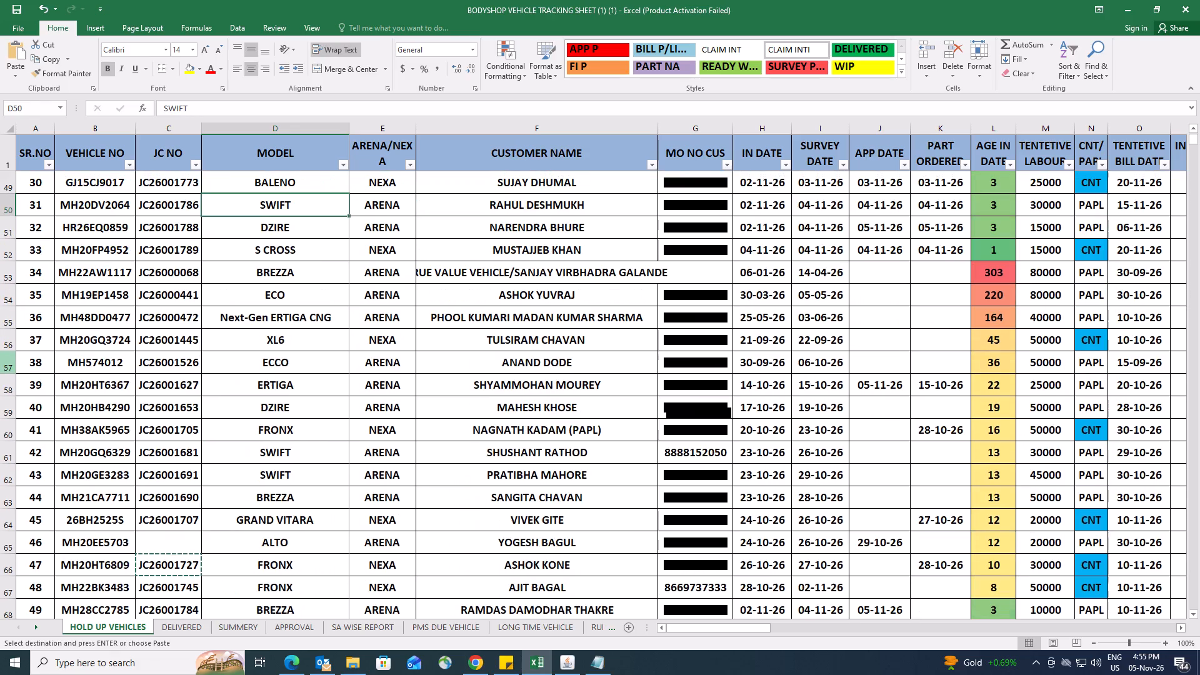
pyautogui.press('Down')
pyautogui.press('Down')
pyautogui.press('Down')
pyautogui.press('Left')
pyautogui.press('Left')
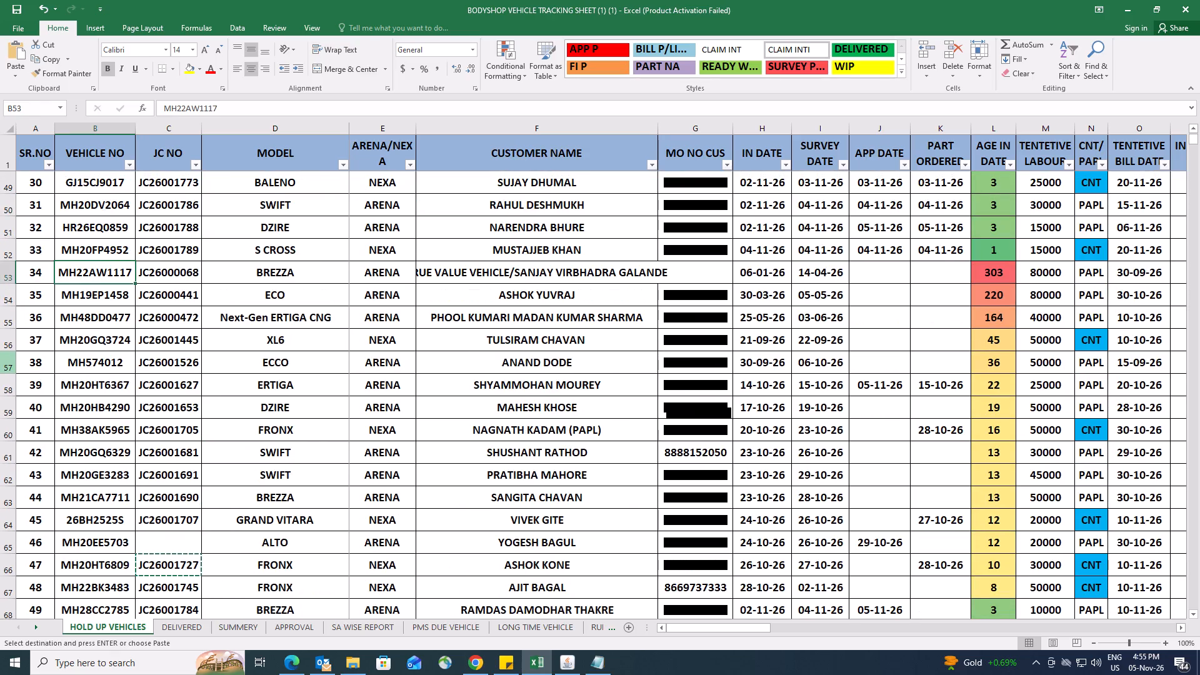
pyautogui.hotkey('ctrl', 'c')
pyautogui.hotkey('alt', 'Tab')
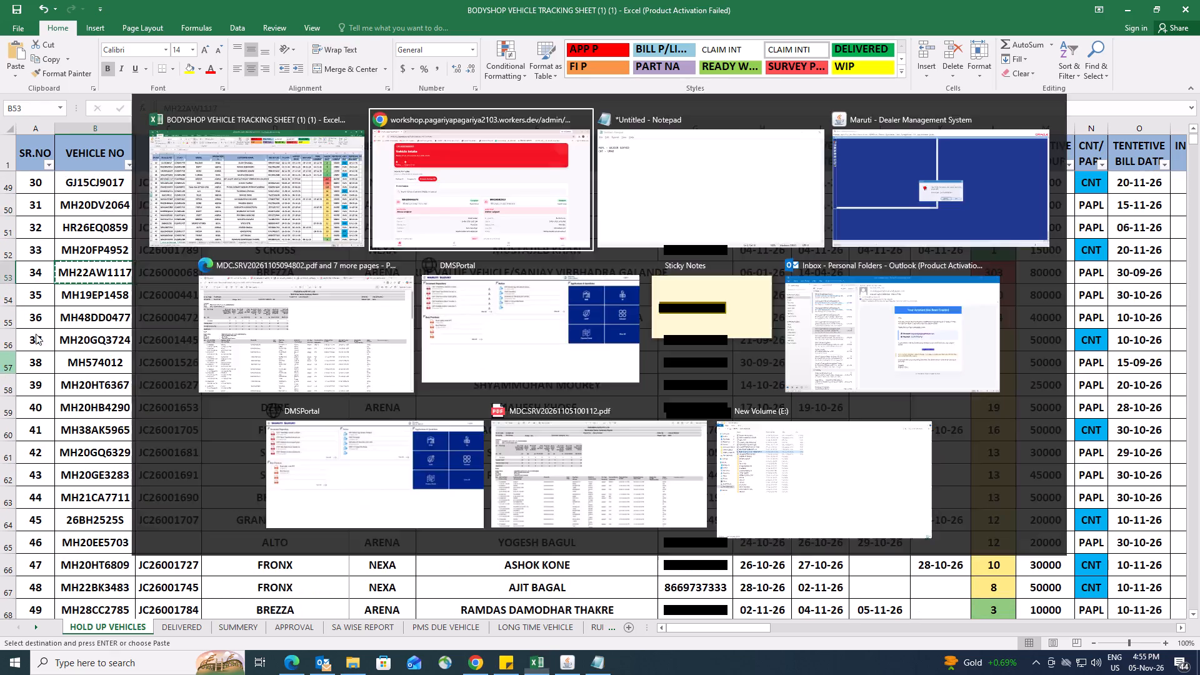
pyautogui.hotkey('ctrl', 'v')
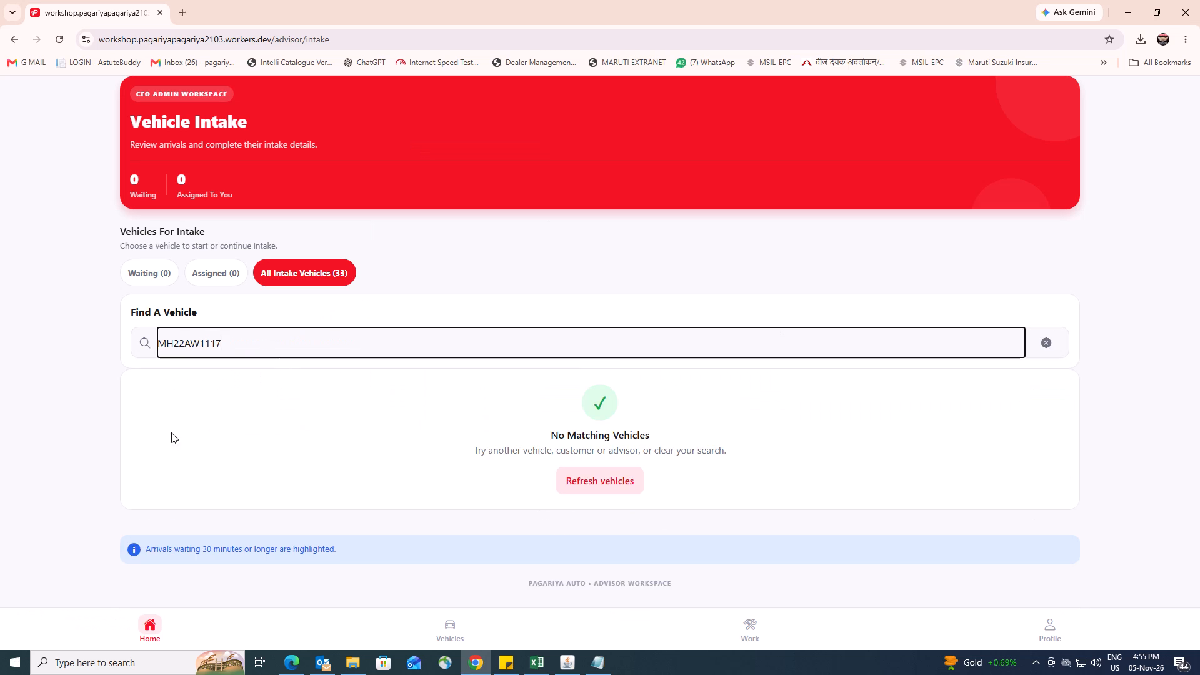
pyautogui.hotkey('alt', 'Tab')
pyautogui.hotkey('alt', 'Tab')
pyautogui.hotkey('alt', 'Tab')
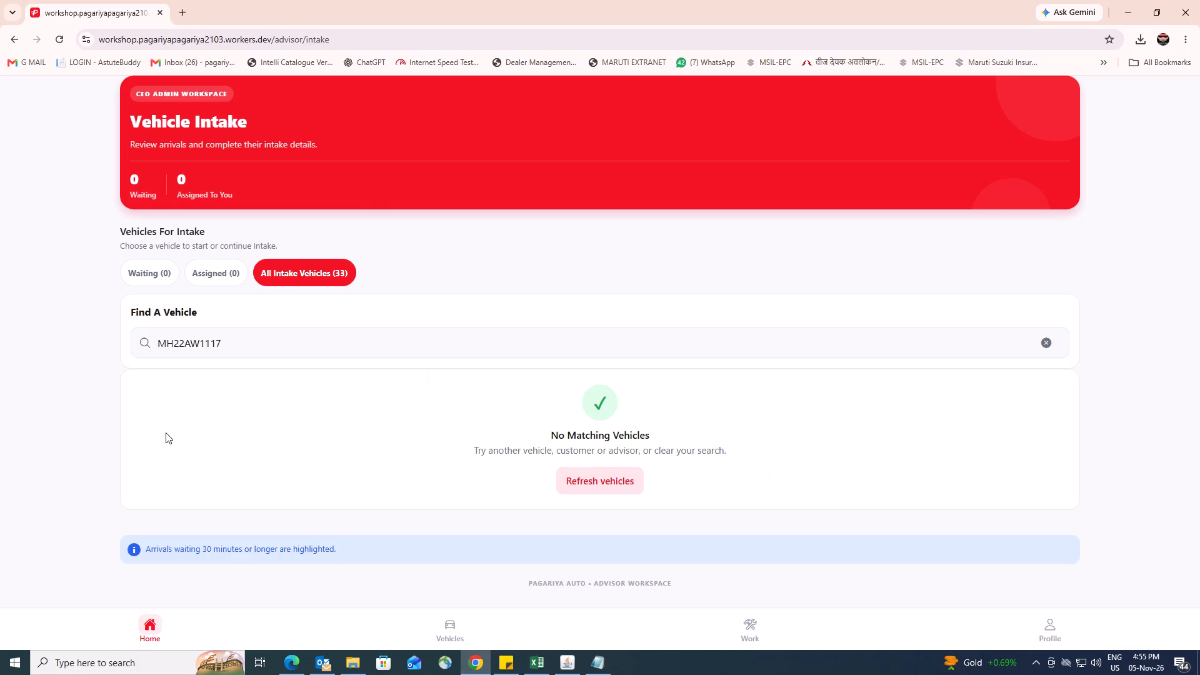
pyautogui.hotkey('alt', 'Tab')
pyautogui.click(451, 634)
pyautogui.click(454, 619)
pyautogui.moveTo(229, 229); pyautogui.dragTo(64, 212)
pyautogui.hotkey('ctrl', 'v')
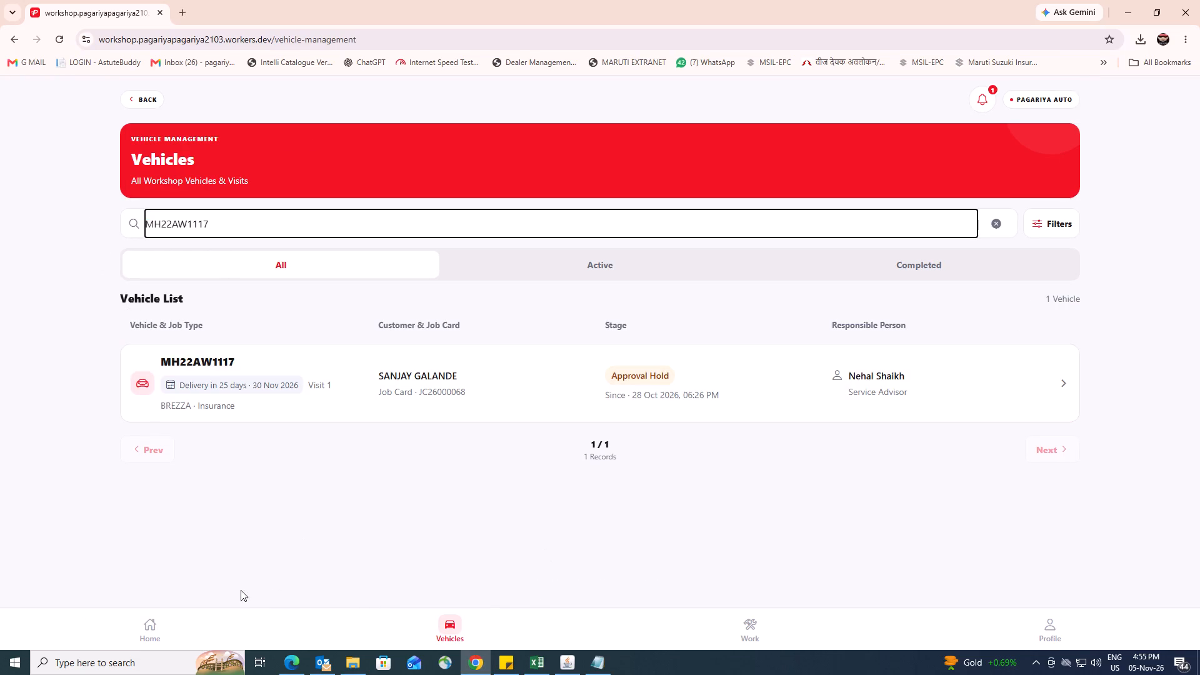
# Return to the Vehicle Intake page from the home dashboard.
pyautogui.click(164, 619)
pyautogui.click(217, 411)
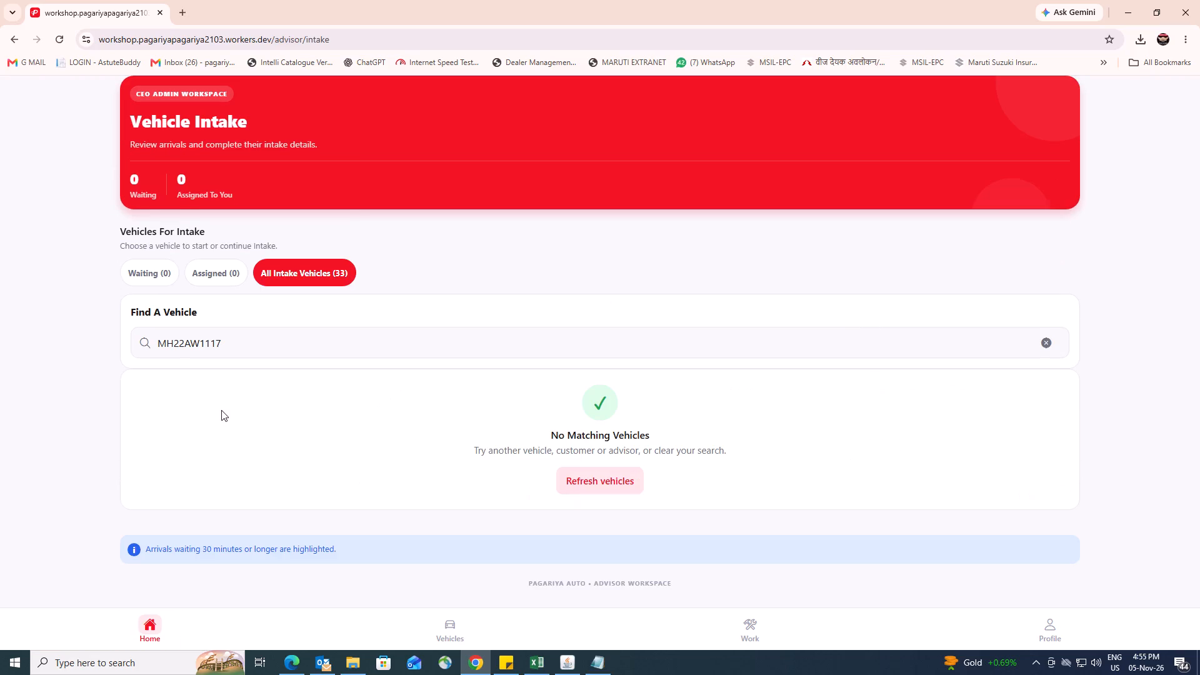
pyautogui.hotkey('alt', 'Tab')
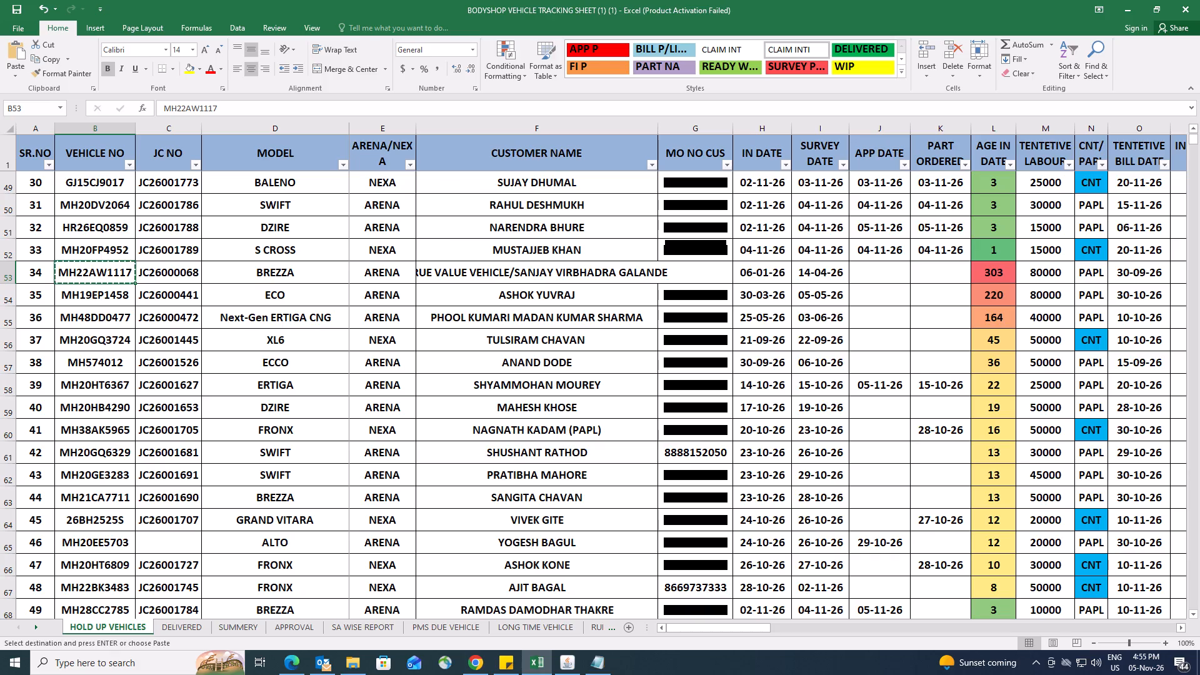
pyautogui.press('Up')
pyautogui.press('Up')
pyautogui.press('Up')
pyautogui.press('Up')
pyautogui.press('Up')
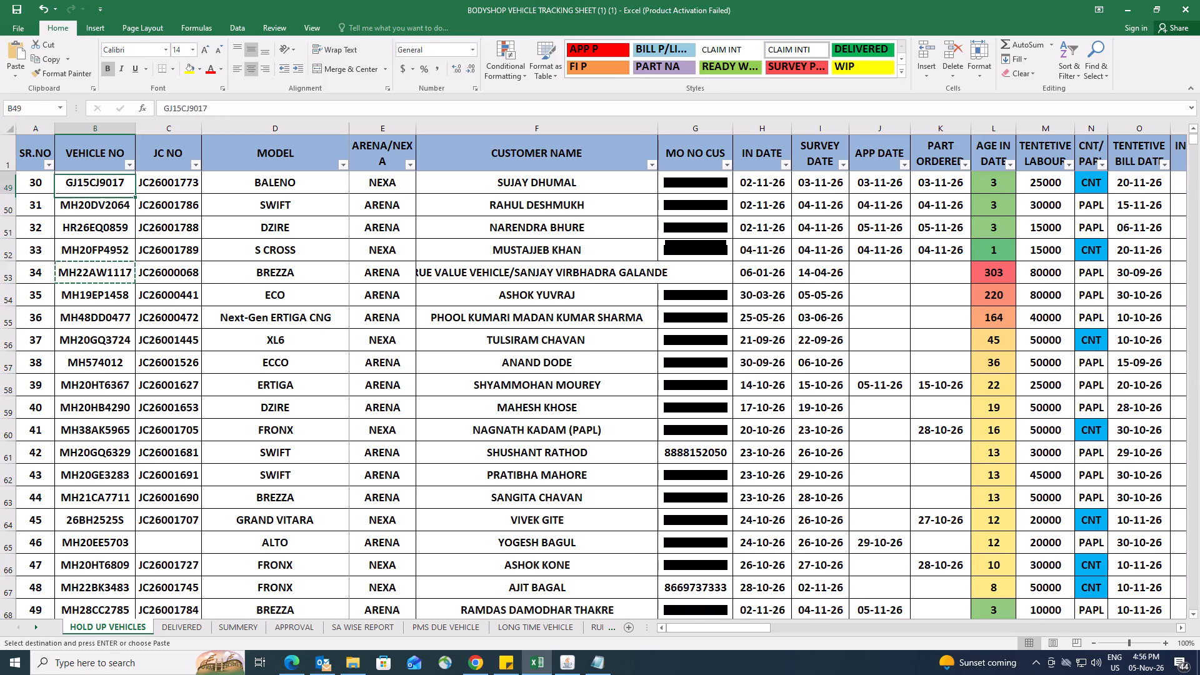
pyautogui.press('Up')
pyautogui.press('Up')
pyautogui.press('Up')
pyautogui.press('Up')
pyautogui.press('Up')
pyautogui.press('Up')
pyautogui.press('Up')
pyautogui.press('Up')
pyautogui.press('Up')
pyautogui.press('Up')
pyautogui.press('Up')
pyautogui.press('Up')
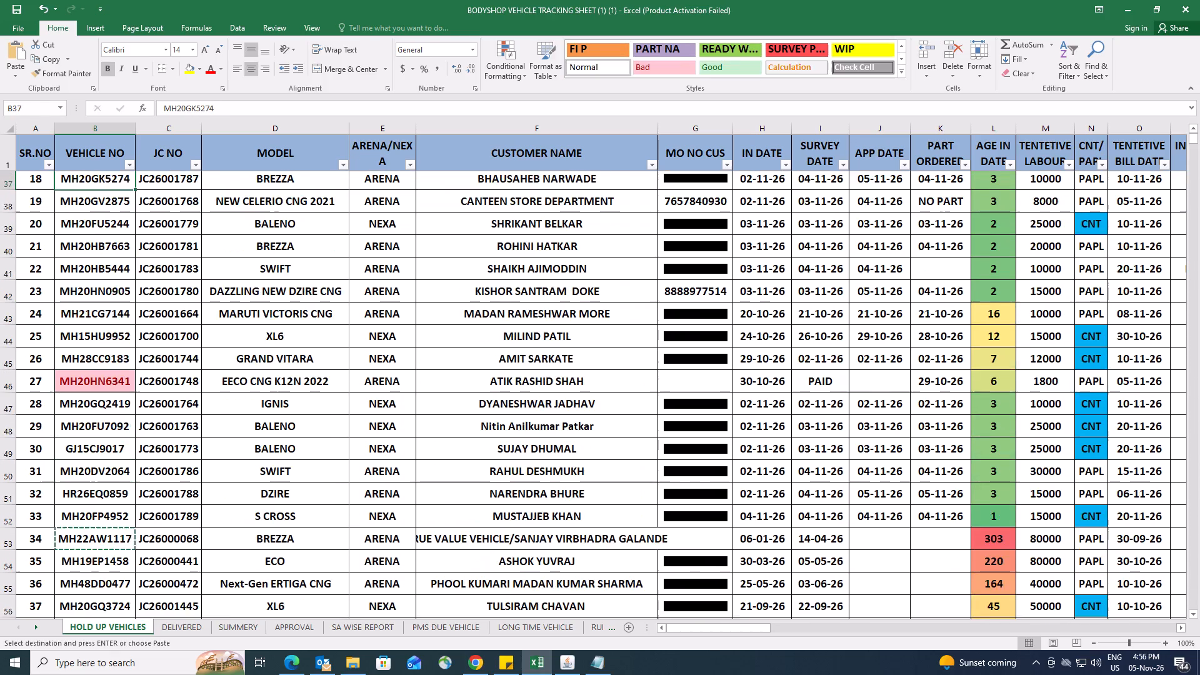
pyautogui.press('Up')
pyautogui.press('Up')
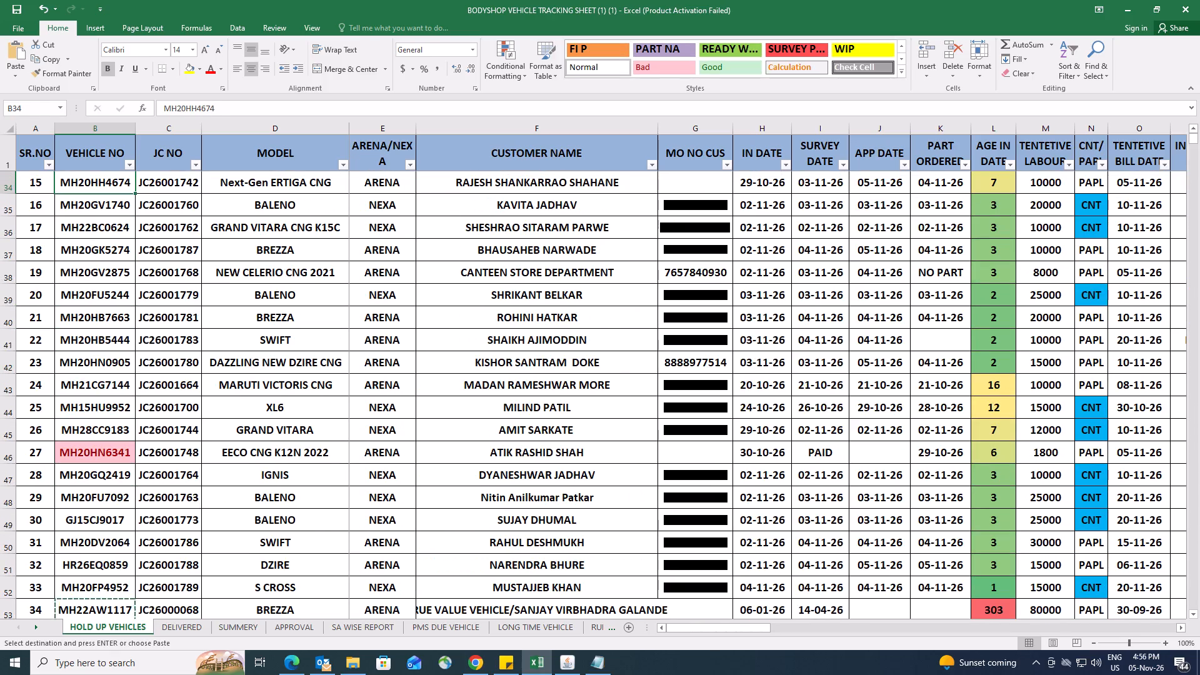
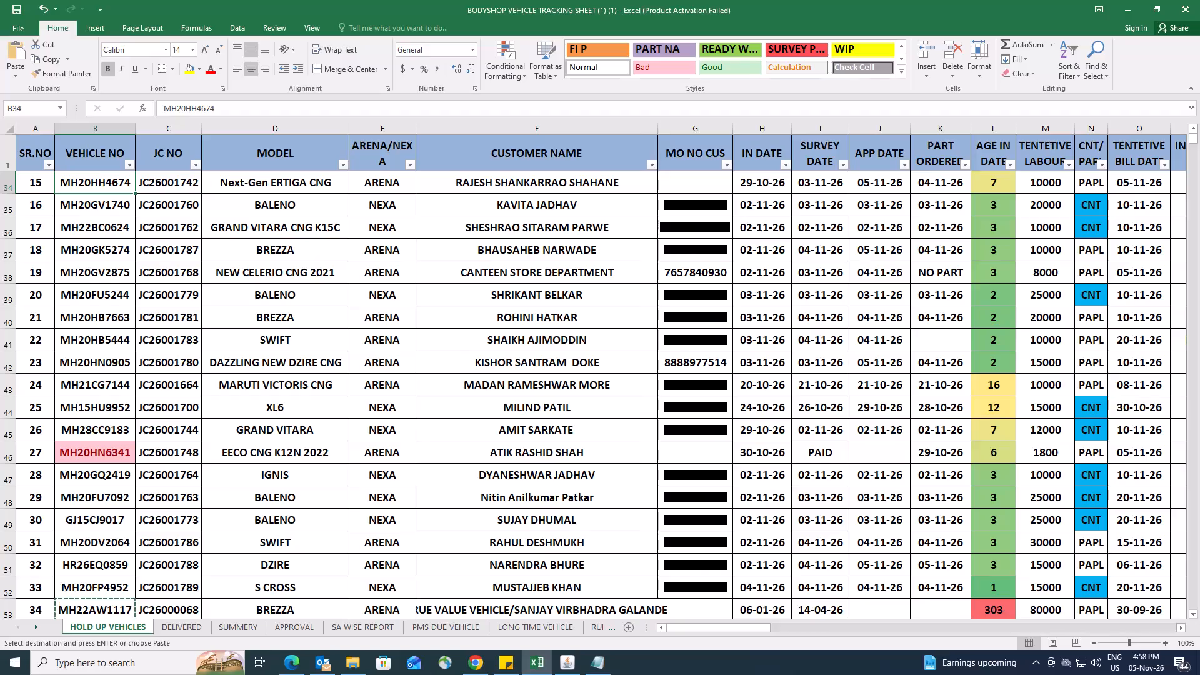
pyautogui.click(378, 192)
pyautogui.scroll(5, 487, 260)
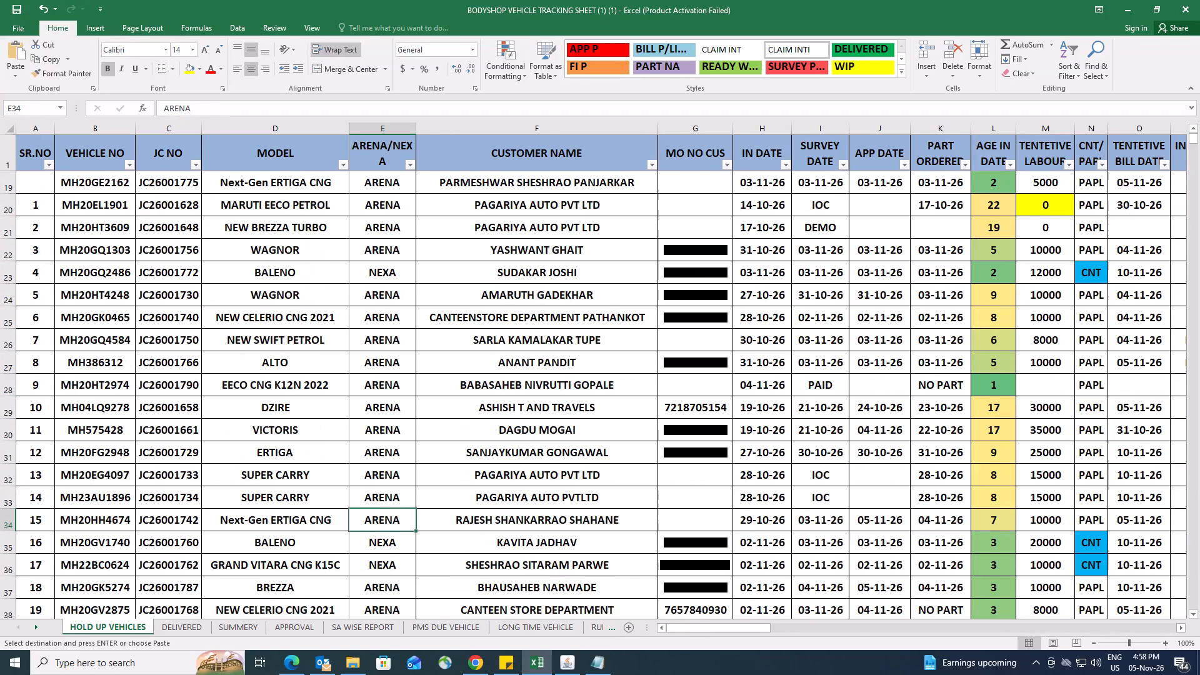
pyautogui.scroll(2, 509, 341)
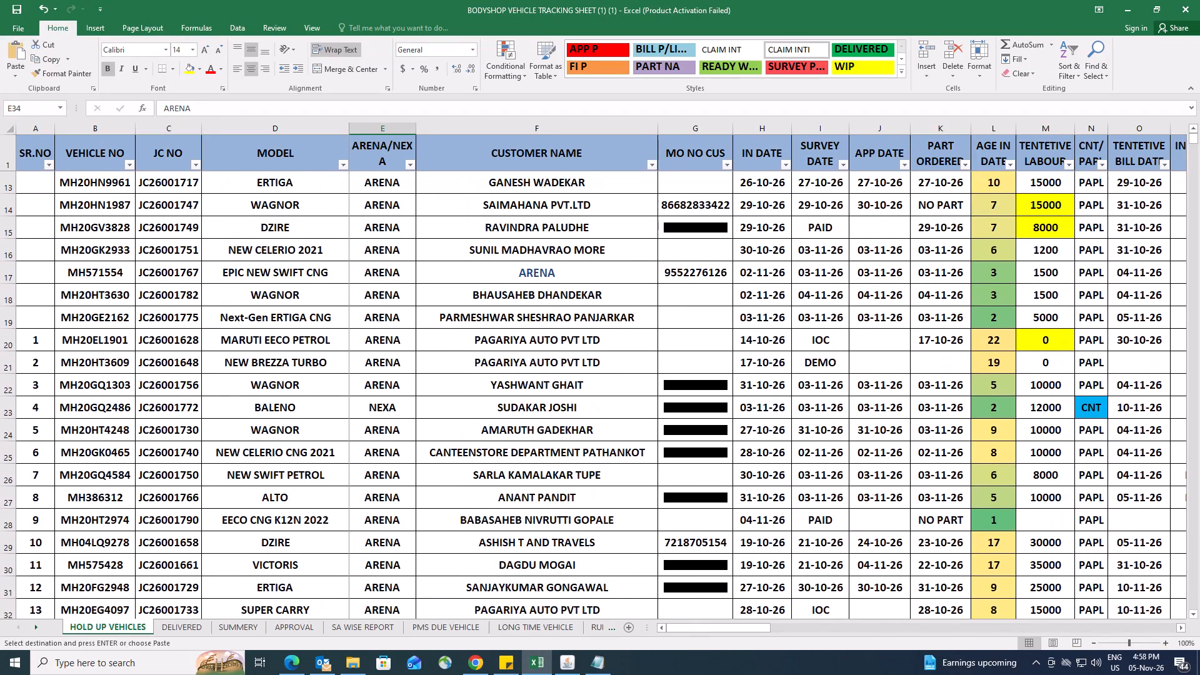
pyautogui.scroll(-1, 512, 341)
pyautogui.scroll(1, 513, 341)
pyautogui.scroll(-1, 513, 341)
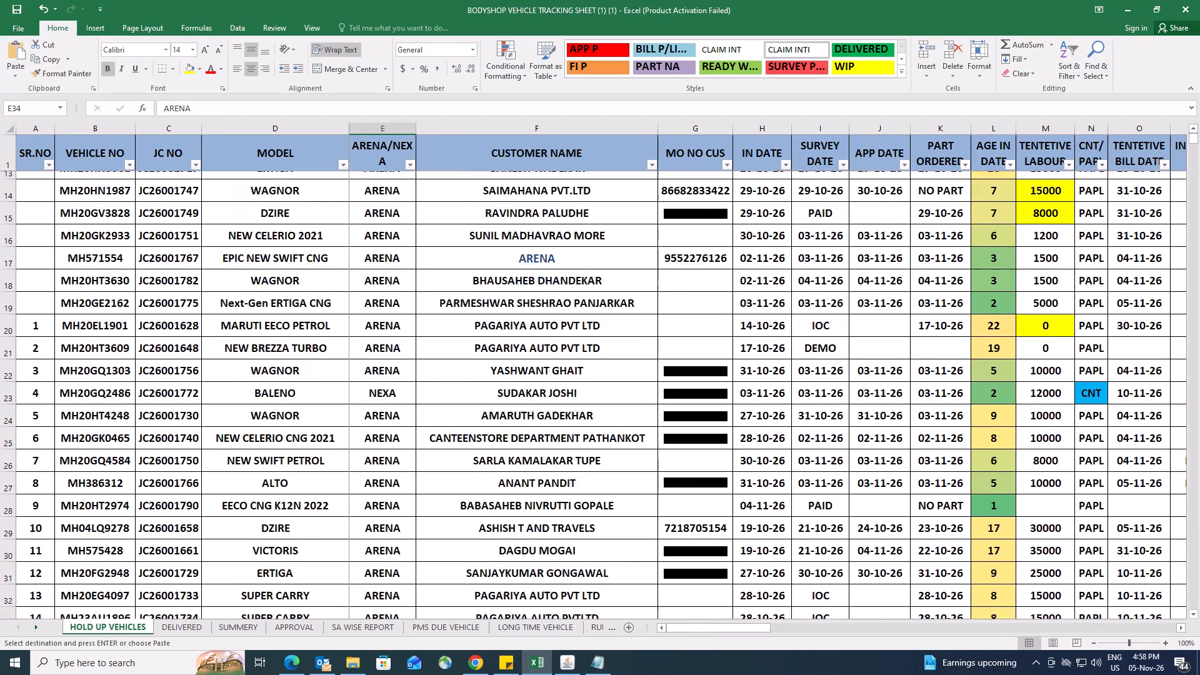
pyautogui.scroll(1, 515, 338)
pyautogui.scroll(-1, 515, 338)
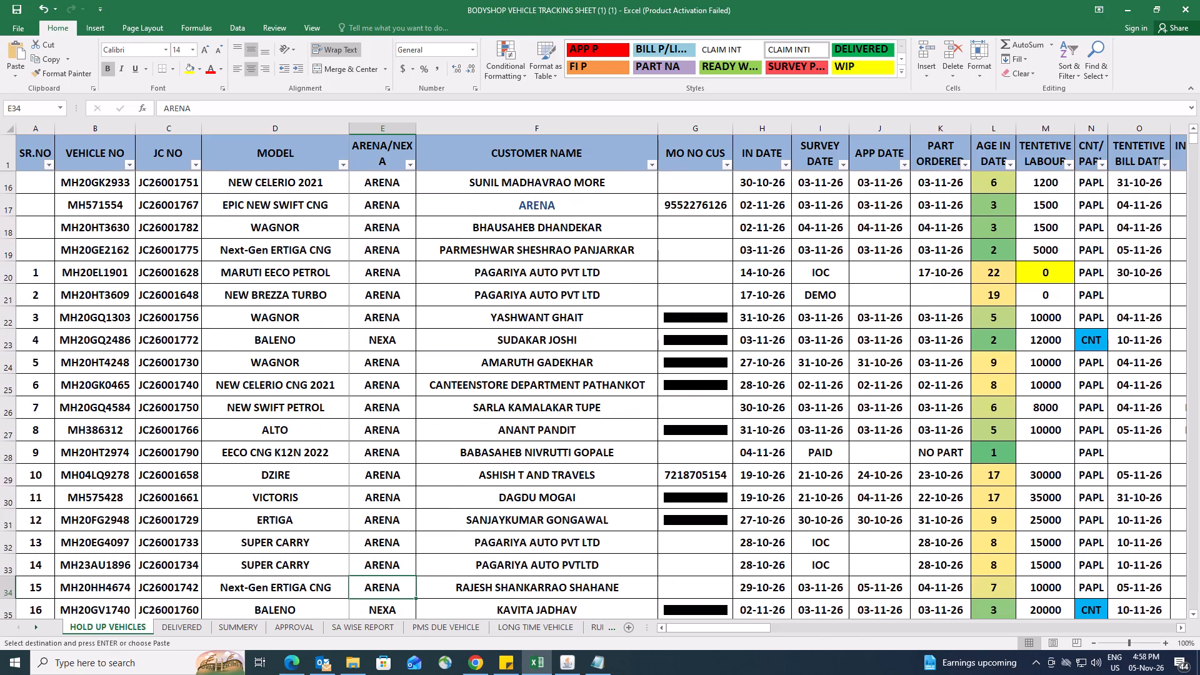
pyautogui.click(192, 566)
pyautogui.click(194, 543)
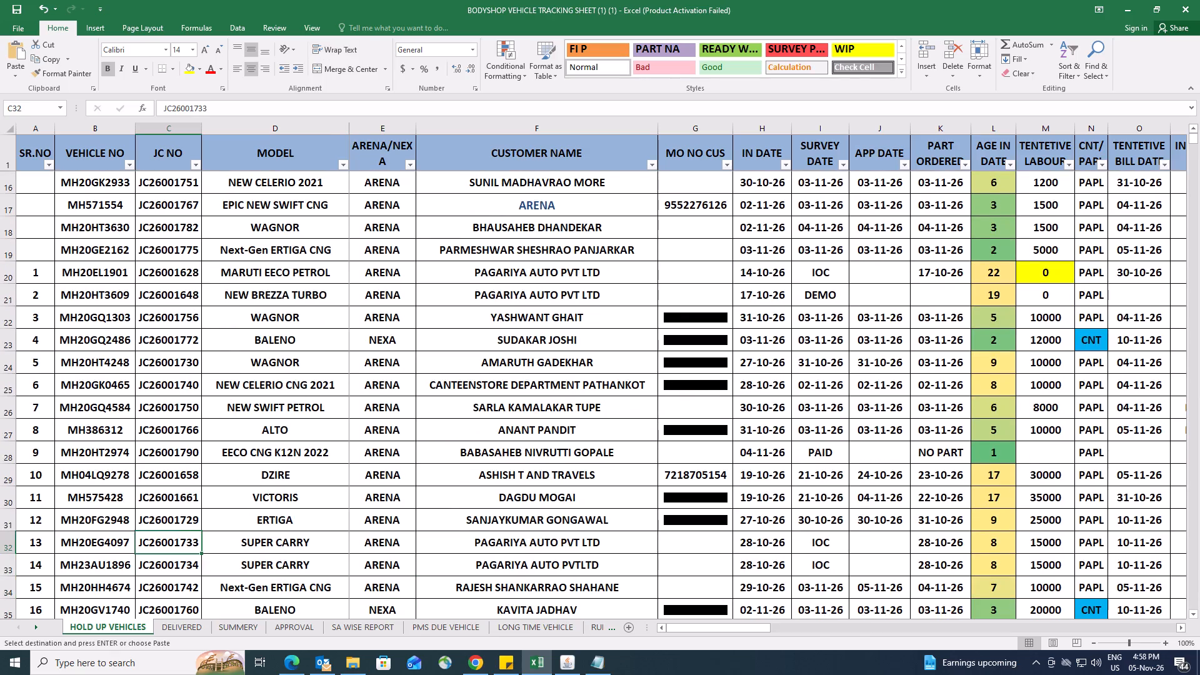
pyautogui.click(169, 413)
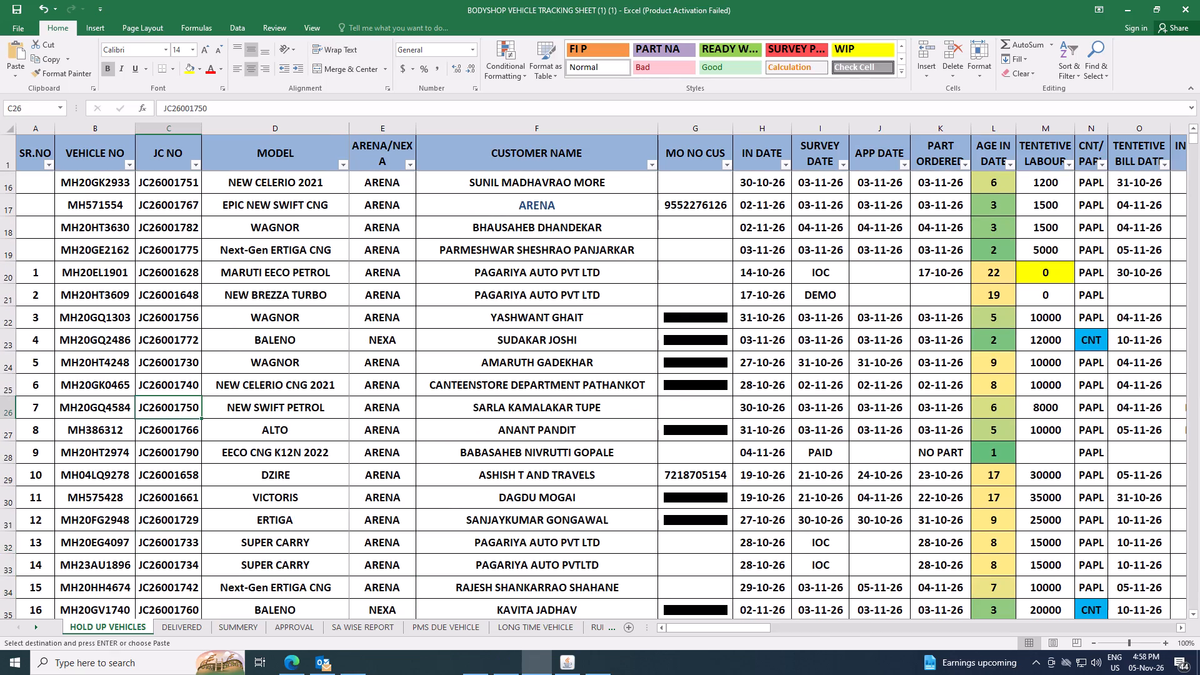
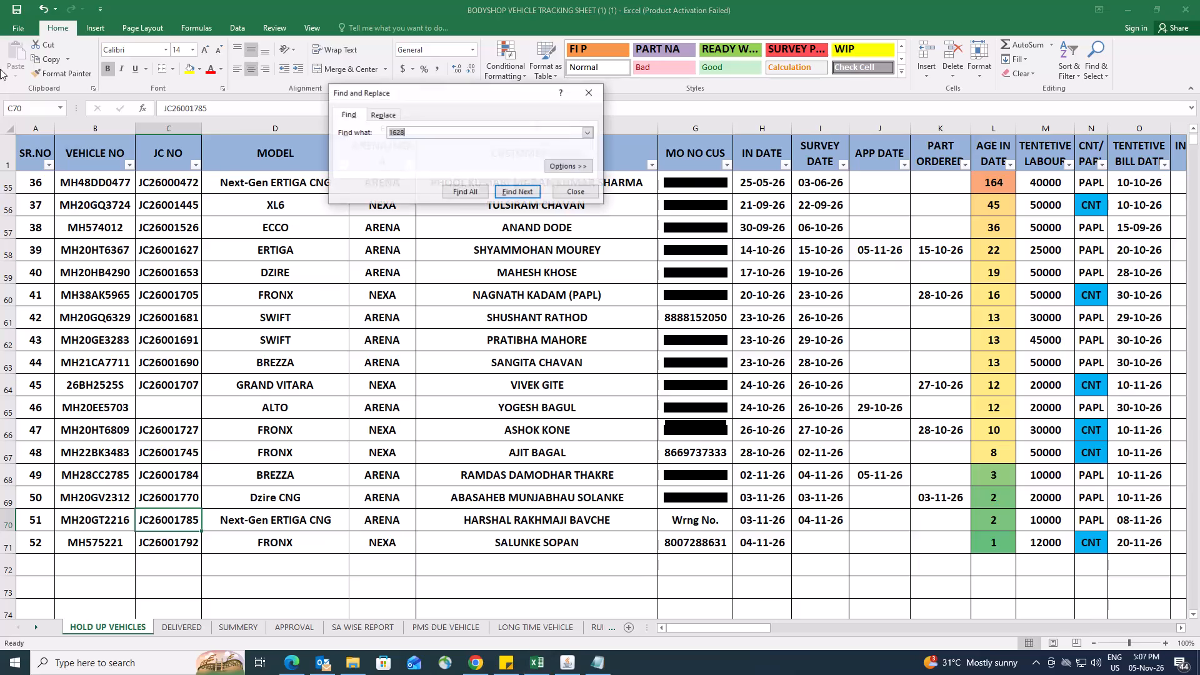
# Search the HOLD UP VEHICLES sheet for 0213, and close the search when done.
pyautogui.write('0213')
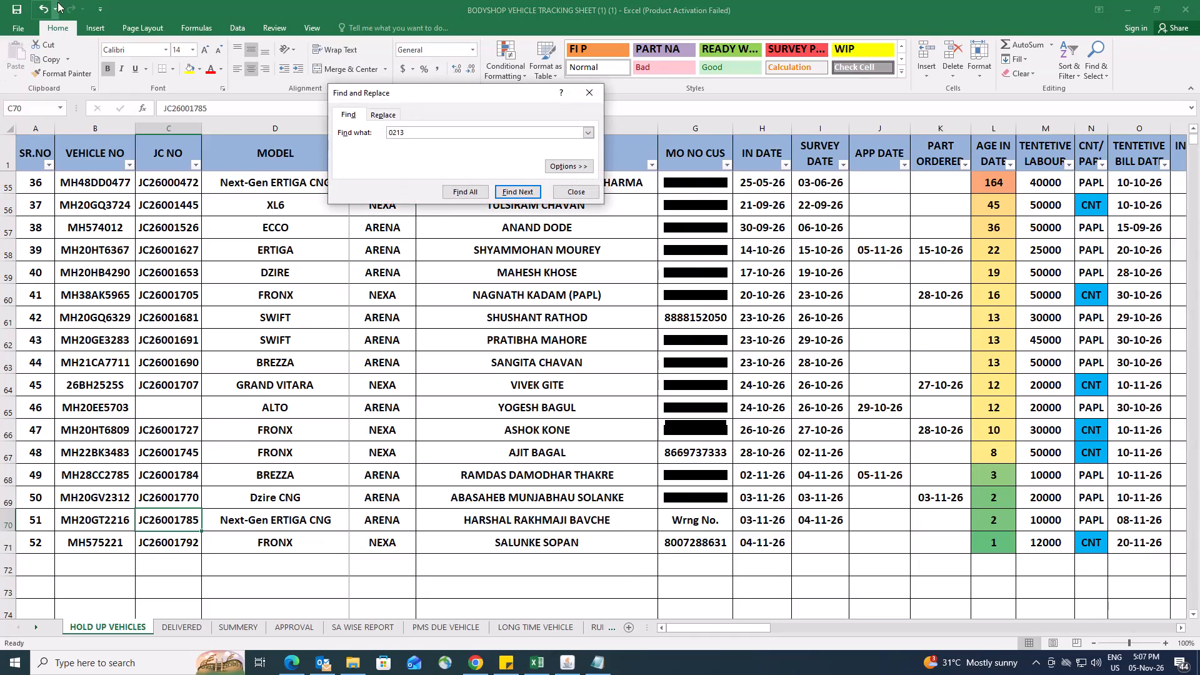
pyautogui.press('Return')
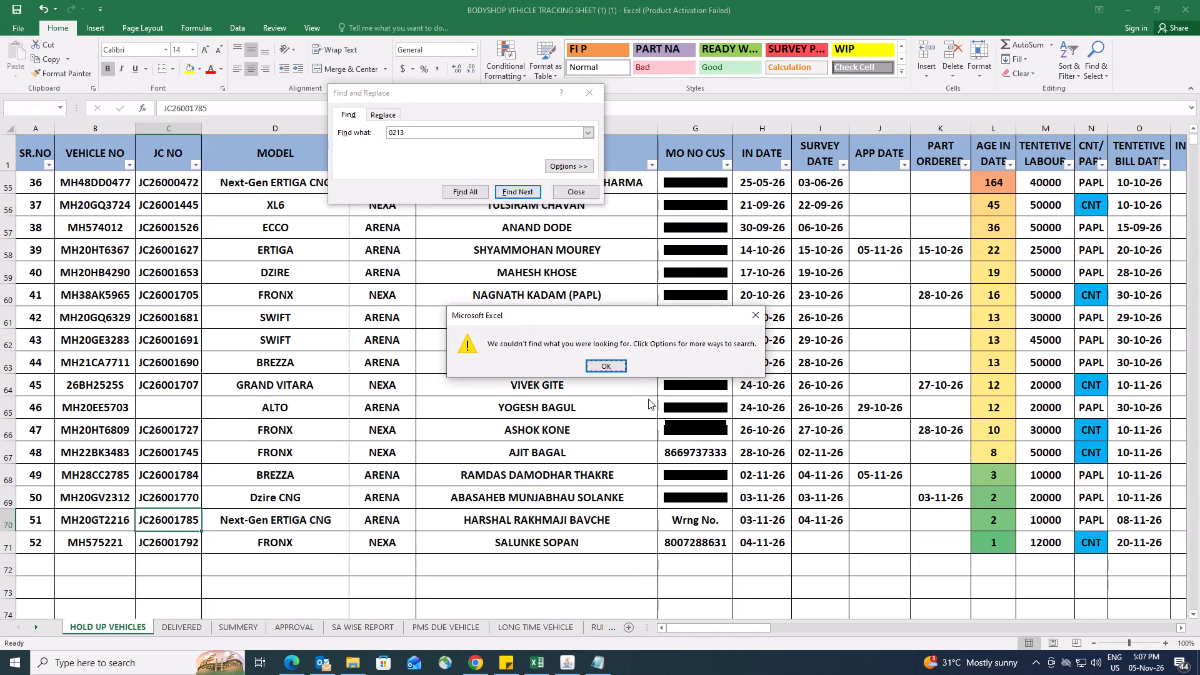
pyautogui.click(601, 363)
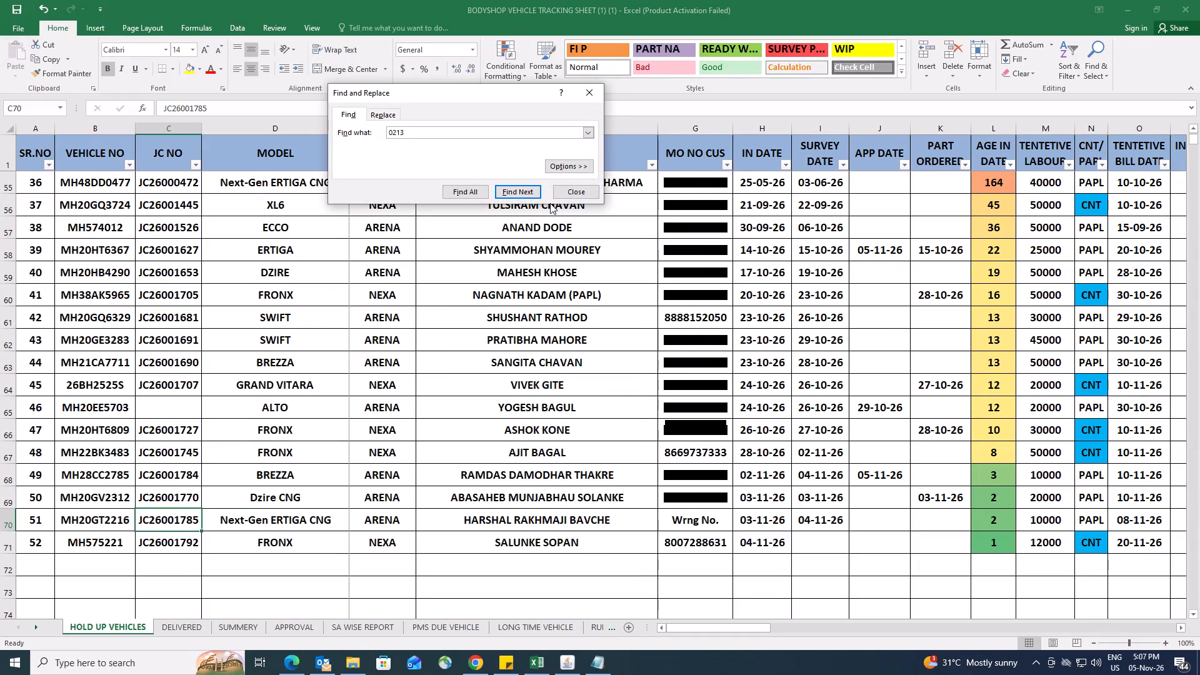
pyautogui.click(584, 197)
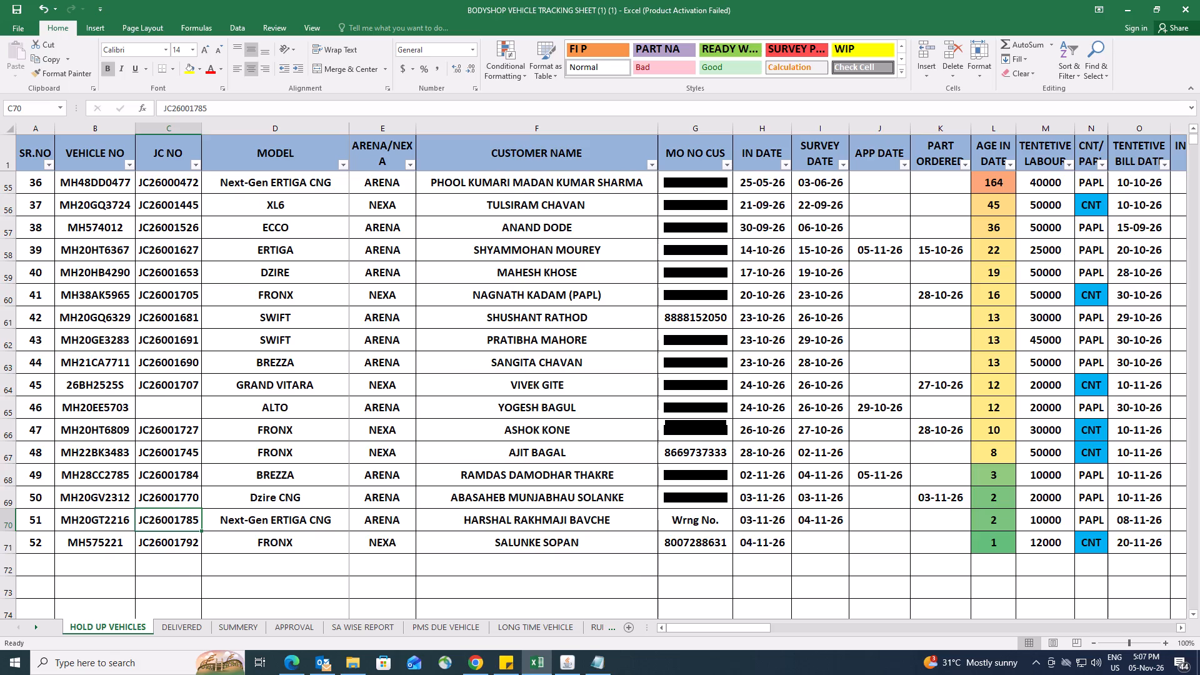
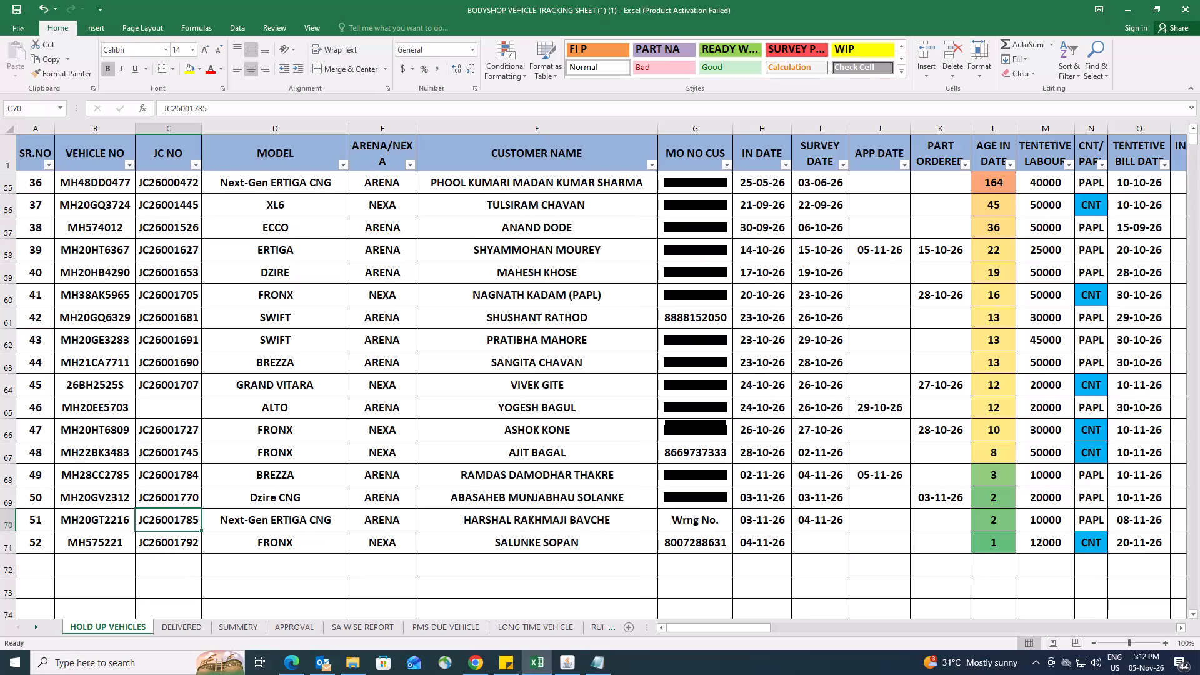
# Review the vehicle rows in the HOLD UP VEHICLES sheet, checking the customer mobile number column for missing entries.
pyautogui.scroll(2, 783, 389)
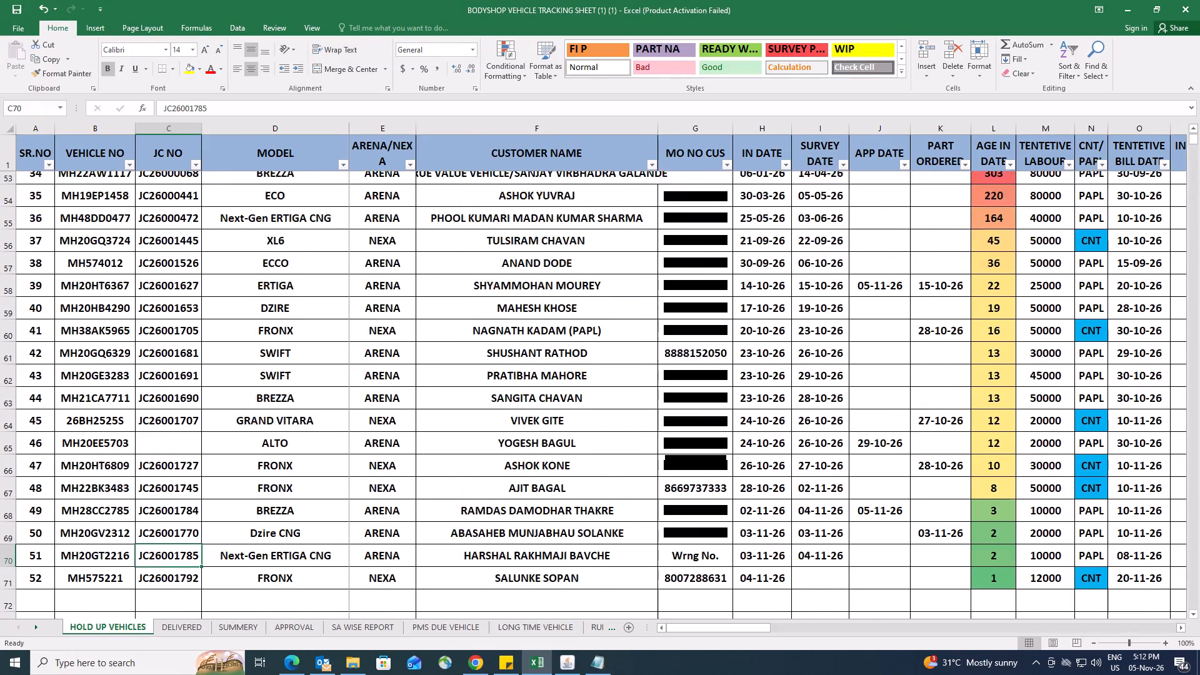
pyautogui.scroll(6, 784, 387)
pyautogui.scroll(-3, 769, 402)
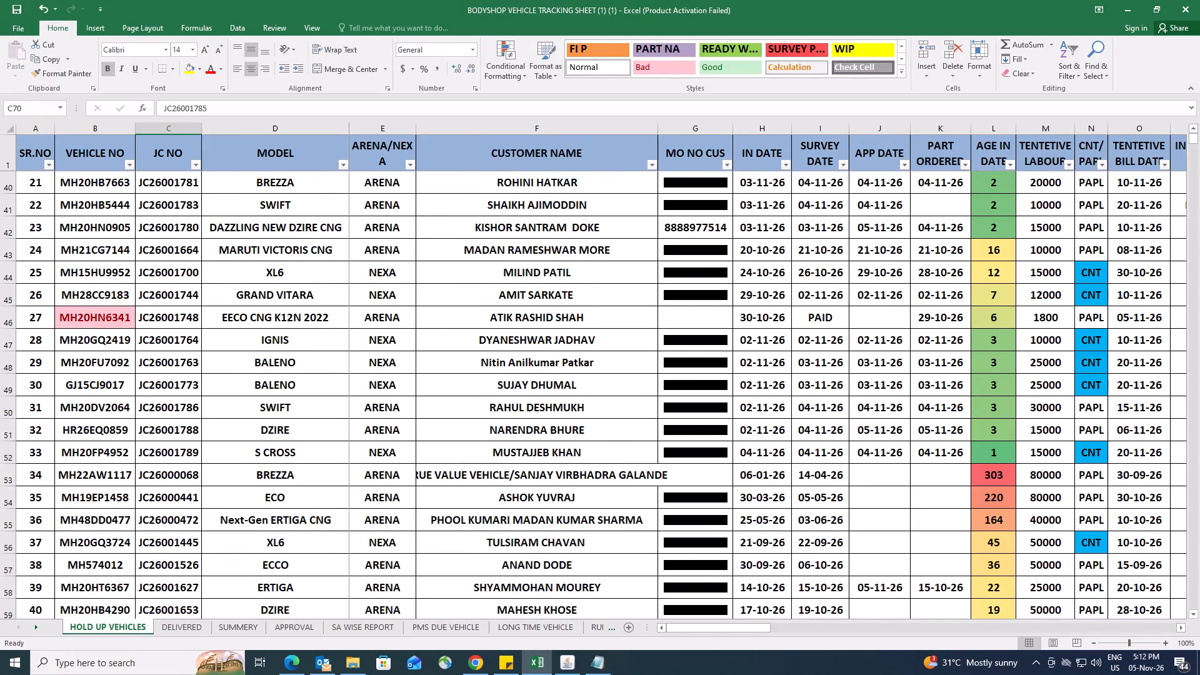
pyautogui.scroll(5, 569, 387)
pyautogui.scroll(2, 203, 351)
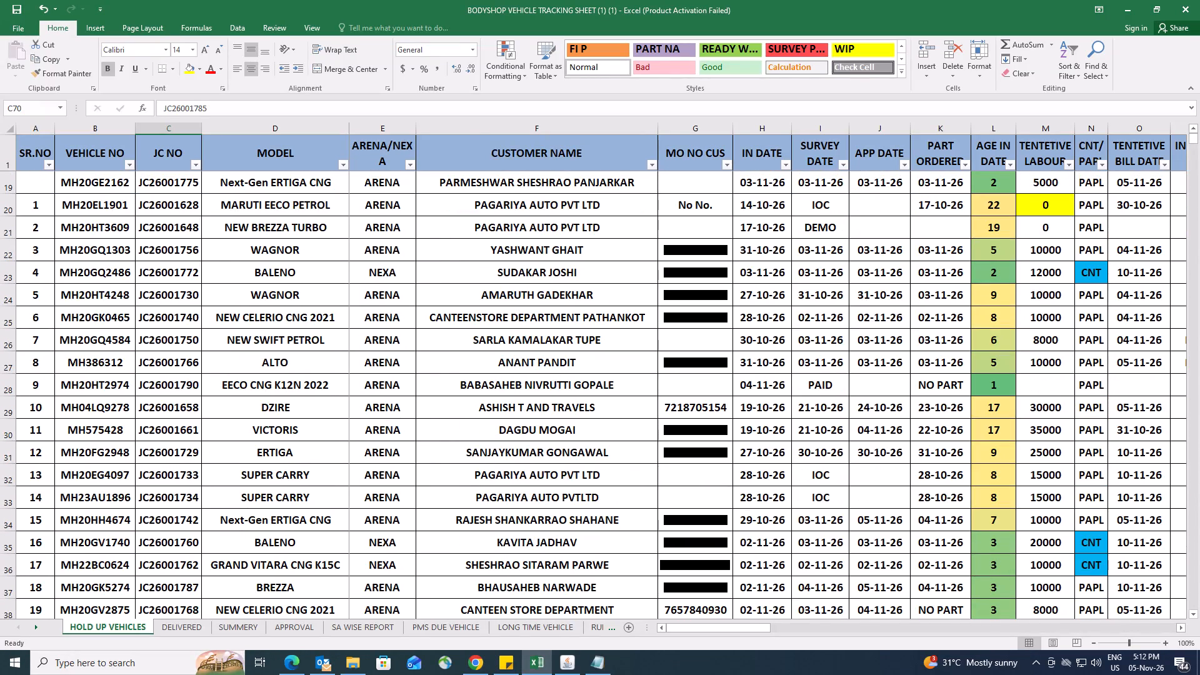
pyautogui.click(622, 231)
pyautogui.click(195, 237)
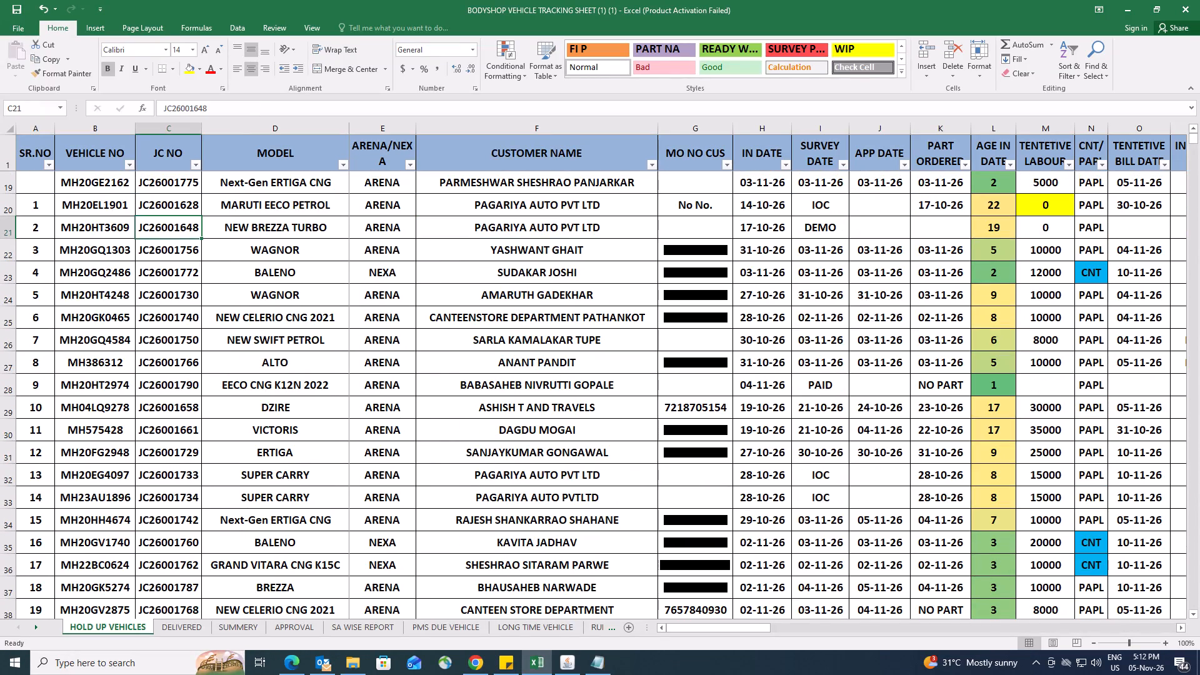
pyautogui.click(109, 241)
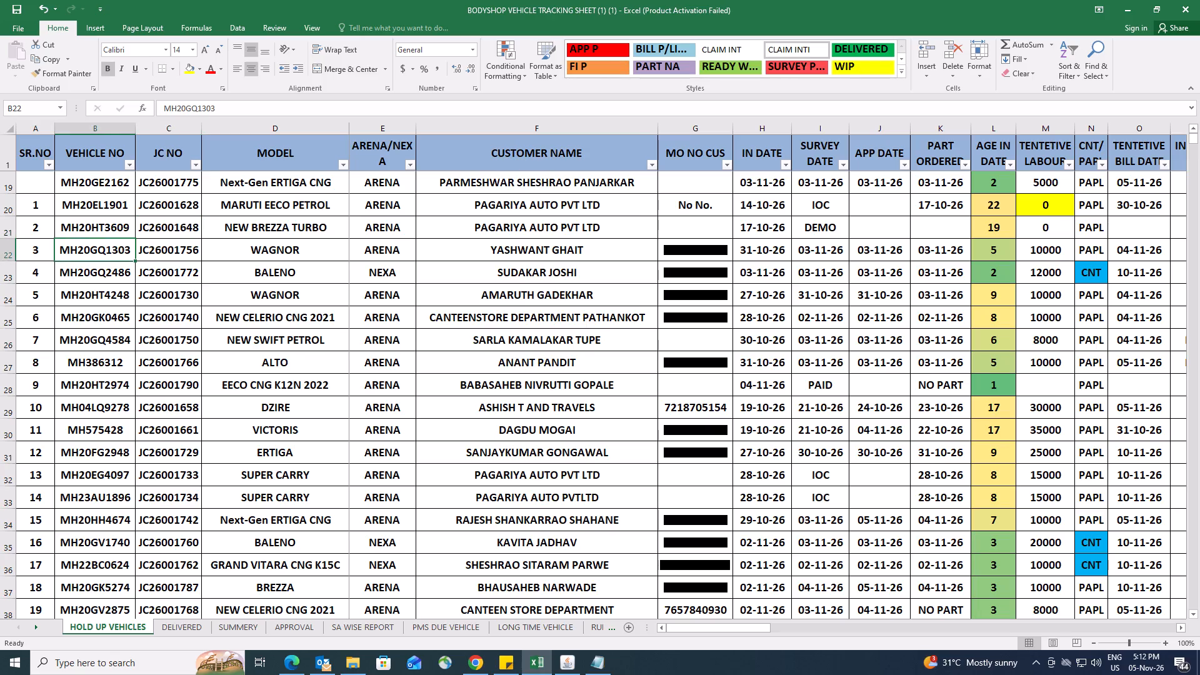
pyautogui.click(460, 229)
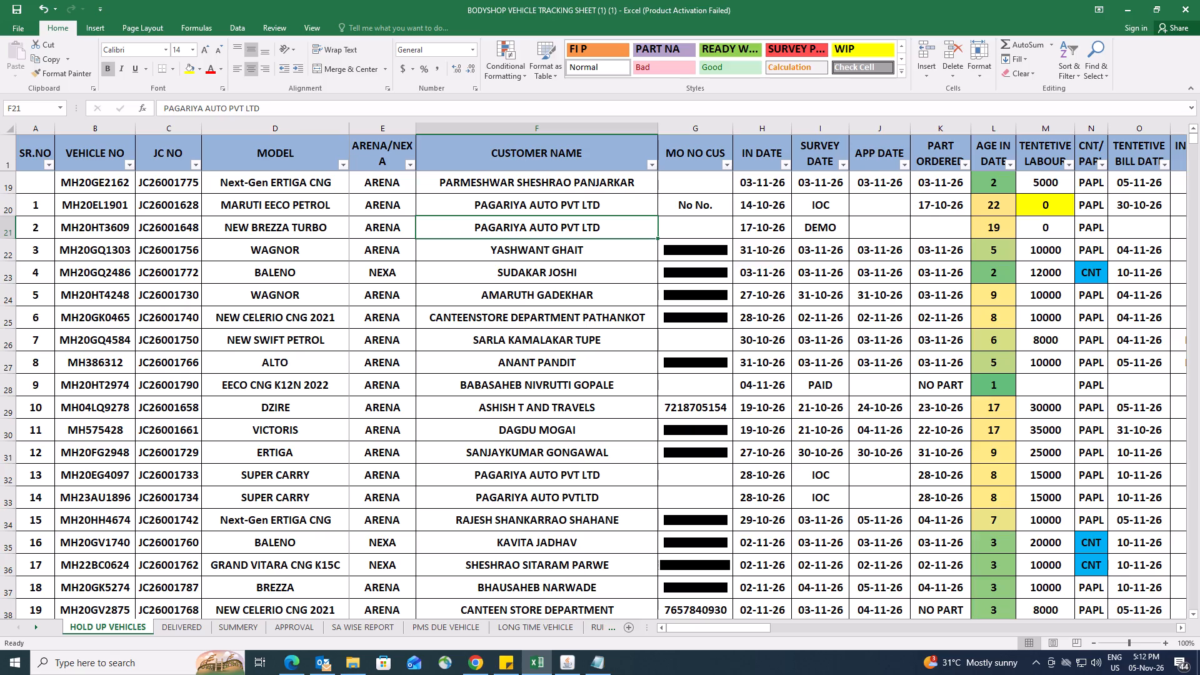
pyautogui.click(104, 216)
pyautogui.click(233, 206)
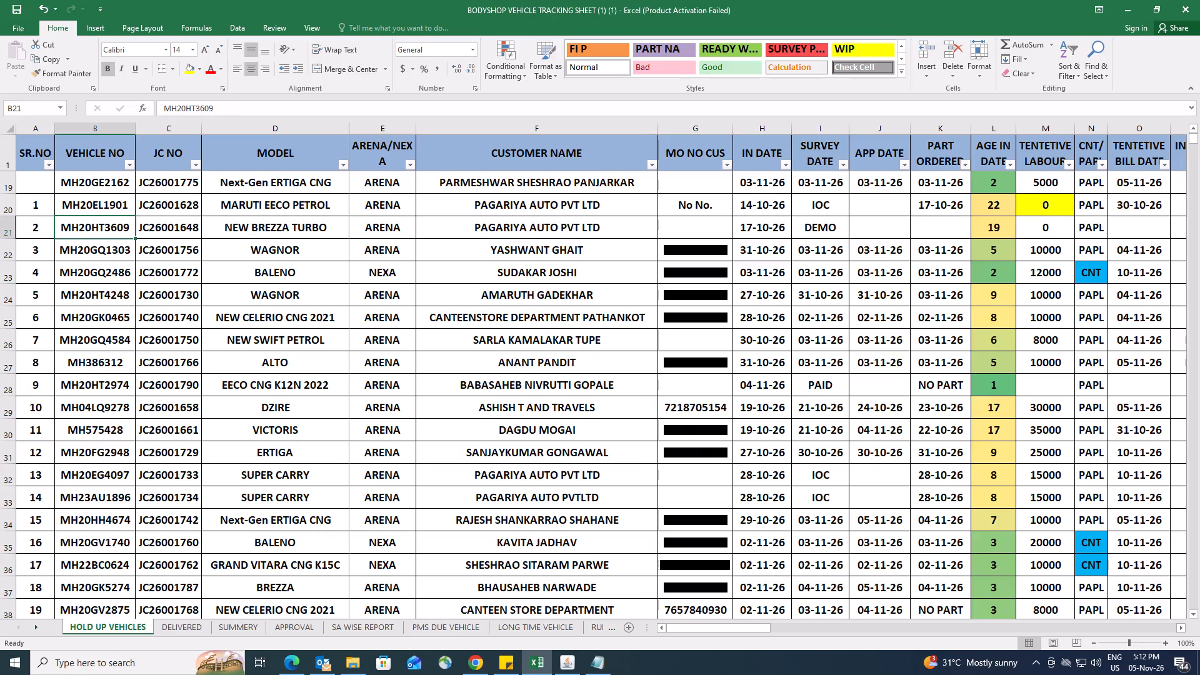
pyautogui.click(673, 211)
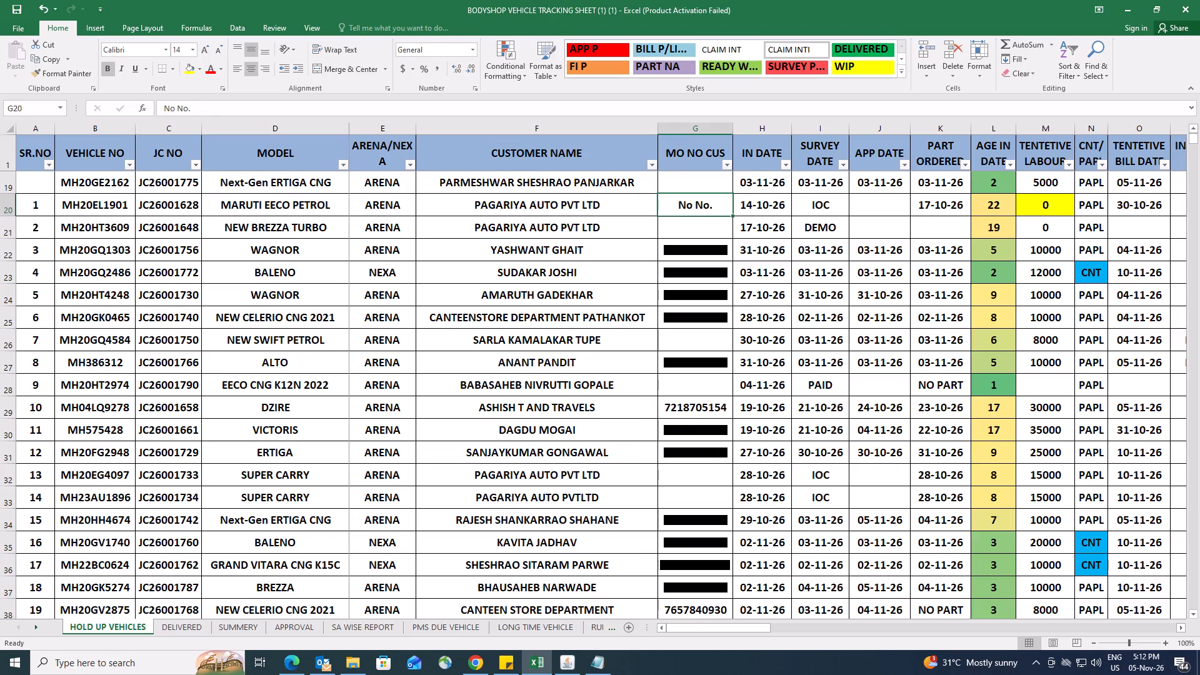
pyautogui.press('Delete')
# Check the two SUPER CARRY rows of Pagariya Auto Pvt Ltd among the entries without a mobile number.
pyautogui.scroll(-1, 353, 346)
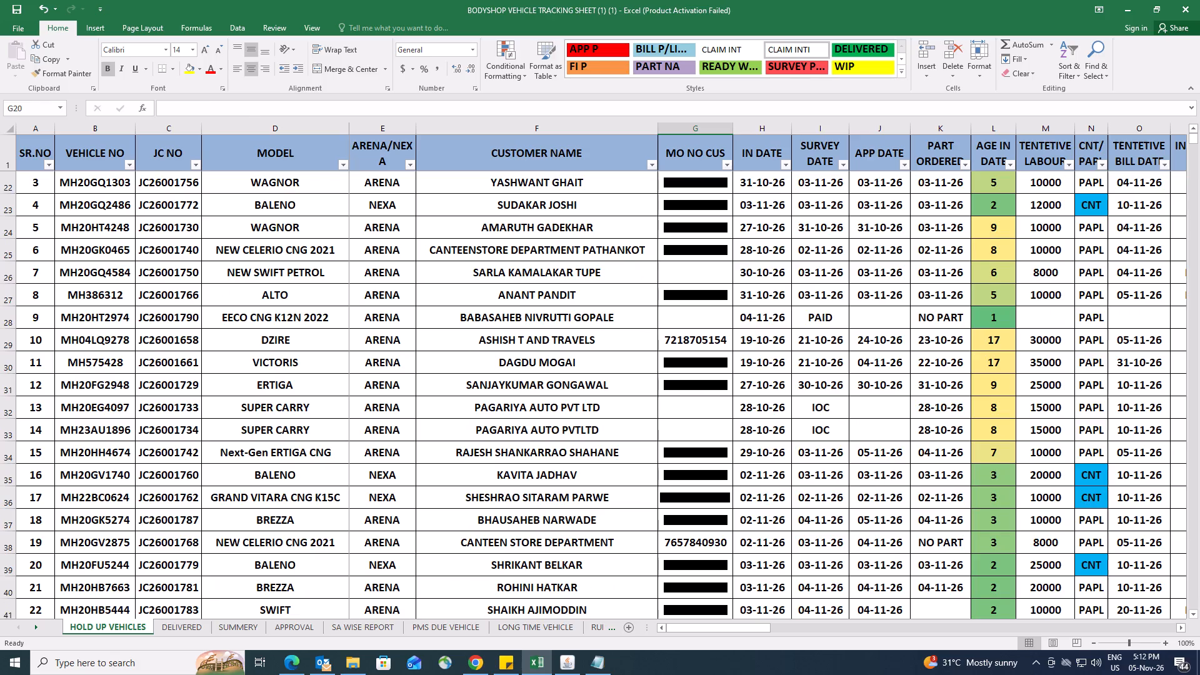
pyautogui.click(546, 436)
pyautogui.click(556, 419)
pyautogui.click(561, 411)
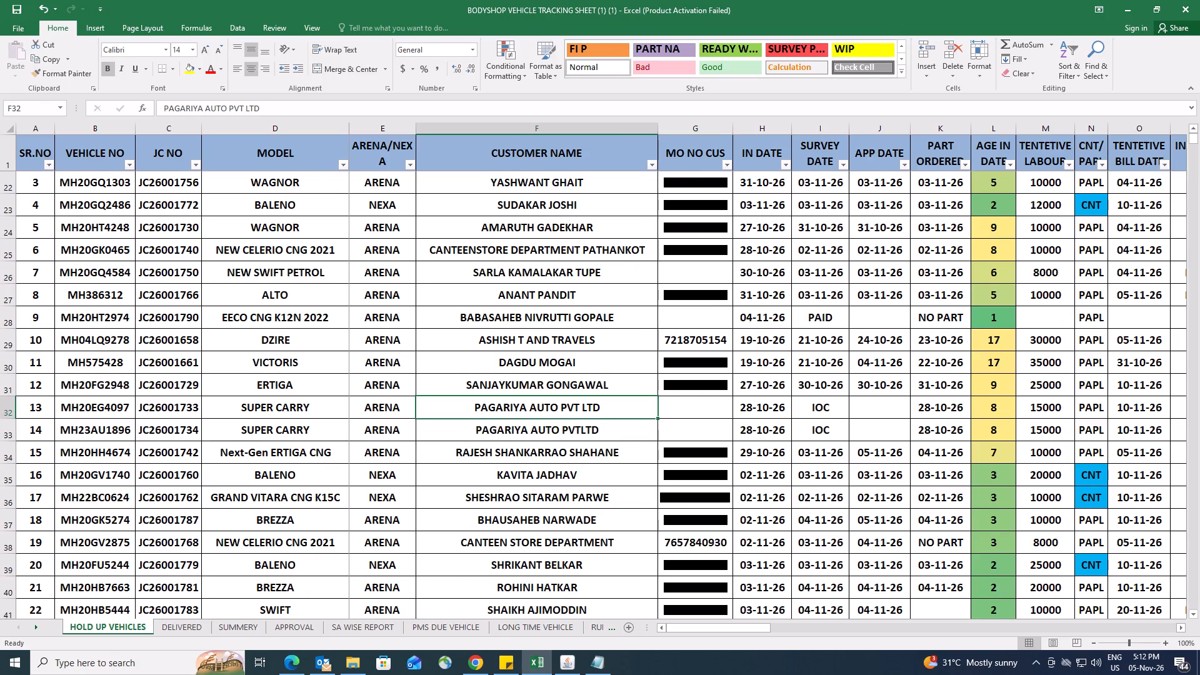
pyautogui.click(494, 424)
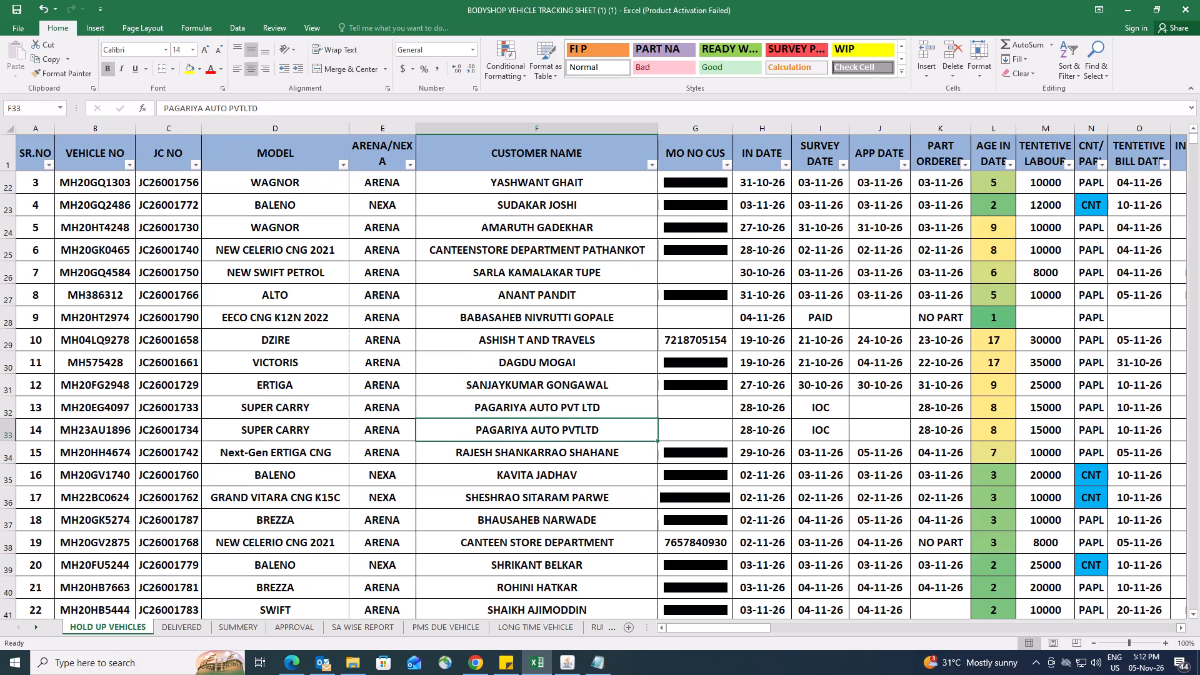
pyautogui.click(581, 278)
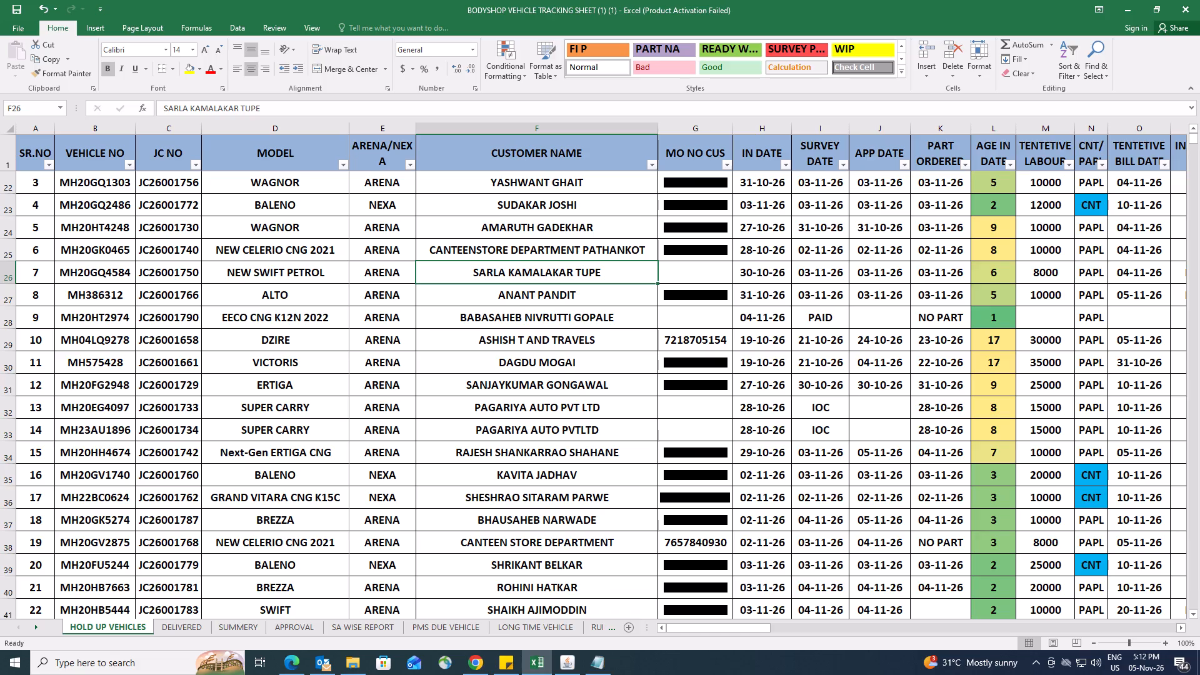
pyautogui.click(129, 281)
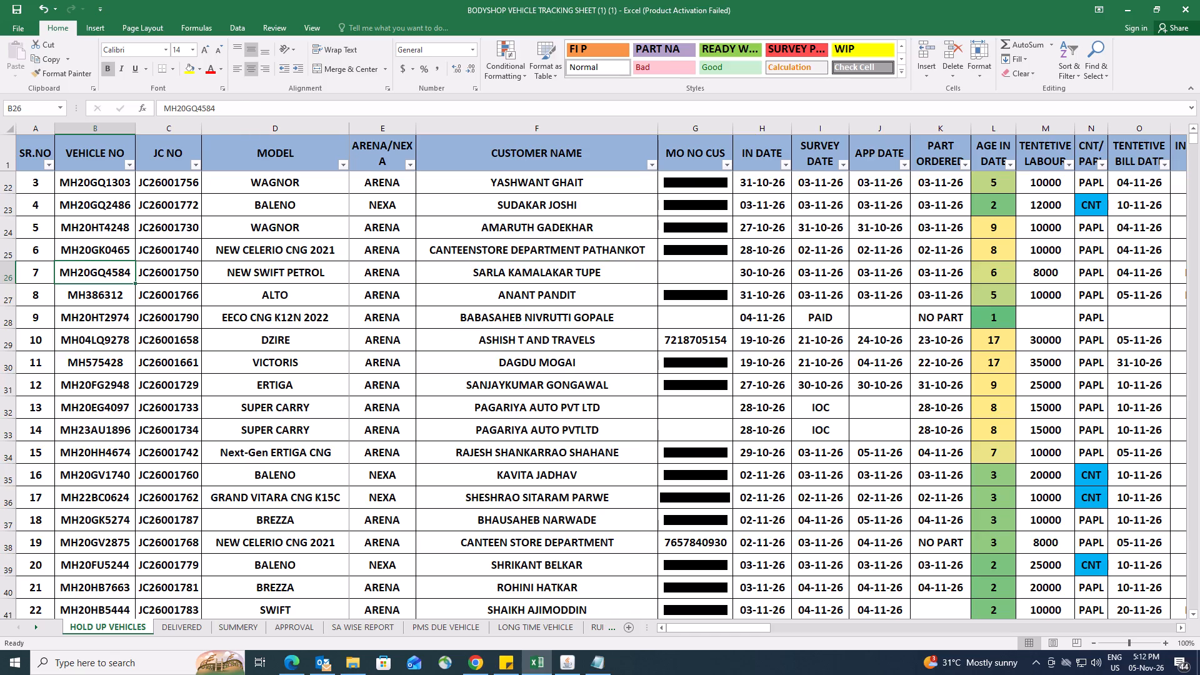
pyautogui.click(956, 272)
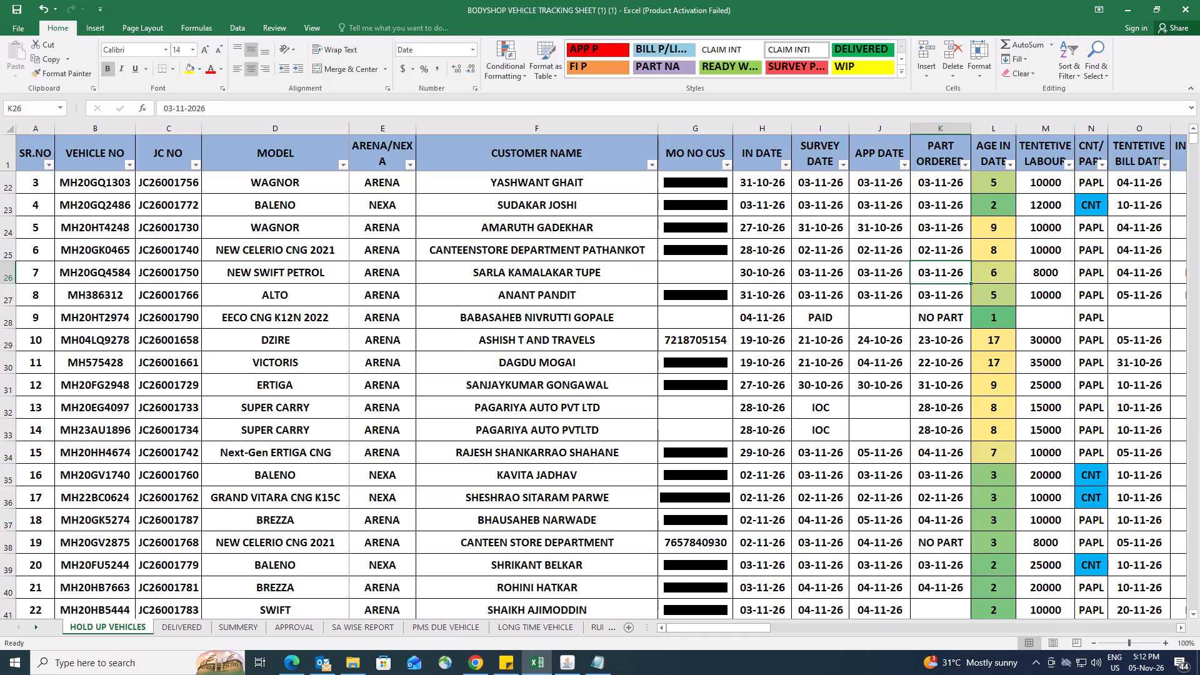
pyautogui.press('Right')
pyautogui.press('Right')
pyautogui.press('Right')
pyautogui.press('Right')
pyautogui.press('Right')
pyautogui.press('Right')
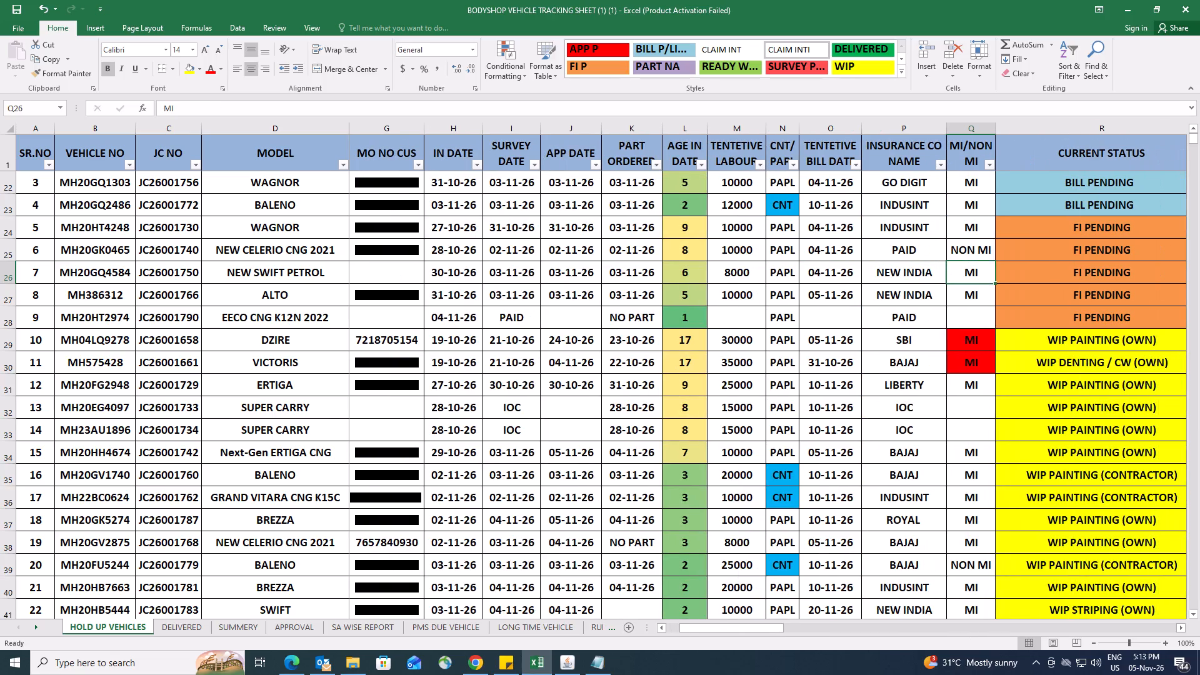
pyautogui.press('Right')
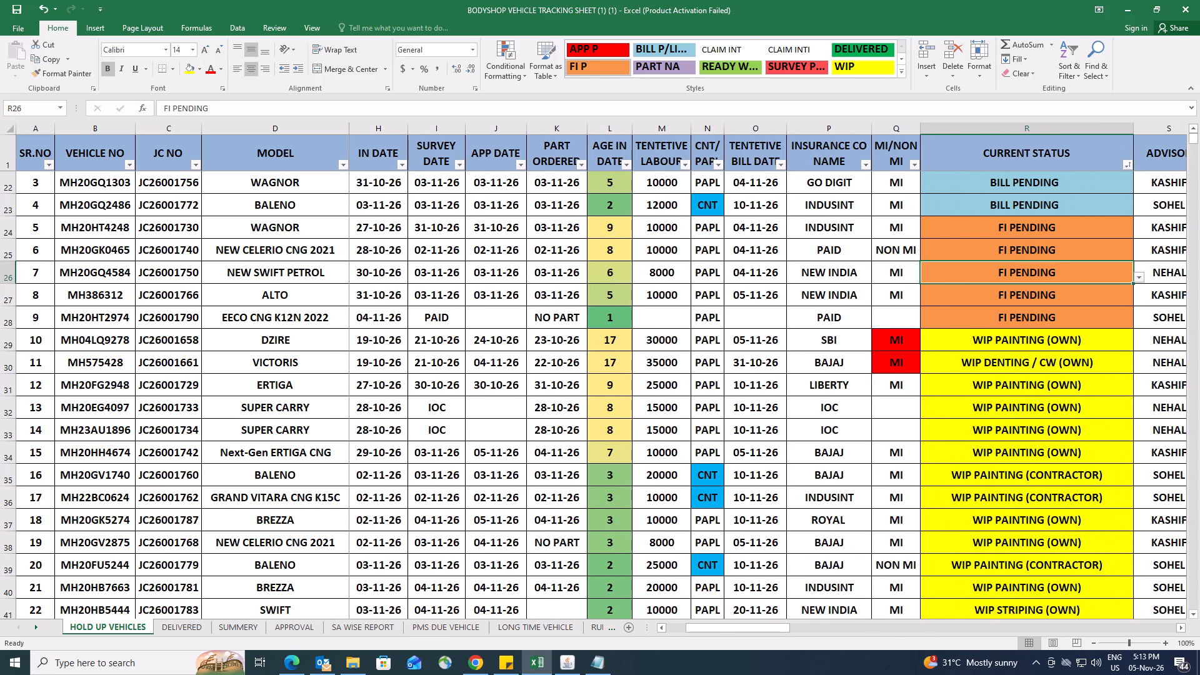
pyautogui.press('Left')
pyautogui.press('Left')
pyautogui.press('Left')
pyautogui.press('Left')
pyautogui.press('Left')
pyautogui.press('Left')
pyautogui.press('Left')
pyautogui.press('Left')
pyautogui.press('Left')
pyautogui.press('Left')
pyautogui.press('Left')
pyautogui.press('Left')
pyautogui.press('Left')
pyautogui.press('Left')
pyautogui.press('Left')
pyautogui.press('Left')
pyautogui.press('Left')
pyautogui.press('Left')
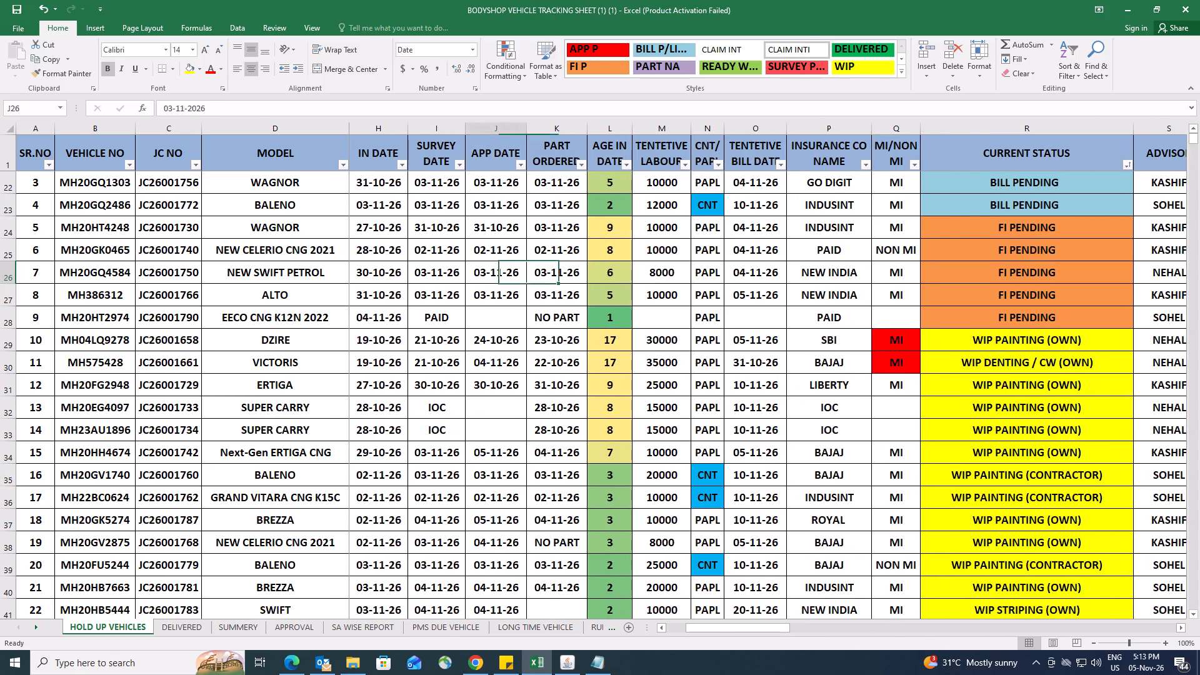
pyautogui.press('Left')
pyautogui.press('Left')
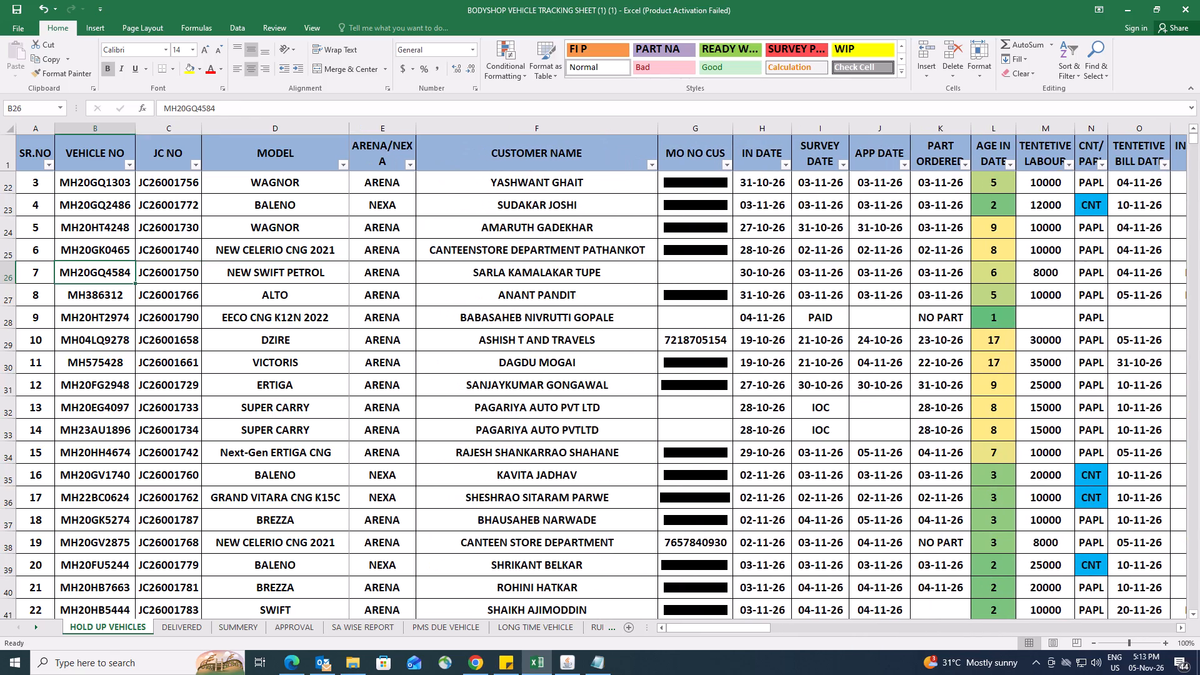
pyautogui.hotkey('ctrl', 'c')
pyautogui.hotkey('alt', 'Tab')
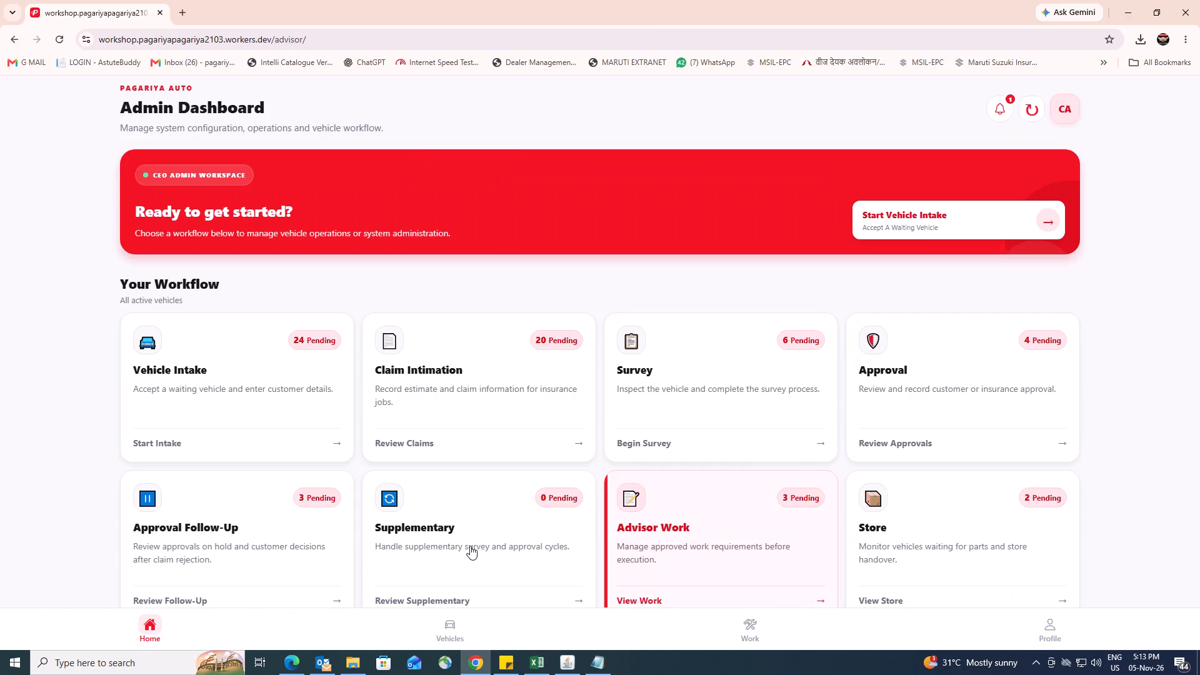
pyautogui.click(461, 639)
pyautogui.click(256, 224)
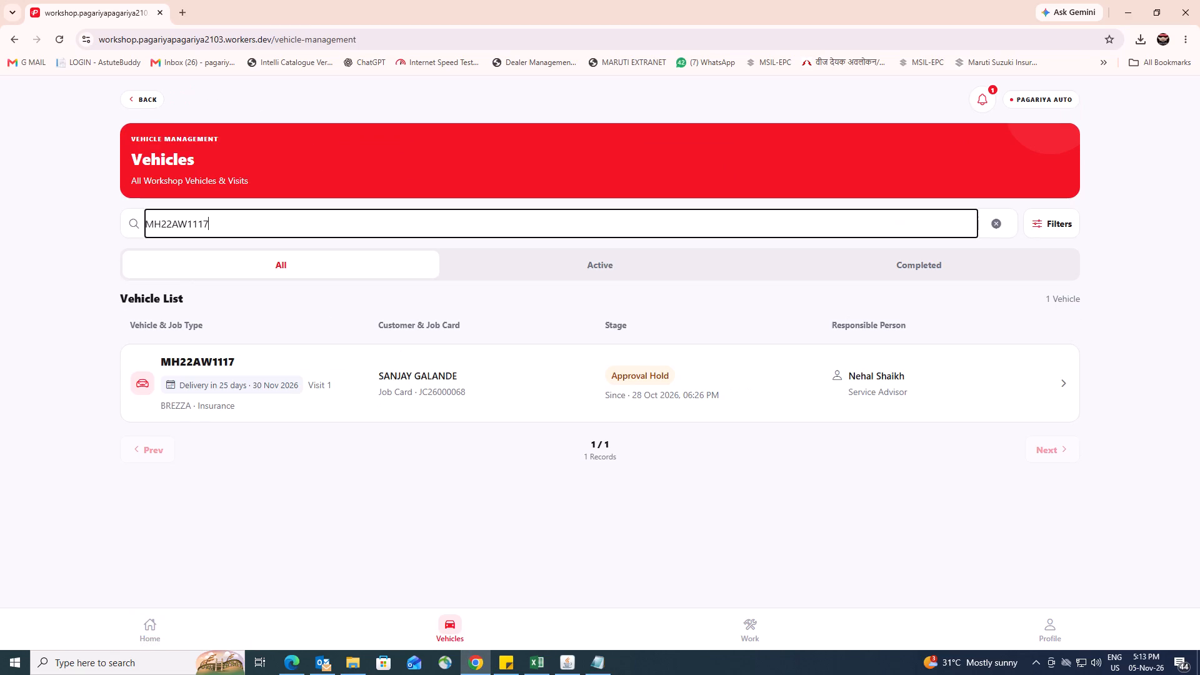
pyautogui.hotkey('ctrl', 'a')
pyautogui.hotkey('ctrl', 'v')
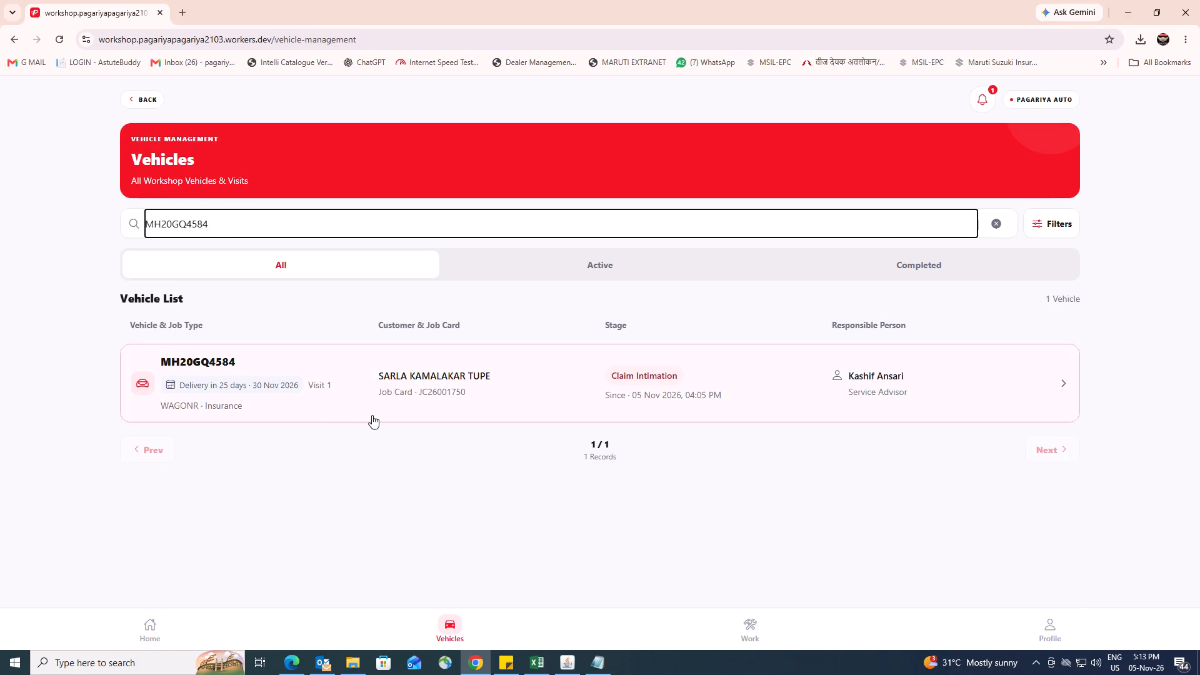
pyautogui.click(397, 391)
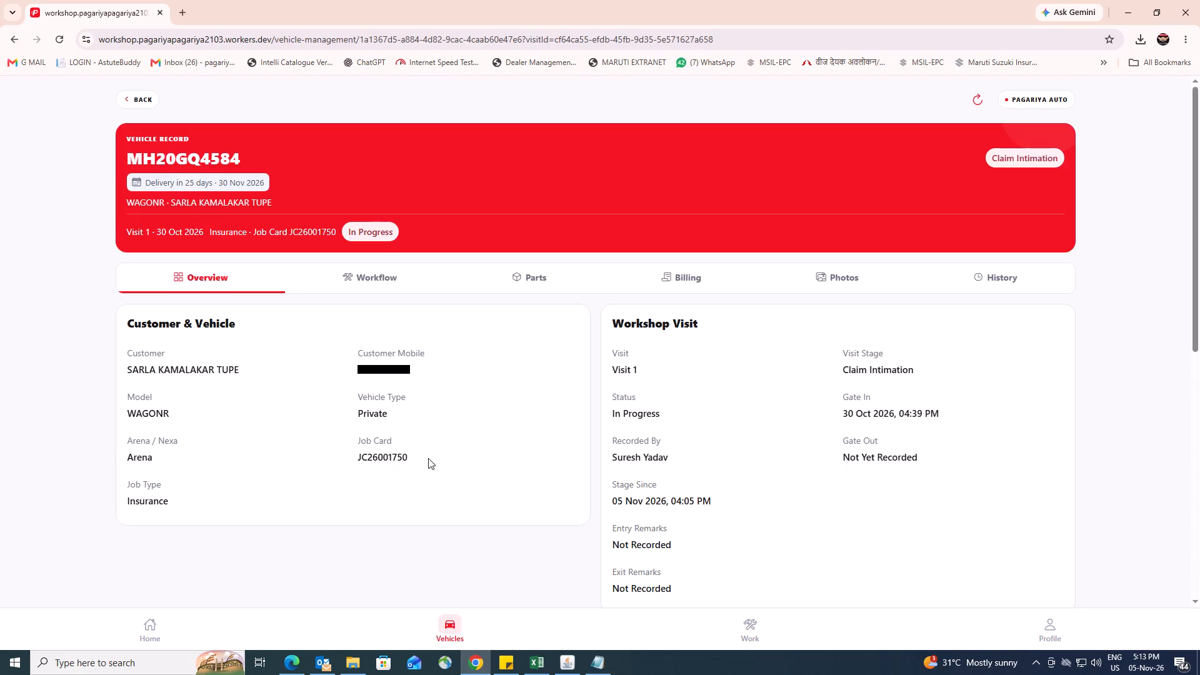
pyautogui.moveTo(414, 371); pyautogui.dragTo(365, 374)
pyautogui.moveTo(365, 374); pyautogui.dragTo(354, 374)
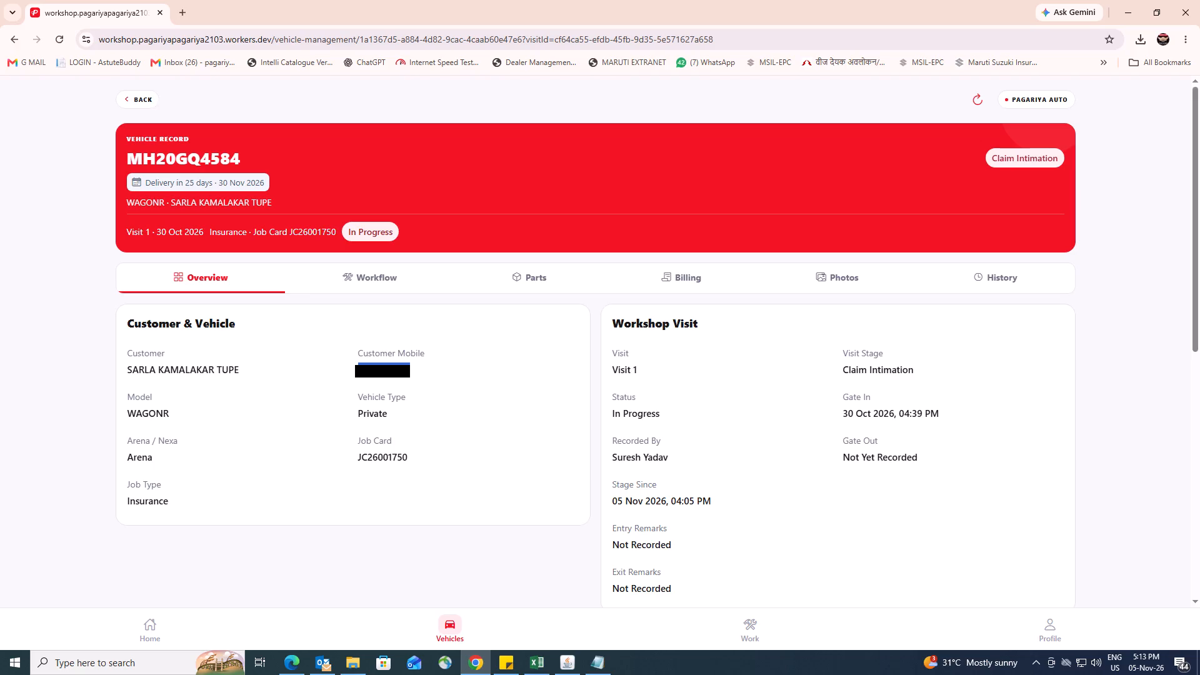
pyautogui.hotkey('ctrl', 'c')
pyautogui.hotkey('alt', 'Tab')
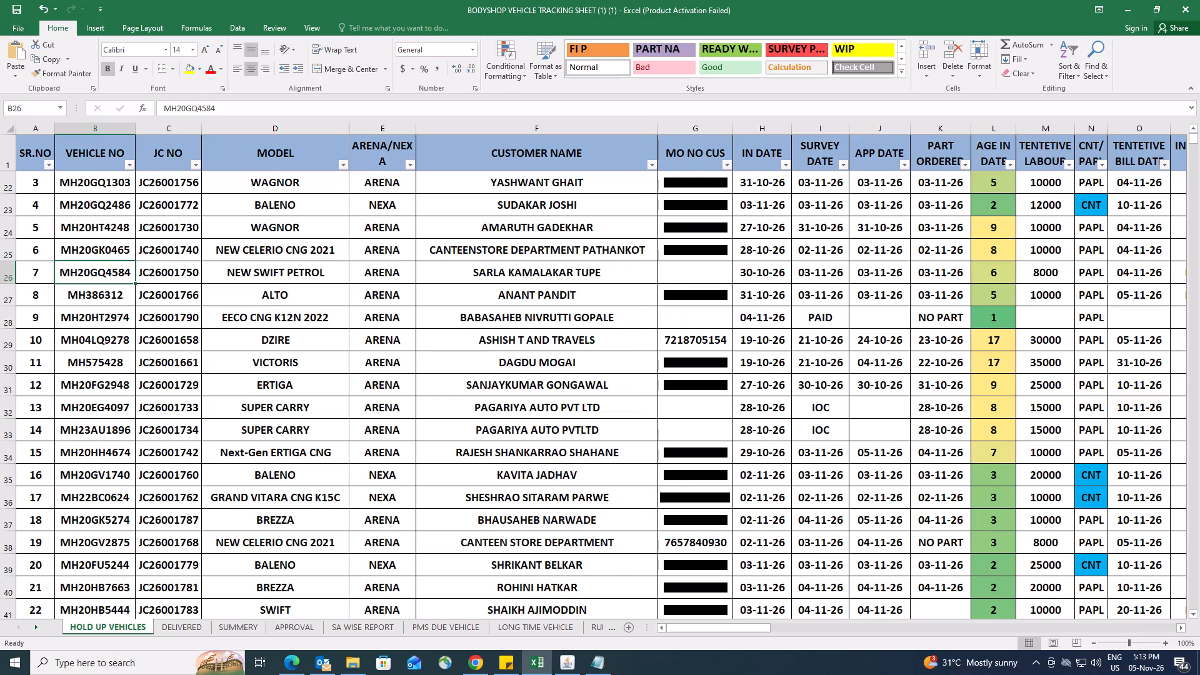
pyautogui.press('Left')
pyautogui.press('Left')
pyautogui.press('Left')
pyautogui.press('Left')
pyautogui.press('Left')
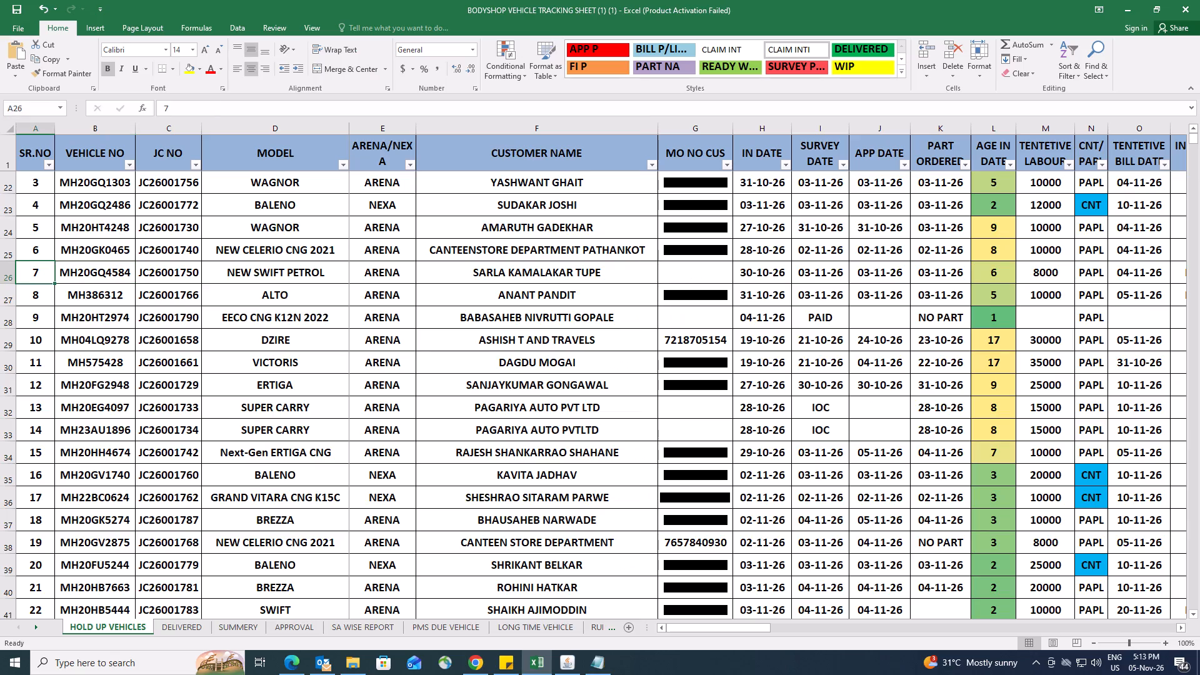
pyautogui.press('Right')
pyautogui.press('Right')
pyautogui.press('Right')
pyautogui.press('Right')
pyautogui.press('Right')
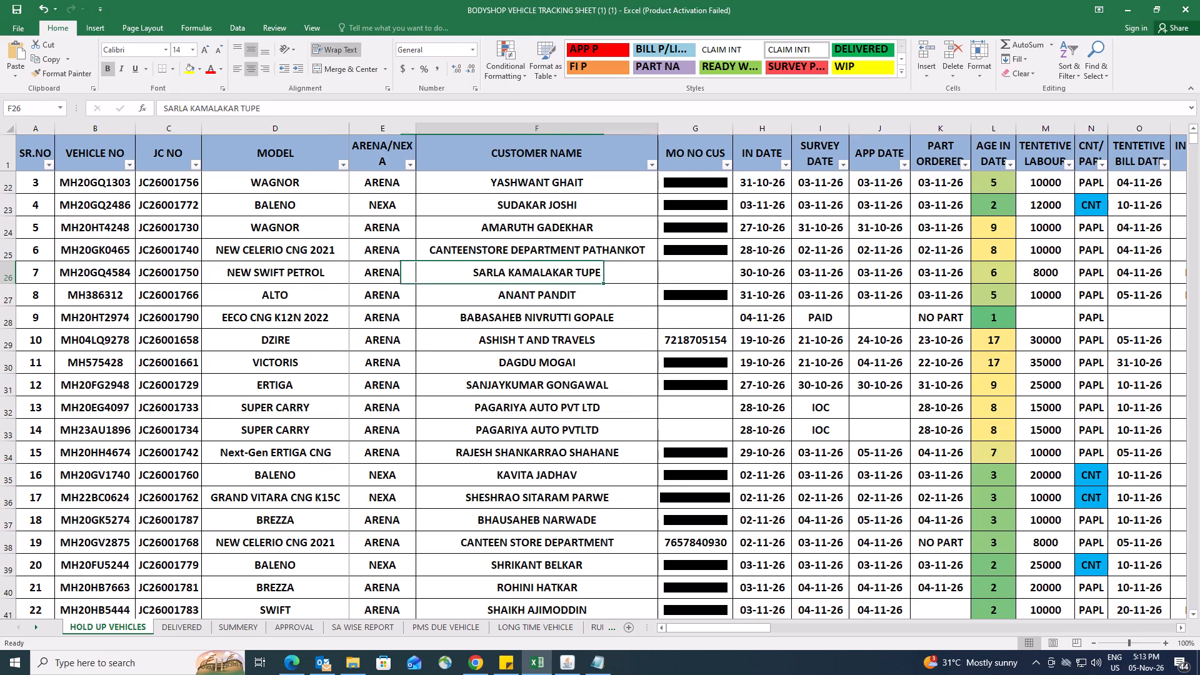
pyautogui.press('Right')
pyautogui.hotkey('ctrl', 'v')
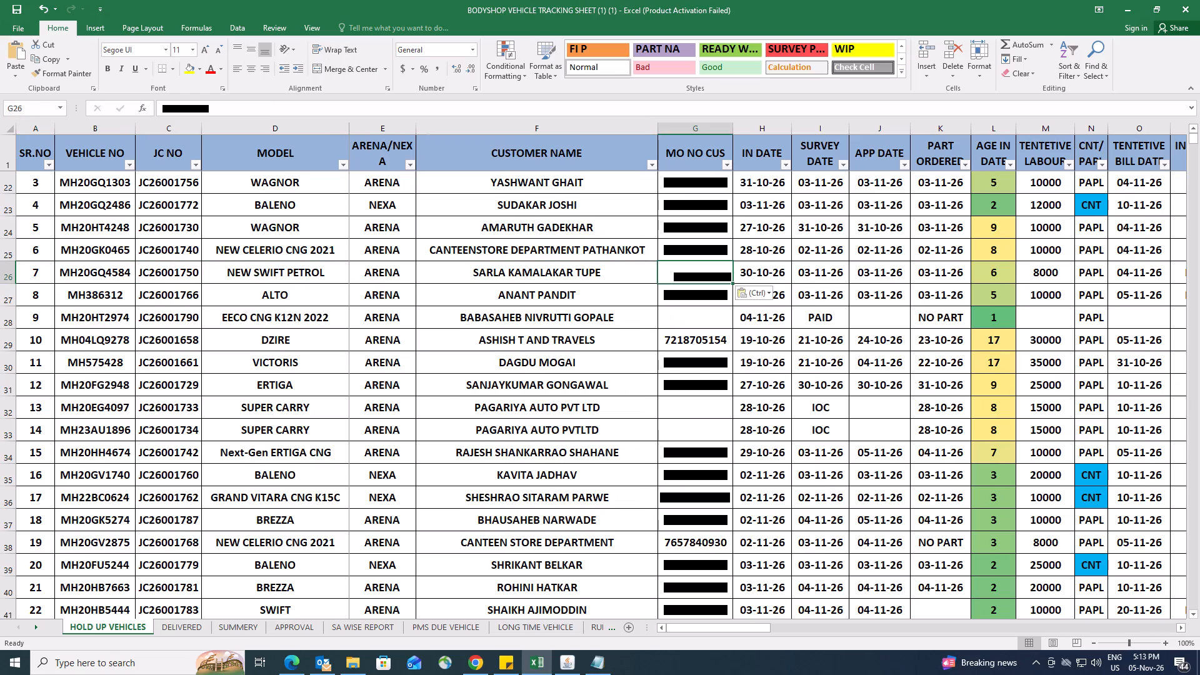
pyautogui.hotkey('alt', 'Tab')
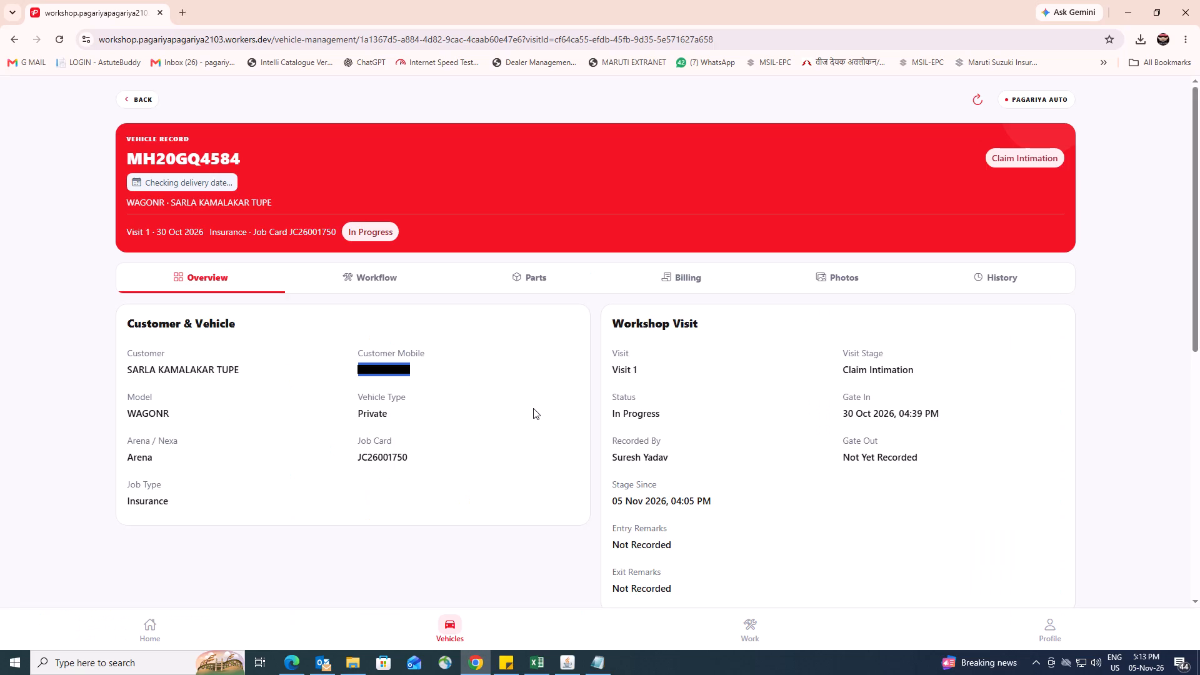
pyautogui.hotkey('alt', 'Tab')
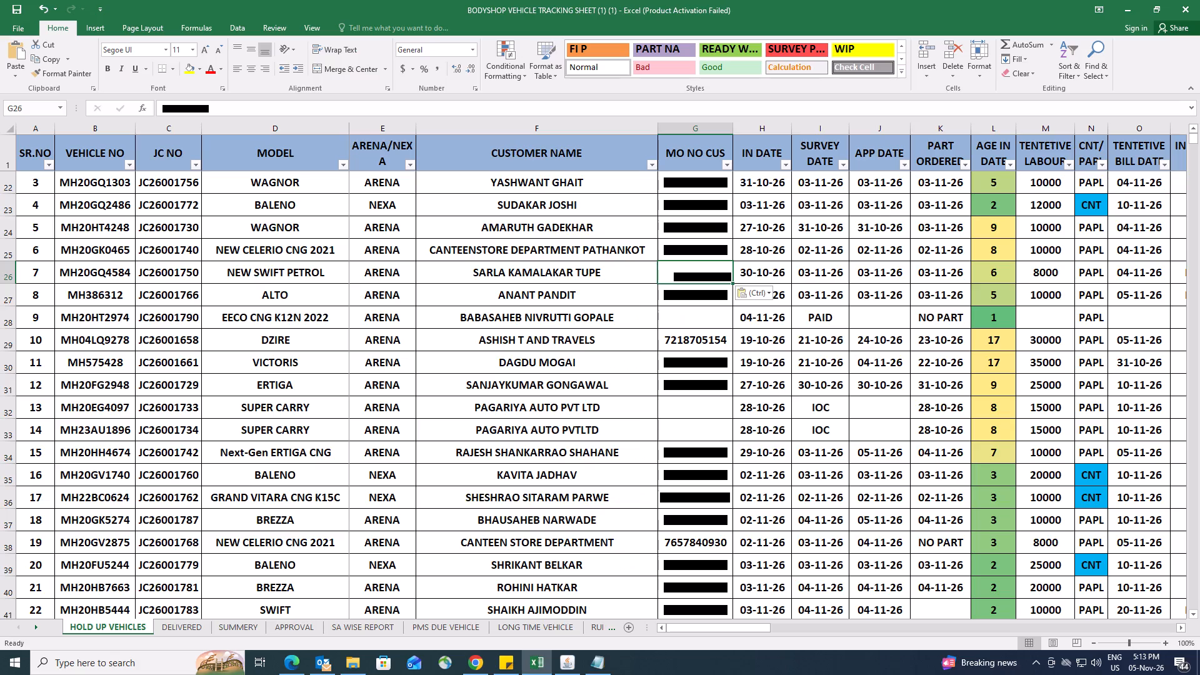
pyautogui.press('Down')
pyautogui.press('Down')
pyautogui.press('Left')
pyautogui.press('Left')
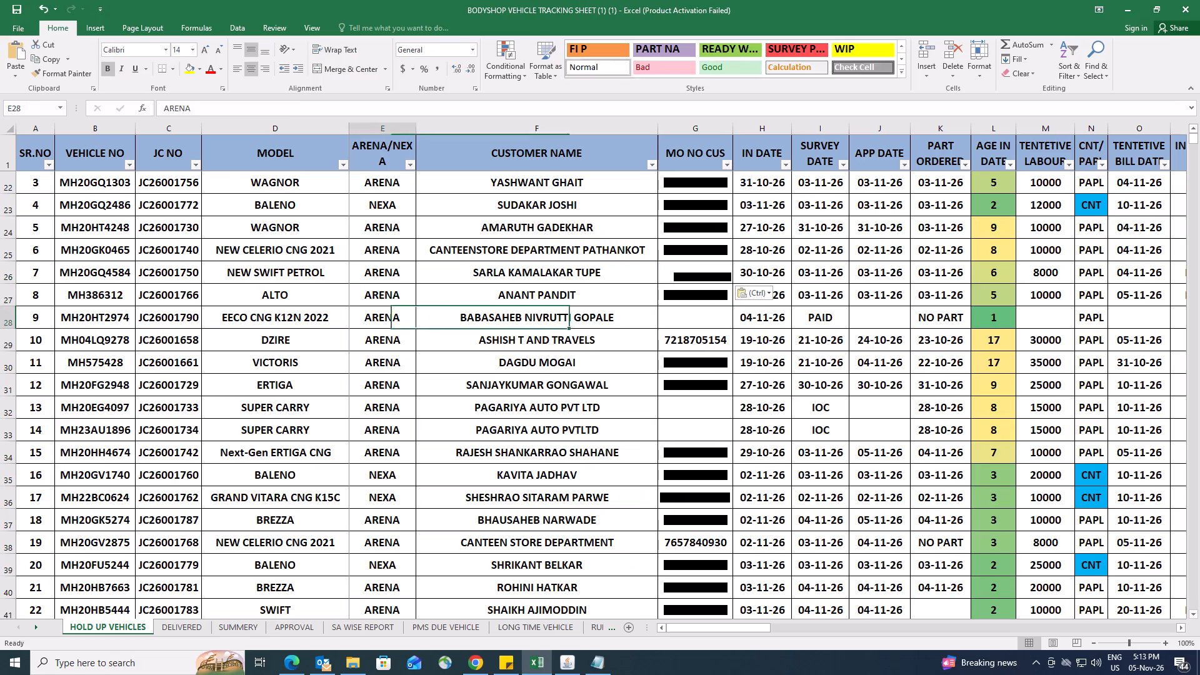
pyautogui.press('Left')
pyautogui.press('Left')
pyautogui.press('Left')
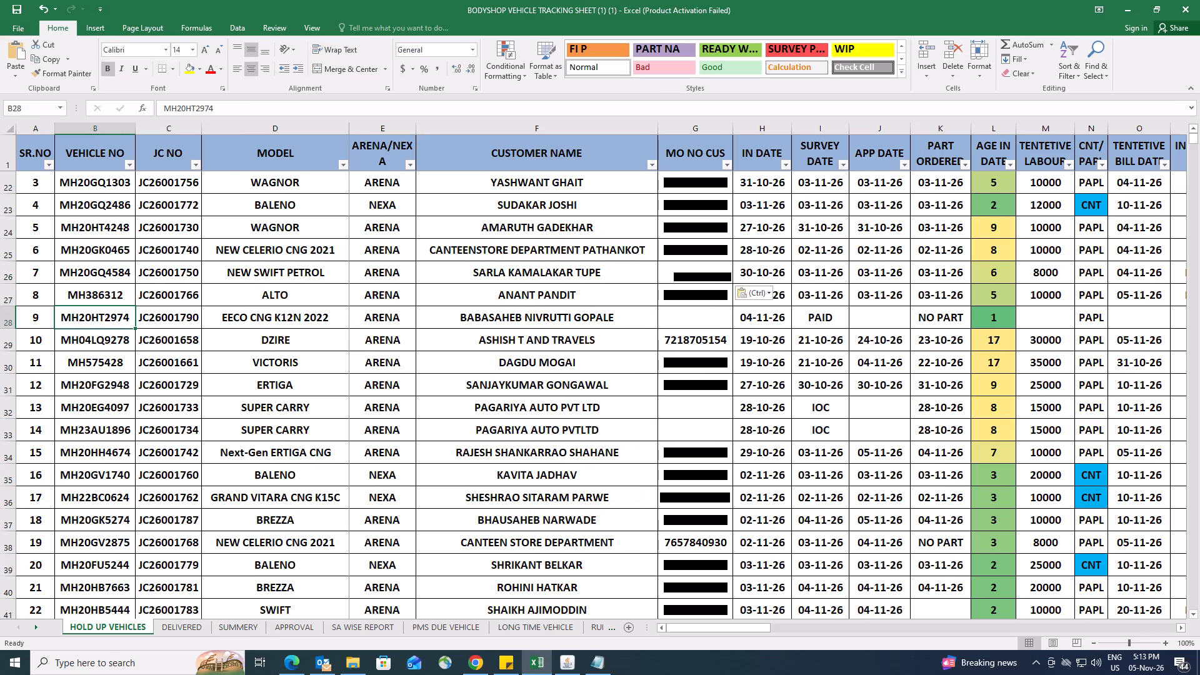
pyautogui.hotkey('ctrl', 'c')
pyautogui.hotkey('alt', 'Tab')
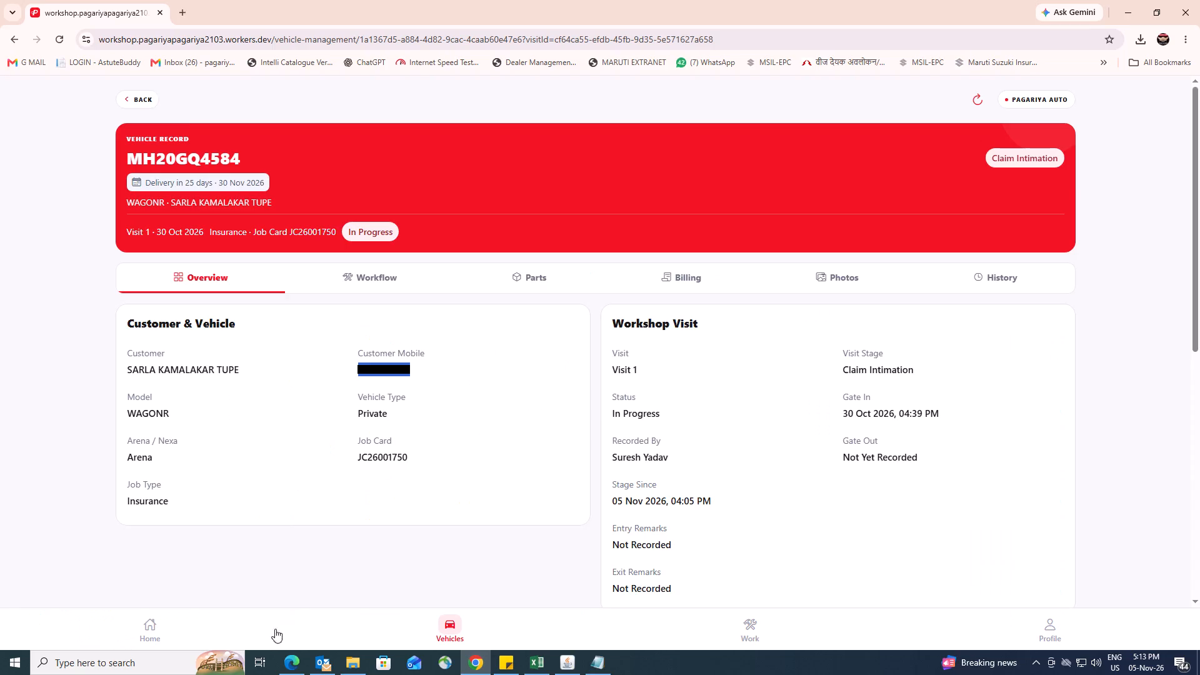
pyautogui.moveTo(434, 626); pyautogui.dragTo(440, 629)
pyautogui.click(439, 621)
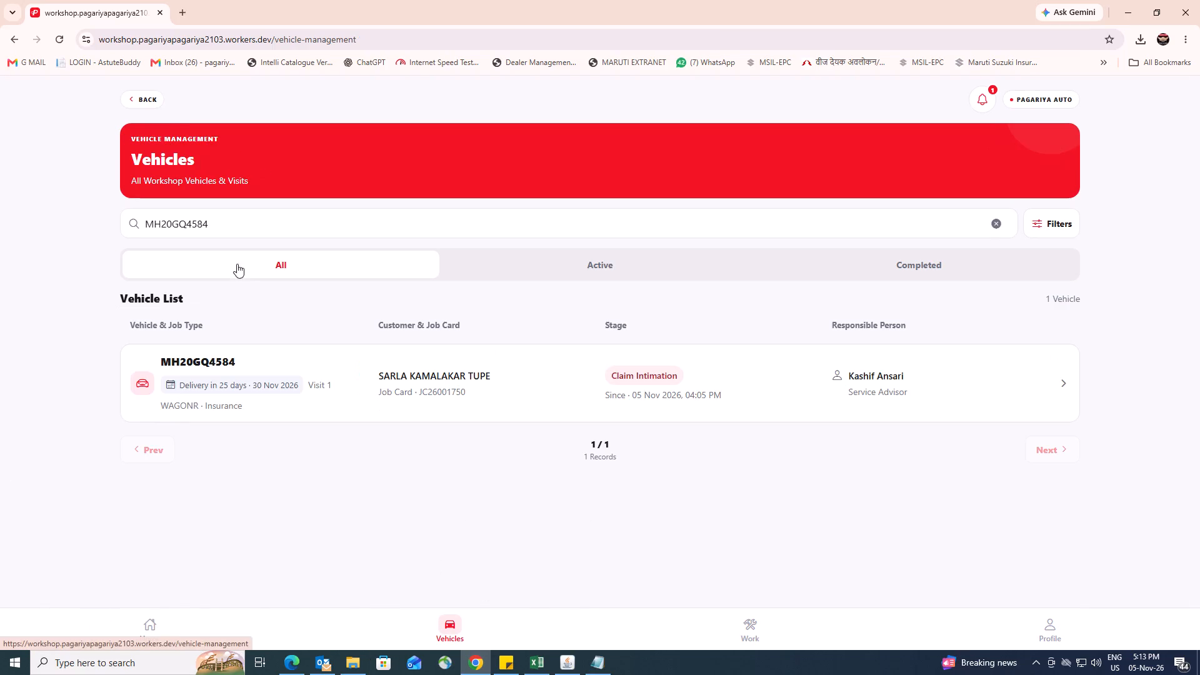
pyautogui.moveTo(239, 234); pyautogui.dragTo(73, 219)
pyautogui.hotkey('ctrl', 'v')
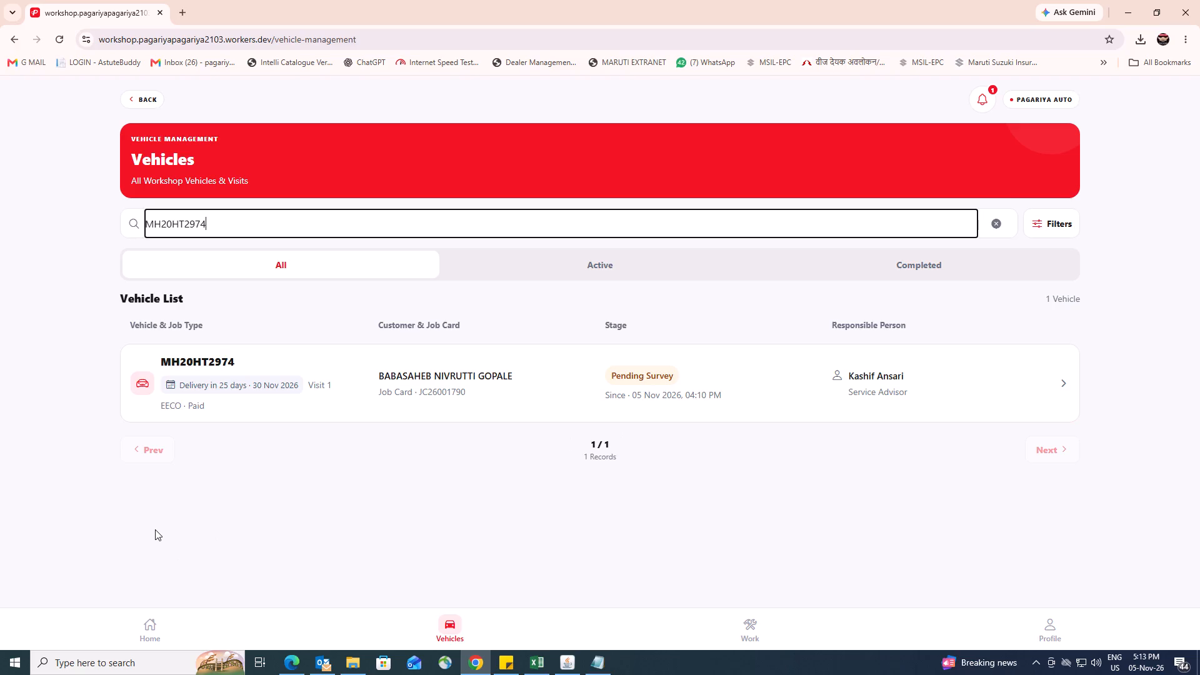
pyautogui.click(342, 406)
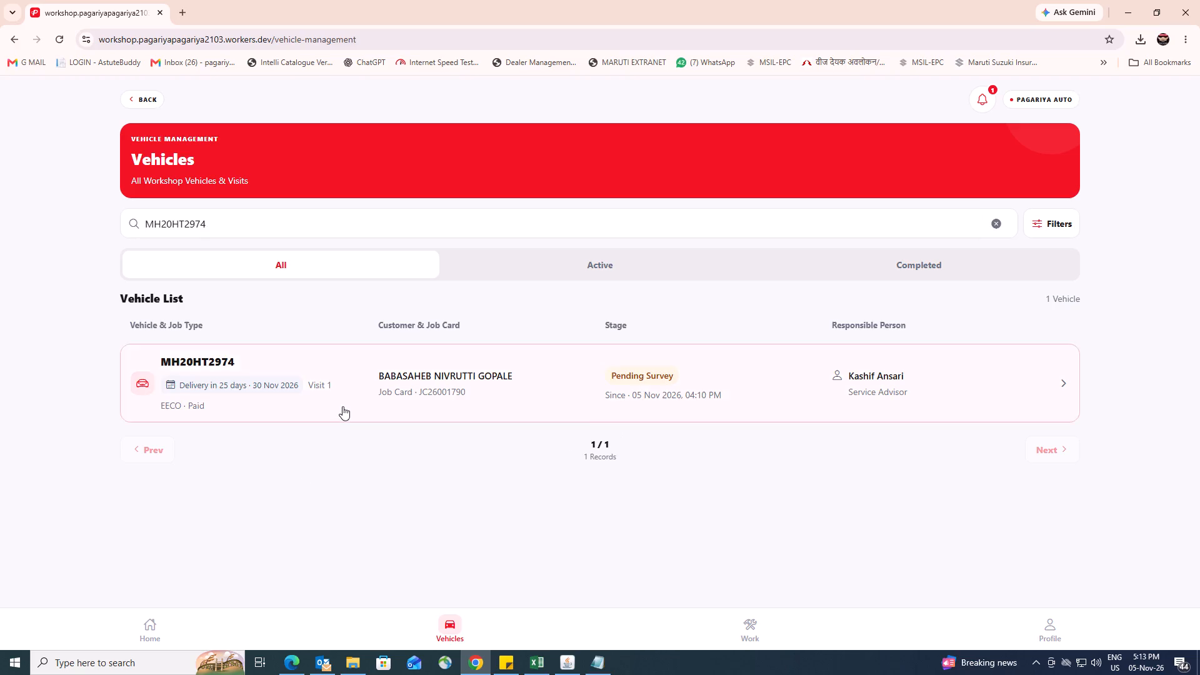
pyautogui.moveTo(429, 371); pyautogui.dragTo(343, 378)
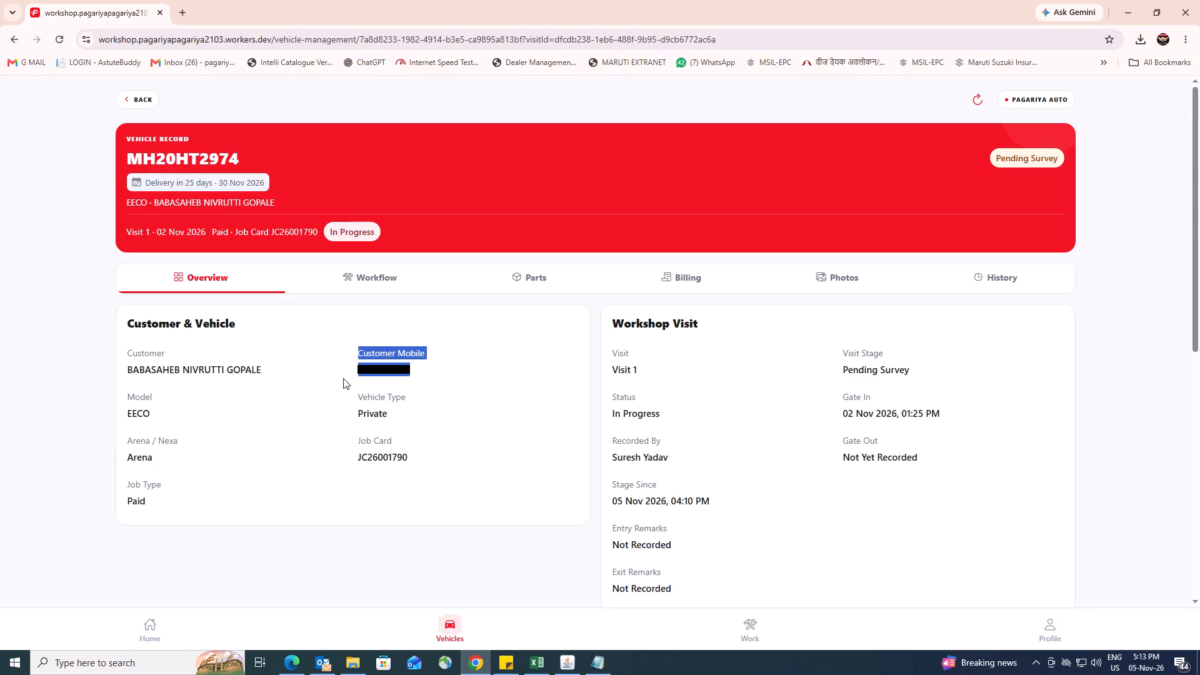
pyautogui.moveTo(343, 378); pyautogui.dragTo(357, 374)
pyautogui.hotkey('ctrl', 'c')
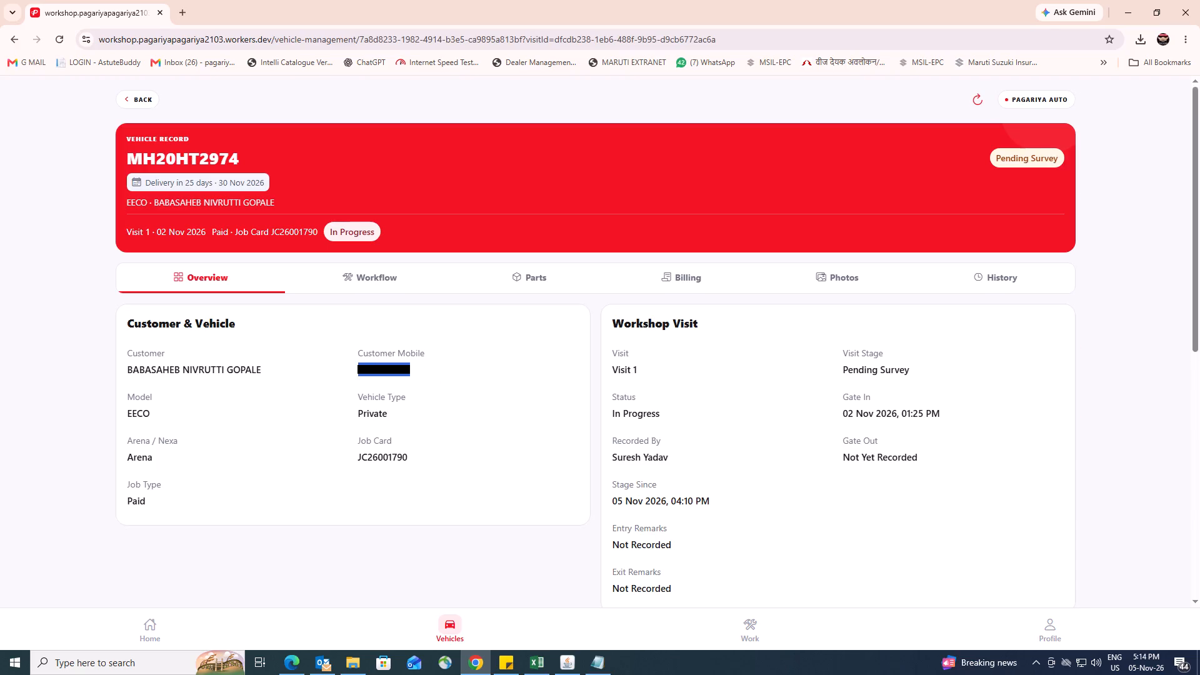
pyautogui.hotkey('alt', 'Tab')
pyautogui.hotkey('alt', 'Tab')
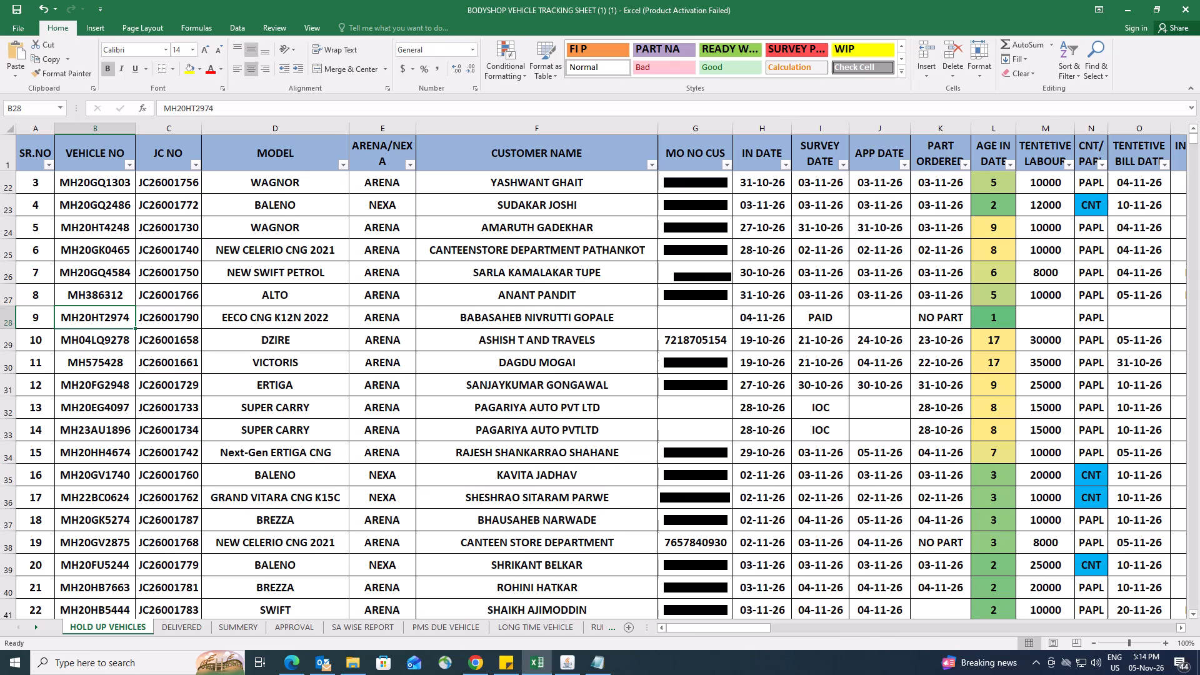
pyautogui.hotkey('alt', 'Tab')
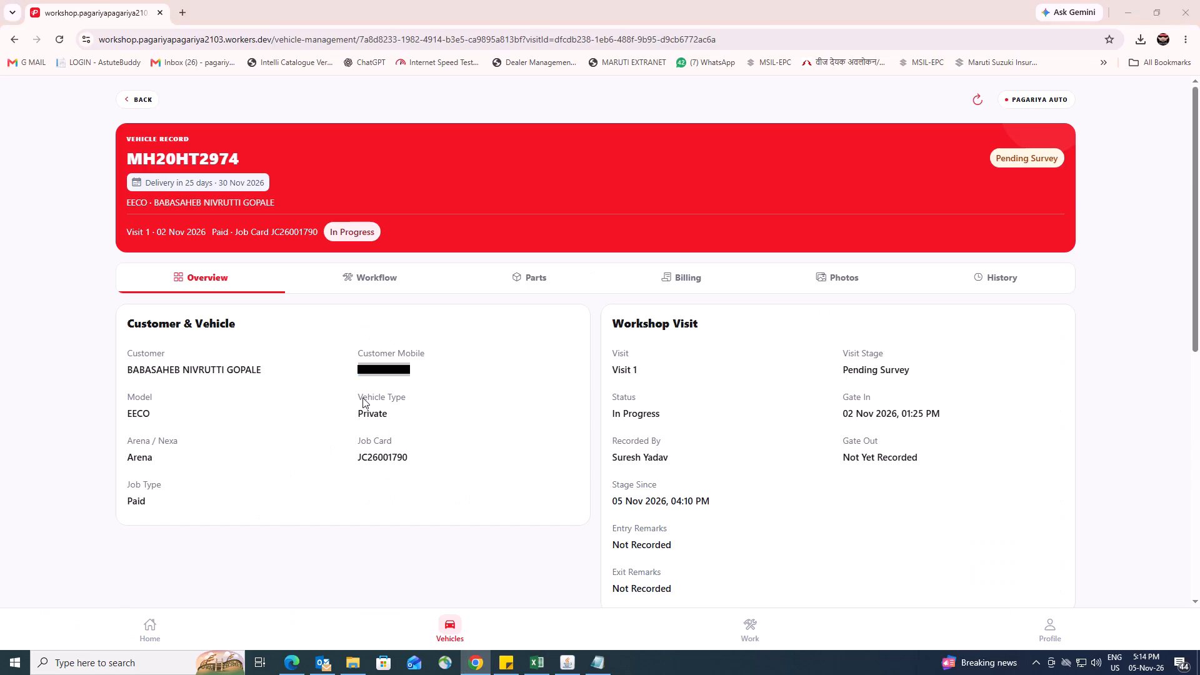
pyautogui.press('Right')
pyautogui.press('Left')
pyautogui.press('Right')
pyautogui.press('Right')
pyautogui.press('Right')
pyautogui.press('Right')
pyautogui.press('Right')
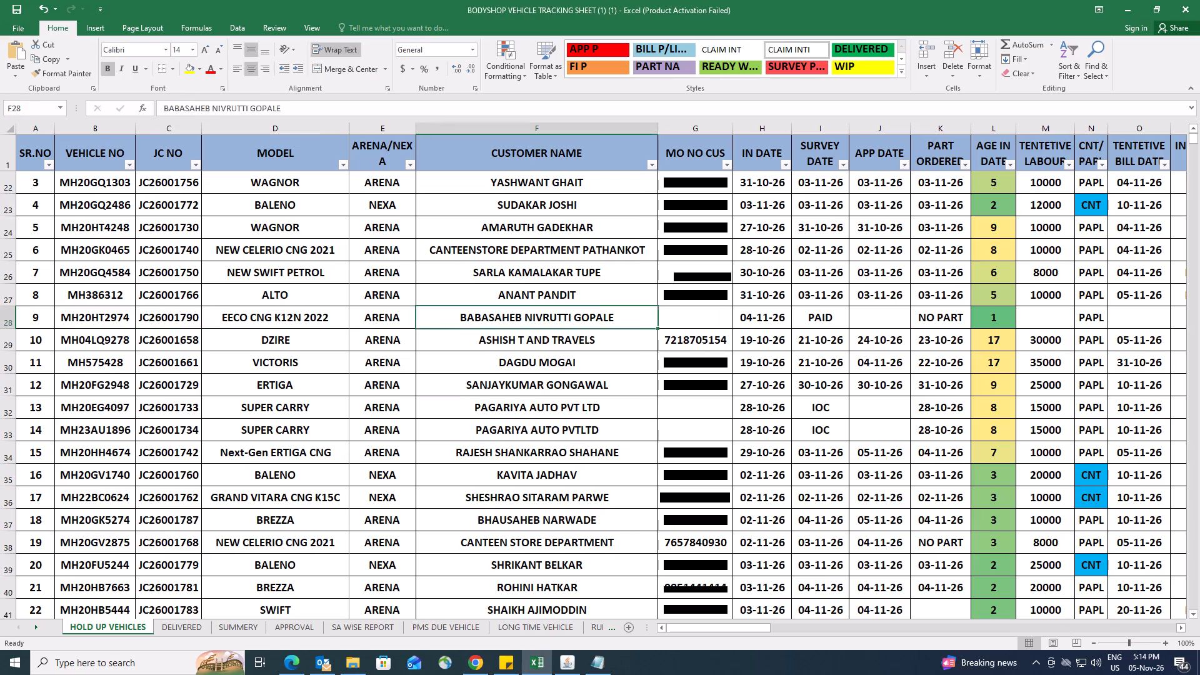
pyautogui.press('Right')
pyautogui.press('Left')
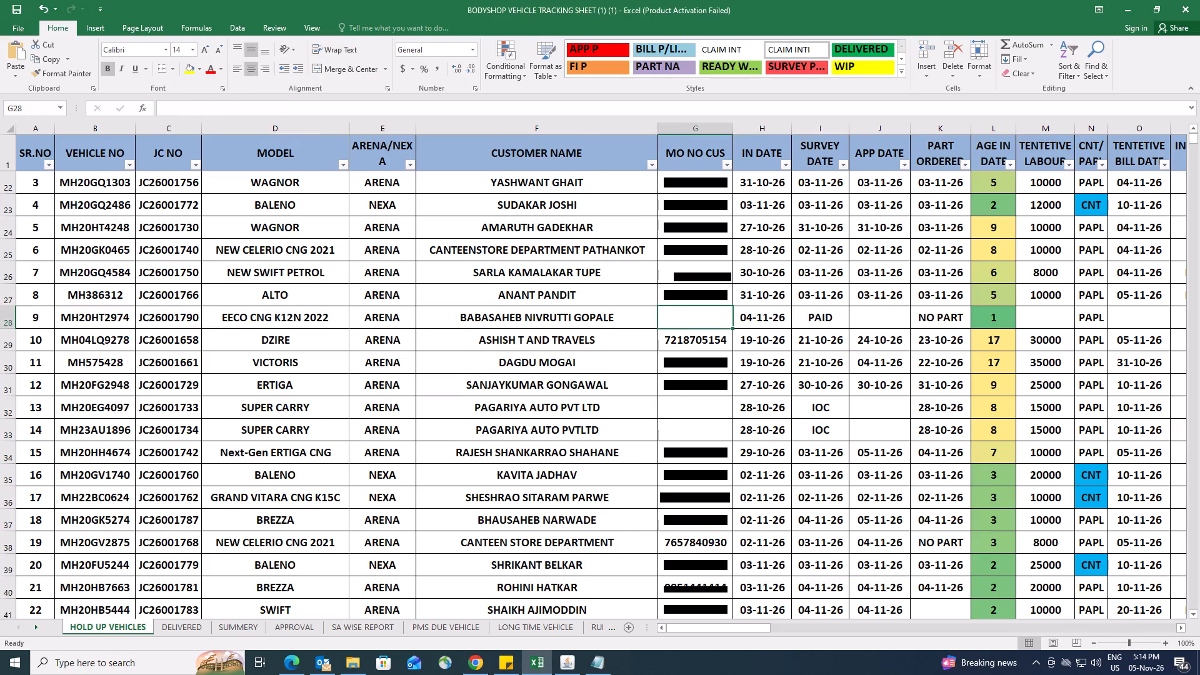
pyautogui.press('Up')
pyautogui.press('Up')
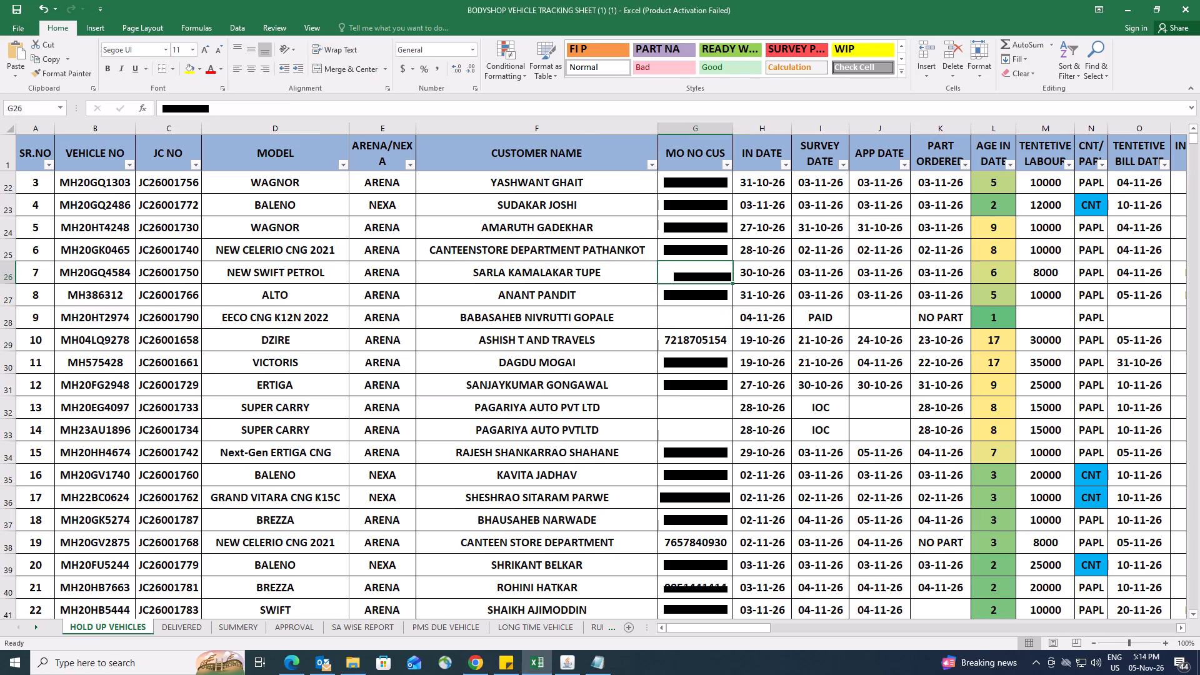
pyautogui.press('Delete')
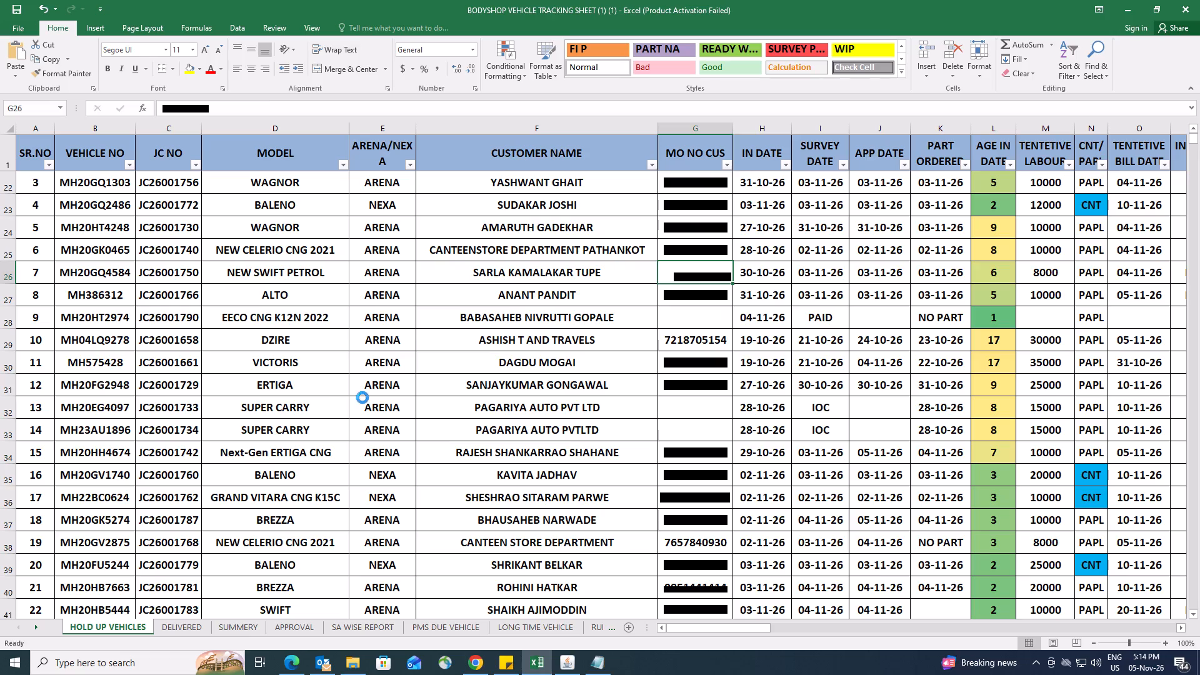
pyautogui.press('Down')
pyautogui.press('Down')
pyautogui.press('Down')
pyautogui.press('Down')
pyautogui.press('Down')
pyautogui.press('Down')
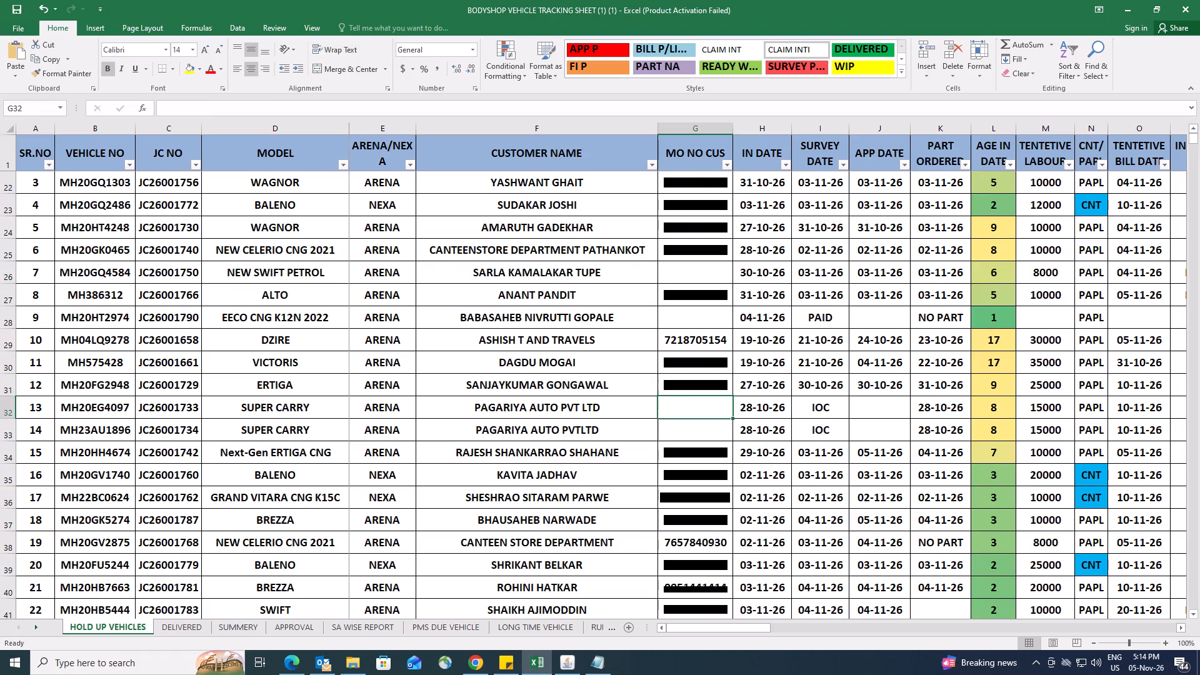
pyautogui.press('Down')
pyautogui.press('Down')
pyautogui.press('Down')
pyautogui.press('Down')
pyautogui.press('Down')
pyautogui.press('Down')
pyautogui.press('Down')
pyautogui.press('Down')
pyautogui.press('Down')
pyautogui.press('Down')
pyautogui.press('Down')
pyautogui.press('Down')
pyautogui.press('Down')
pyautogui.press('Down')
pyautogui.press('Down')
pyautogui.press('Down')
pyautogui.press('Down')
pyautogui.press('Down')
pyautogui.press('Down')
pyautogui.press('Down')
pyautogui.press('Down')
pyautogui.press('Down')
pyautogui.press('Down')
pyautogui.press('Down')
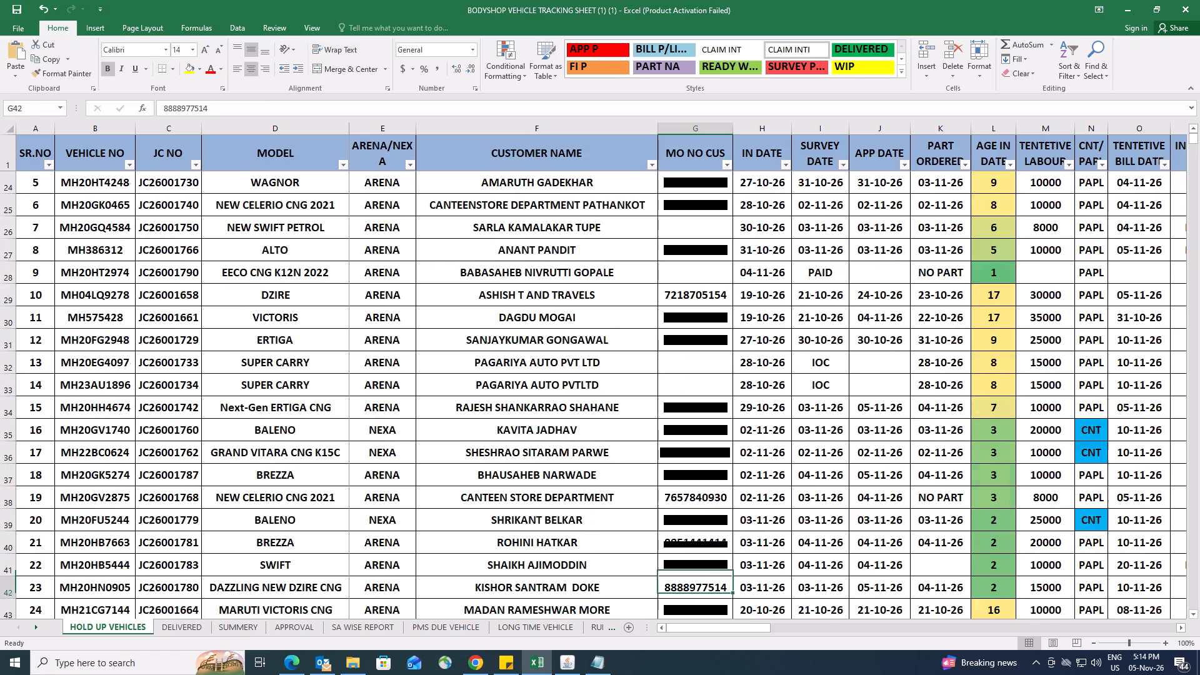
pyautogui.press('Down')
pyautogui.press('Up')
pyautogui.press('Up')
pyautogui.press('Up')
pyautogui.press('Left')
pyautogui.press('Left')
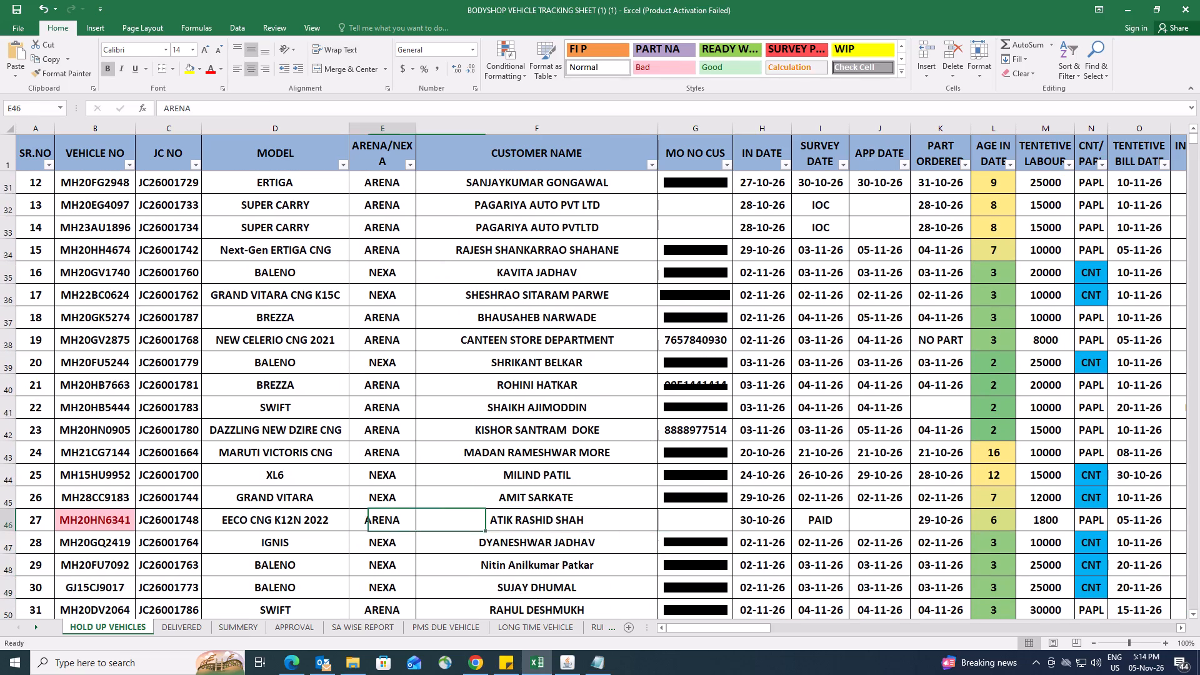
pyautogui.press('Left')
pyautogui.press('Left')
pyautogui.press('Left')
pyautogui.press('Right')
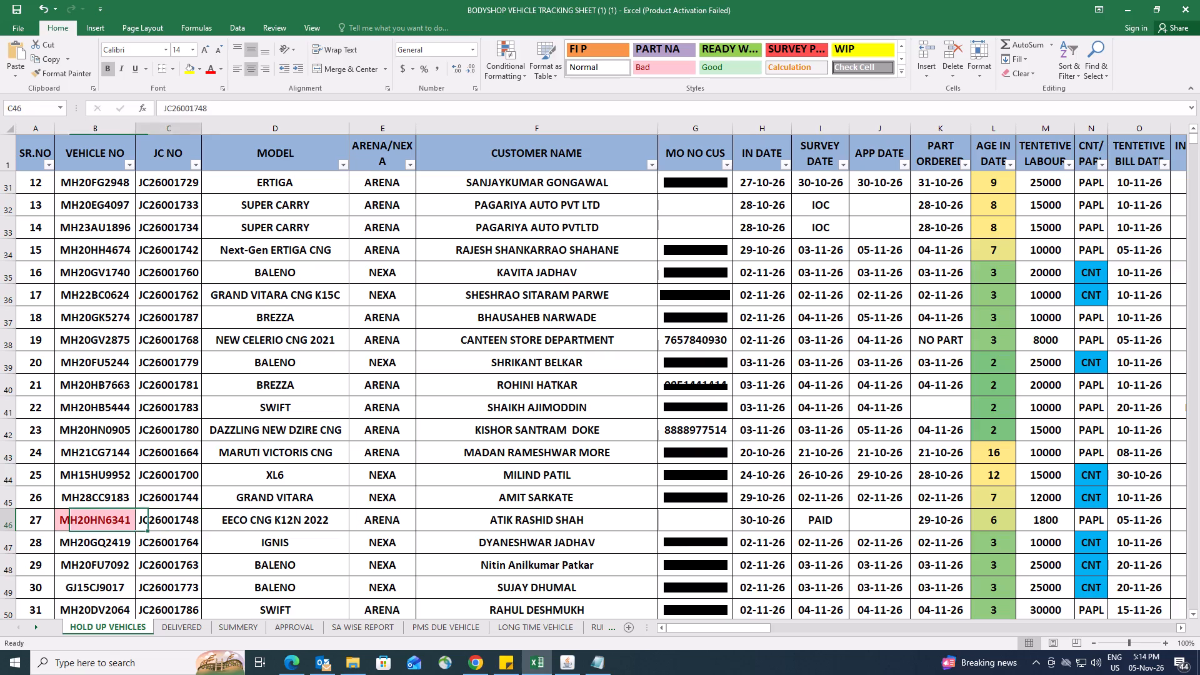
pyautogui.press('Right')
pyautogui.press('Right')
pyautogui.press('Right')
pyautogui.press('Right')
pyautogui.press('Right')
pyautogui.press('Left')
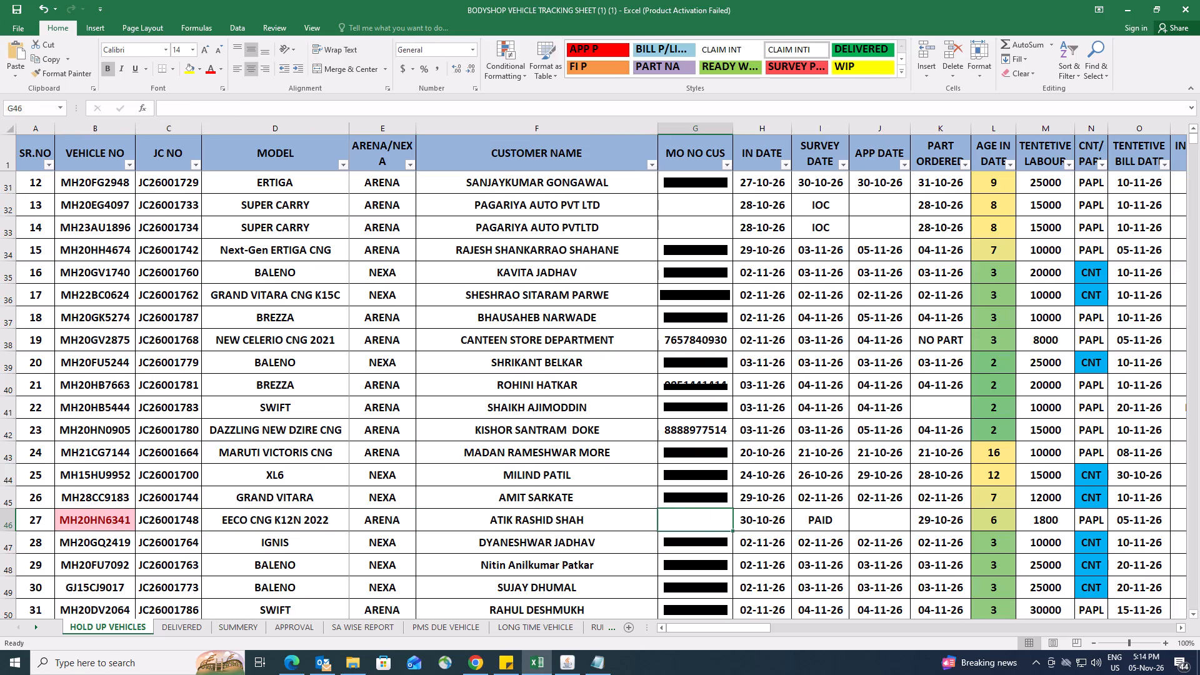
pyautogui.press('Left')
pyautogui.press('Left')
pyautogui.press('Left')
pyautogui.press('Left')
pyautogui.press('Up')
pyautogui.press('Up')
pyautogui.press('Up')
pyautogui.press('Up')
pyautogui.press('Up')
pyautogui.press('Up')
pyautogui.press('Up')
pyautogui.press('Up')
pyautogui.press('Up')
pyautogui.press('Up')
pyautogui.press('Up')
pyautogui.press('Up')
pyautogui.press('Up')
pyautogui.press('Up')
pyautogui.press('Up')
pyautogui.press('Up')
pyautogui.press('Up')
pyautogui.press('Up')
pyautogui.press('Up')
pyautogui.press('Up')
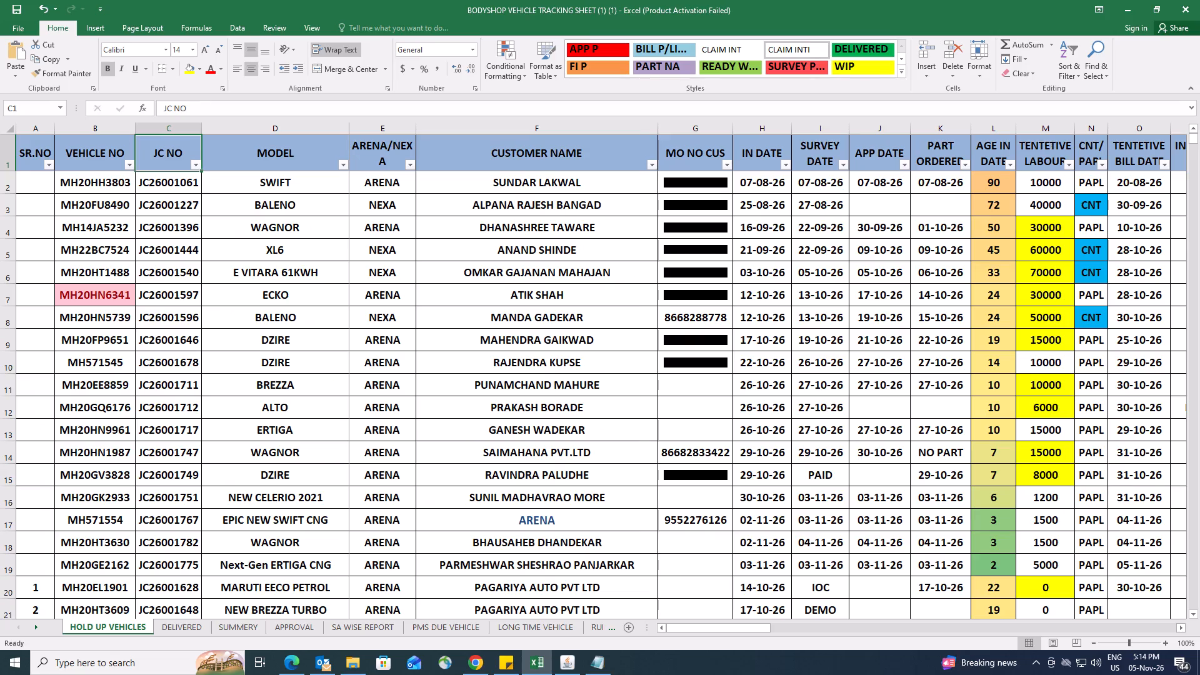
pyautogui.press('Down')
pyautogui.press('Down')
pyautogui.press('Down')
pyautogui.press('Down')
pyautogui.press('Down')
pyautogui.press('Up')
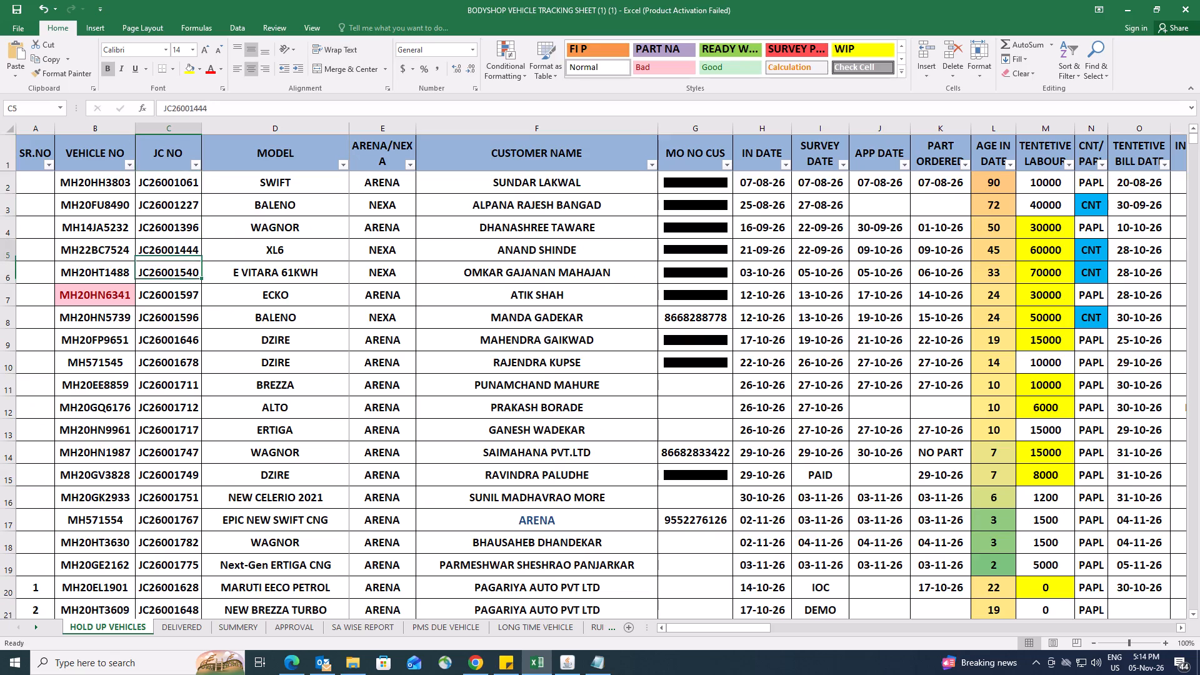
pyautogui.press('Up')
pyautogui.press('Down')
pyautogui.press('Down')
pyautogui.press('Down')
pyautogui.press('Down')
pyautogui.press('Down')
pyautogui.press('Down')
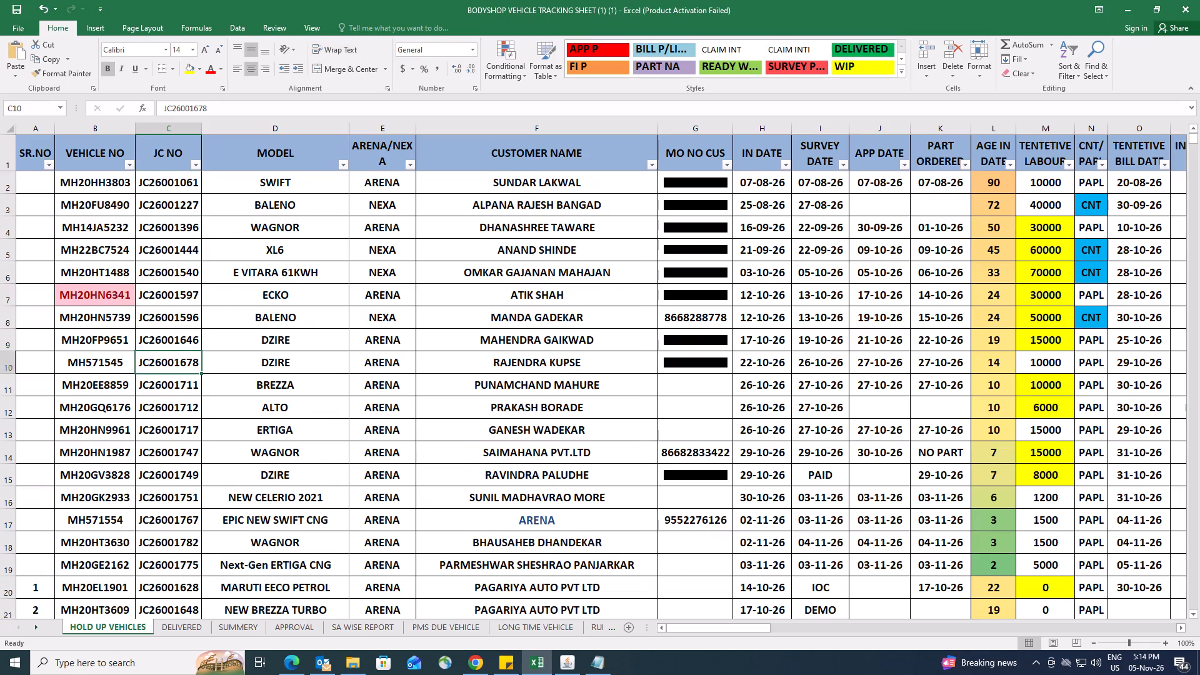
pyautogui.press('Up')
pyautogui.press('Up')
pyautogui.press('Up')
pyautogui.press('Right')
pyautogui.press('Right')
pyautogui.press('Right')
pyautogui.press('Right')
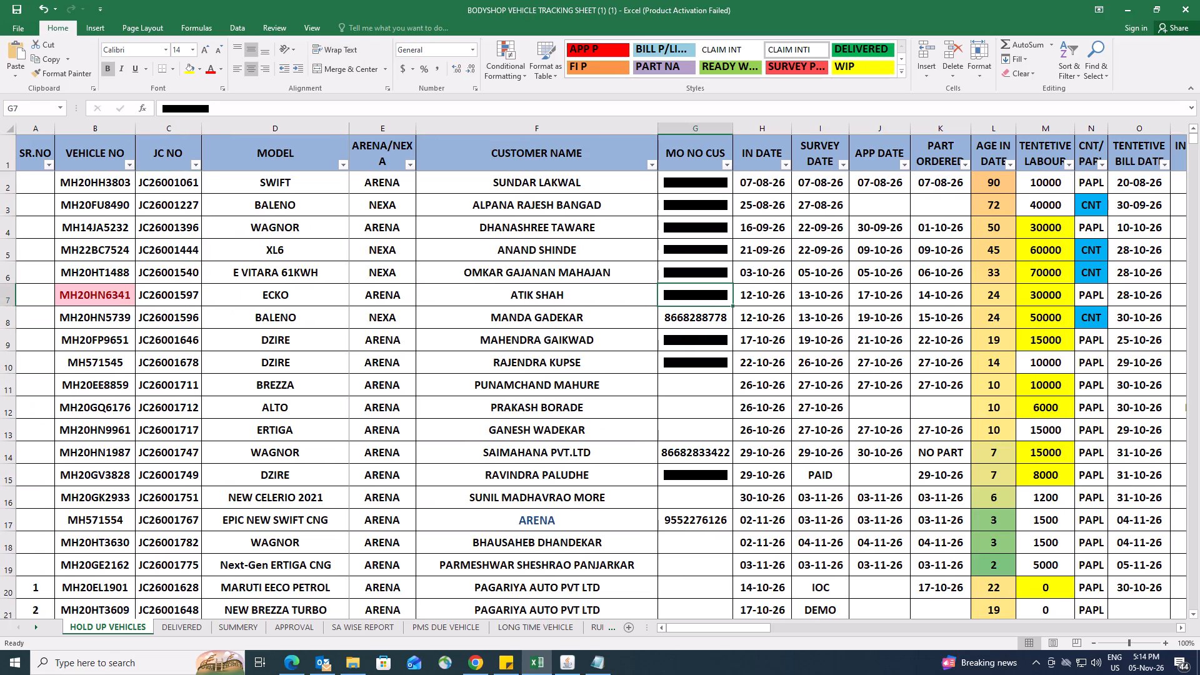
pyautogui.hotkey('ctrl', 'c')
pyautogui.press('Down')
pyautogui.press('Down')
pyautogui.press('Down')
pyautogui.press('Down')
pyautogui.press('Down')
pyautogui.press('Down')
pyautogui.press('Down')
pyautogui.press('Down')
pyautogui.press('Down')
pyautogui.press('Down')
pyautogui.press('Down')
pyautogui.press('Down')
pyautogui.press('Down')
pyautogui.press('Down')
pyautogui.press('Down')
pyautogui.press('Down')
pyautogui.press('Down')
pyautogui.press('Down')
pyautogui.press('Down')
pyautogui.press('Down')
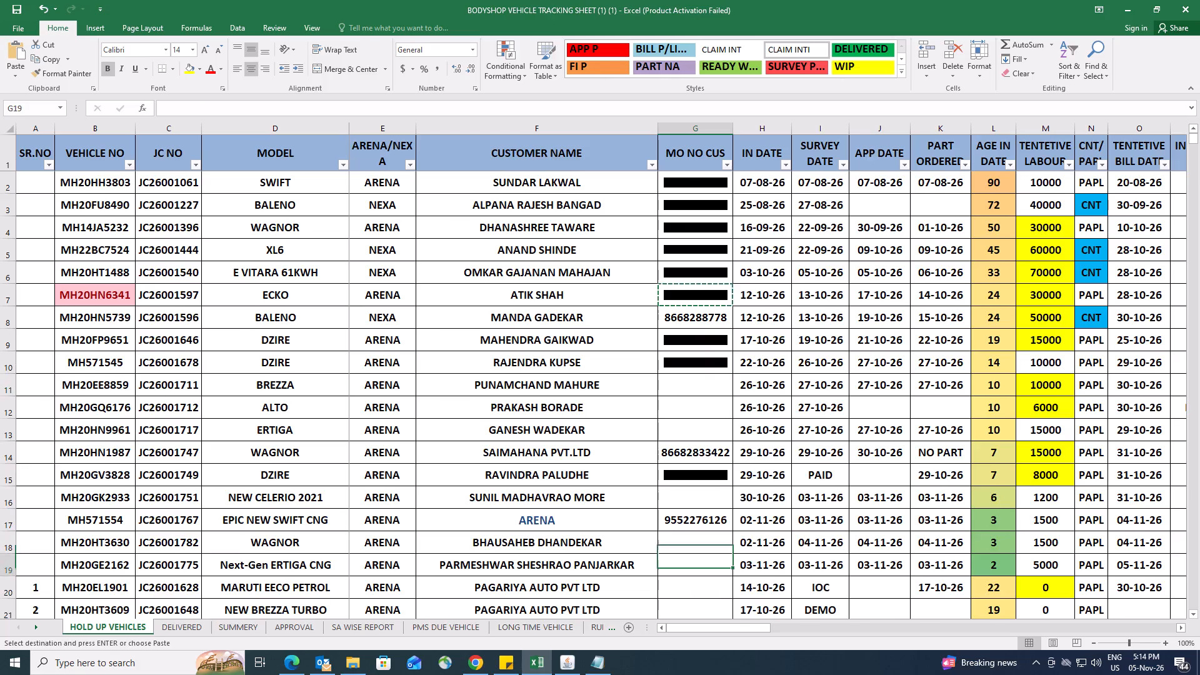
pyautogui.press('Down')
pyautogui.press('Down')
pyautogui.press('Down')
pyautogui.press('Down')
pyautogui.press('Down')
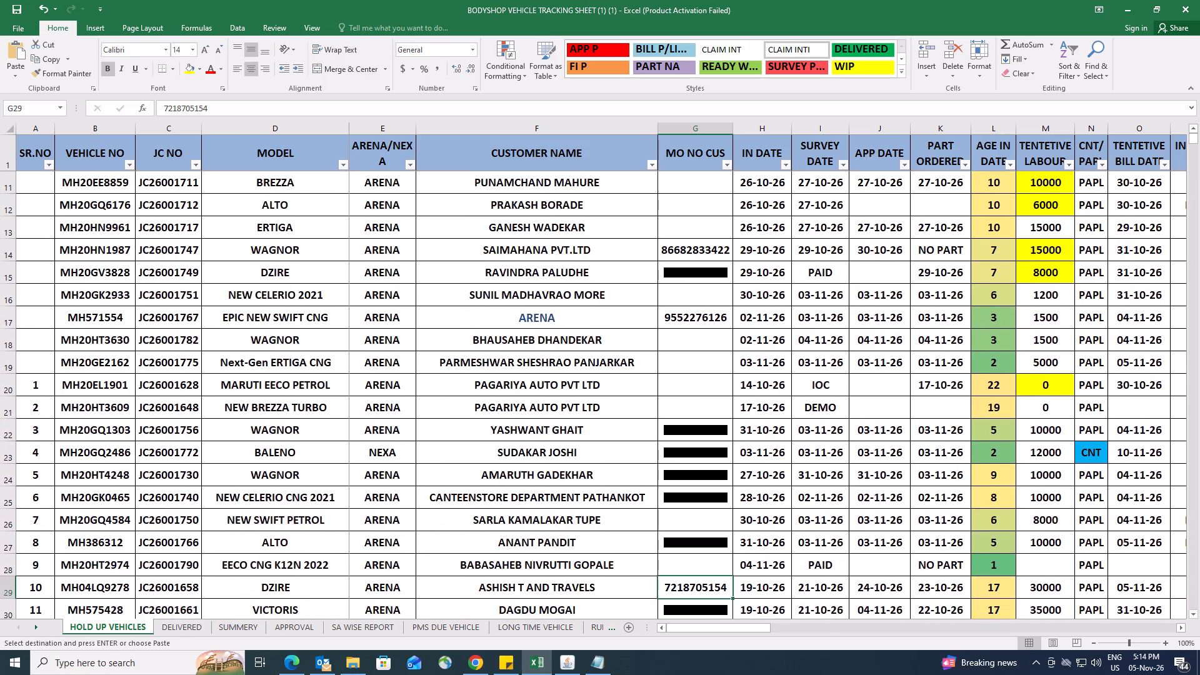
pyautogui.press('Down')
pyautogui.press('Down')
pyautogui.press('Down')
pyautogui.press('Down')
pyautogui.press('Down')
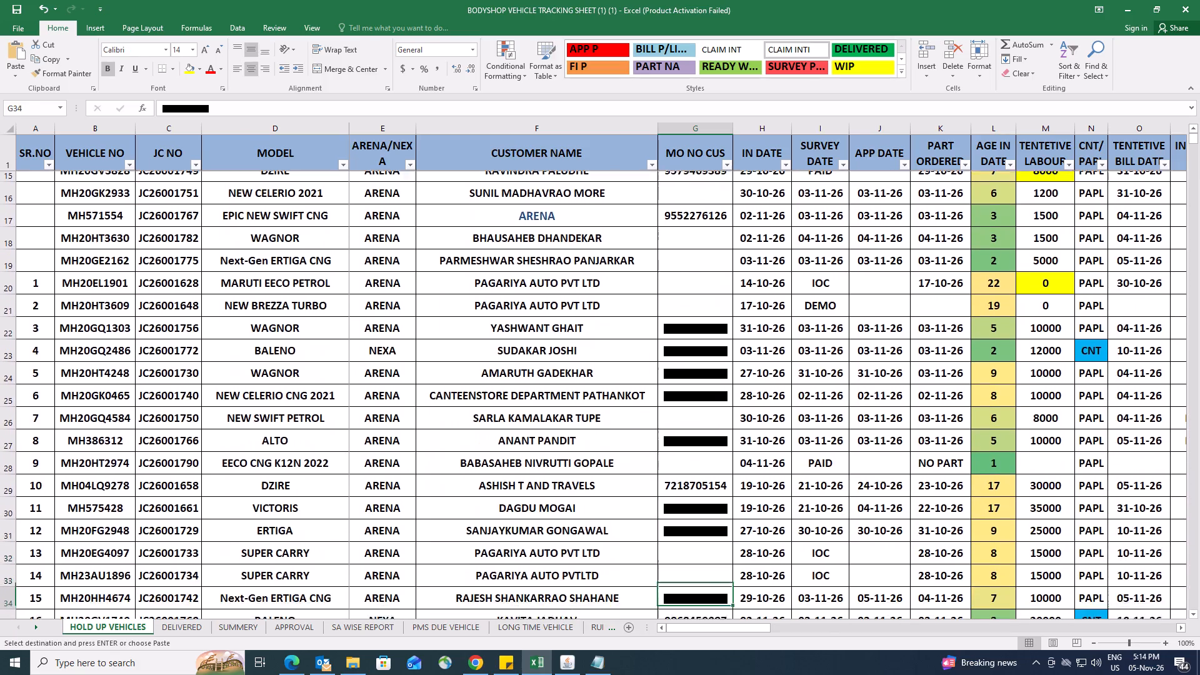
pyautogui.press('Down')
pyautogui.press('Up')
pyautogui.press('Up')
pyautogui.press('Up')
pyautogui.press('Down')
pyautogui.press('Down')
pyautogui.press('Down')
pyautogui.press('Down')
pyautogui.press('Down')
pyautogui.press('Down')
pyautogui.press('Down')
pyautogui.press('Down')
pyautogui.press('Down')
pyautogui.press('Down')
pyautogui.press('Down')
pyautogui.press('Down')
pyautogui.press('Down')
pyautogui.press('Down')
pyautogui.press('Down')
pyautogui.press('Down')
pyautogui.press('Down')
pyautogui.press('Down')
pyautogui.press('Down')
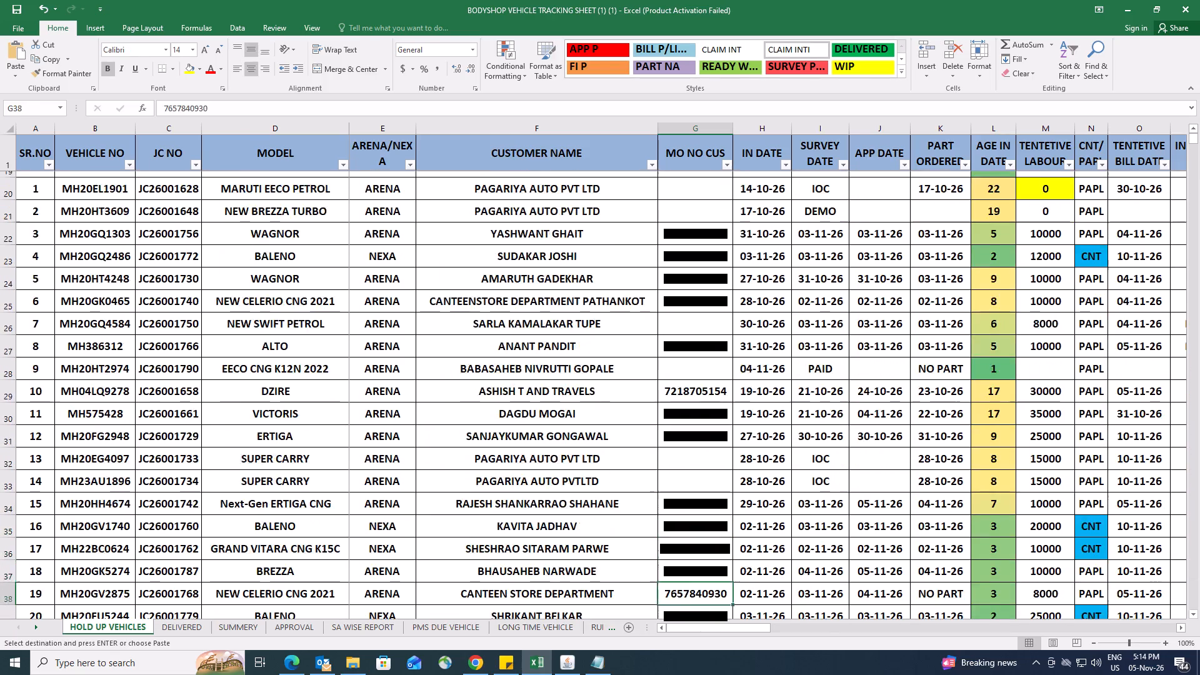
pyautogui.press('Down')
pyautogui.press('Down')
pyautogui.press('Down')
pyautogui.press('Down')
pyautogui.press('Down')
pyautogui.press('Up')
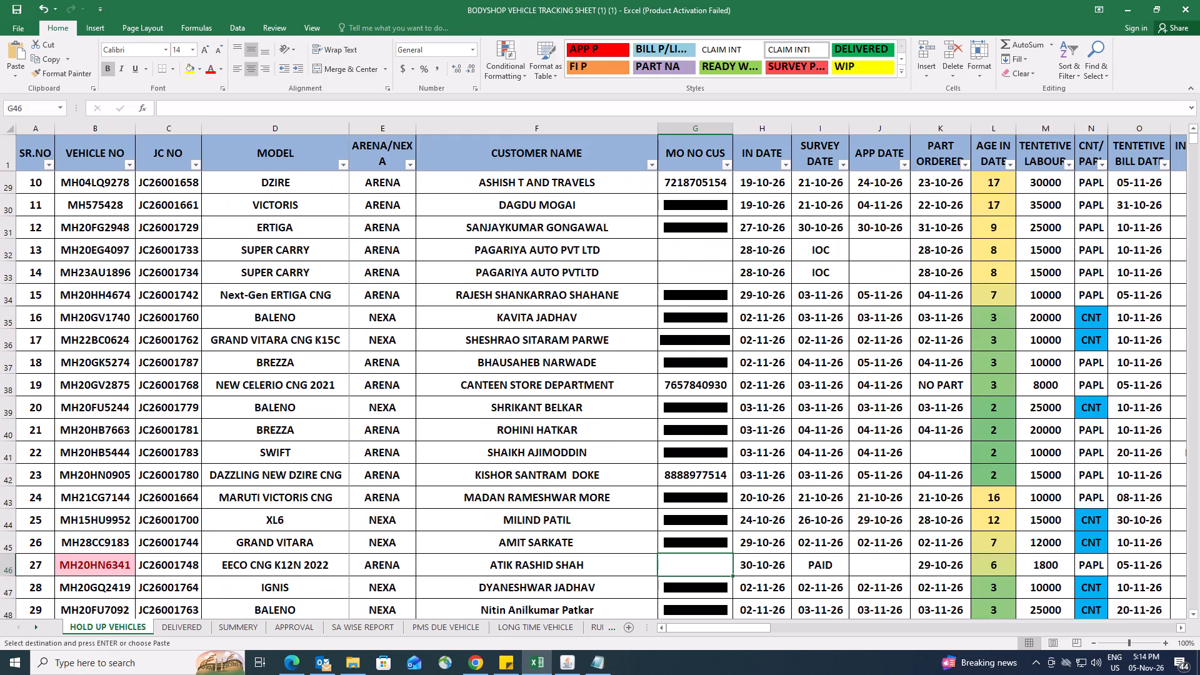
pyautogui.hotkey('ctrl', 'v')
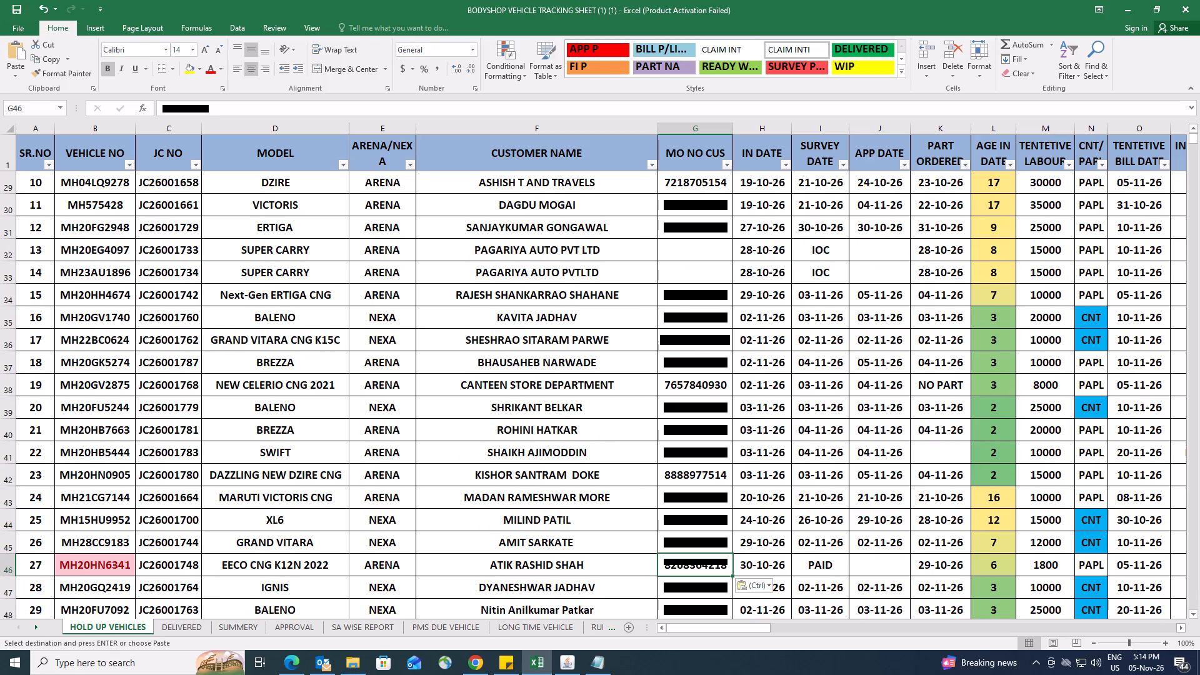
pyautogui.press('Down')
pyautogui.press('Down')
pyautogui.press('Down')
pyautogui.press('Down')
pyautogui.press('Down')
pyautogui.press('Down')
pyautogui.press('Down')
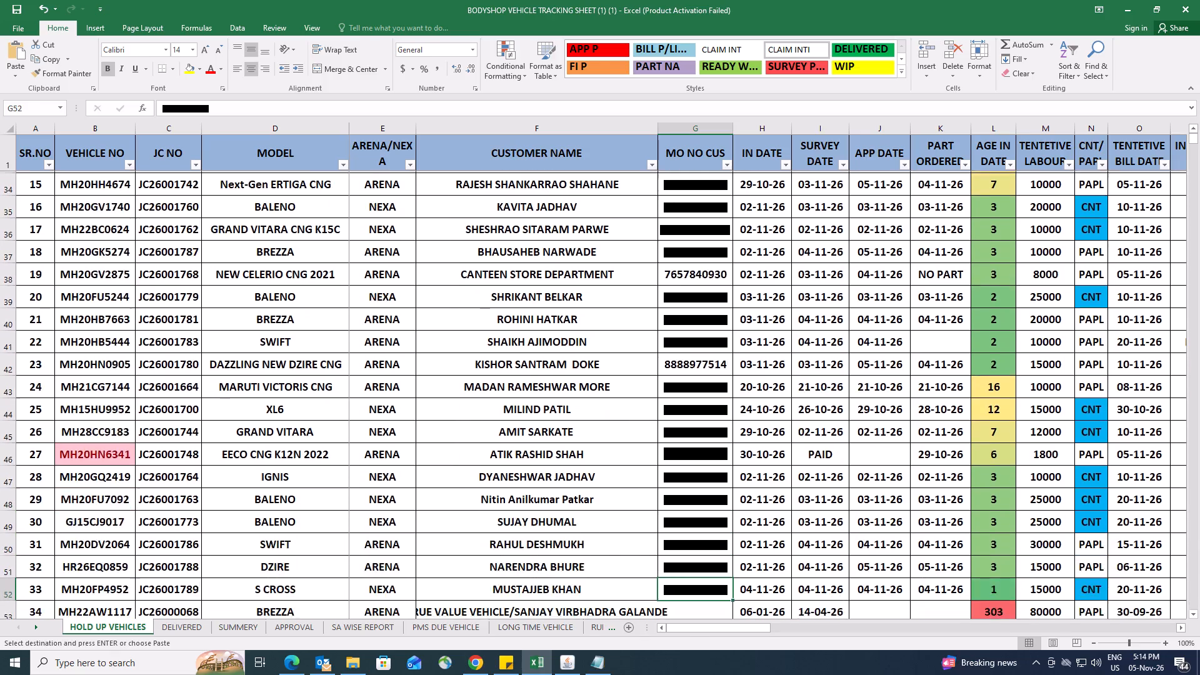
pyautogui.press('Down')
pyautogui.press('Down')
pyautogui.press('Down')
pyautogui.press('Up')
pyautogui.press('Up')
pyautogui.press('Up')
pyautogui.press('Left')
pyautogui.press('Left')
pyautogui.press('Left')
pyautogui.press('Left')
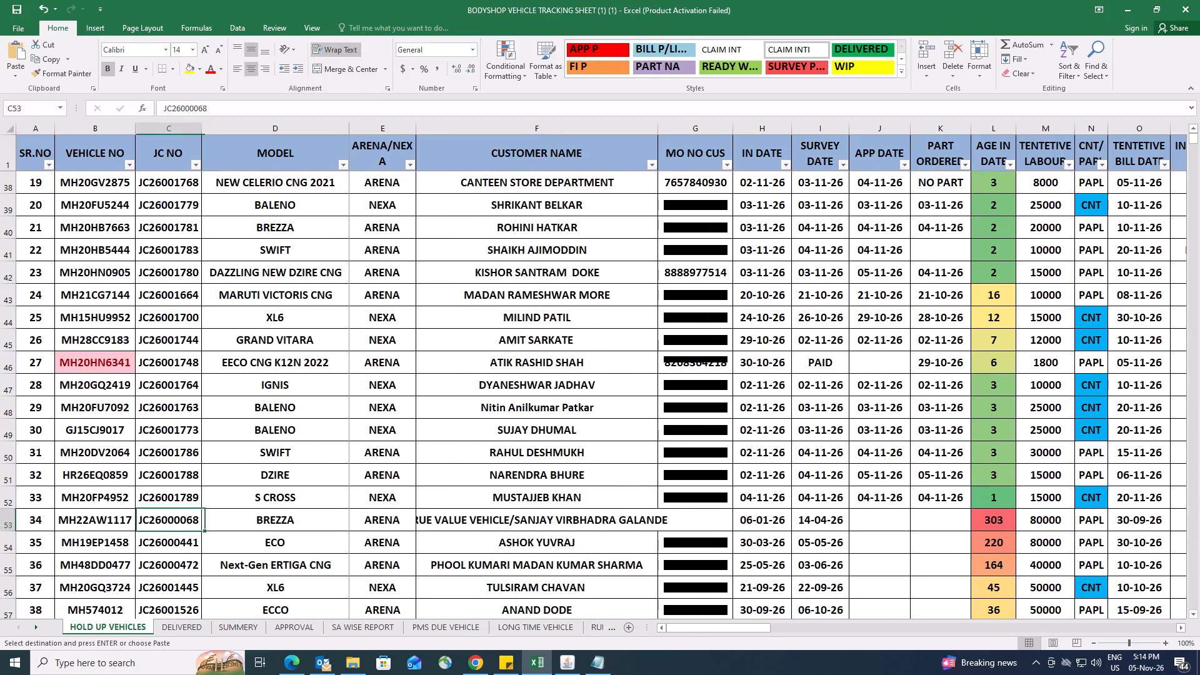
pyautogui.press('Left')
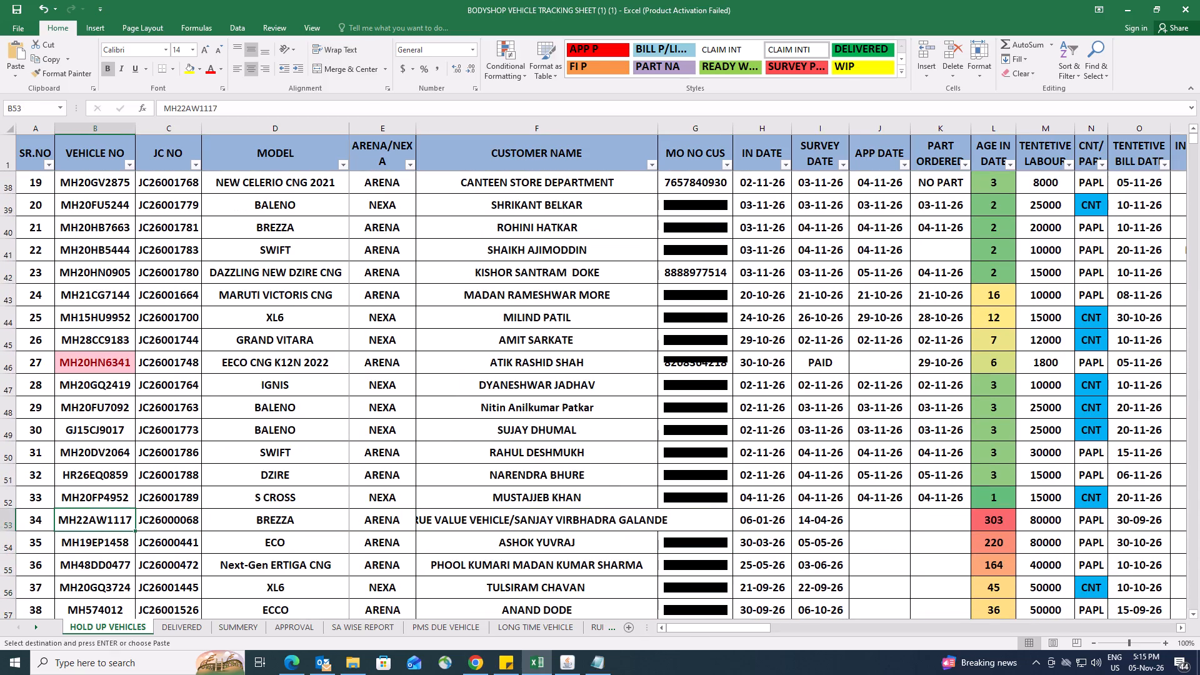
pyautogui.press('Right')
pyautogui.press('Right')
pyautogui.press('Right')
pyautogui.press('Right')
pyautogui.press('Right')
pyautogui.press('Right')
pyautogui.press('Left')
pyautogui.press('Left')
pyautogui.press('Left')
pyautogui.press('Left')
pyautogui.press('Left')
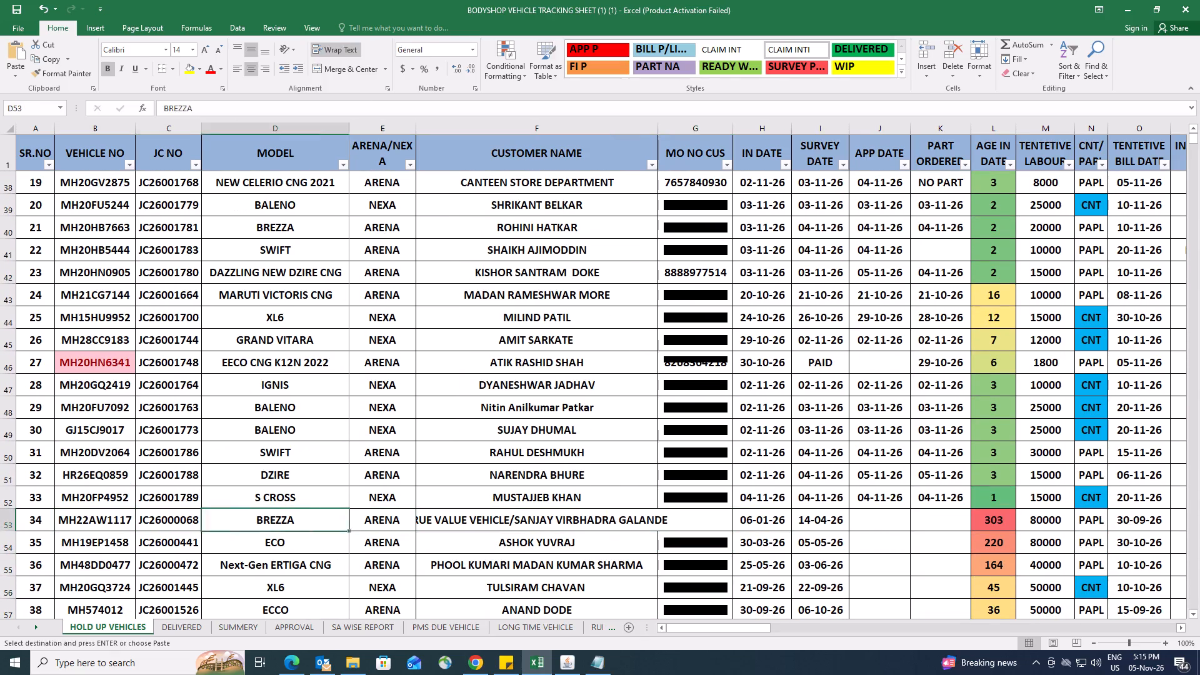
pyautogui.press('Left')
pyautogui.press('Left')
pyautogui.press('Right')
pyautogui.press('Right')
pyautogui.press('Down')
pyautogui.press('Down')
pyautogui.press('Down')
pyautogui.press('Down')
pyautogui.press('Down')
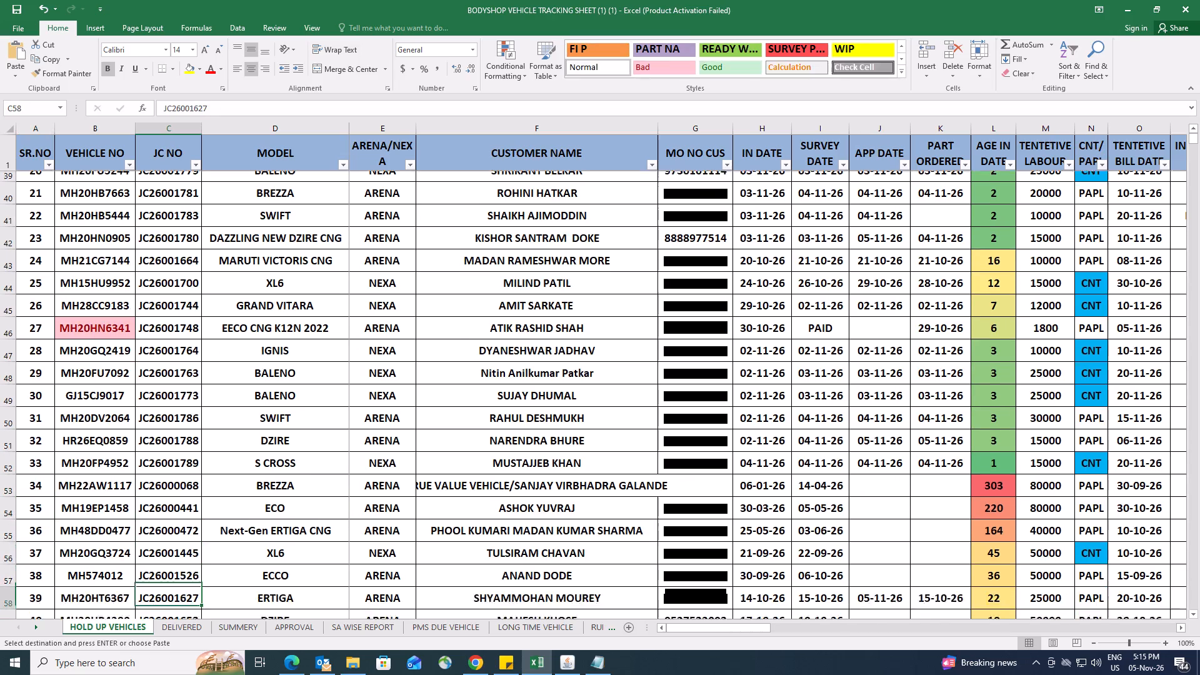
pyautogui.press('Down')
pyautogui.press('Down')
pyautogui.press('Down')
pyautogui.press('Down')
pyautogui.press('Down')
pyautogui.press('Down')
pyautogui.press('Down')
pyautogui.press('Down')
pyautogui.press('Down')
pyautogui.press('Down')
pyautogui.press('Down')
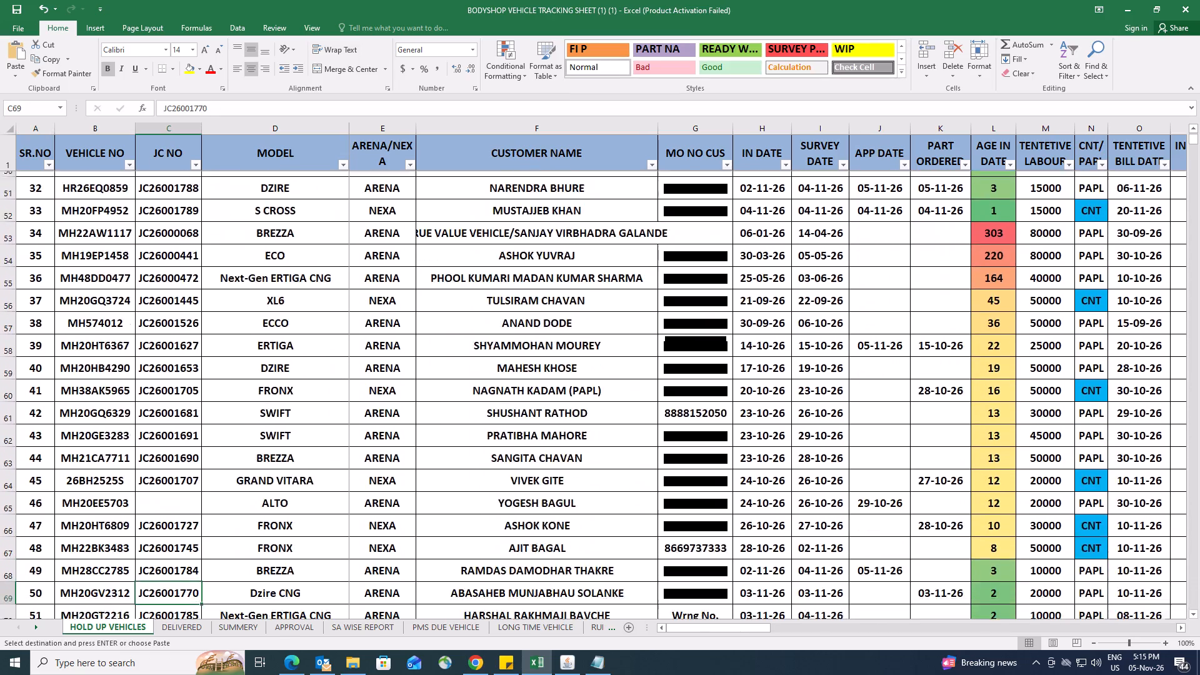
pyautogui.press('Down')
pyautogui.press('Down')
pyautogui.press('Down')
pyautogui.press('Down')
pyautogui.press('Up')
pyautogui.press('Up')
pyautogui.press('Up')
pyautogui.press('Up')
pyautogui.press('Up')
pyautogui.press('Up')
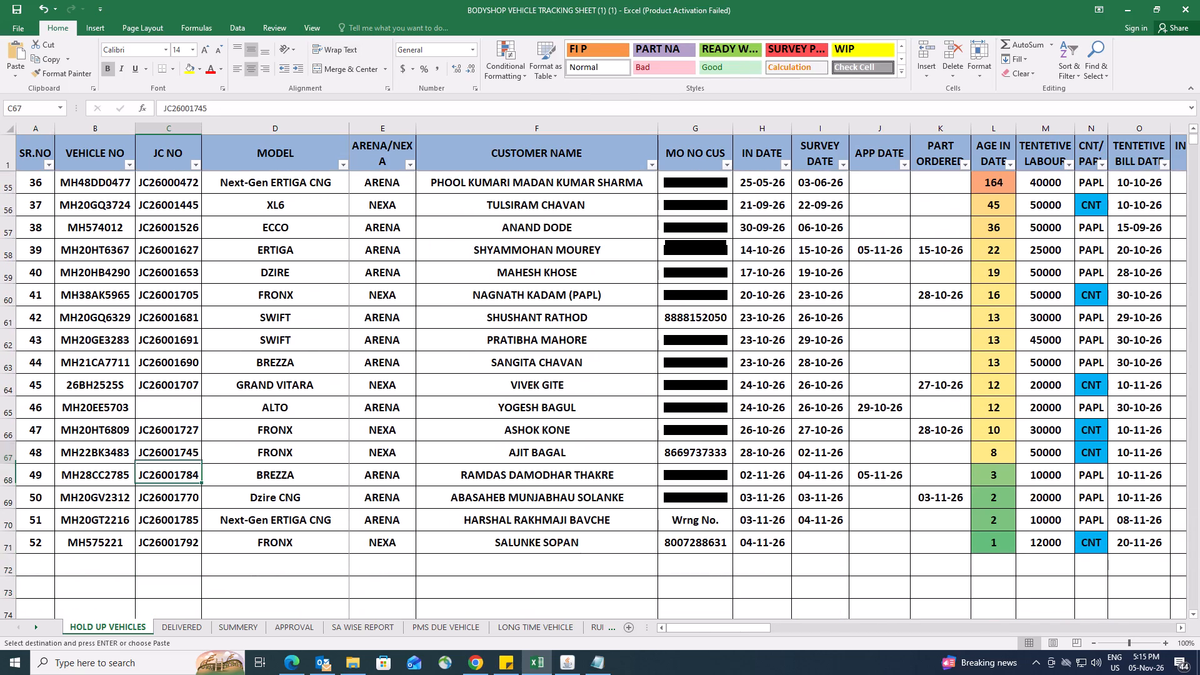
pyautogui.press('Up')
pyautogui.press('Up')
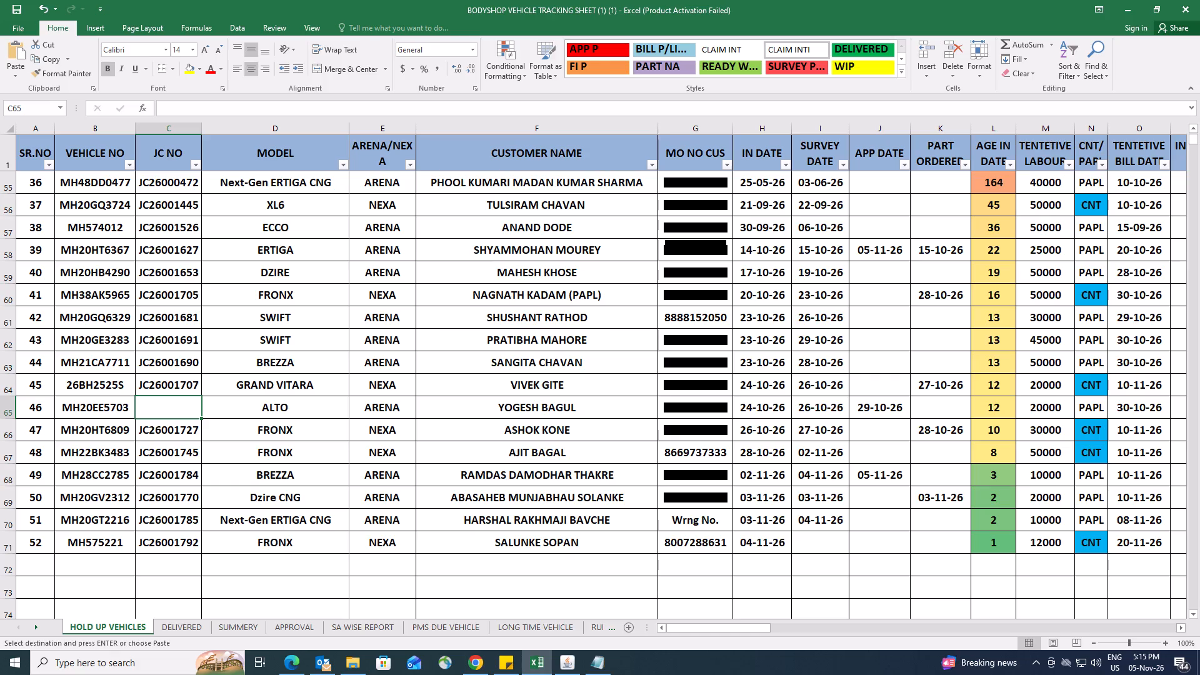
pyautogui.press('Up')
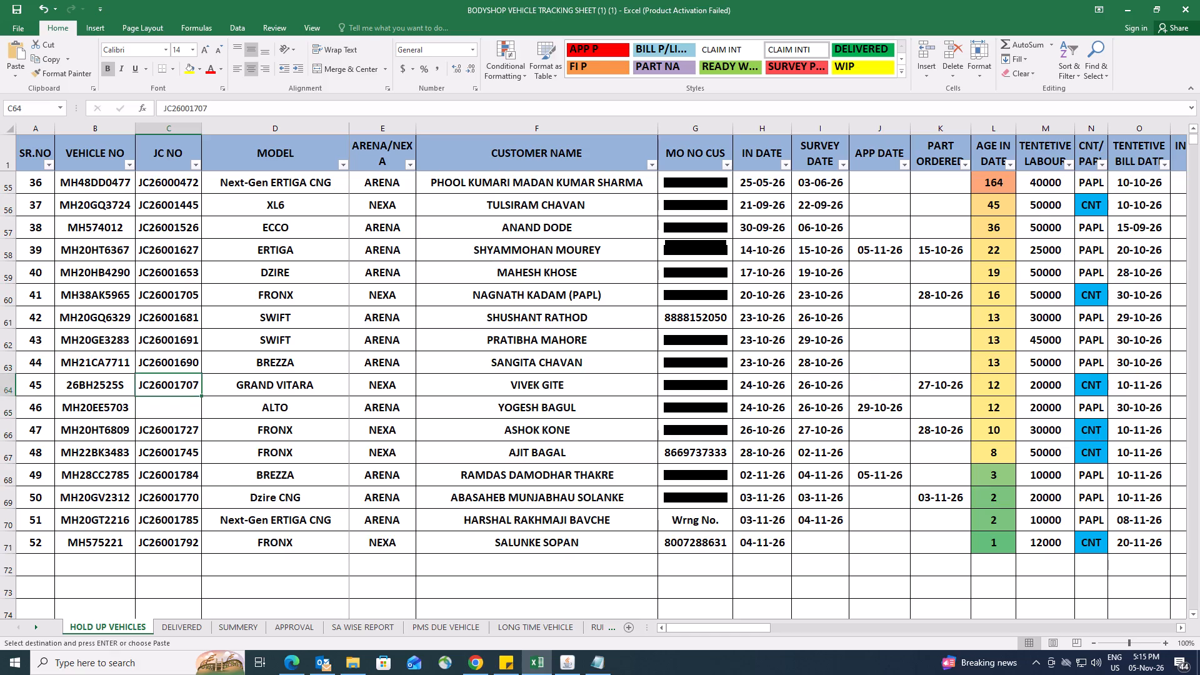
pyautogui.press('Down')
pyautogui.press('Left')
pyautogui.press('Right')
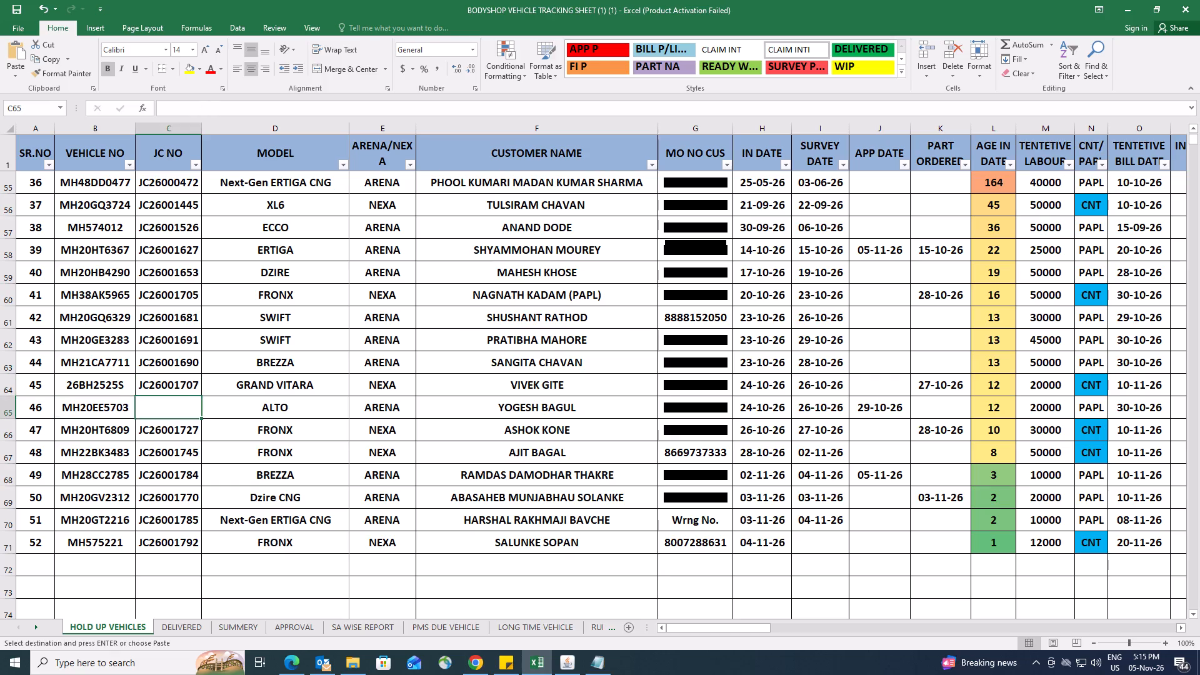
pyautogui.press('Left')
pyautogui.press('Right')
pyautogui.press('Left')
pyautogui.press('Right')
pyautogui.press('Left')
pyautogui.press('Right')
pyautogui.press('Left')
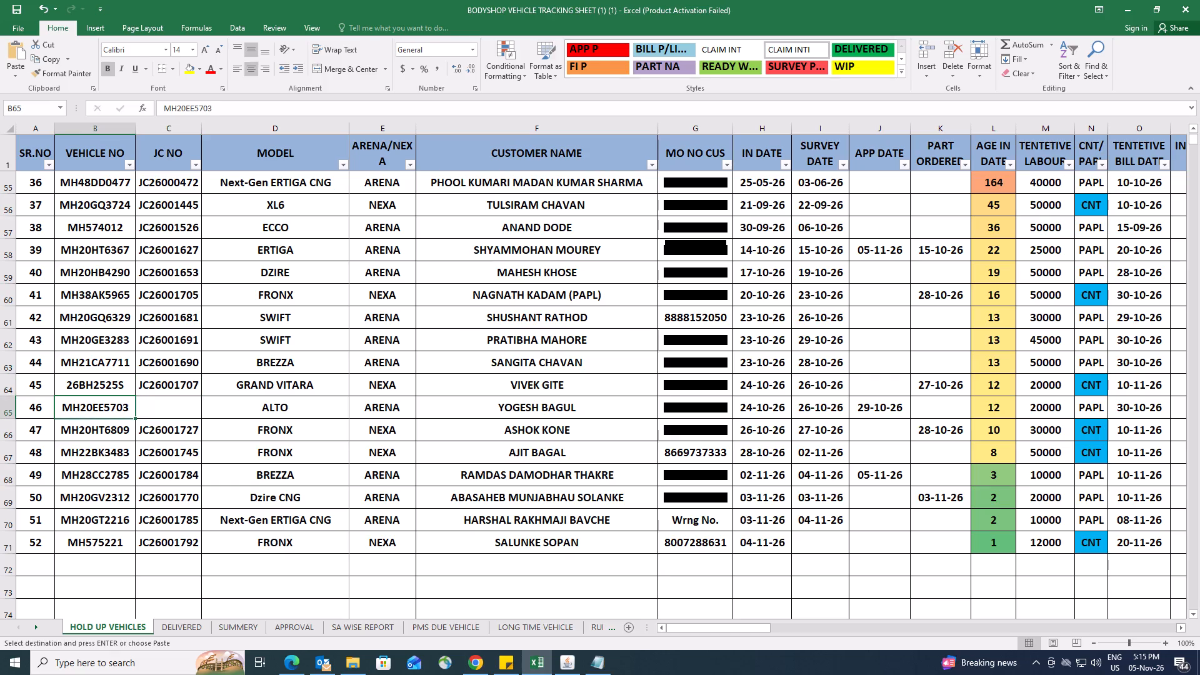
pyautogui.press('Right')
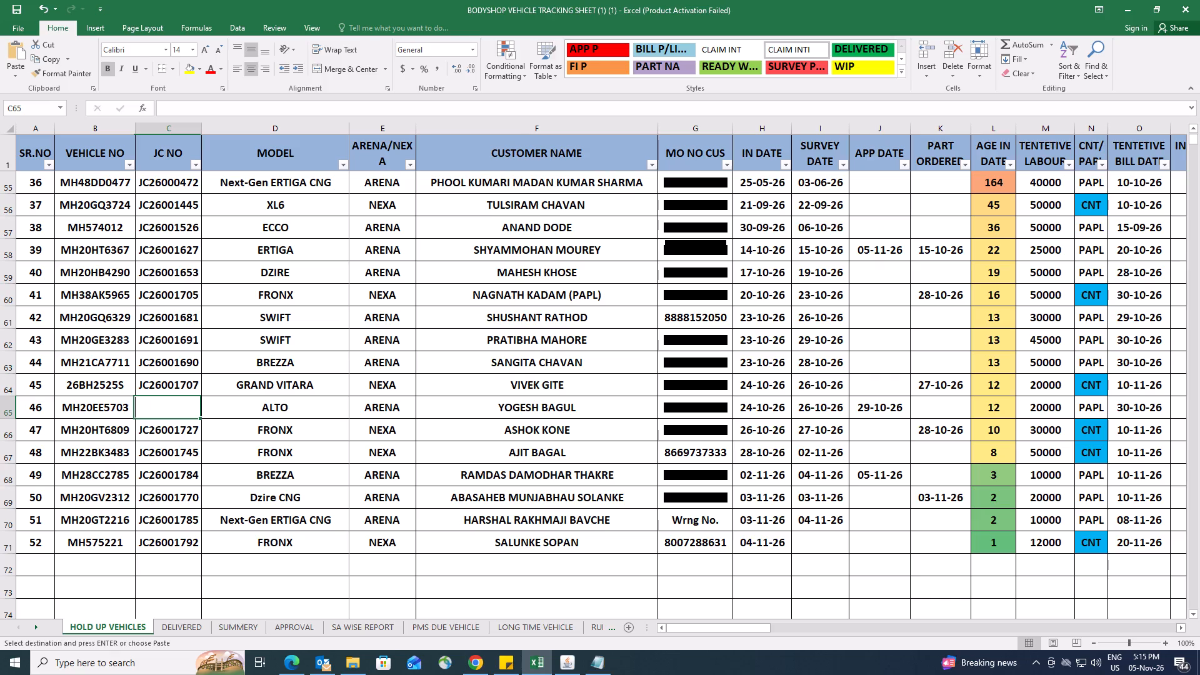
pyautogui.press('Down')
pyautogui.press('Down')
pyautogui.press('Down')
pyautogui.press('Down')
pyautogui.press('Down')
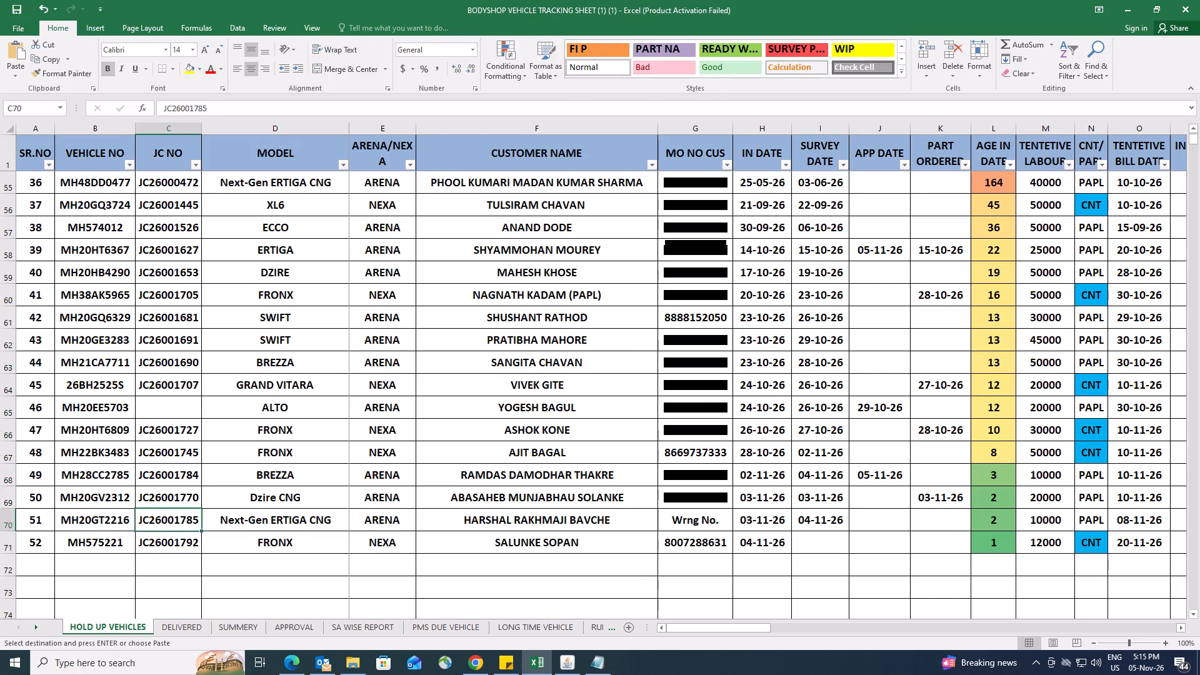
pyautogui.press('Down')
pyautogui.press('Left')
pyautogui.press('Up')
pyautogui.press('Right')
pyautogui.press('Right')
pyautogui.press('Right')
pyautogui.press('Right')
pyautogui.press('Right')
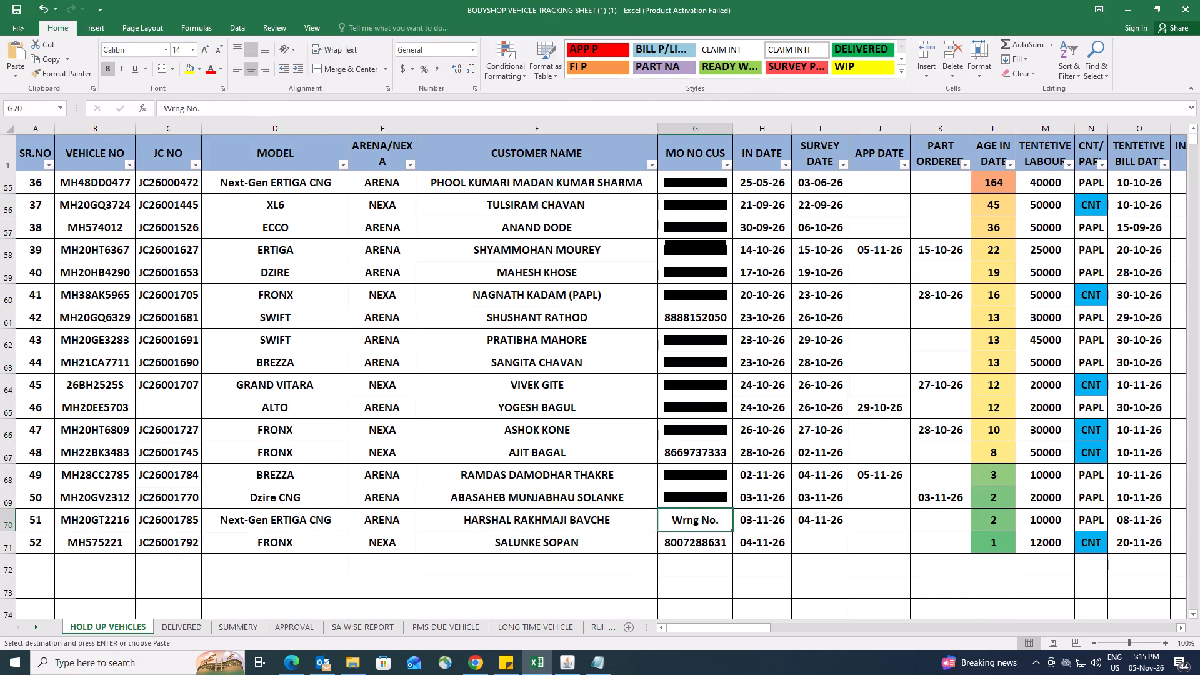
pyautogui.press('Left')
pyautogui.press('Left')
pyautogui.press('Left')
pyautogui.press('Left')
pyautogui.press('Left')
pyautogui.press('Right')
pyautogui.press('Right')
pyautogui.press('Right')
pyautogui.press('Right')
pyautogui.press('Right')
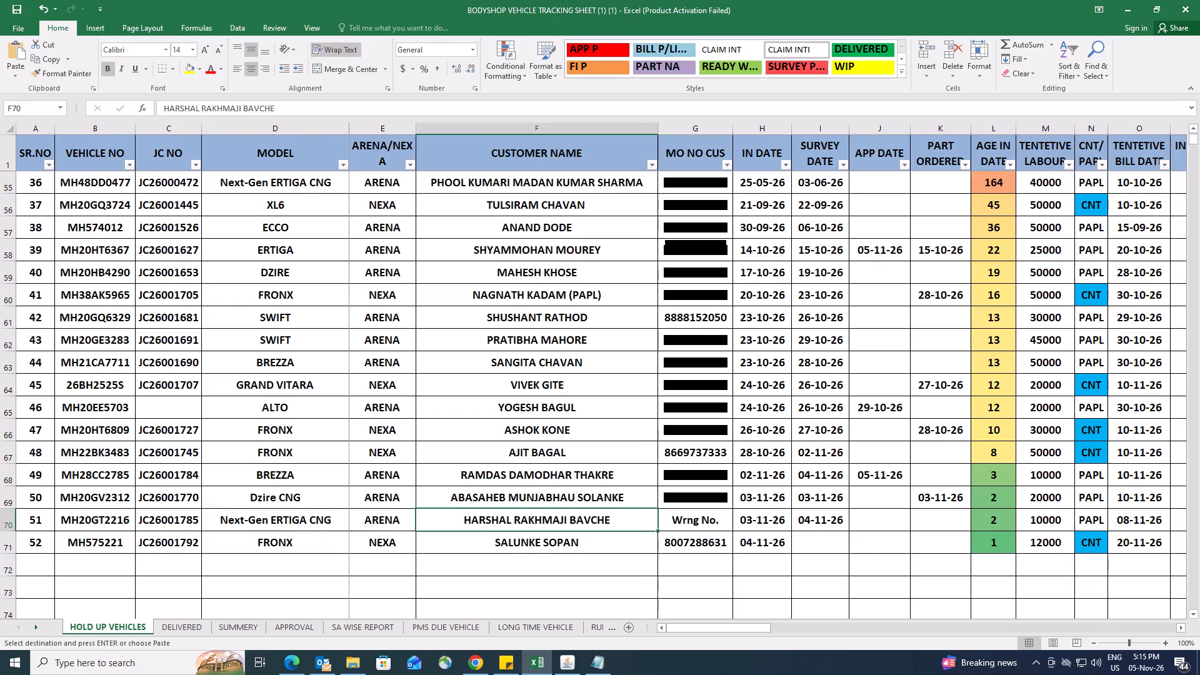
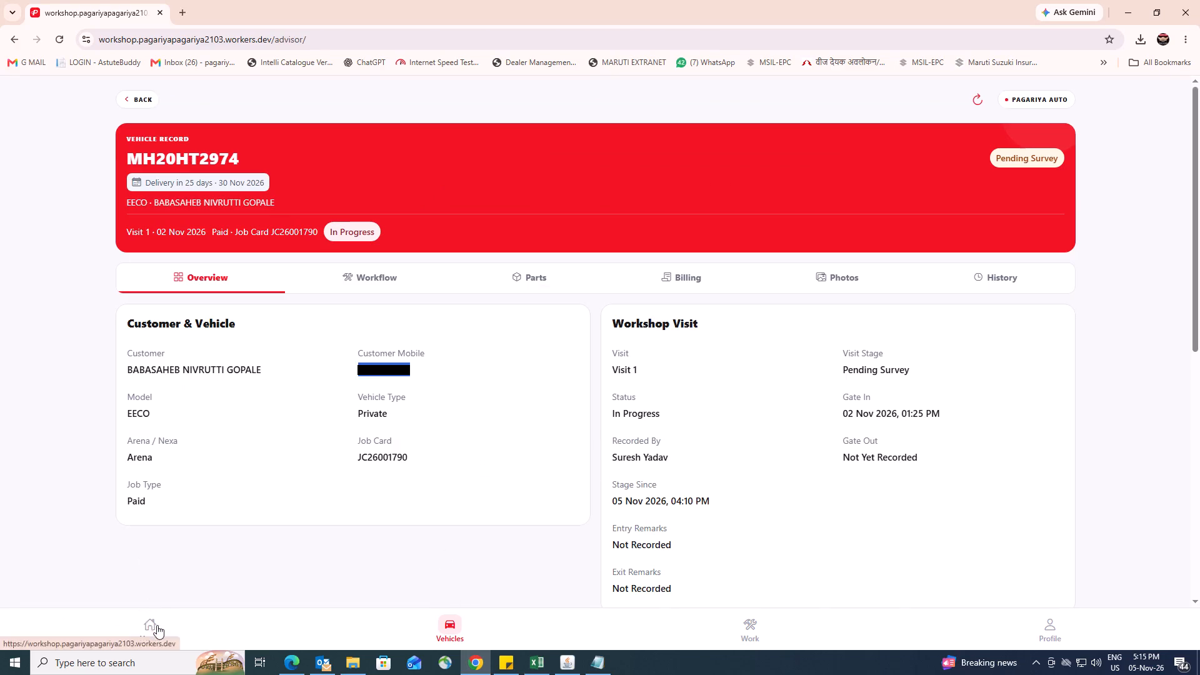
pyautogui.click(209, 364)
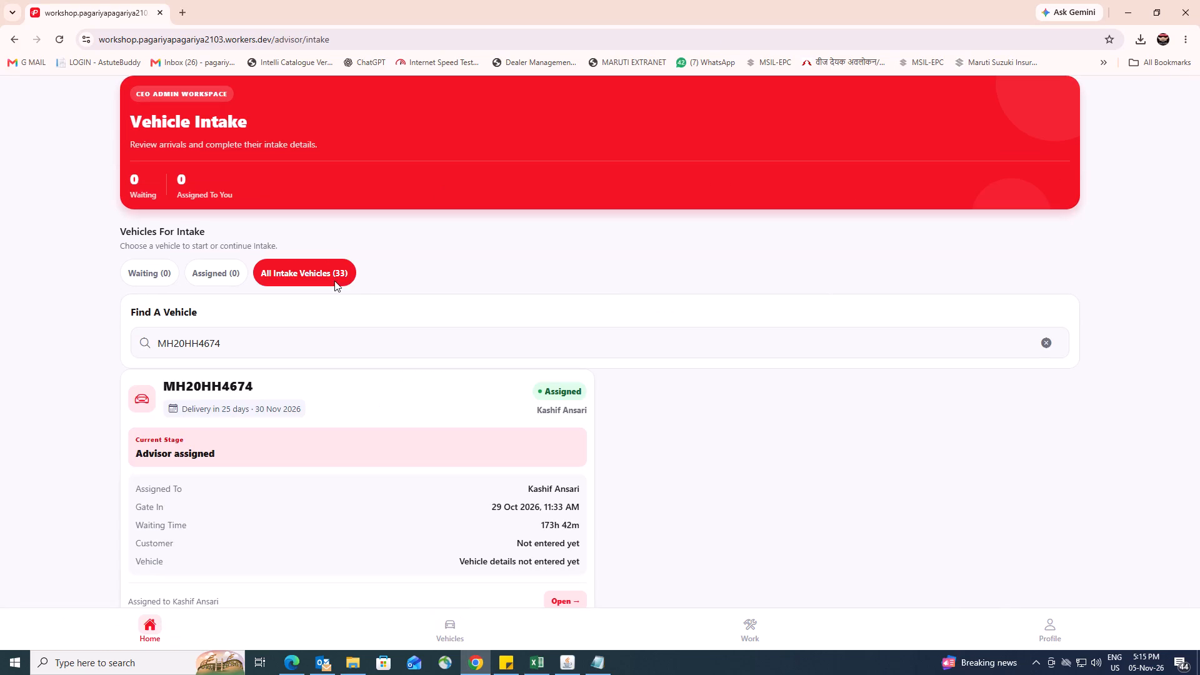
pyautogui.click(267, 345)
pyautogui.hotkey('ctrl', 'a')
pyautogui.hotkey('ctrl', 'v')
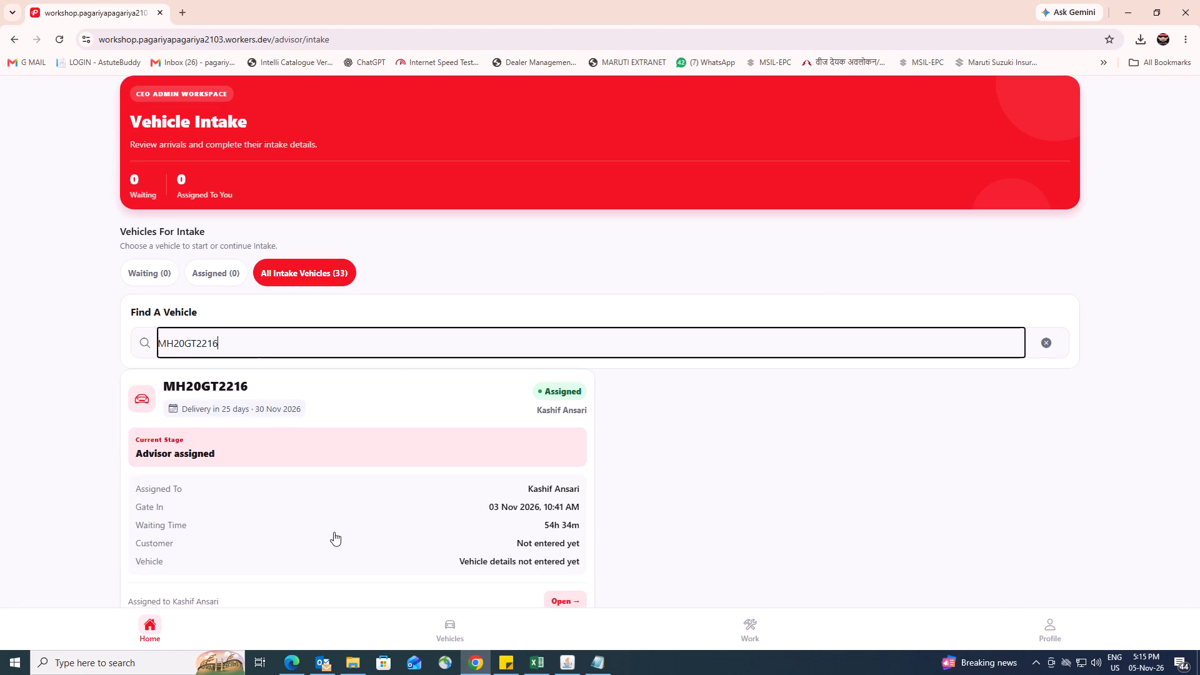
pyautogui.click(379, 517)
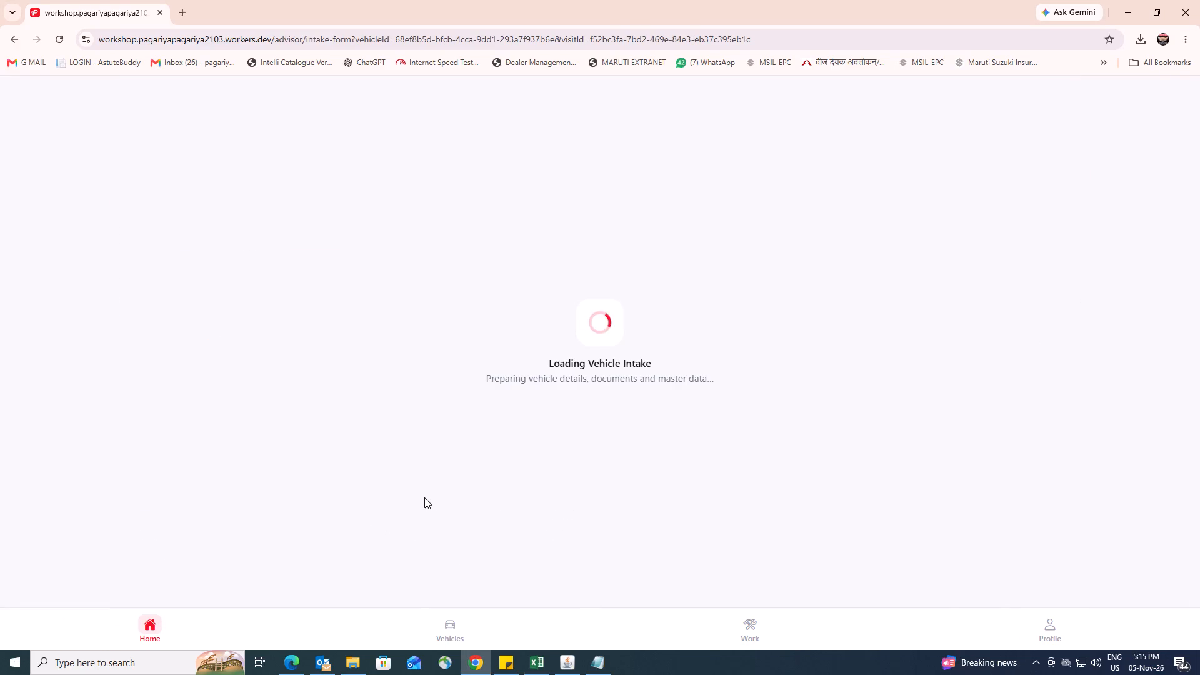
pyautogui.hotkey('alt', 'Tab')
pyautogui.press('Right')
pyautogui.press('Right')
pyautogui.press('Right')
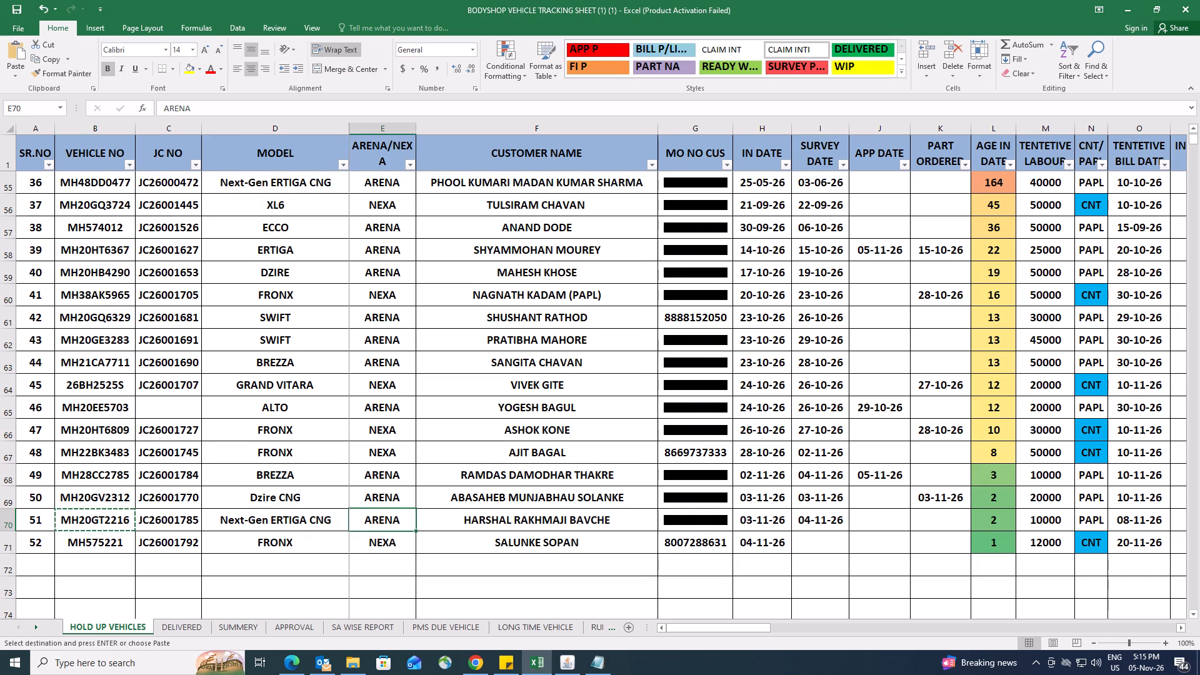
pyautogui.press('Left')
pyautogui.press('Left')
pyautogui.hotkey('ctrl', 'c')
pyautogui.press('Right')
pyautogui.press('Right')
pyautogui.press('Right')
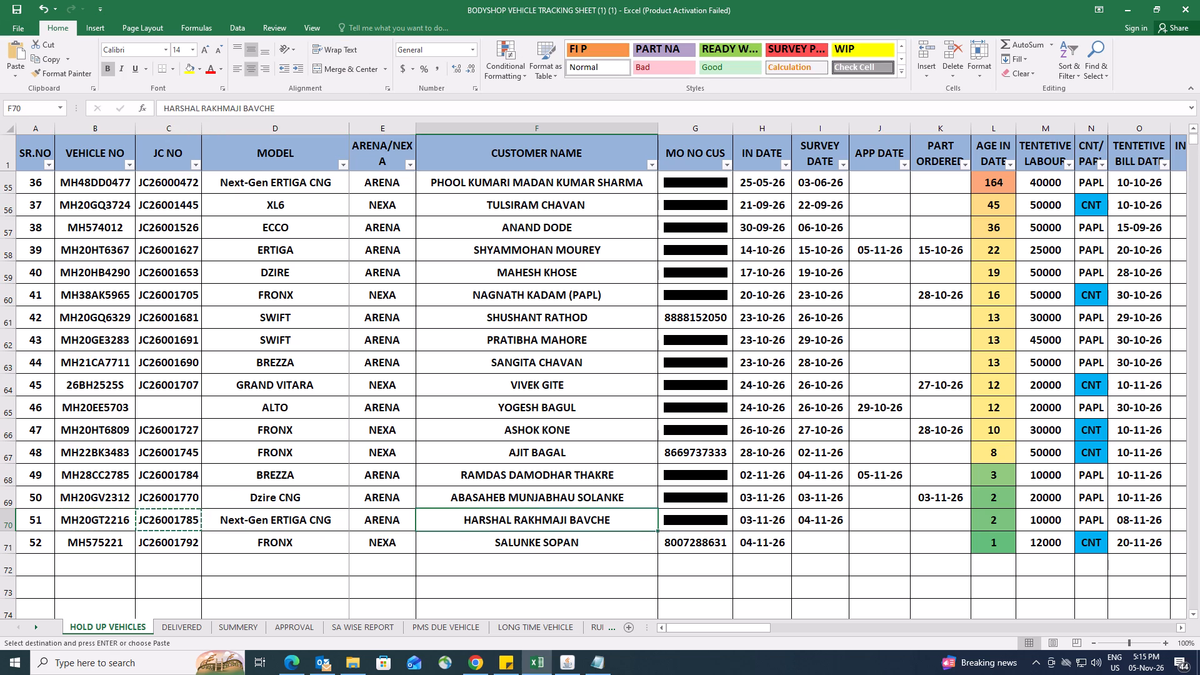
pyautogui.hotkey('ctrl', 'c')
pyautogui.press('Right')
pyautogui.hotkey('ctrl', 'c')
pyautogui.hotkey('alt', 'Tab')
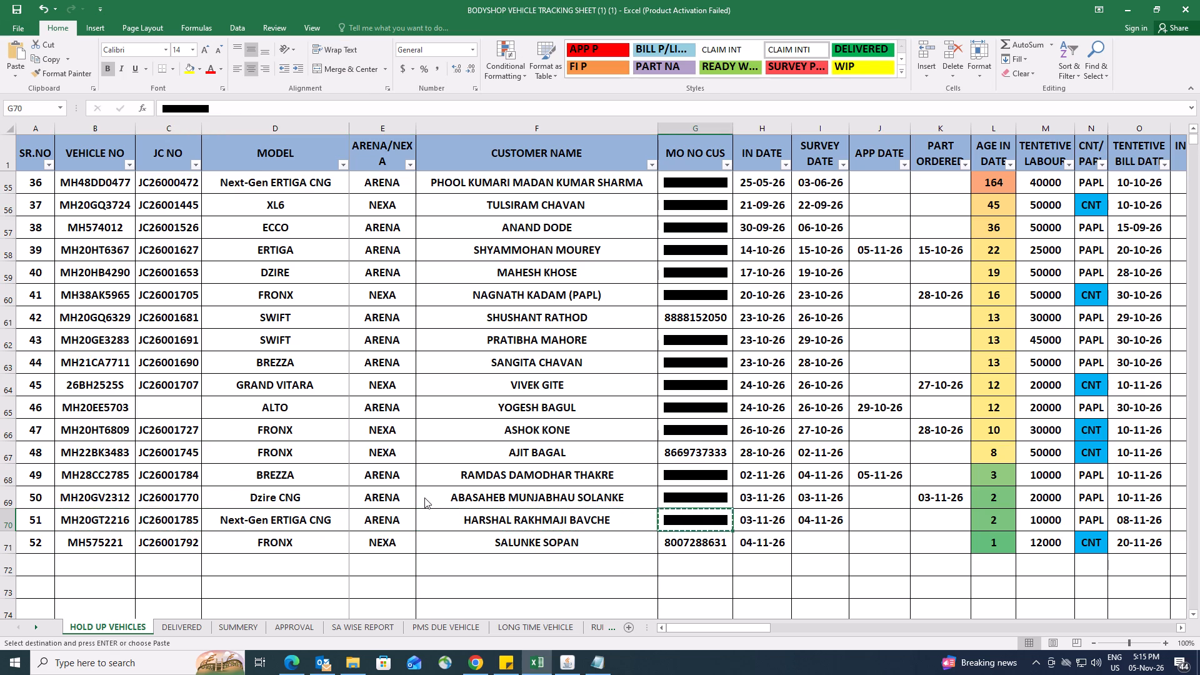
pyautogui.click(184, 397)
pyautogui.press('super+v')
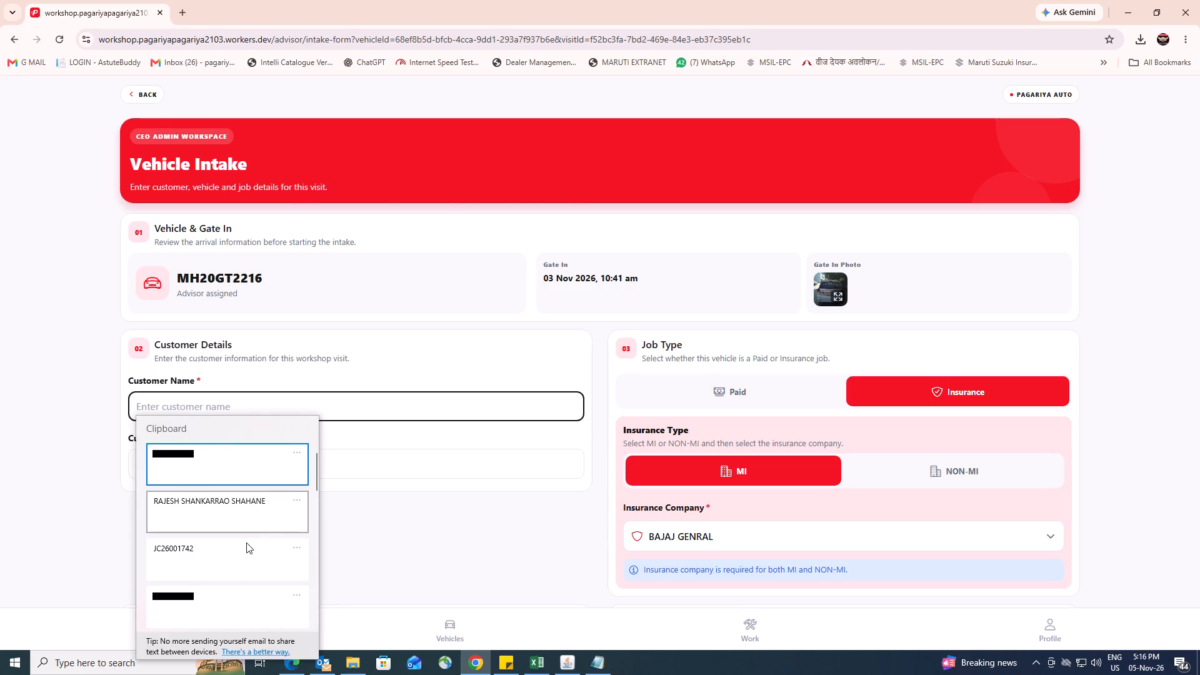
pyautogui.hotkey('alt', 'Tab')
pyautogui.press('Left')
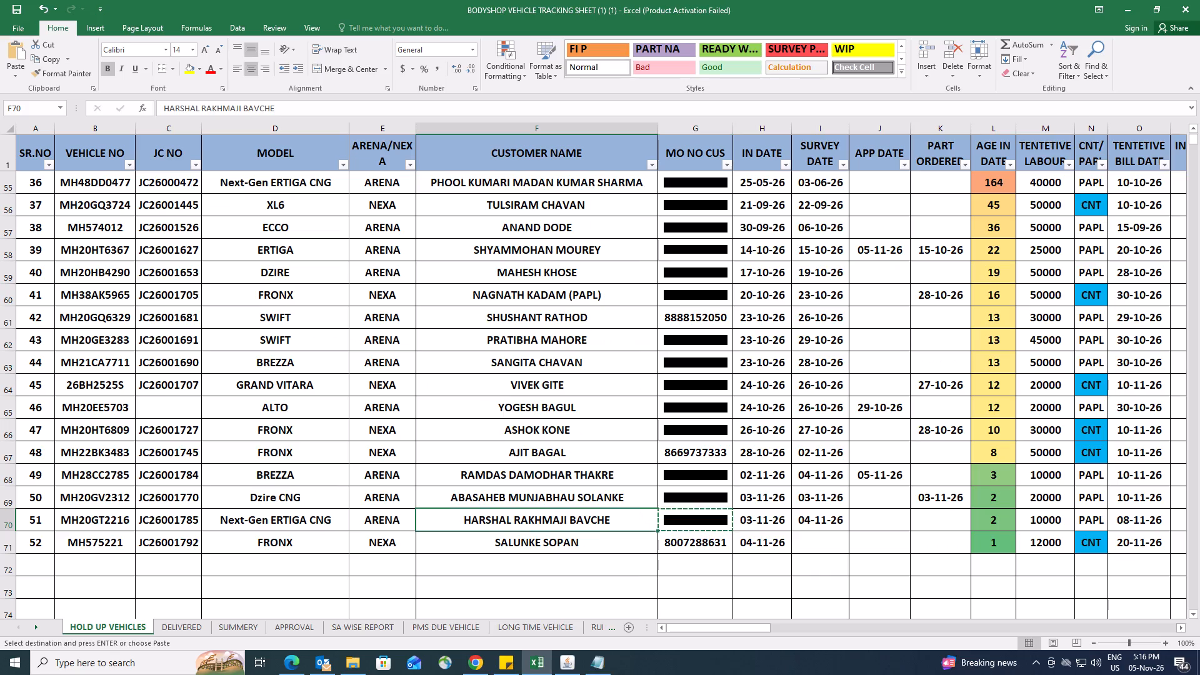
pyautogui.hotkey('ctrl', 'c')
pyautogui.hotkey('alt', 'Tab')
pyautogui.hotkey('ctrl', 'v')
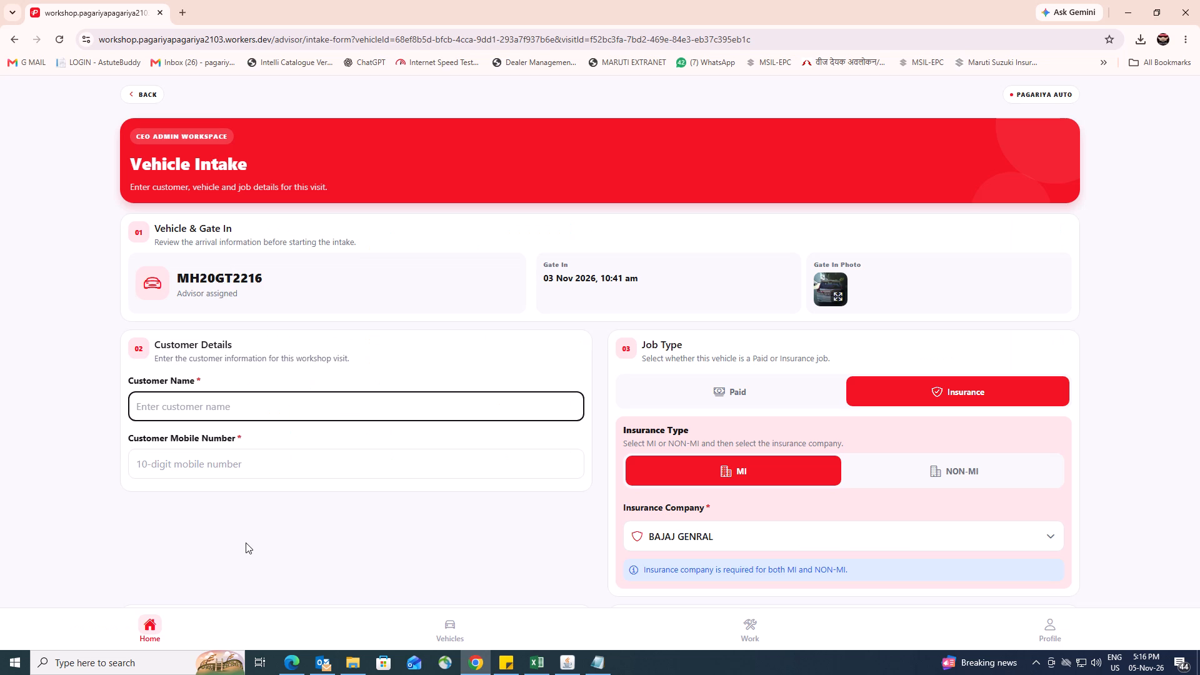
pyautogui.hotkey('alt', 'Tab')
pyautogui.press('Right')
pyautogui.hotkey('ctrl', 'c')
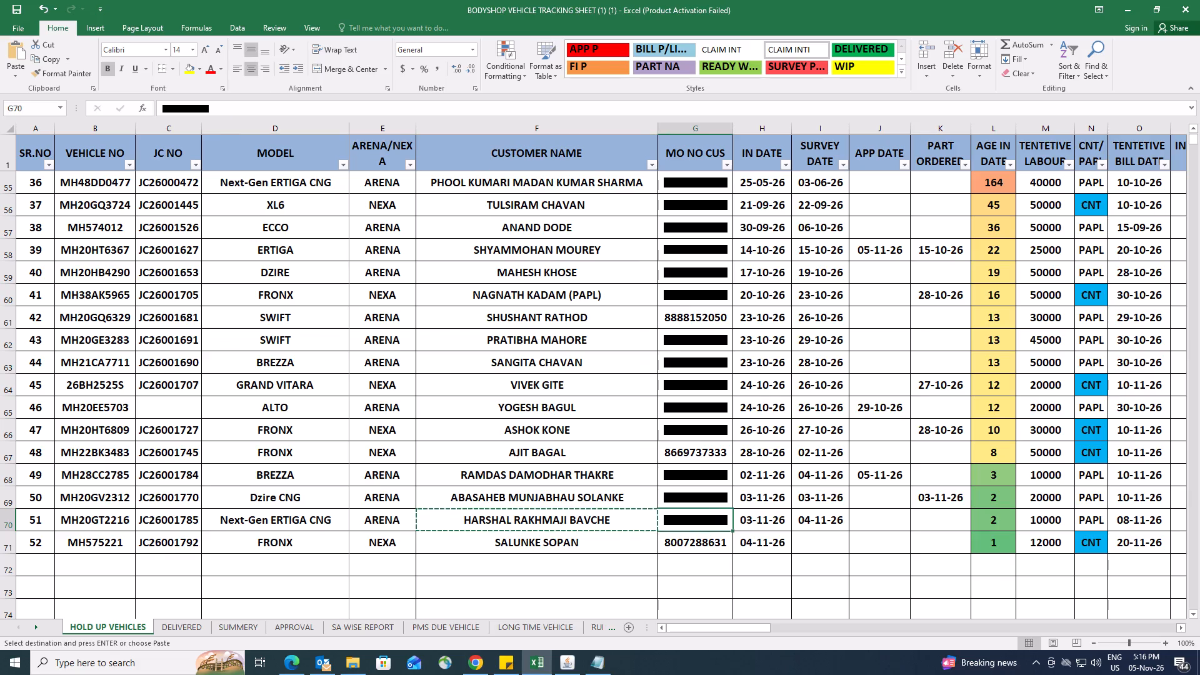
pyautogui.hotkey('alt', 'Tab')
pyautogui.press('Tab')
pyautogui.hotkey('ctrl', 'v')
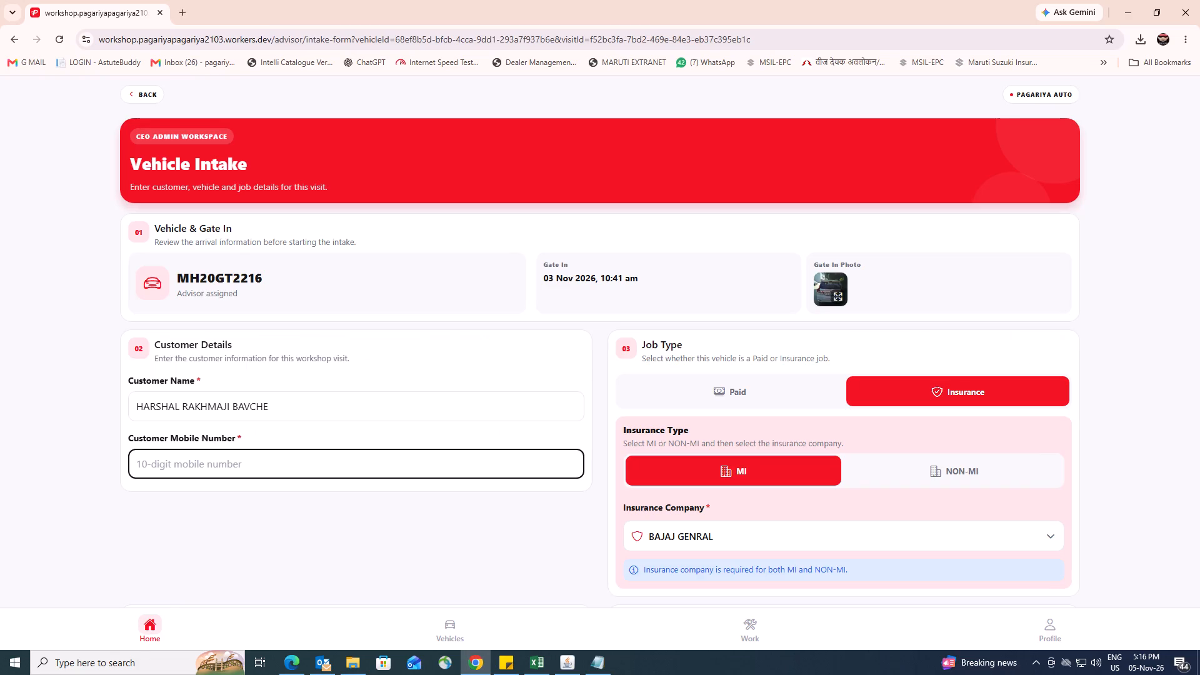
pyautogui.hotkey('alt', 'Tab')
pyautogui.press('Left')
pyautogui.press('Left')
pyautogui.press('Left')
pyautogui.press('Left')
pyautogui.press('Left')
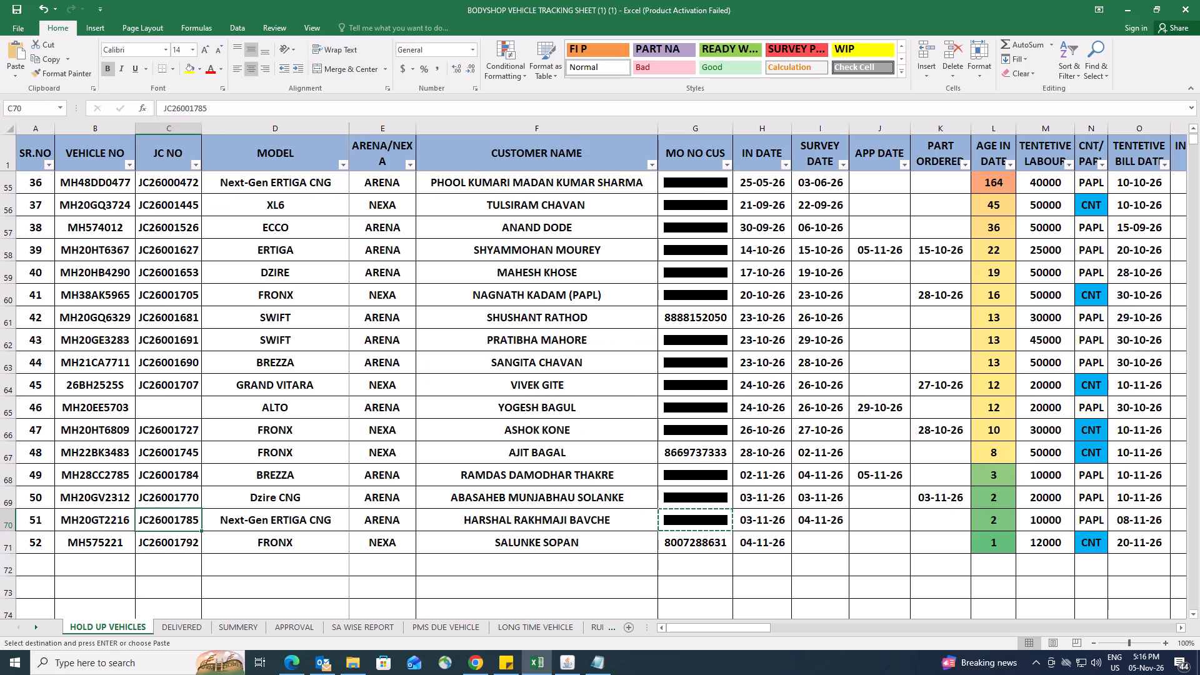
pyautogui.hotkey('ctrl', 'c')
pyautogui.press('Right')
pyautogui.press('Right')
pyautogui.press('Right')
pyautogui.press('Right')
pyautogui.press('Right')
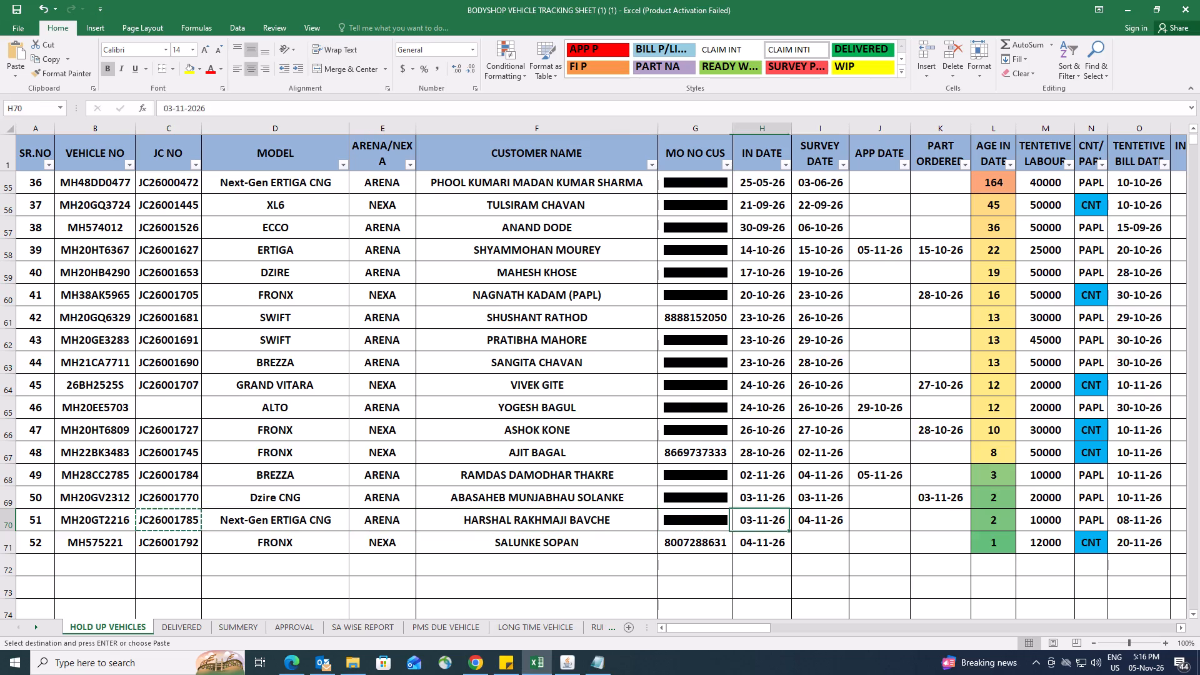
pyautogui.press('Right')
pyautogui.press('Right')
pyautogui.press('Right')
pyautogui.press('Right')
pyautogui.press('Right')
pyautogui.press('Right')
pyautogui.press('Right')
pyautogui.press('Right')
pyautogui.press('Right')
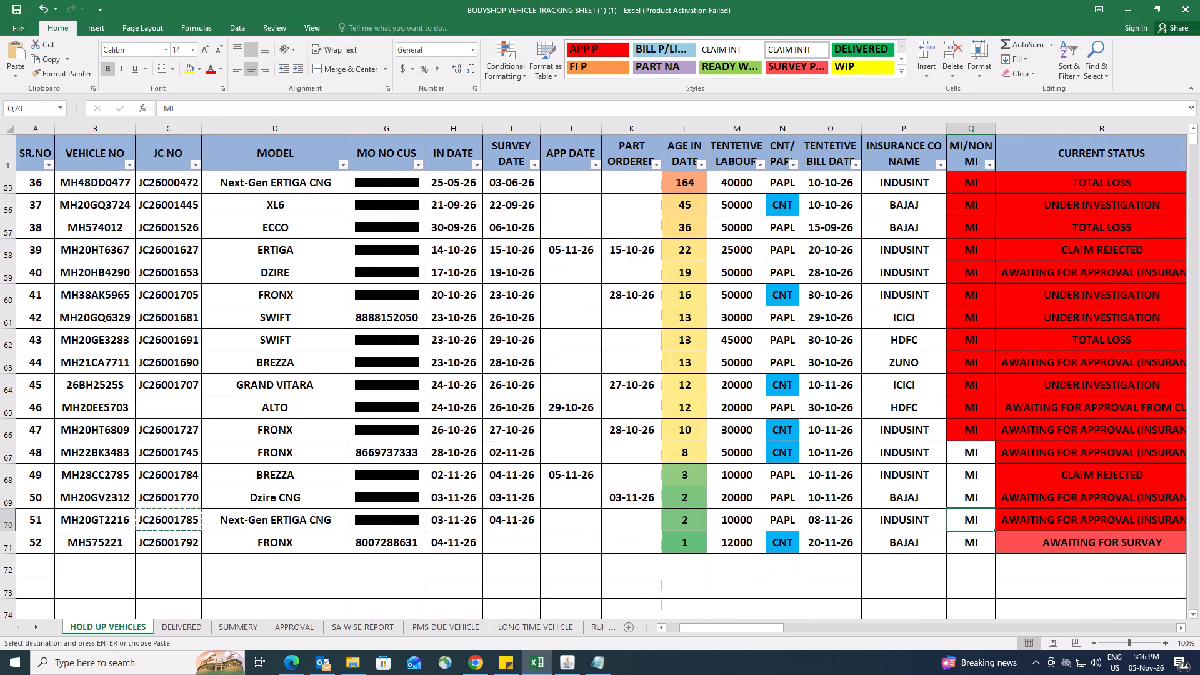
pyautogui.hotkey('alt', 'Tab')
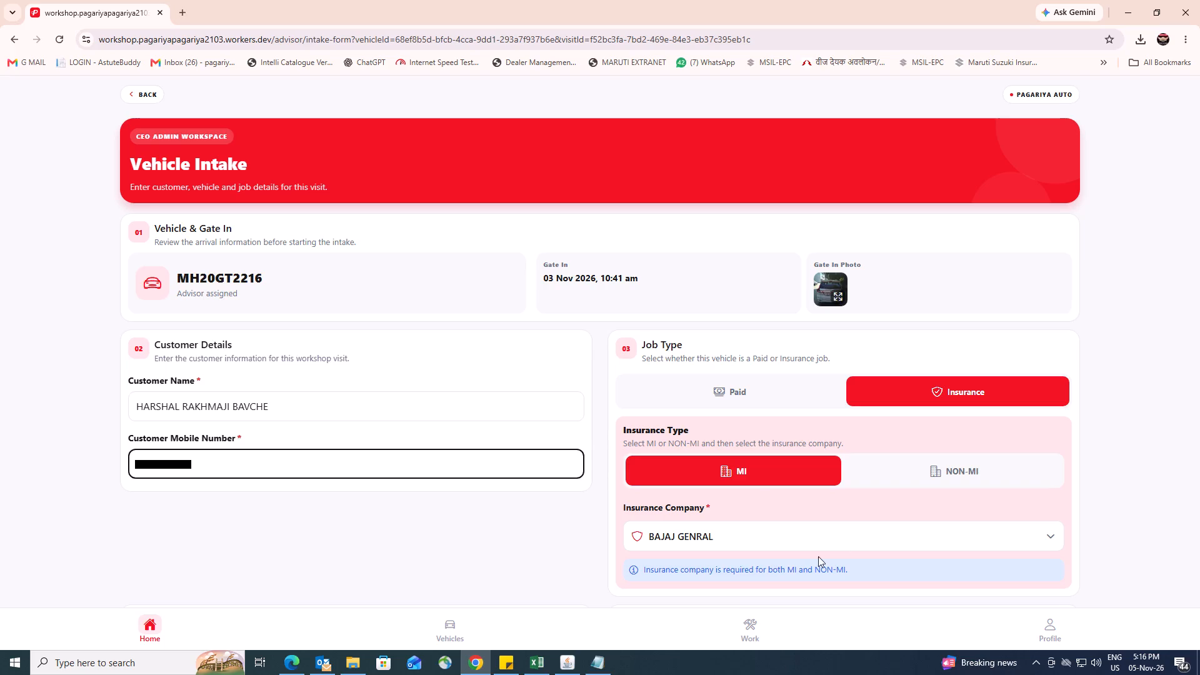
pyautogui.click(789, 558)
pyautogui.click(746, 529)
pyautogui.scroll(-3, 559, 468)
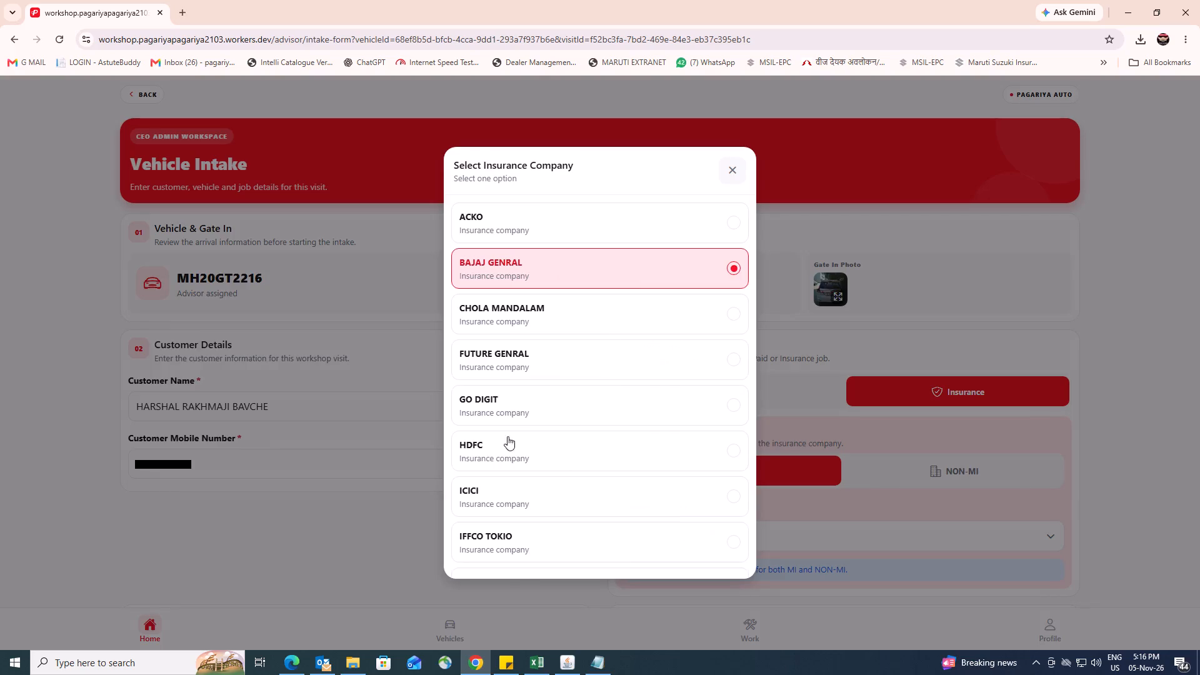
pyautogui.click(507, 413)
# Paste the copied job card number into Job Card No. so its six digits are 001785.
pyautogui.scroll(-7, 354, 511)
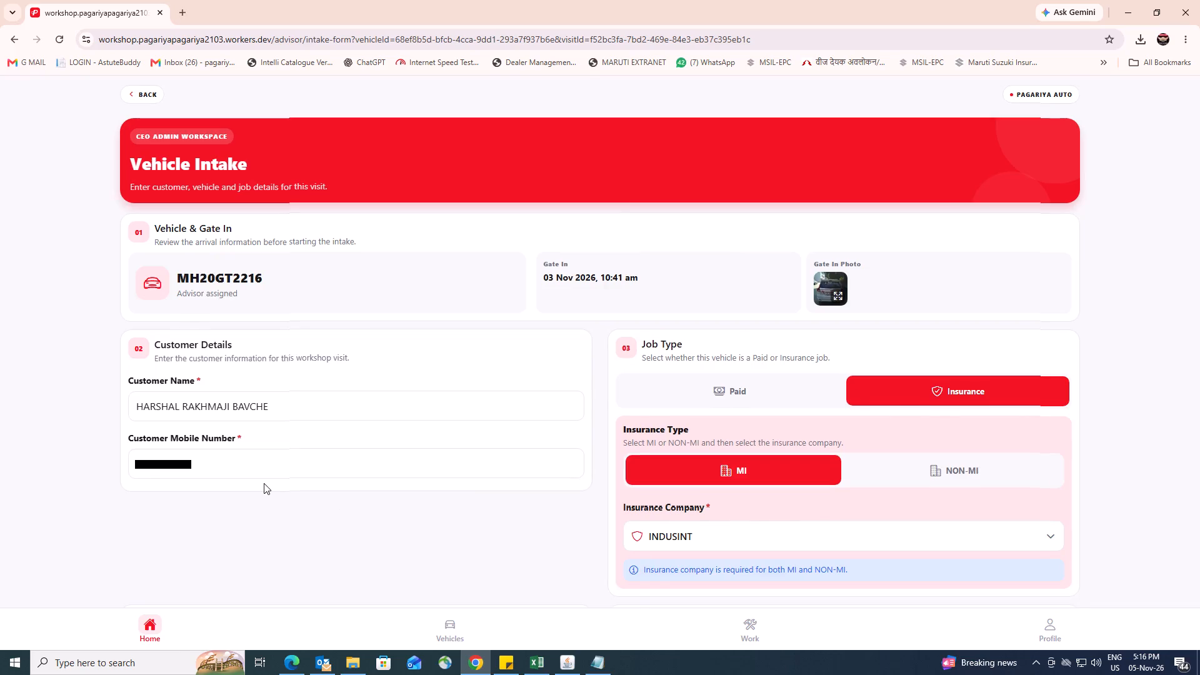
pyautogui.scroll(-5, 220, 472)
pyautogui.scroll(-4, 223, 524)
pyautogui.click(176, 473)
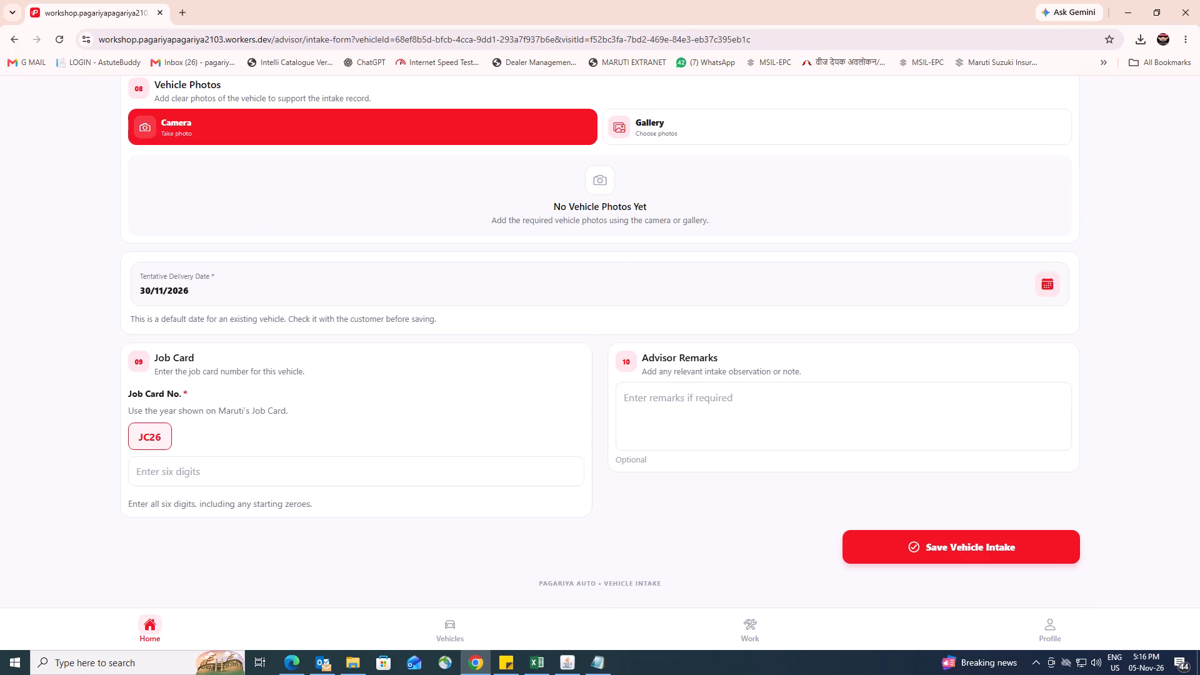
pyautogui.hotkey('ctrl', 'v')
# Mark Aadhaar Card, PAN Card, Driving Licence, RC and Insurance Policy as available in the Private Document Checklist.
pyautogui.scroll(5, 400, 474)
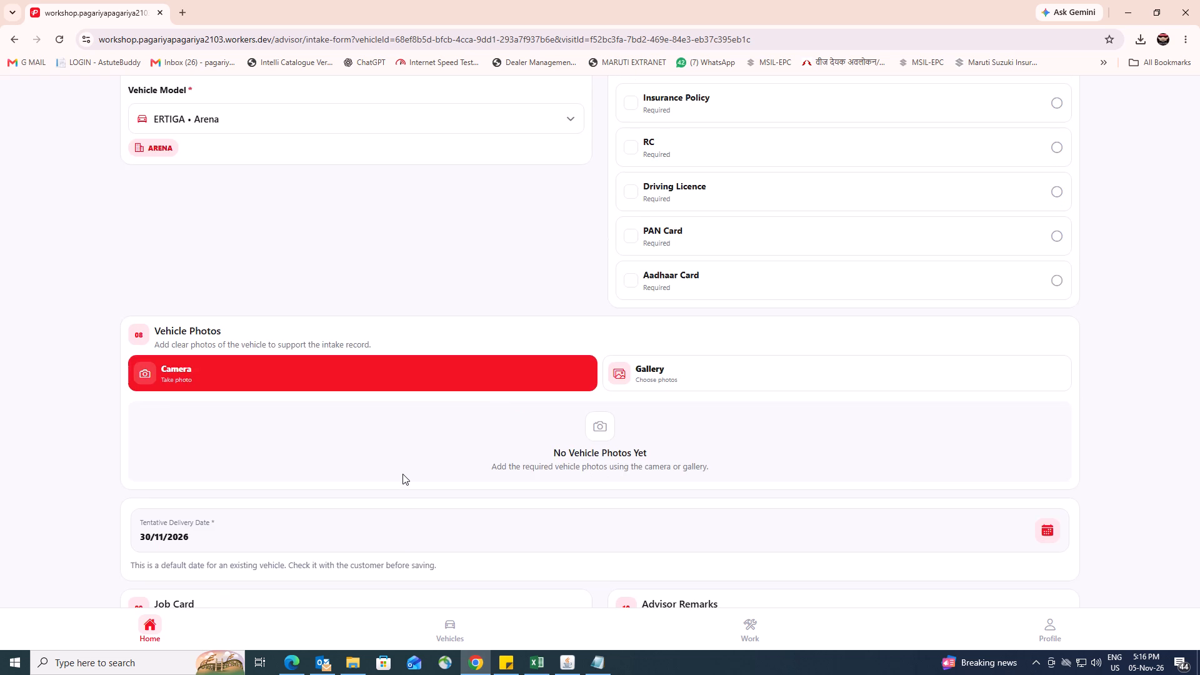
pyautogui.click(661, 339)
pyautogui.click(666, 311)
pyautogui.click(671, 254)
pyautogui.click(684, 212)
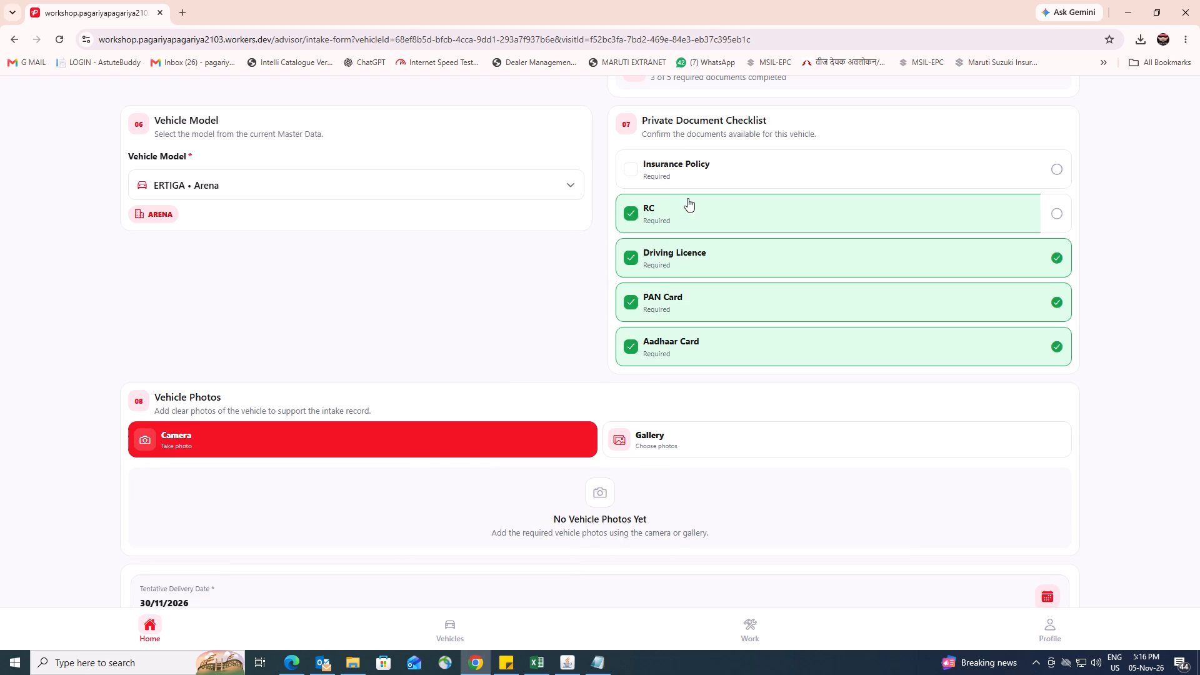
pyautogui.click(689, 179)
# Add the image named blank from the Desktop as a gallery photo under Vehicle Photos.
pyautogui.scroll(4, 558, 219)
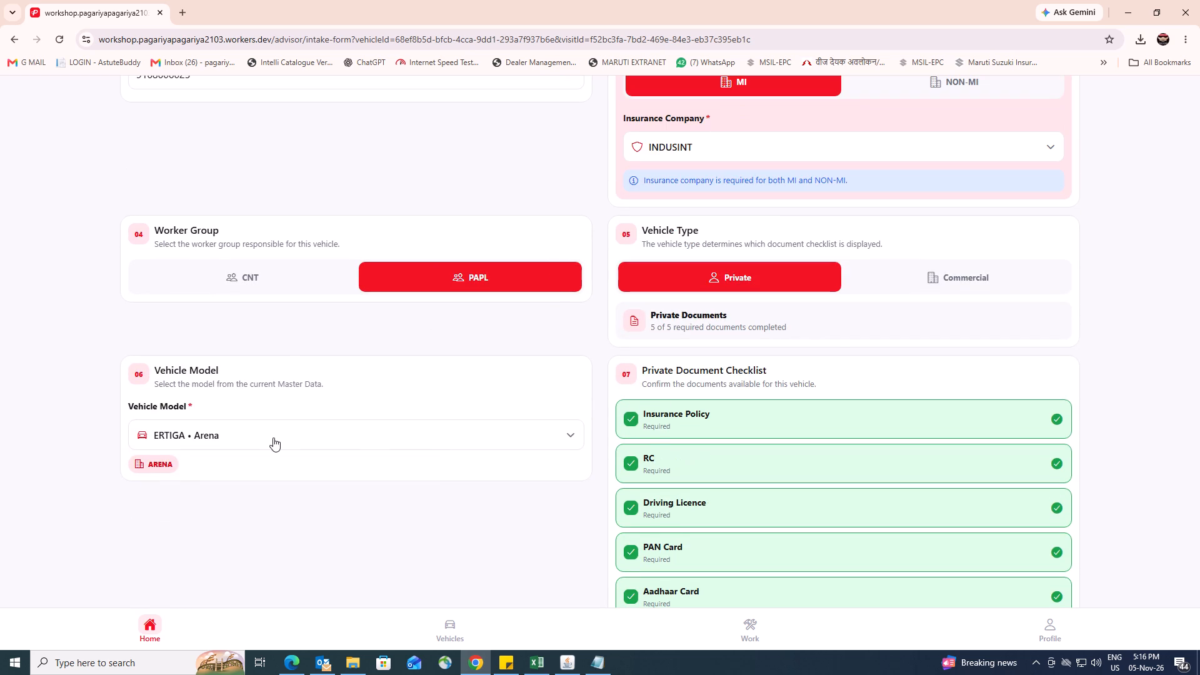
pyautogui.scroll(-5, 225, 532)
pyautogui.scroll(-3, 802, 457)
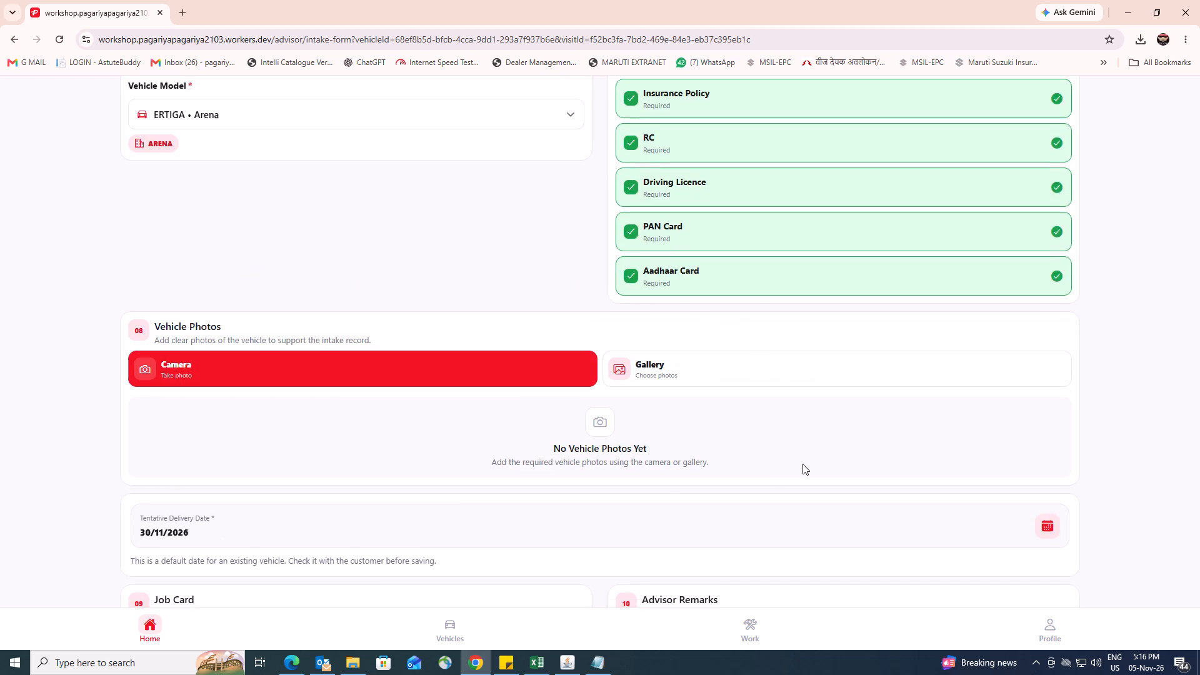
pyautogui.click(709, 180)
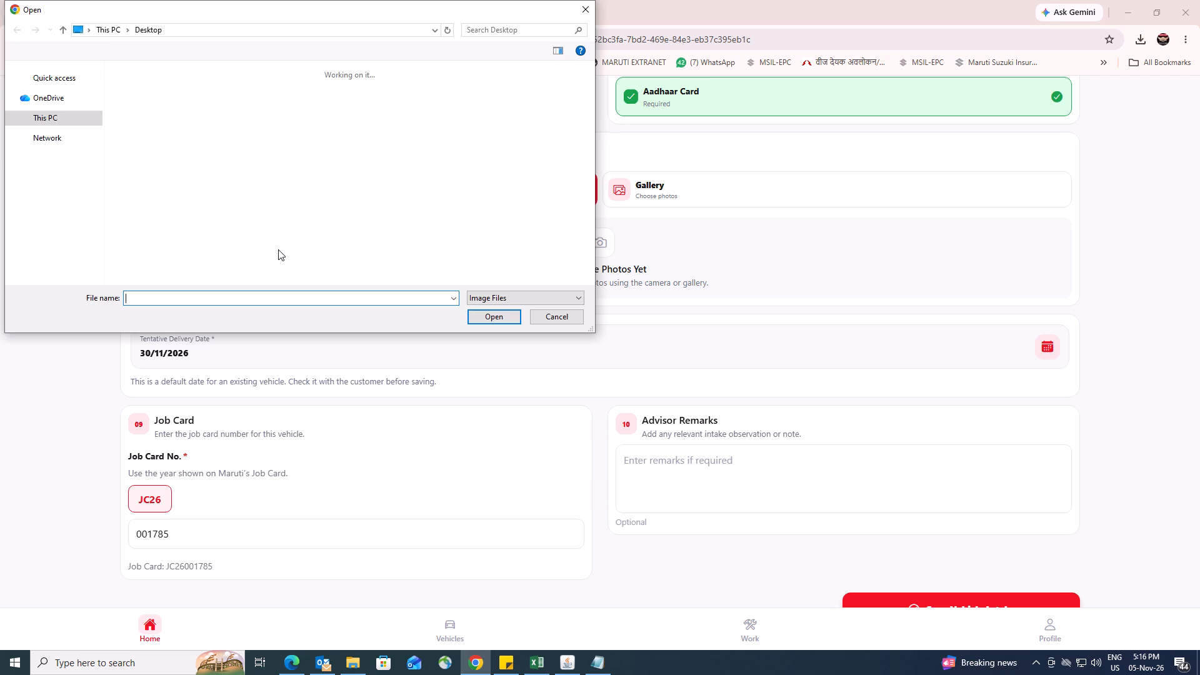
pyautogui.click(426, 117)
pyautogui.click(426, 117)
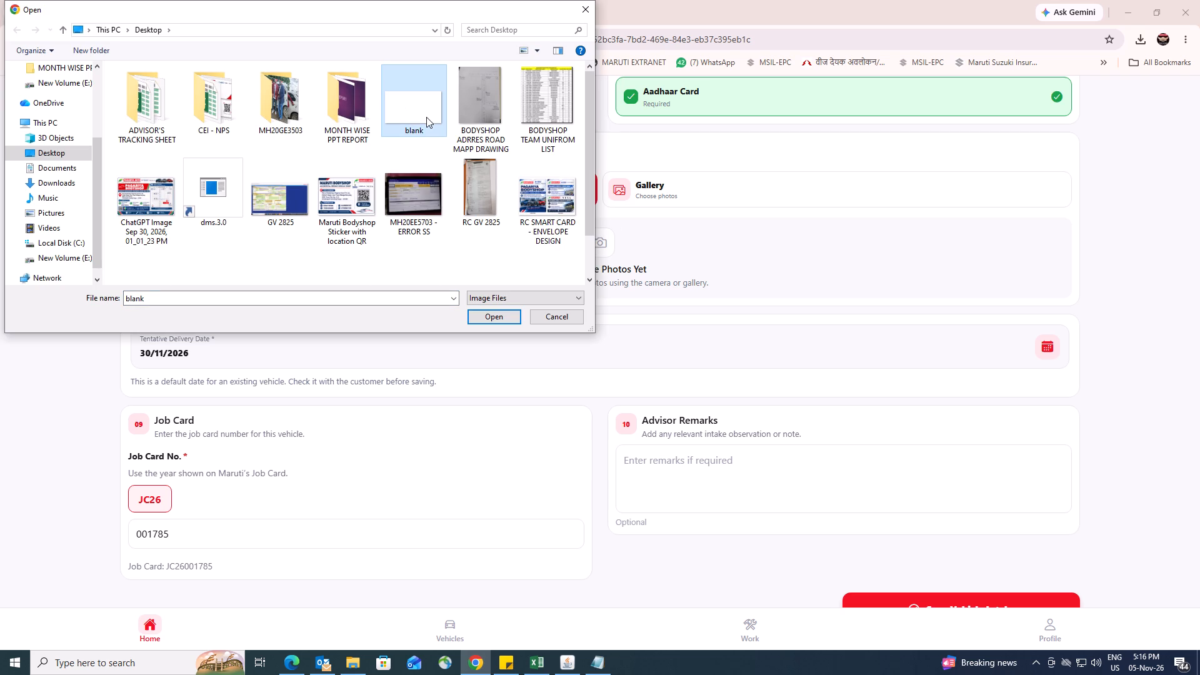
pyautogui.doubleClick(426, 117)
pyautogui.hotkey('alt', 'Tab')
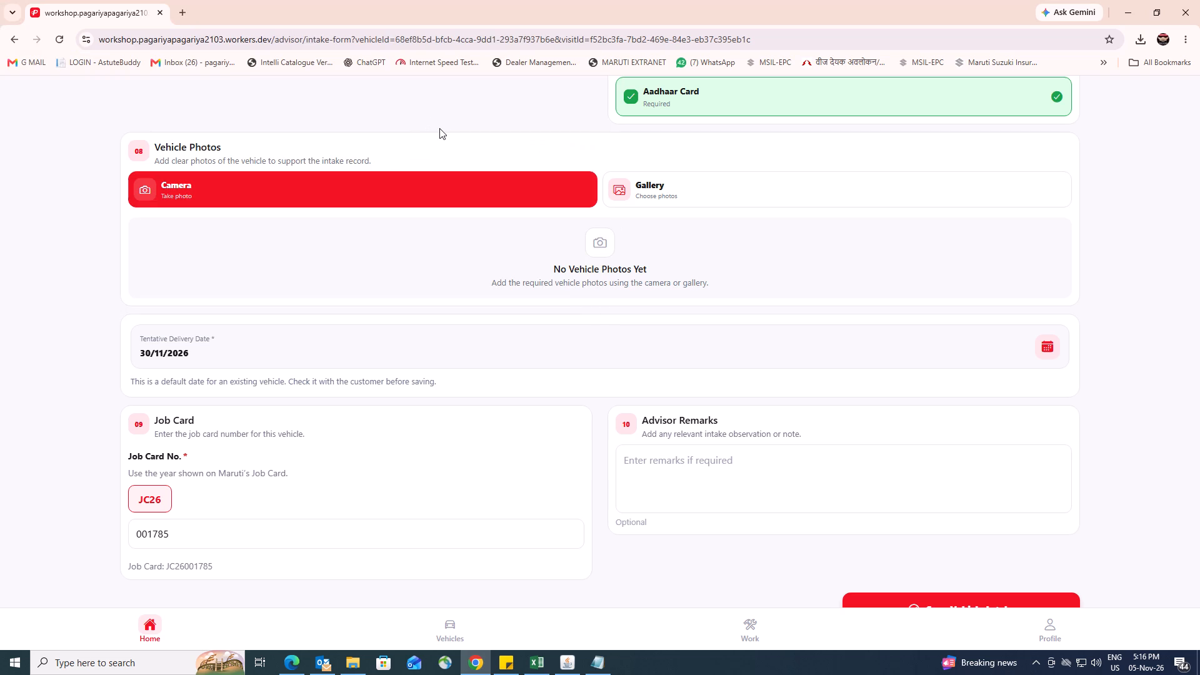
pyautogui.press('Left')
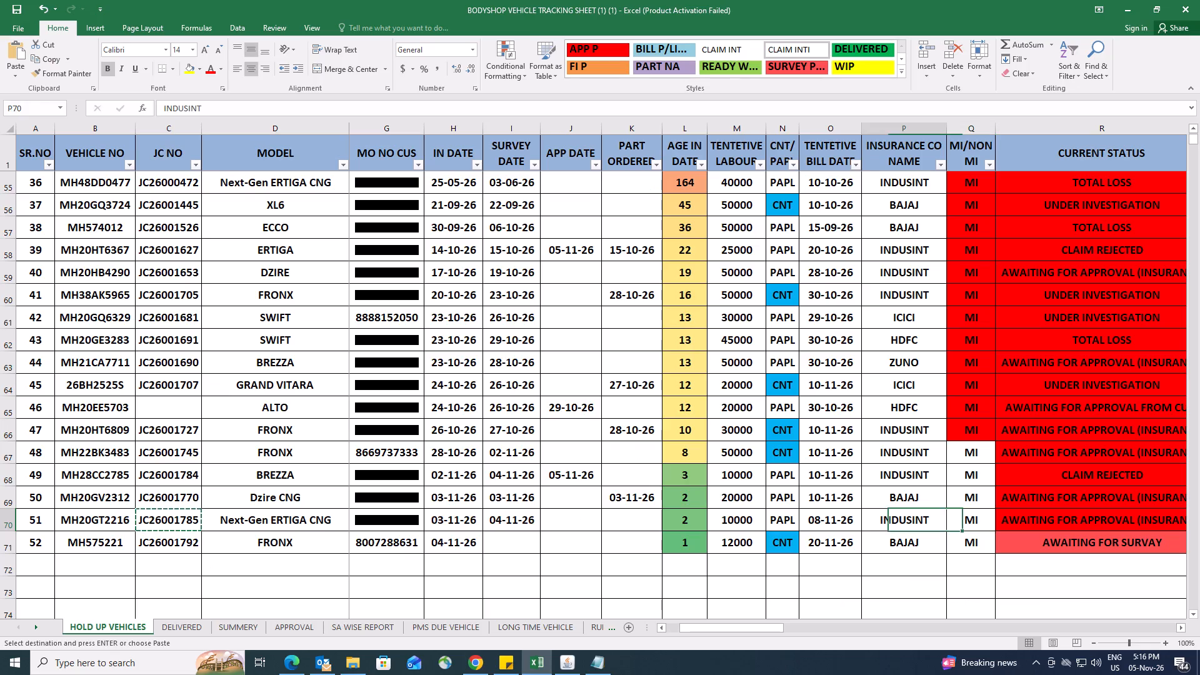
pyautogui.press('Left')
pyautogui.press('Left')
pyautogui.press('Left')
pyautogui.press('Left')
pyautogui.press('Left')
pyautogui.press('Left')
pyautogui.press('Left')
pyautogui.press('Left')
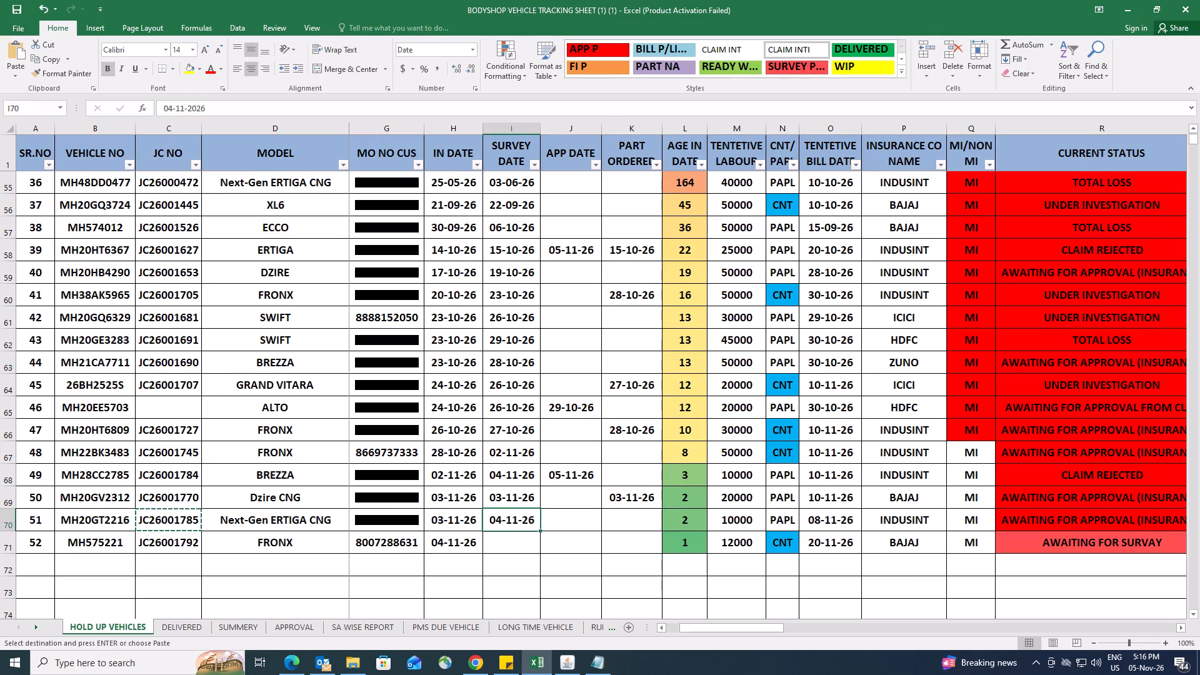
pyautogui.press('Left')
pyautogui.press('Left')
pyautogui.hotkey('alt', 'Tab')
pyautogui.scroll(-5, 706, 227)
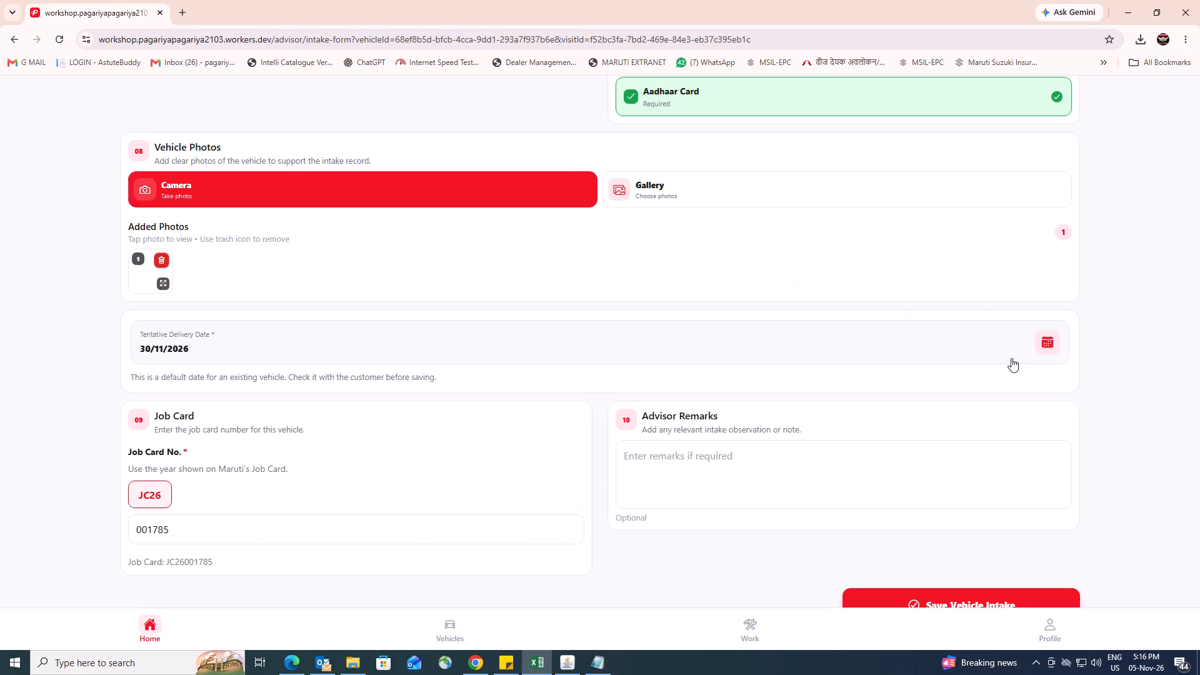
pyautogui.scroll(14, 707, 224)
pyautogui.scroll(-20, 700, 247)
pyautogui.scroll(-1, 700, 247)
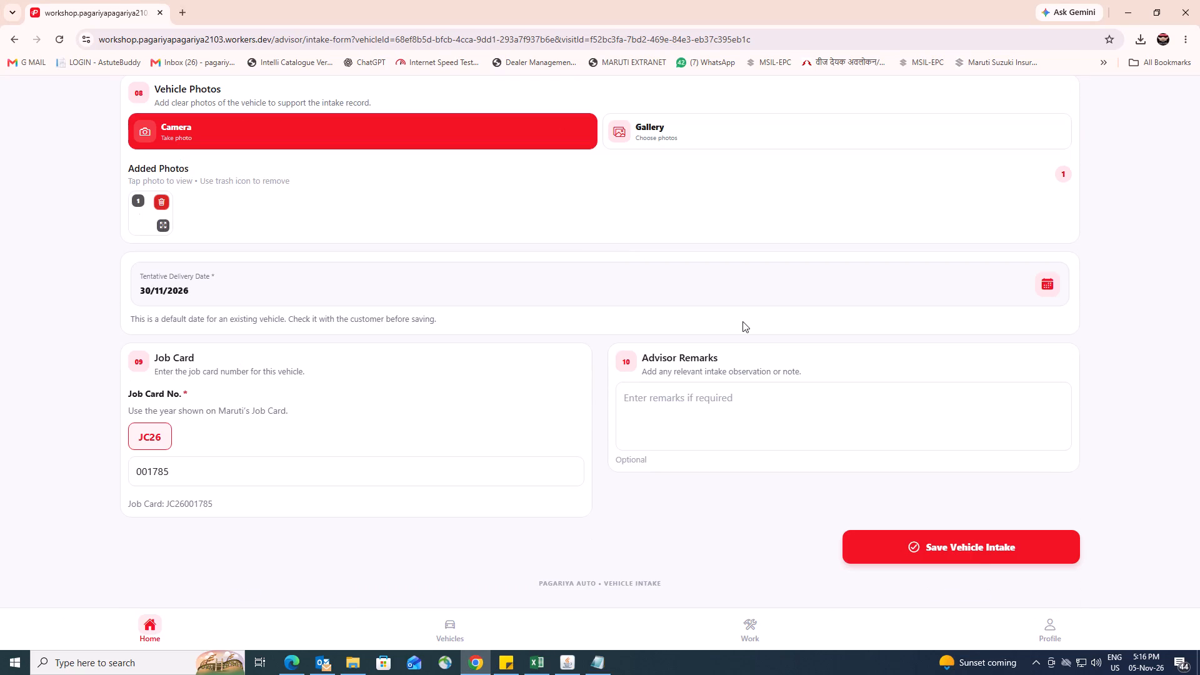
pyautogui.click(986, 557)
pyautogui.click(581, 424)
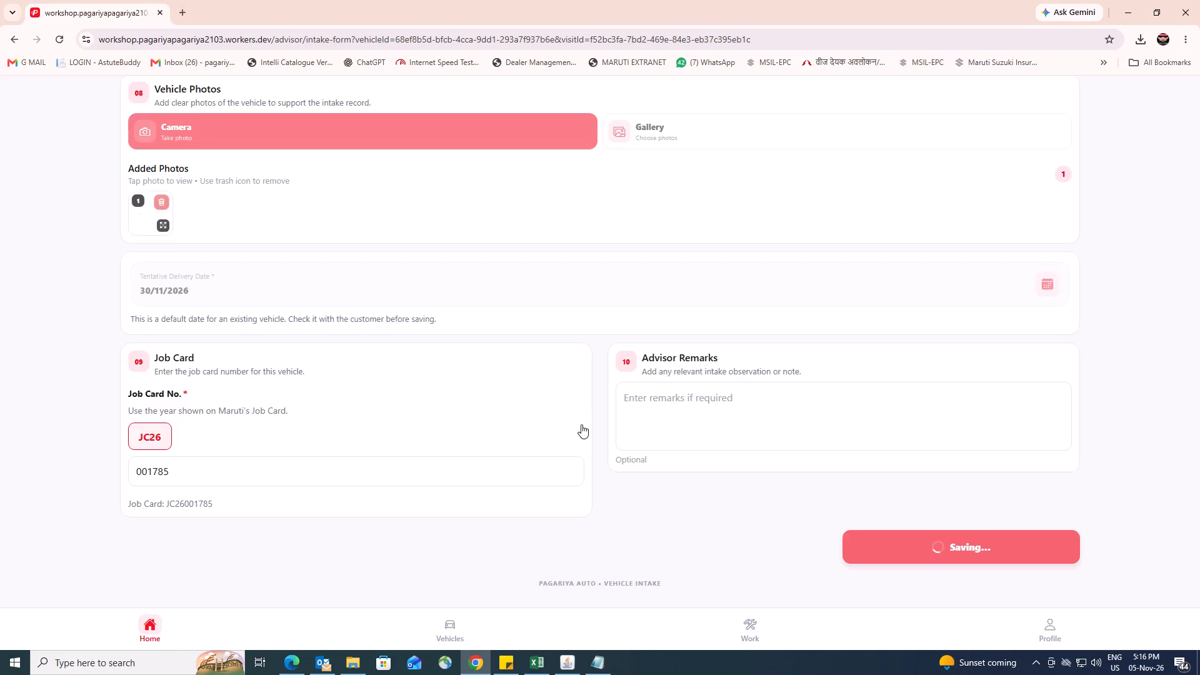
pyautogui.click(607, 409)
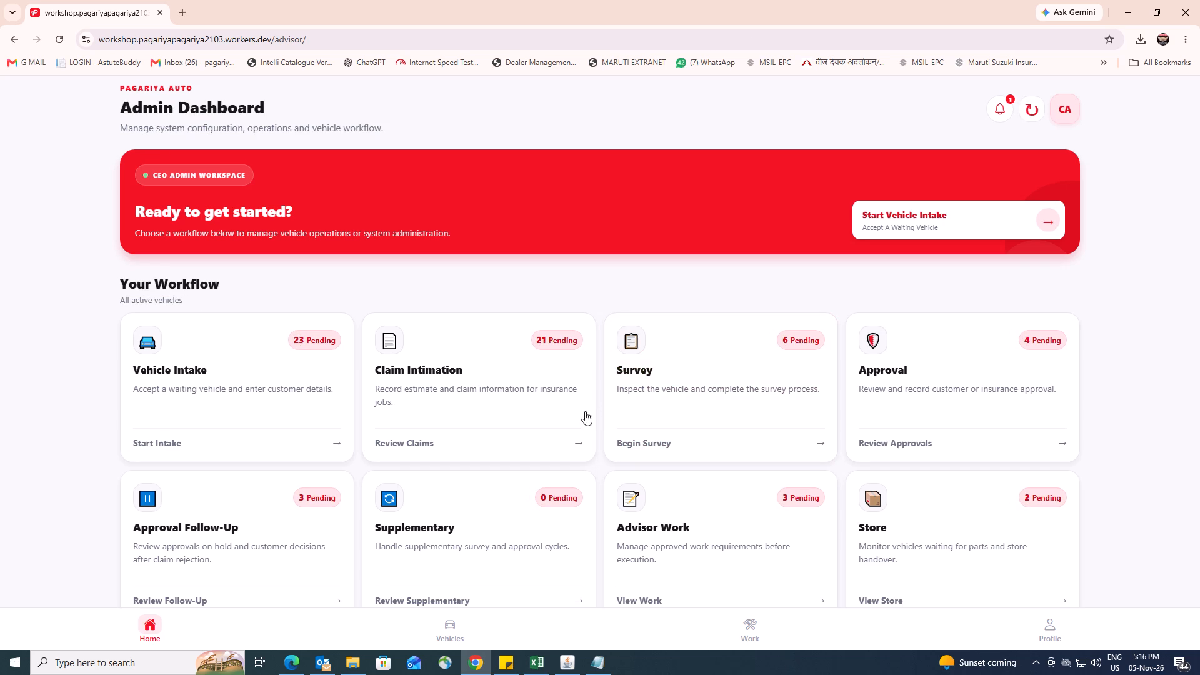
# Open the Vehicle Intake list from the dashboard and clear its vehicle search.
pyautogui.click(242, 362)
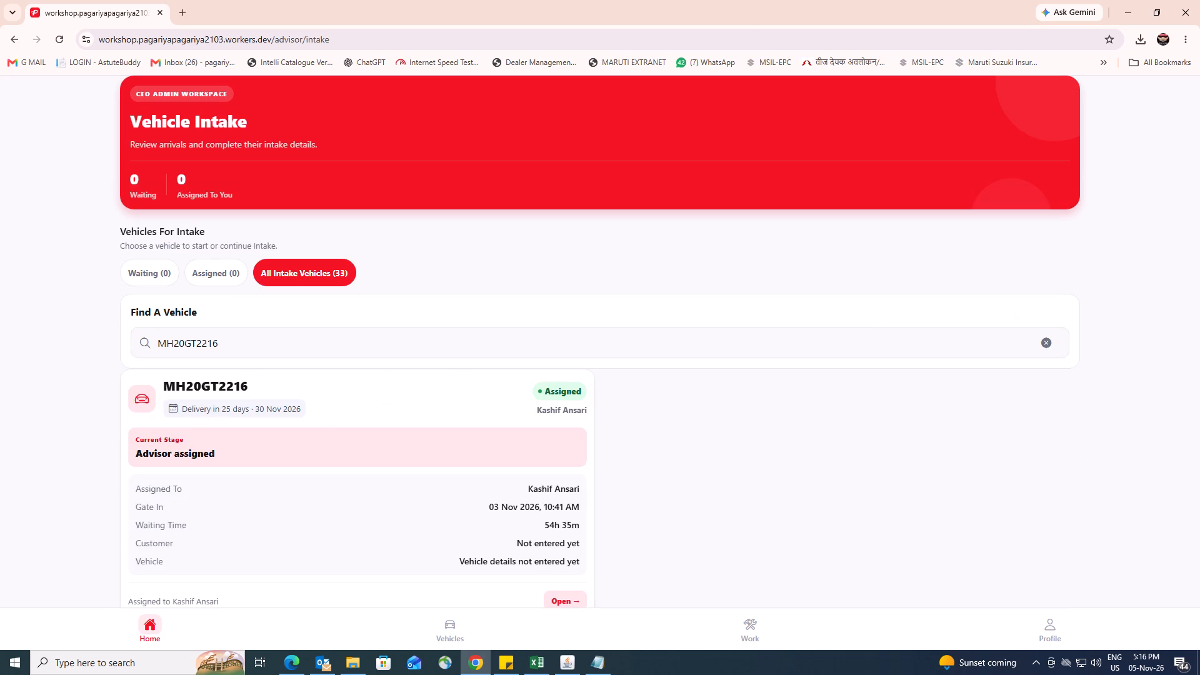
pyautogui.click(1049, 334)
# Examine the cards of all intake vehicles for those still lacking customer and vehicle details.
pyautogui.scroll(-3, 696, 454)
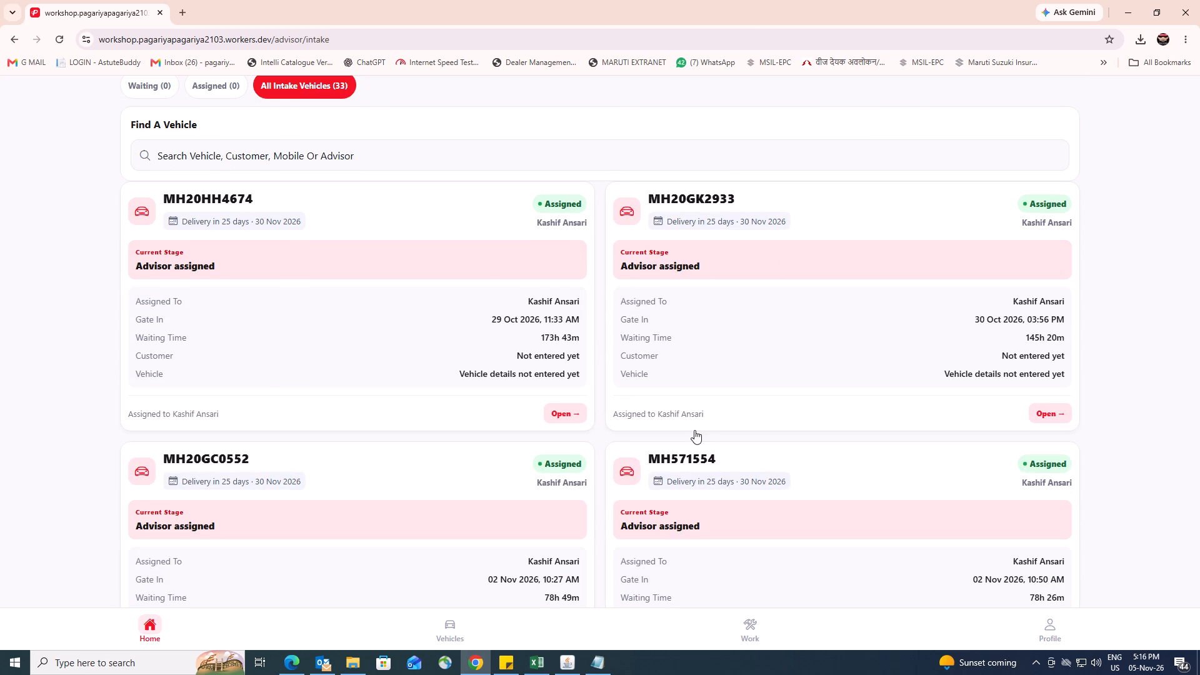
pyautogui.scroll(-13, 692, 427)
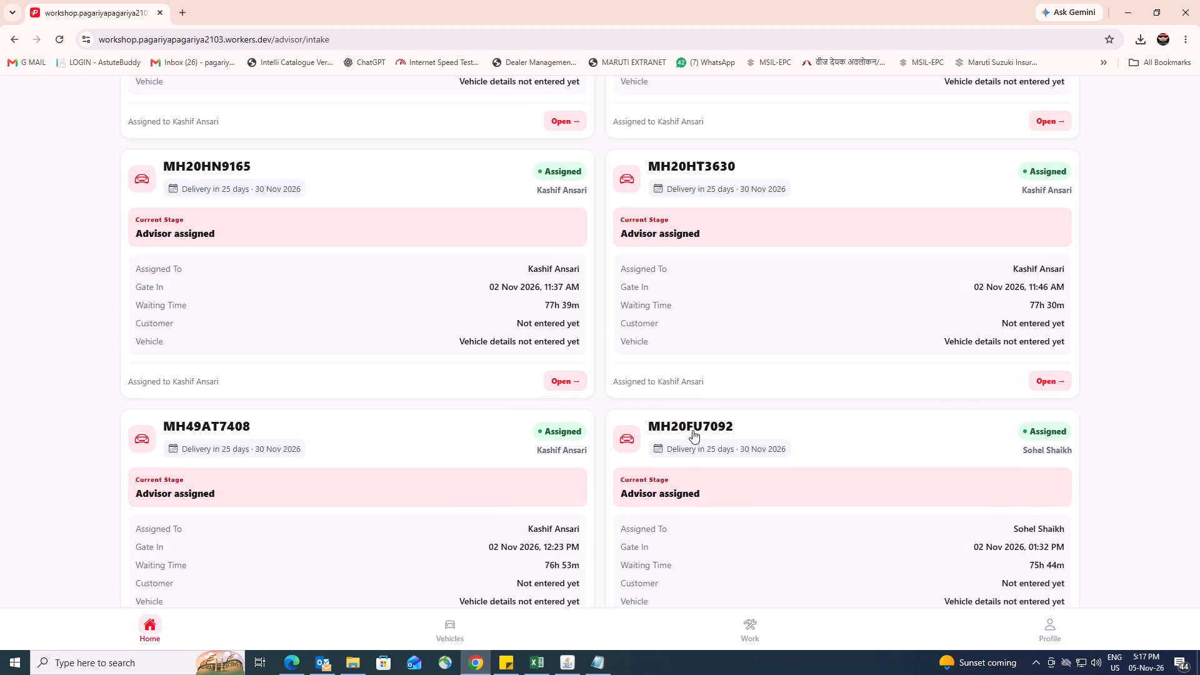
pyautogui.scroll(-6, 692, 430)
pyautogui.scroll(-20, 693, 430)
pyautogui.scroll(-3, 694, 433)
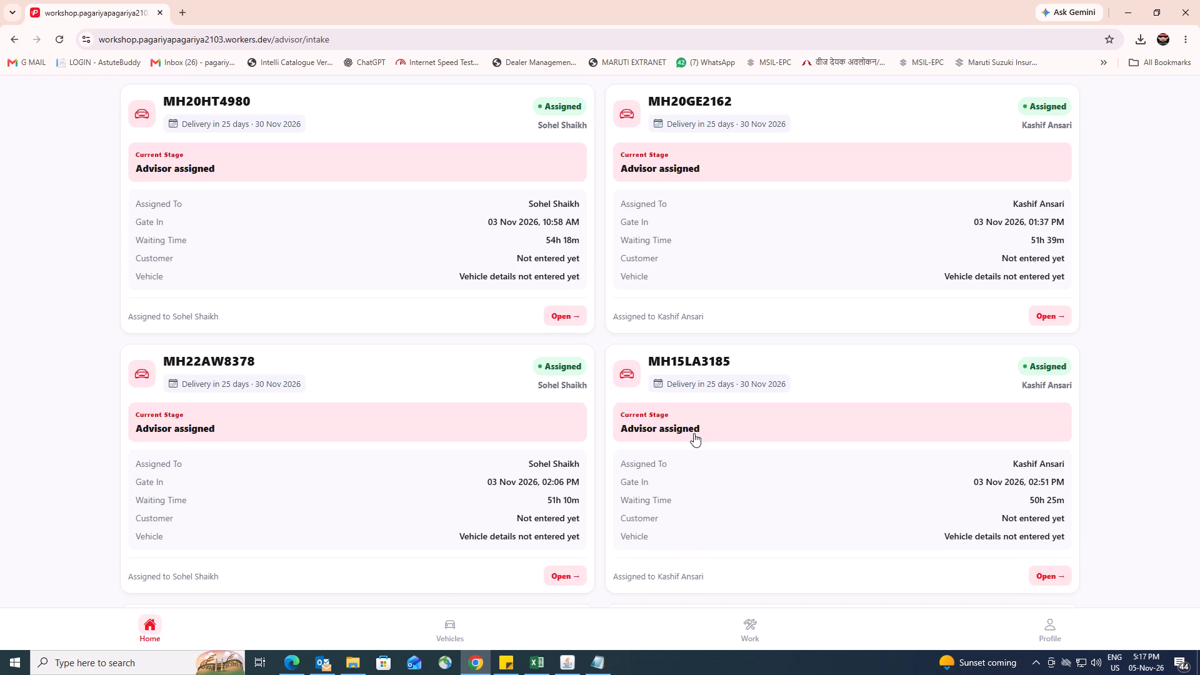
pyautogui.scroll(-9, 694, 433)
pyautogui.scroll(17, 695, 429)
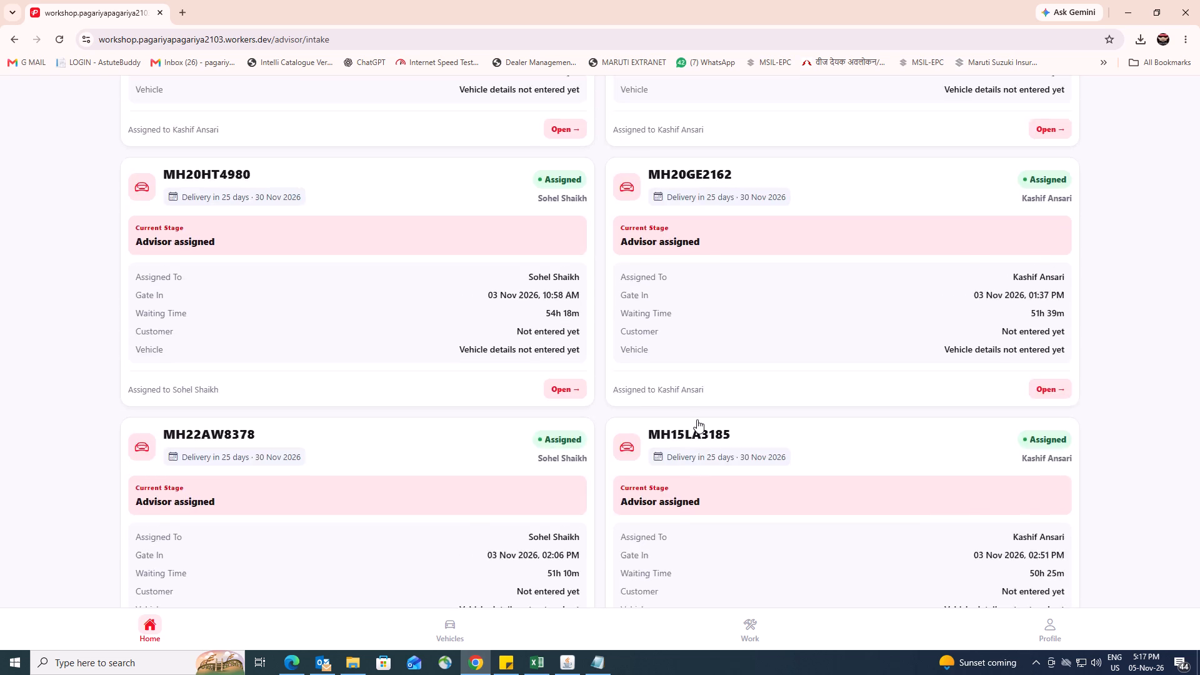
pyautogui.scroll(10, 697, 419)
pyautogui.scroll(15, 481, 486)
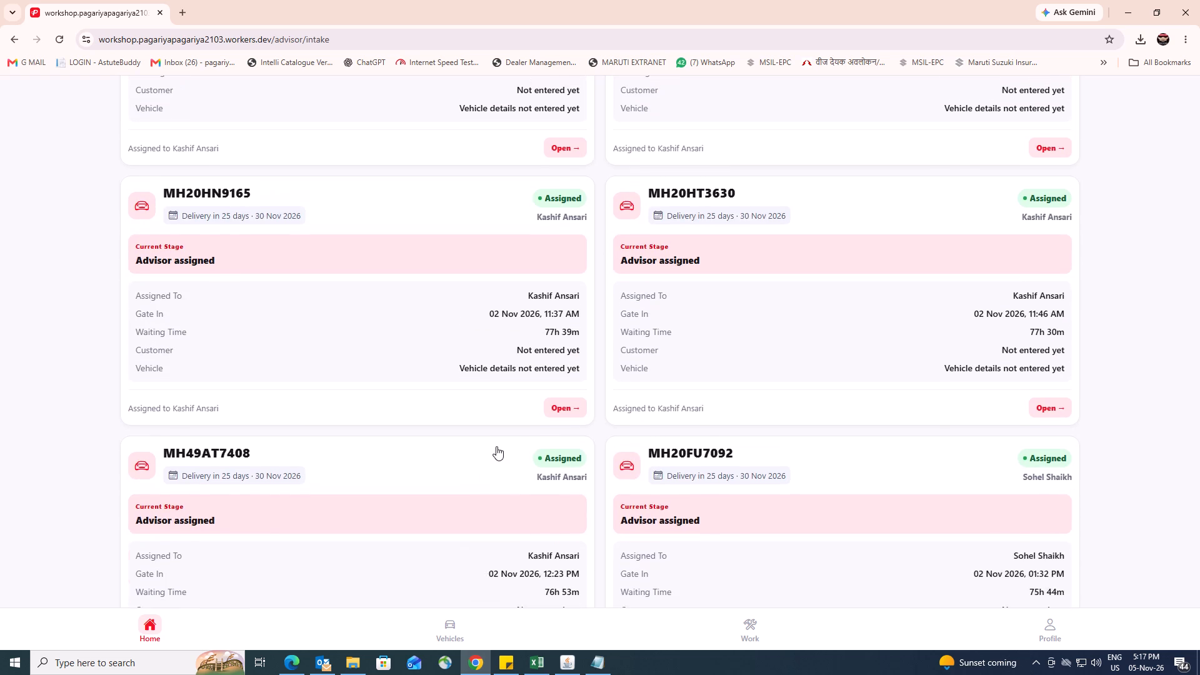
pyautogui.scroll(13, 496, 443)
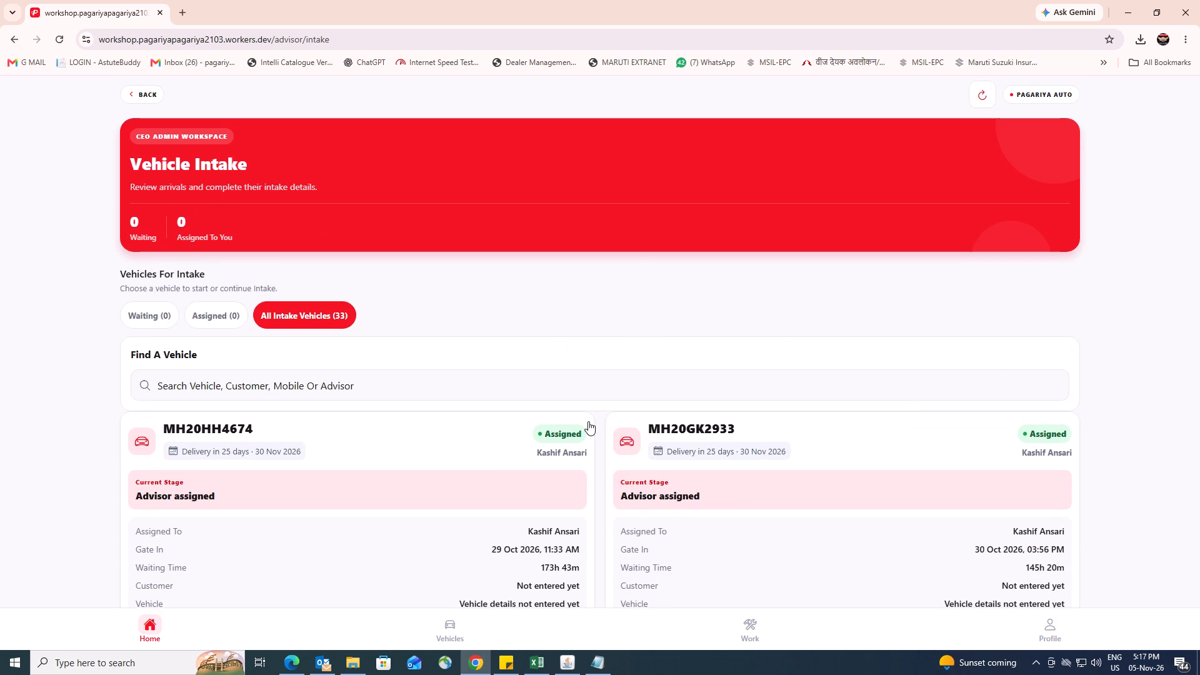
pyautogui.hotkey('alt', 'Tab')
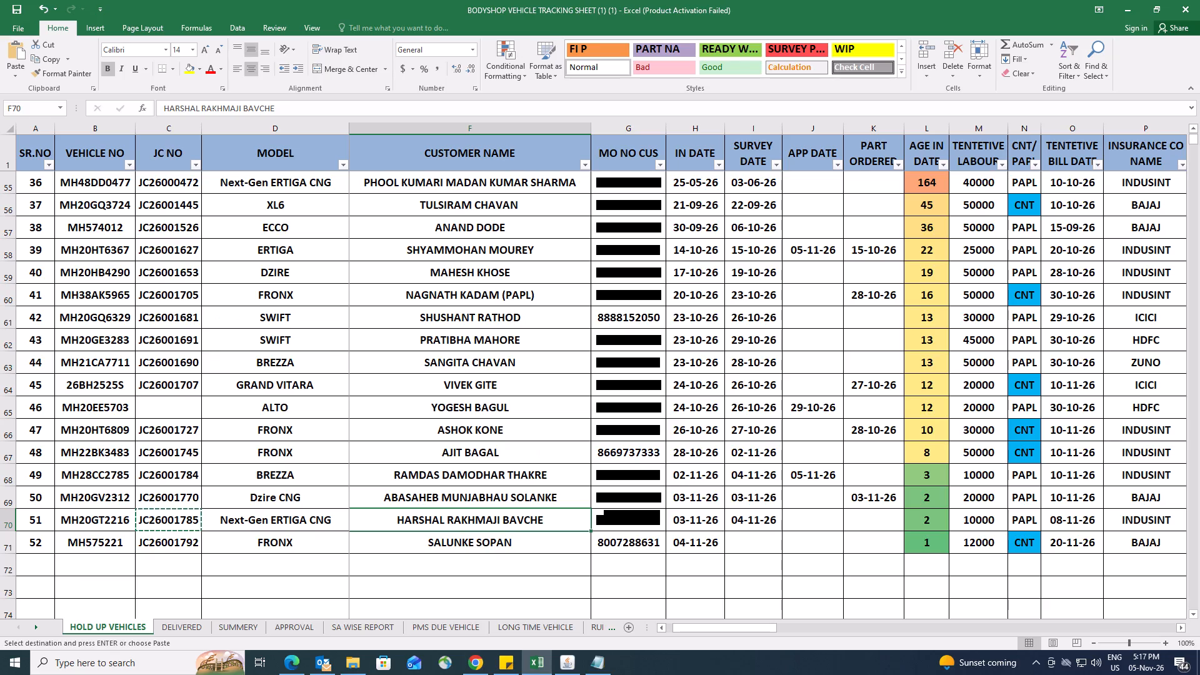
pyautogui.press('Left')
pyautogui.press('Right')
pyautogui.press('Left')
pyautogui.press('Left')
pyautogui.press('Left')
pyautogui.press('Left')
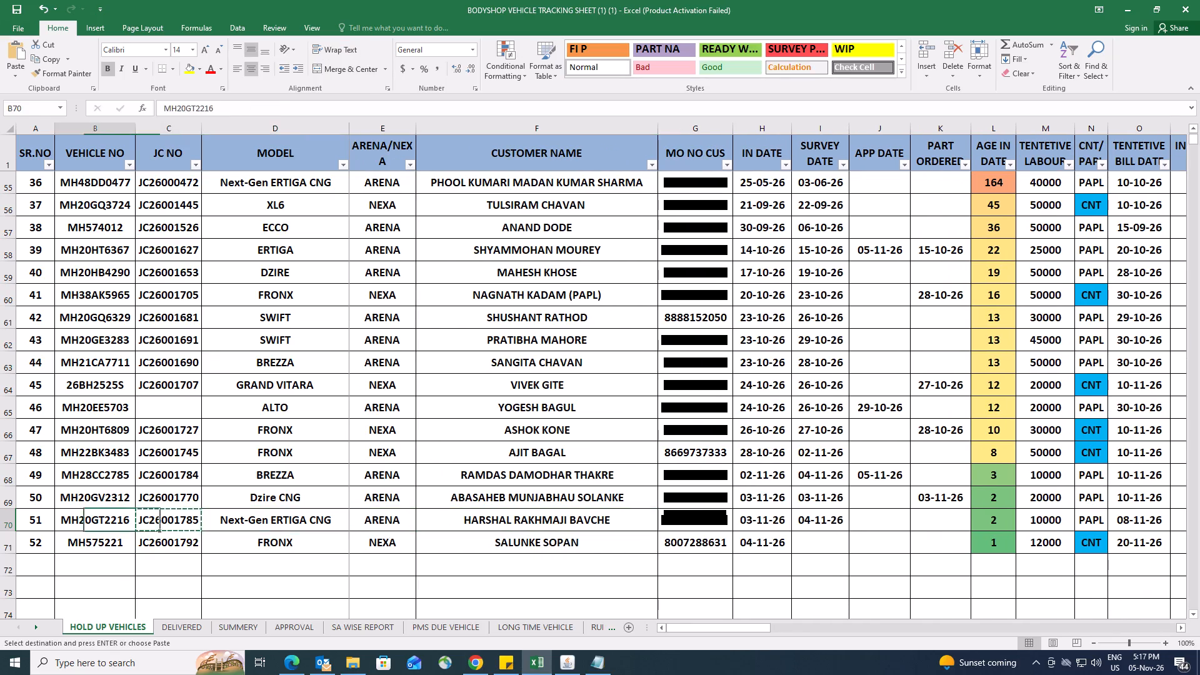
pyautogui.press('Left')
pyautogui.press('Up')
pyautogui.press('Up')
pyautogui.press('Up')
pyautogui.press('Right')
pyautogui.press('Right')
pyautogui.press('Right')
pyautogui.press('Right')
pyautogui.press('Right')
pyautogui.press('Right')
pyautogui.press('Right')
pyautogui.press('Right')
pyautogui.press('Right')
pyautogui.press('Right')
pyautogui.press('Right')
pyautogui.press('Right')
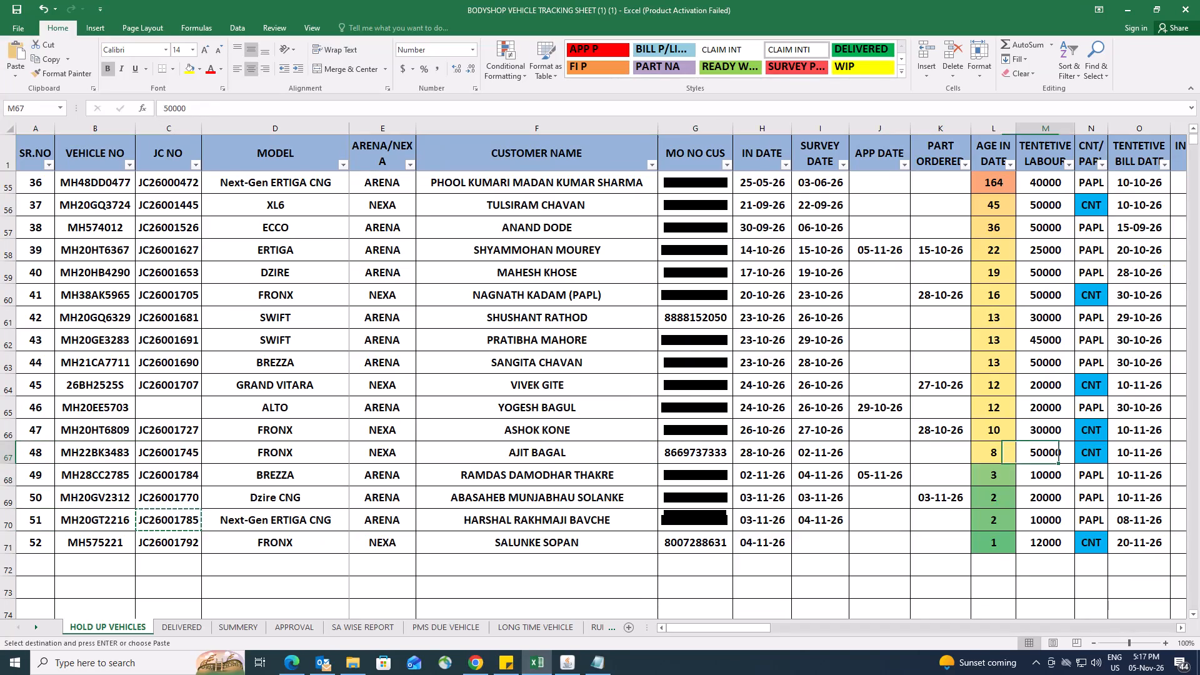
pyautogui.press('Left')
pyautogui.press('Up')
pyautogui.press('Up')
pyautogui.press('Up')
pyautogui.press('Up')
pyautogui.press('Up')
pyautogui.press('Up')
pyautogui.press('Up')
pyautogui.press('Up')
pyautogui.press('Up')
pyautogui.press('Up')
pyautogui.press('Up')
pyautogui.press('Up')
pyautogui.press('Up')
pyautogui.press('Up')
pyautogui.press('Up')
pyautogui.press('Up')
pyautogui.press('Up')
pyautogui.press('Up')
pyautogui.press('Up')
pyautogui.press('Up')
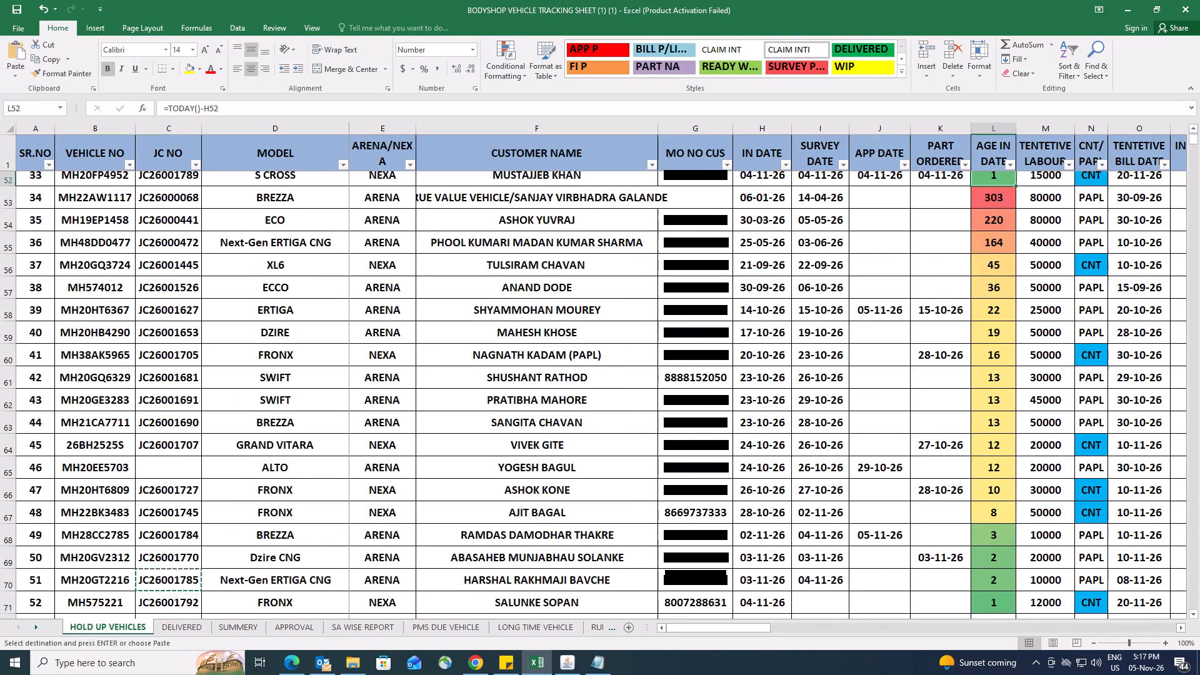
pyautogui.press('Up')
pyautogui.press('Up')
pyautogui.press('Up')
pyautogui.press('Up')
pyautogui.press('Up')
pyautogui.press('Up')
pyautogui.press('Up')
pyautogui.press('Up')
pyautogui.press('Up')
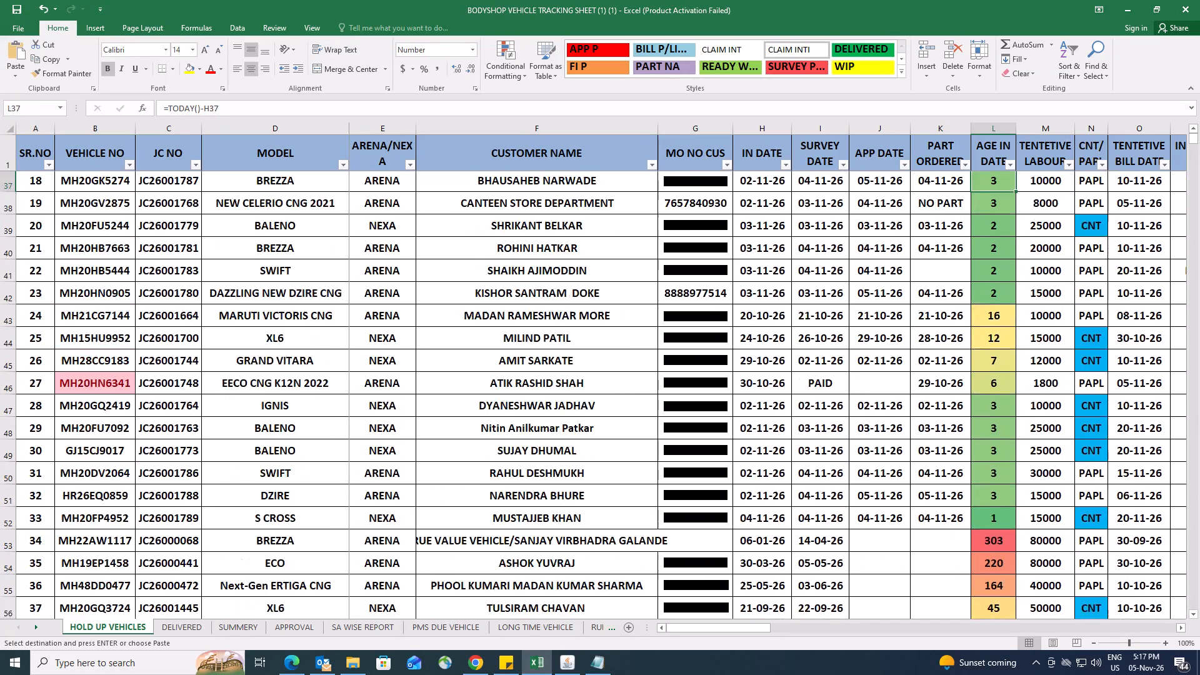
pyautogui.press('Down')
pyautogui.press('Down')
pyautogui.press('Down')
pyautogui.press('Down')
pyautogui.press('Down')
pyautogui.press('Down')
pyautogui.press('Down')
pyautogui.press('Down')
pyautogui.press('Down')
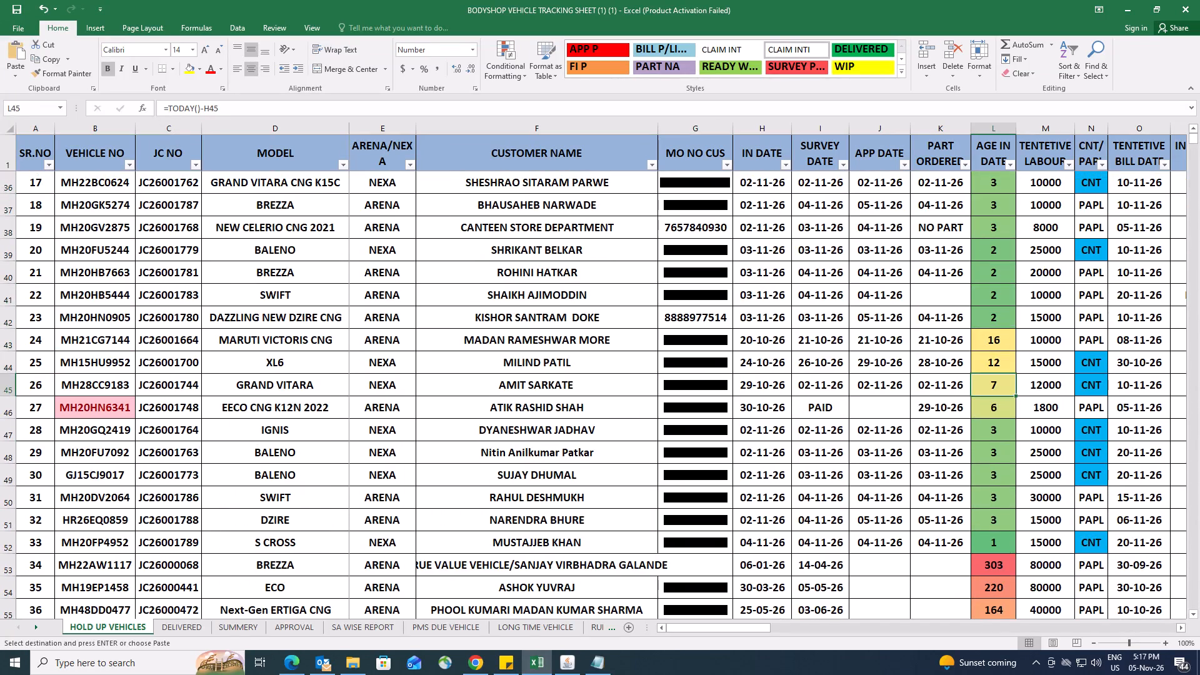
pyautogui.press('Down')
pyautogui.press('Left')
pyautogui.press('Left')
pyautogui.press('Left')
pyautogui.press('Left')
pyautogui.press('Left')
pyautogui.press('Left')
pyautogui.press('Left')
pyautogui.press('Left')
pyautogui.press('Left')
pyautogui.press('Left')
pyautogui.press('Left')
pyautogui.press('Left')
pyautogui.press('Left')
pyautogui.press('Left')
pyautogui.press('Left')
pyautogui.press('Left')
pyautogui.press('Right')
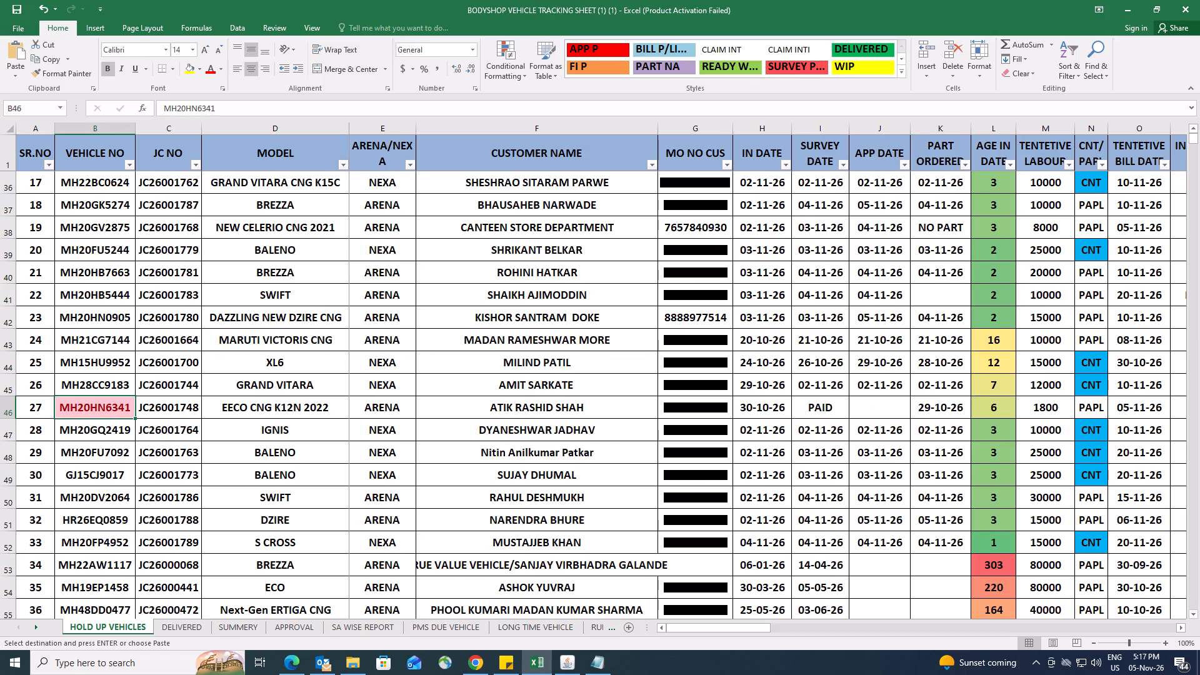
pyautogui.hotkey('ctrl', 'c')
pyautogui.hotkey('alt', 'Tab')
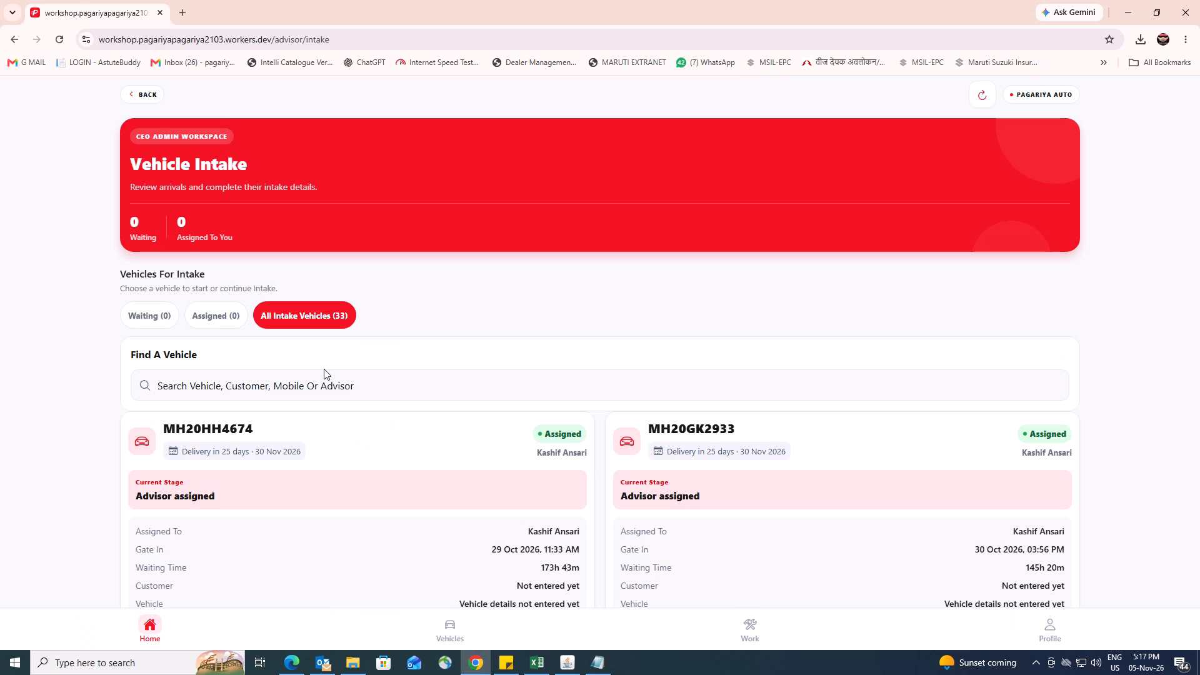
pyautogui.click(322, 367)
pyautogui.click(318, 379)
pyautogui.hotkey('ctrl', 'v')
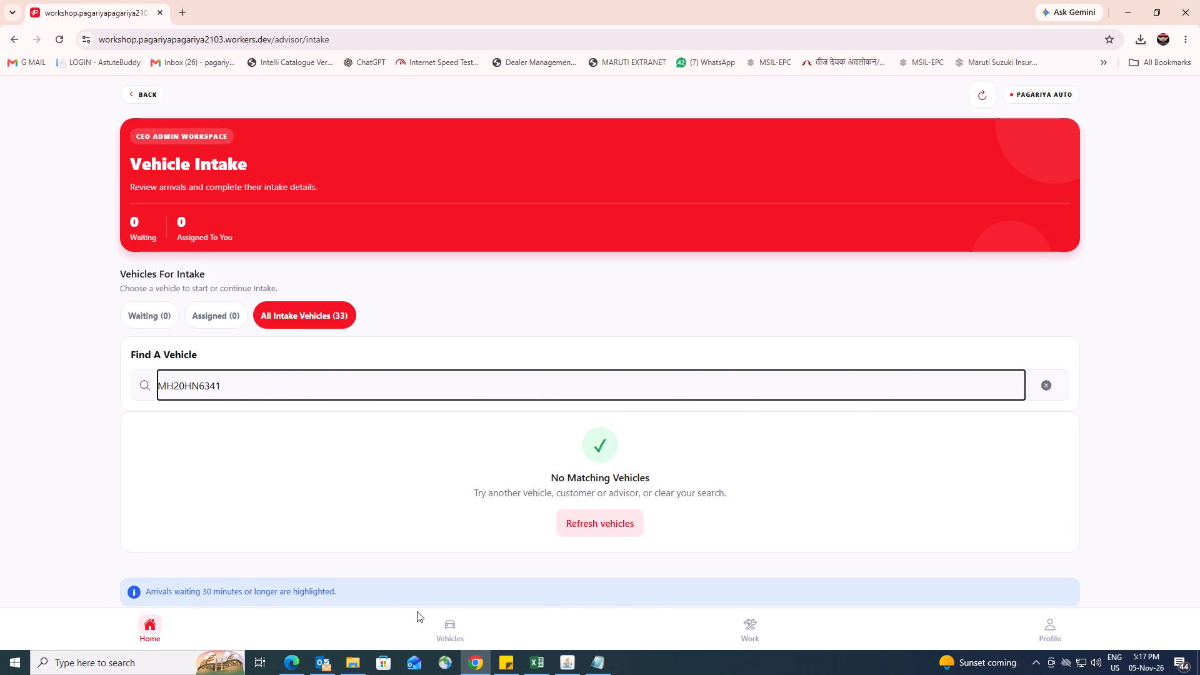
pyautogui.hotkey('alt', 'Tab')
pyautogui.press('Up')
pyautogui.press('Up')
pyautogui.press('Up')
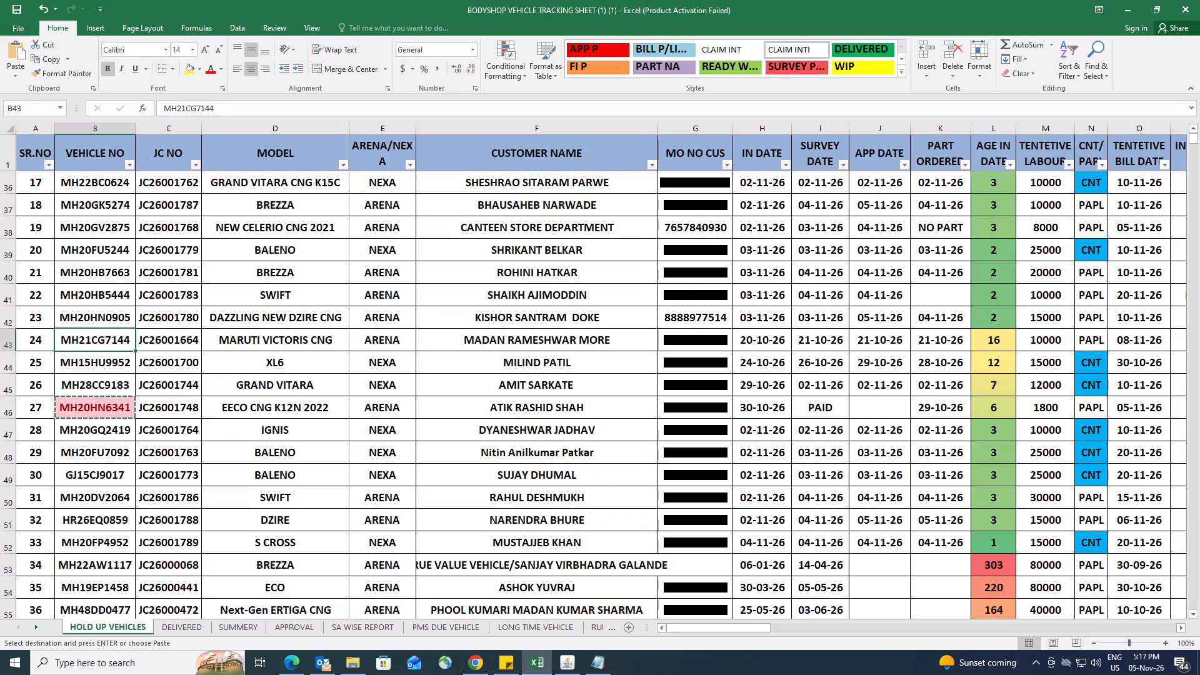
pyautogui.press('Up')
pyautogui.press('Up')
pyautogui.press('Up')
pyautogui.press('Up')
pyautogui.press('Up')
pyautogui.press('Up')
pyautogui.press('Up')
pyautogui.press('Up')
pyautogui.press('Up')
pyautogui.press('Up')
pyautogui.press('Up')
pyautogui.press('Up')
pyautogui.press('Up')
pyautogui.press('Up')
pyautogui.press('Up')
pyautogui.press('Up')
pyautogui.press('Up')
pyautogui.press('Up')
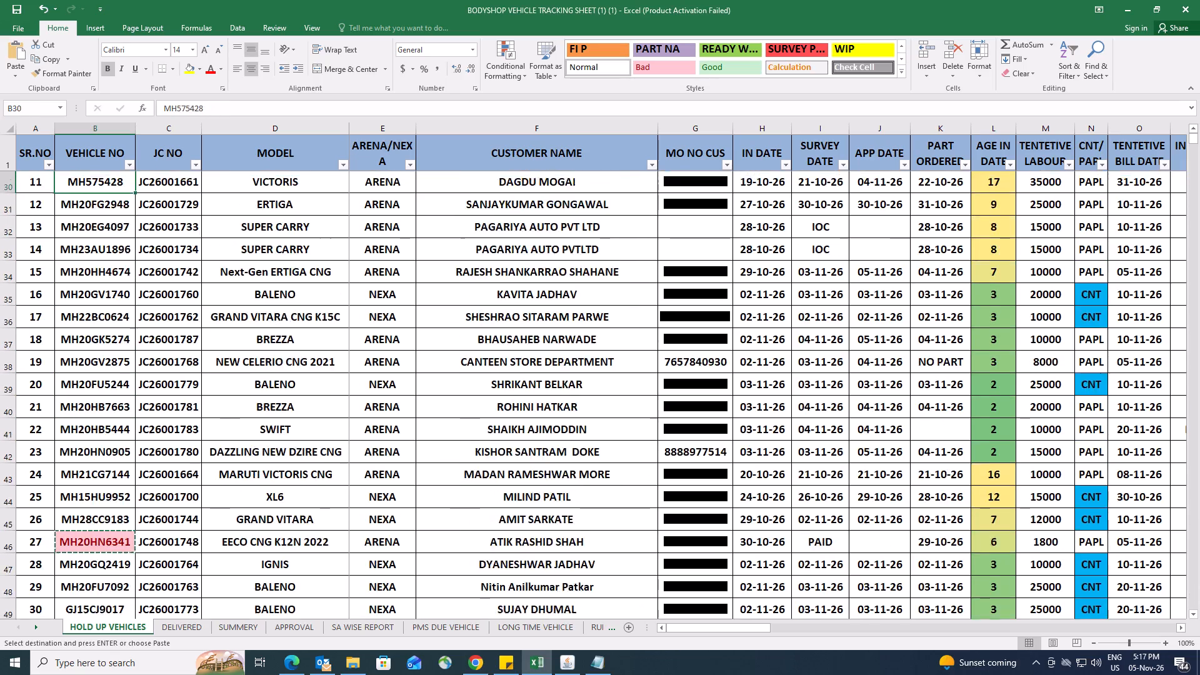
pyautogui.press('Up')
pyautogui.press('Up')
pyautogui.press('Up')
pyautogui.press('Up')
pyautogui.press('Up')
pyautogui.press('Up')
pyautogui.press('Up')
pyautogui.press('Up')
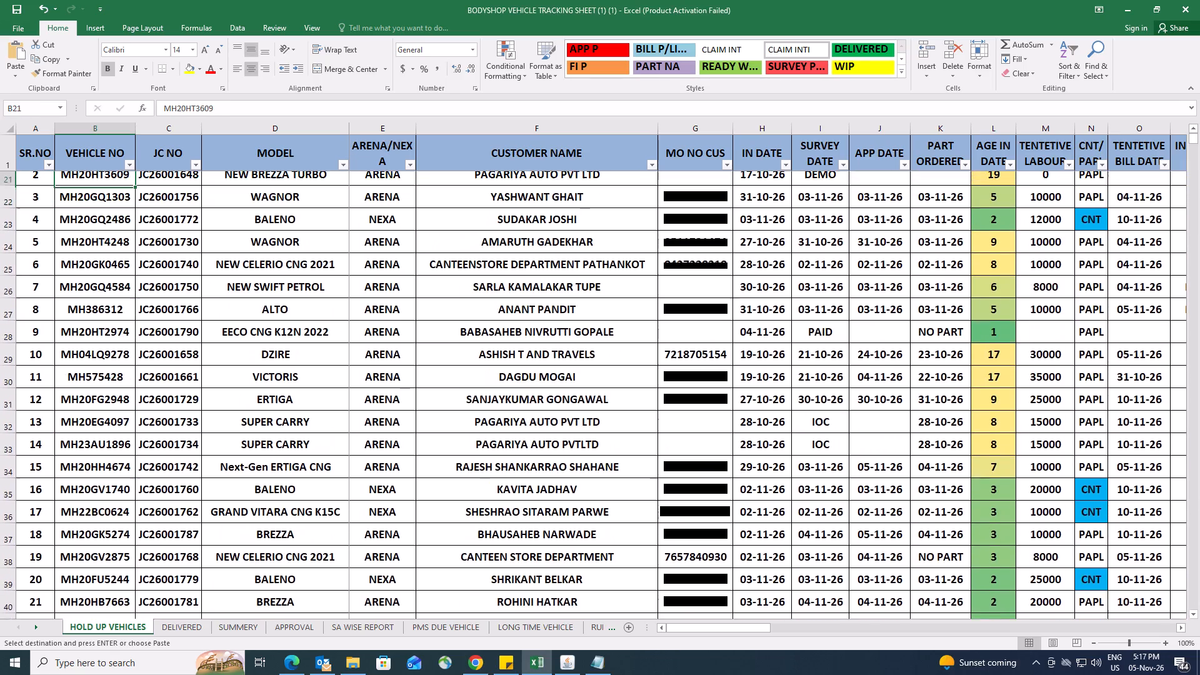
pyautogui.press('Up')
pyautogui.press('Up')
pyautogui.press('Up')
pyautogui.press('Up')
pyautogui.press('Up')
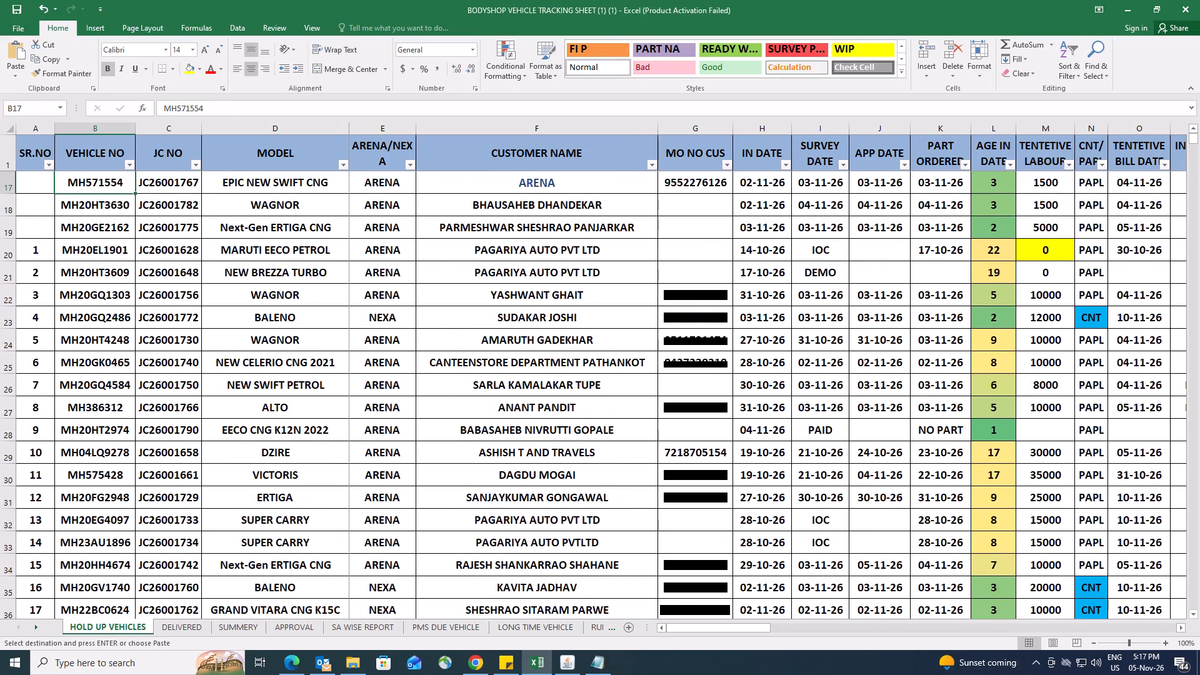
pyautogui.press('Down')
pyautogui.press('Down')
pyautogui.press('Down')
pyautogui.press('Down')
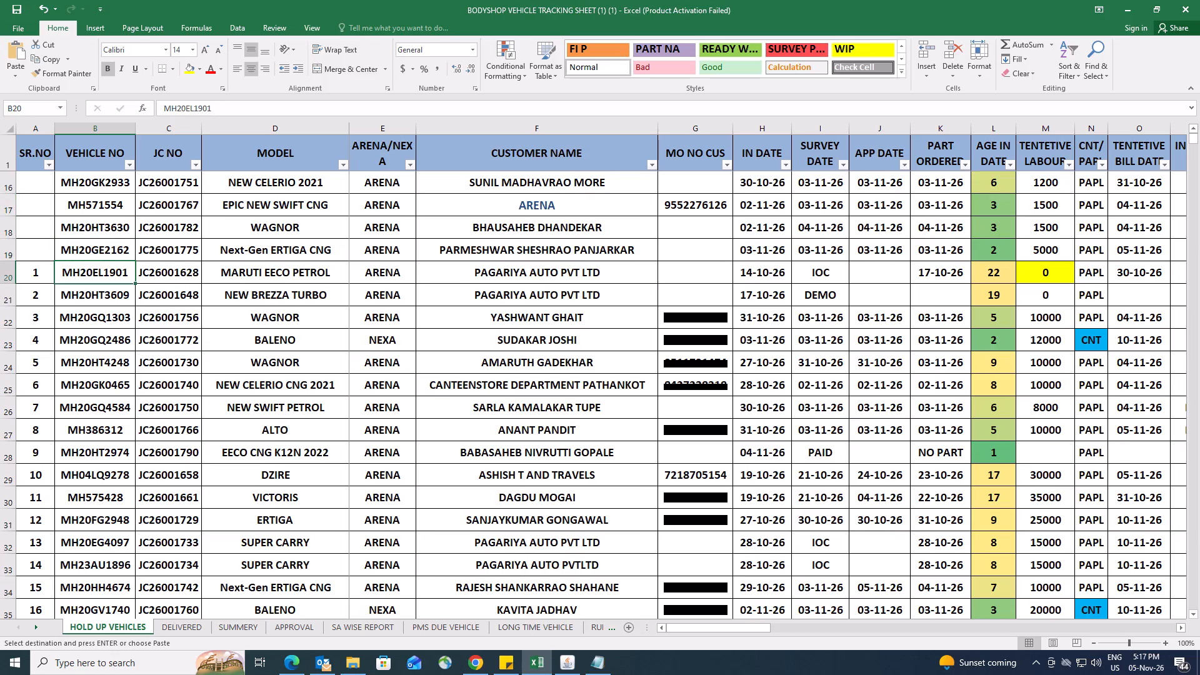
pyautogui.hotkey('ctrl', 'c')
pyautogui.hotkey('alt', 'Tab')
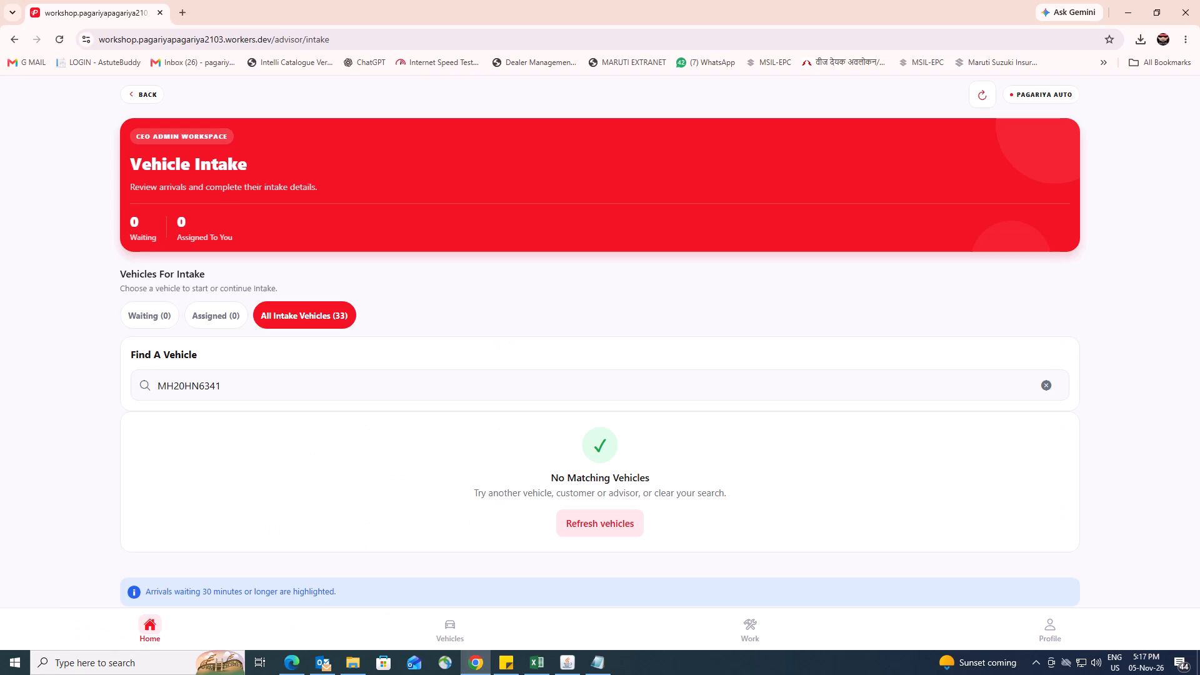
pyautogui.click(250, 380)
pyautogui.hotkey('ctrl', 'a')
pyautogui.hotkey('ctrl', 'v')
pyautogui.hotkey('alt', 'Tab')
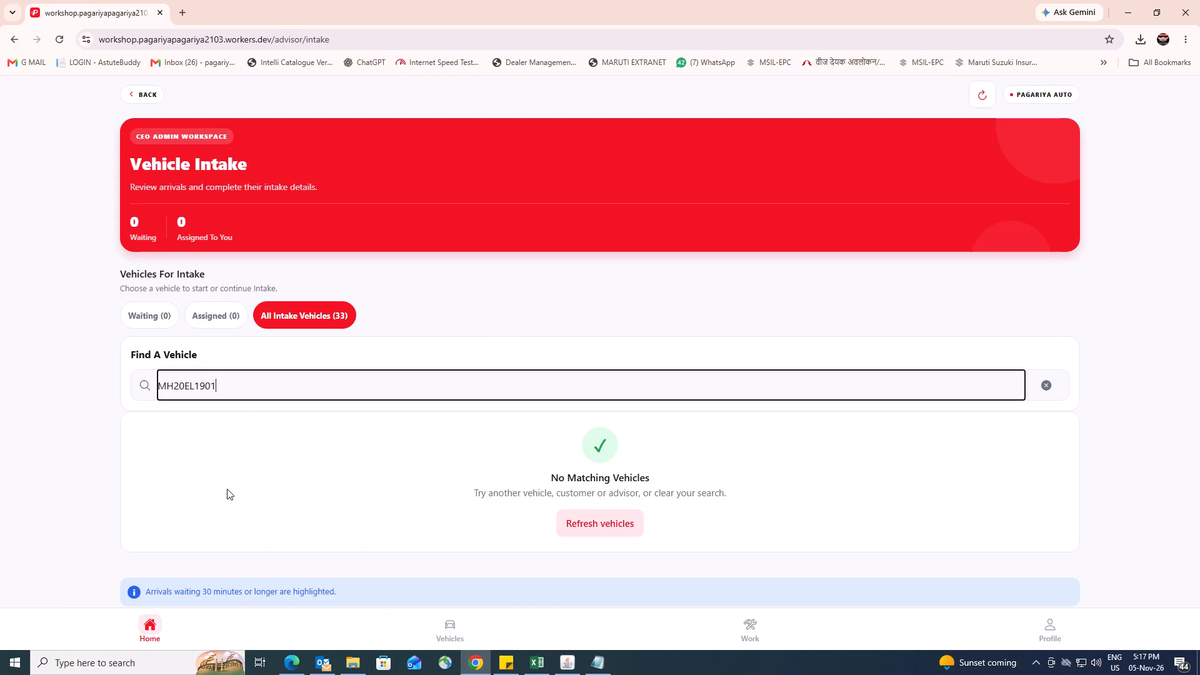
pyautogui.press('Down')
pyautogui.hotkey('ctrl', 'c')
pyautogui.hotkey('alt', 'Tab')
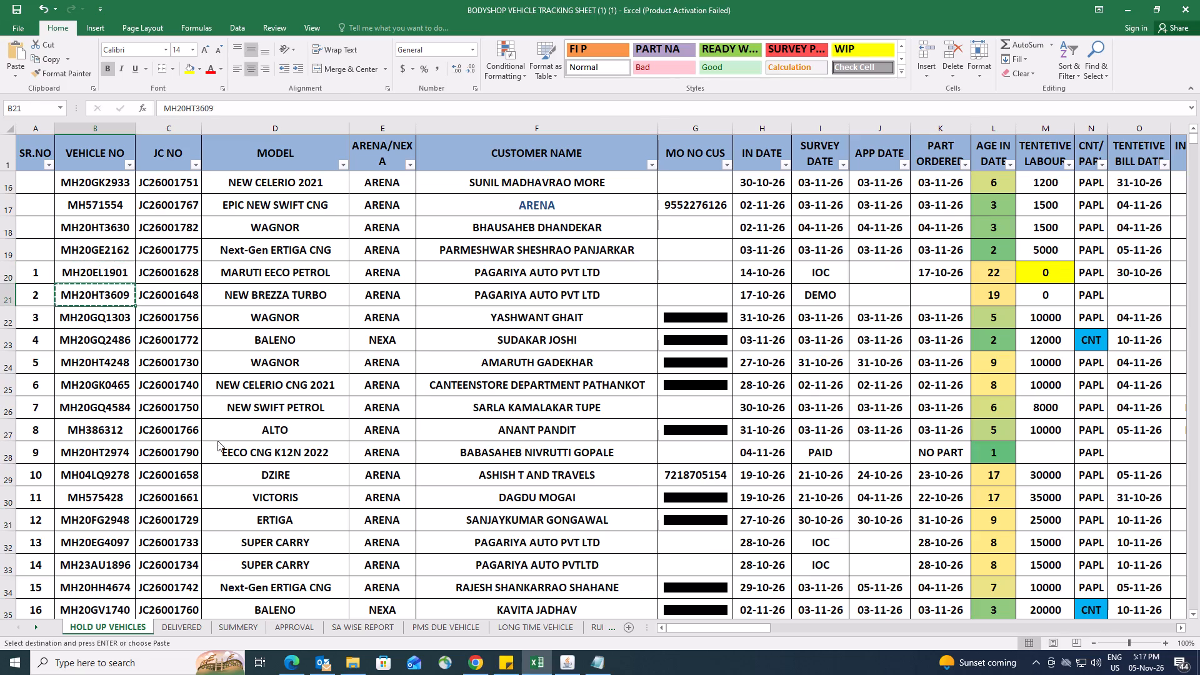
pyautogui.hotkey('ctrl', 'a')
pyautogui.hotkey('ctrl', 'v')
pyautogui.hotkey('alt', 'Tab')
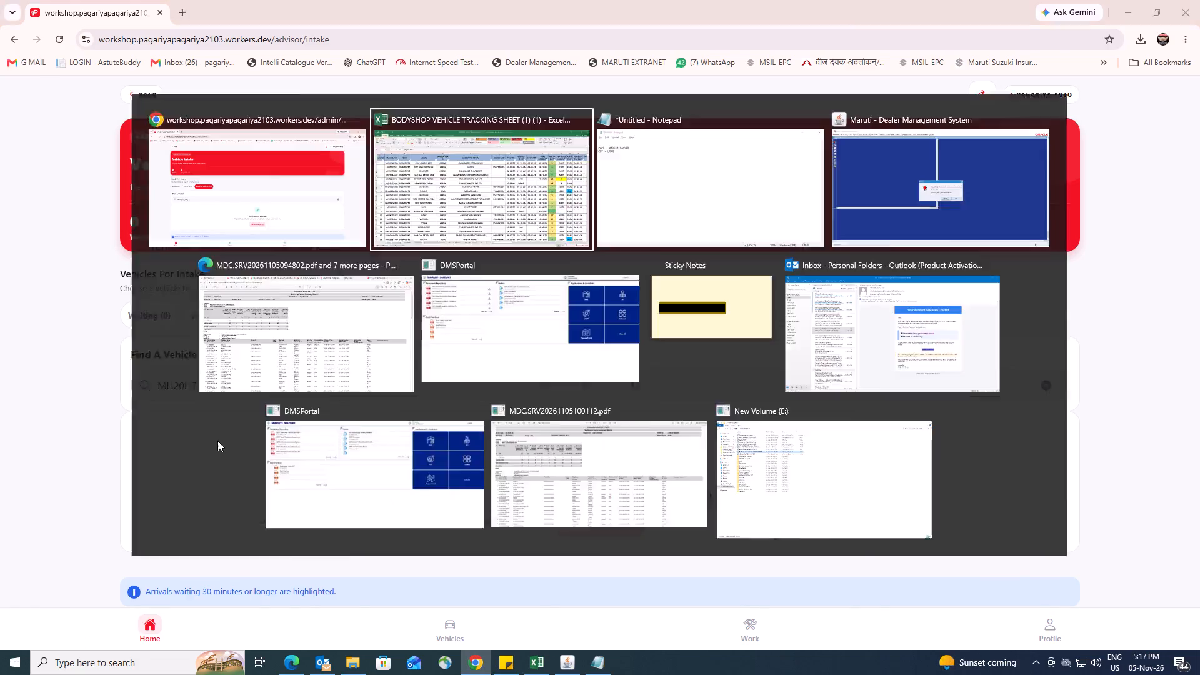
pyautogui.press('Down')
pyautogui.press('Down')
pyautogui.press('Down')
pyautogui.press('Down')
pyautogui.press('Down')
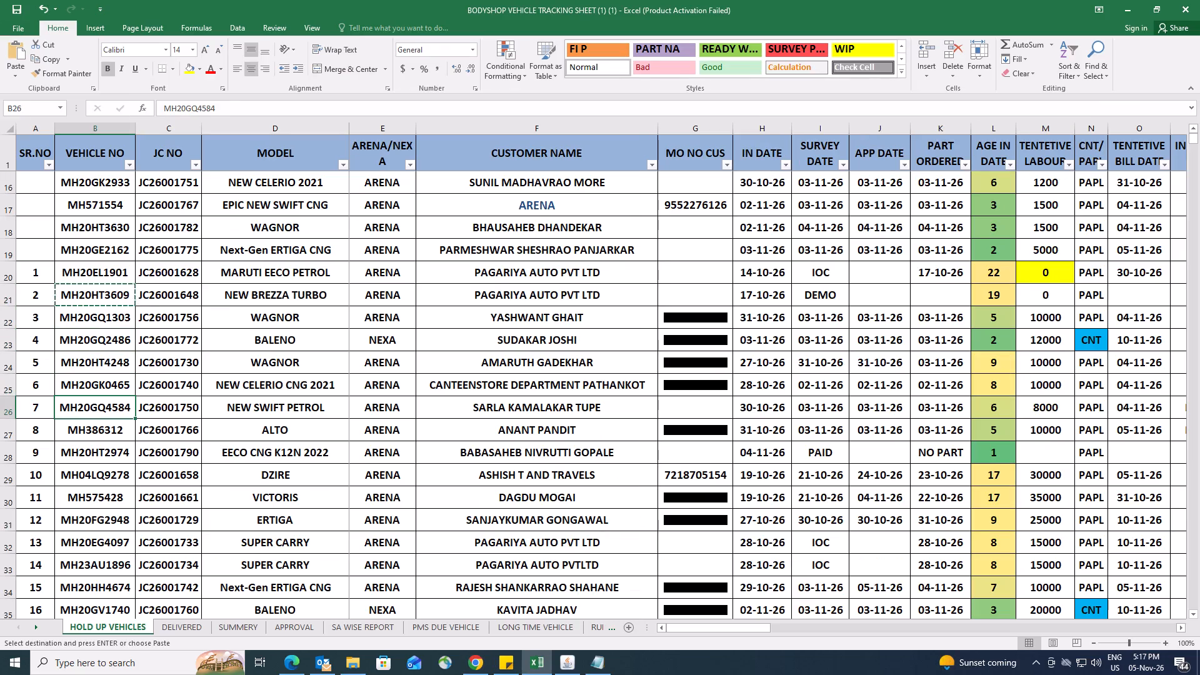
pyautogui.hotkey('ctrl', 'c')
pyautogui.hotkey('alt', 'Tab')
pyautogui.hotkey('ctrl', 'a')
pyautogui.hotkey('ctrl', 'v')
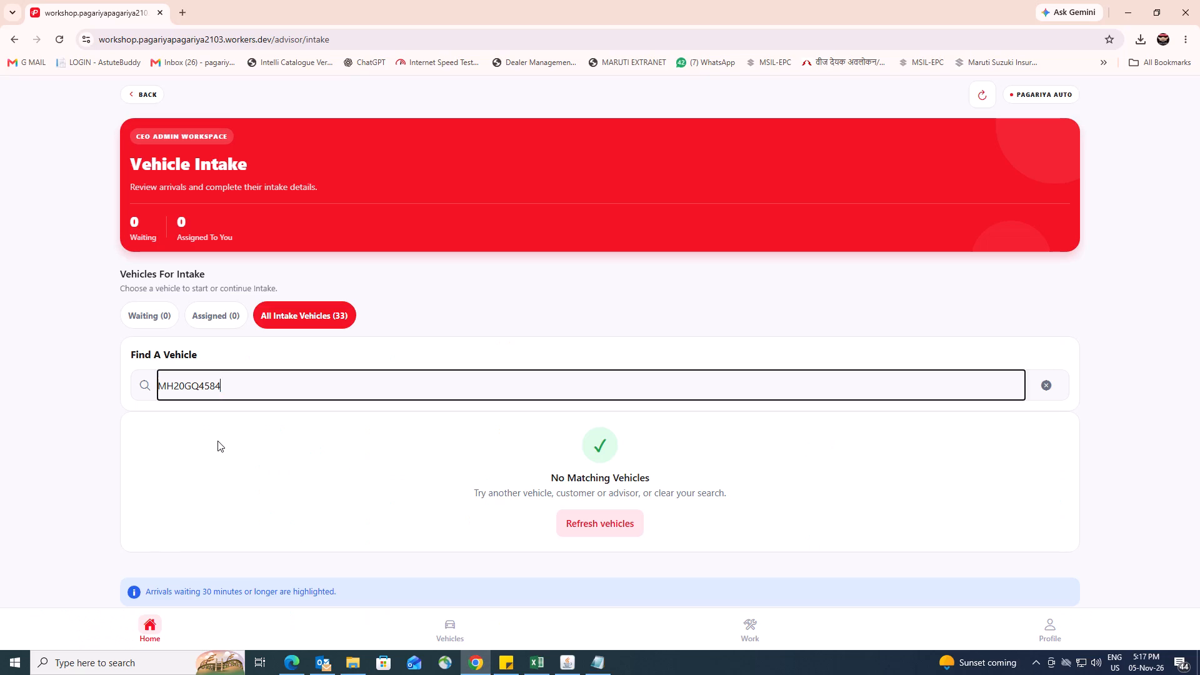
pyautogui.hotkey('alt', 'Tab')
pyautogui.press('Down')
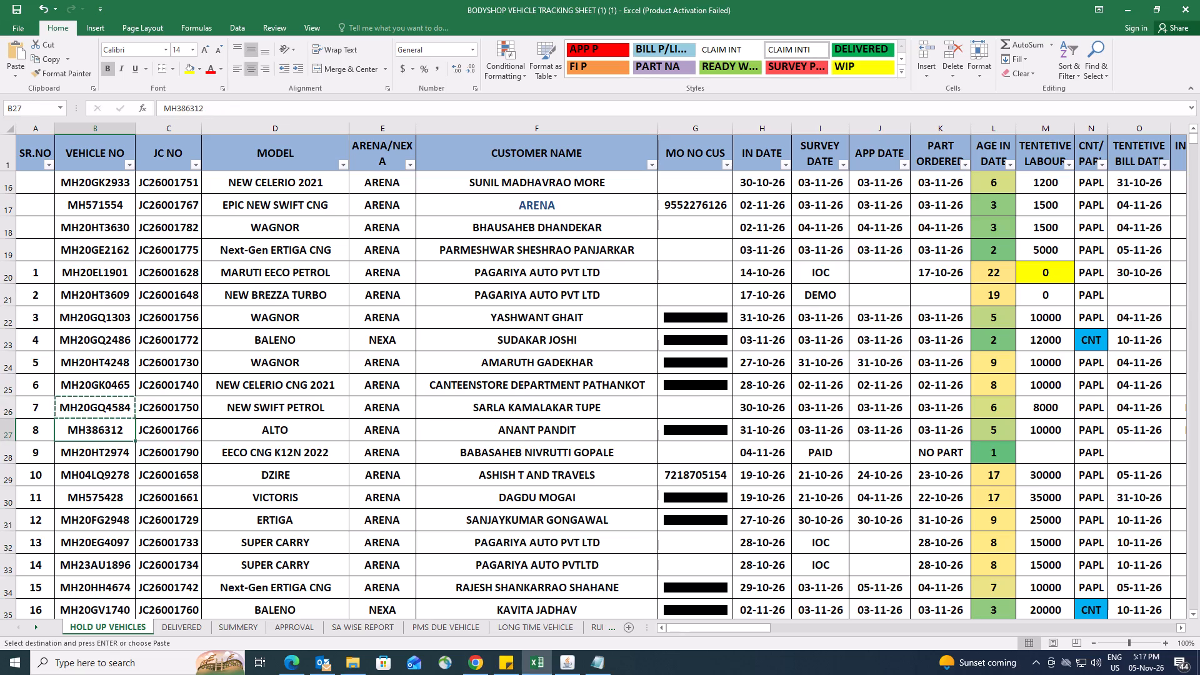
pyautogui.press('Down')
pyautogui.press('Up')
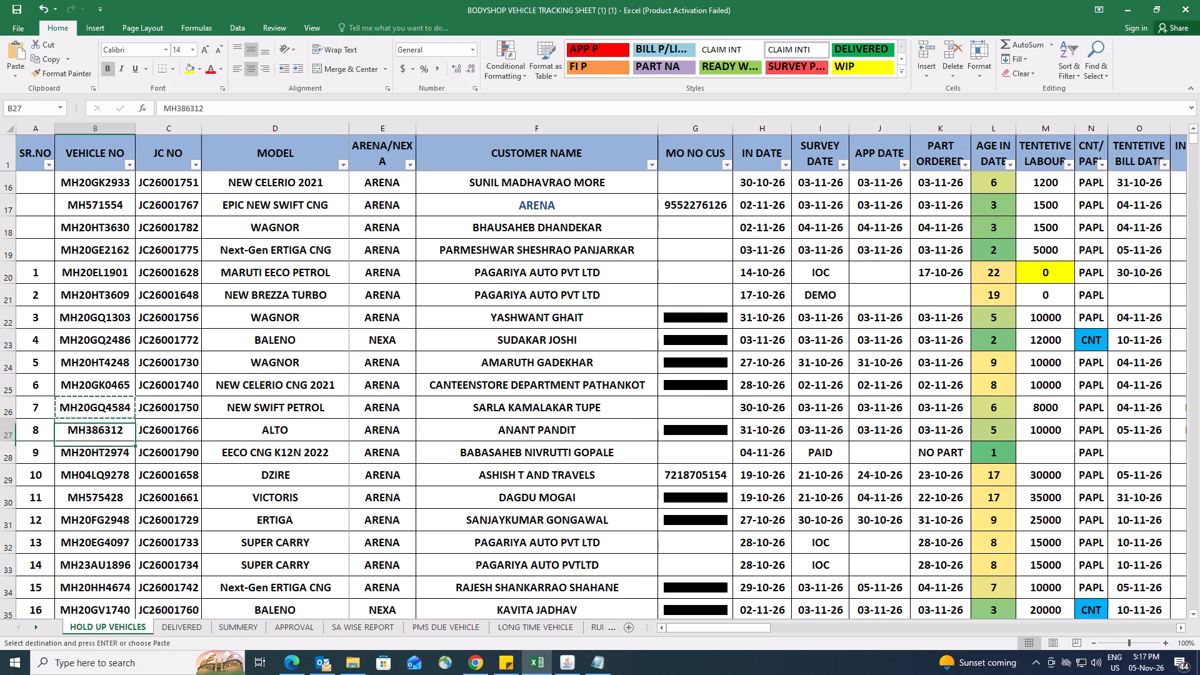
pyautogui.hotkey('ctrl', 'c')
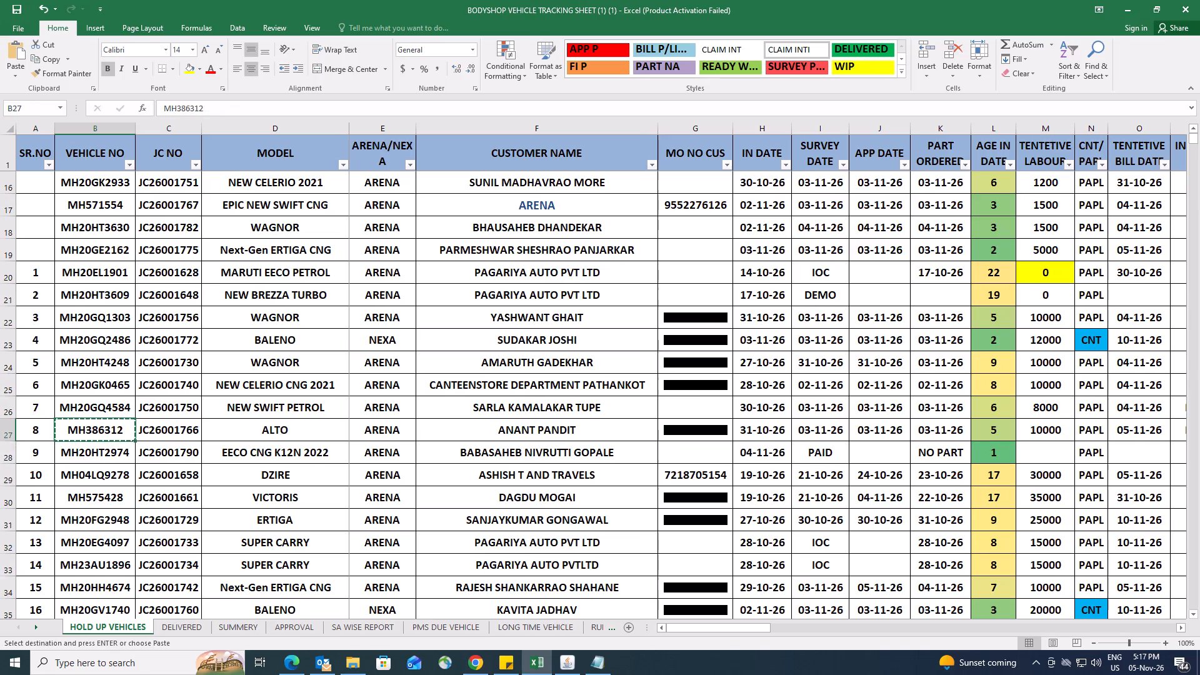
pyautogui.hotkey('alt', 'Tab')
pyautogui.hotkey('ctrl', 'a')
pyautogui.hotkey('ctrl', 'v')
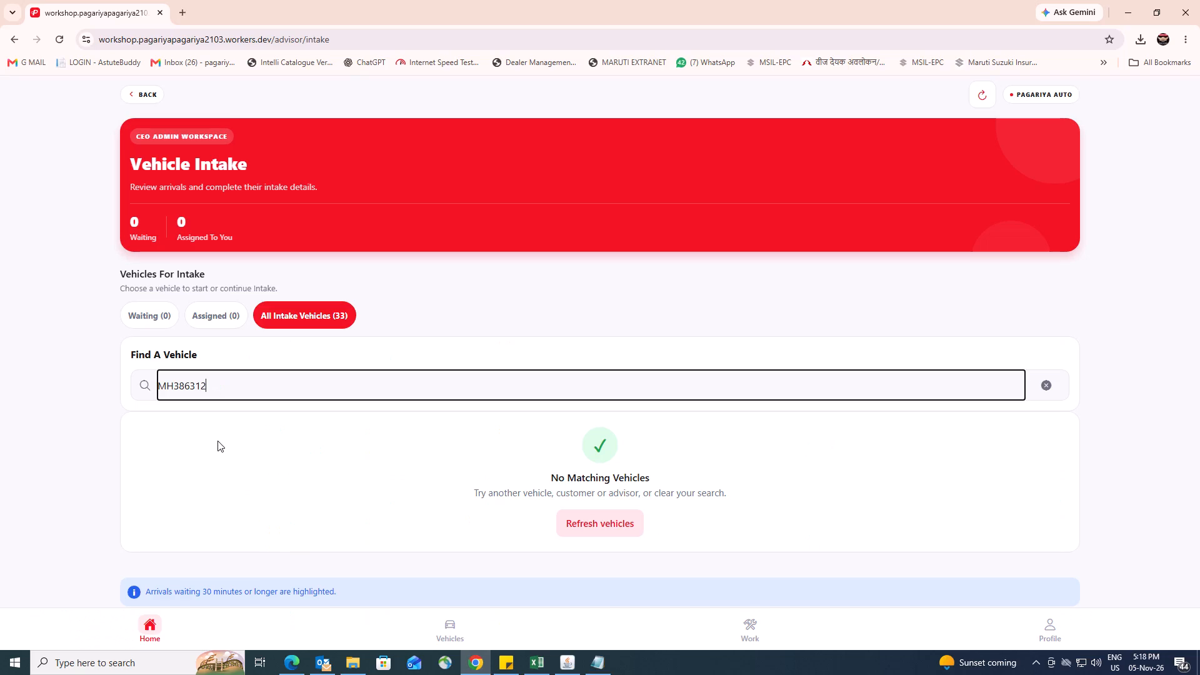
pyautogui.hotkey('alt', 'Tab')
pyautogui.press('Down')
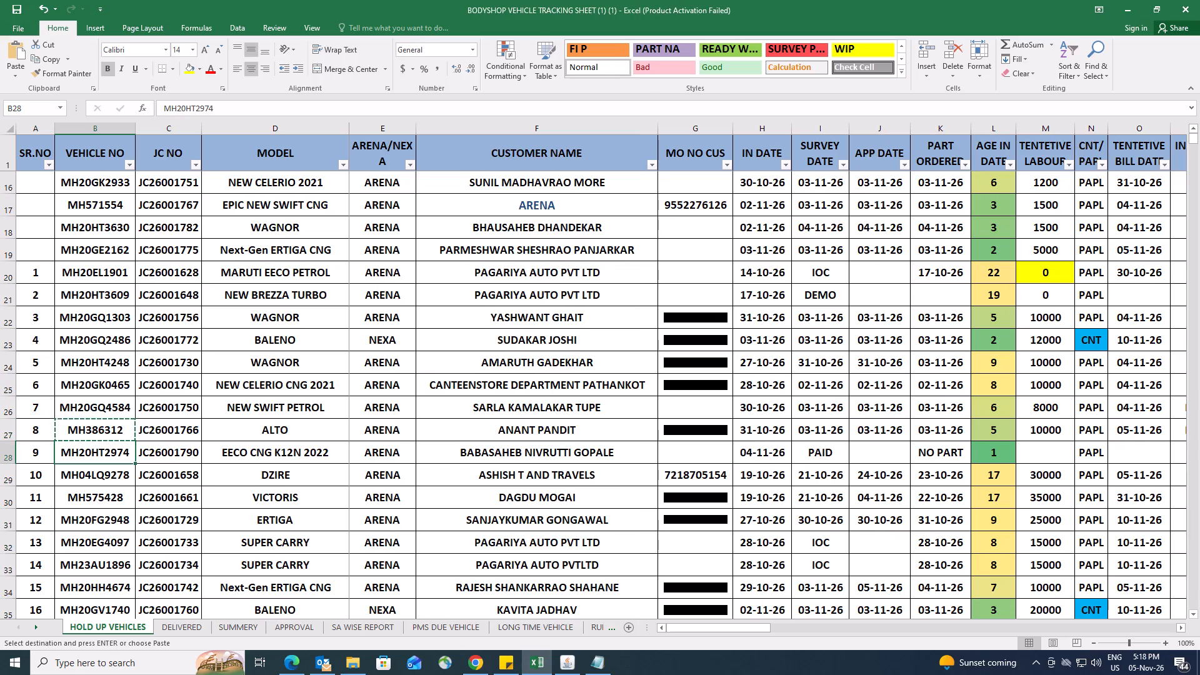
pyautogui.press('Down')
pyautogui.press('Up')
pyautogui.press('Right')
pyautogui.press('Right')
pyautogui.press('Right')
pyautogui.press('Right')
pyautogui.press('Left')
pyautogui.press('Left')
pyautogui.press('Left')
pyautogui.press('Left')
pyautogui.hotkey('ctrl', 'c')
pyautogui.hotkey('alt', 'Tab')
pyautogui.hotkey('ctrl', 'a')
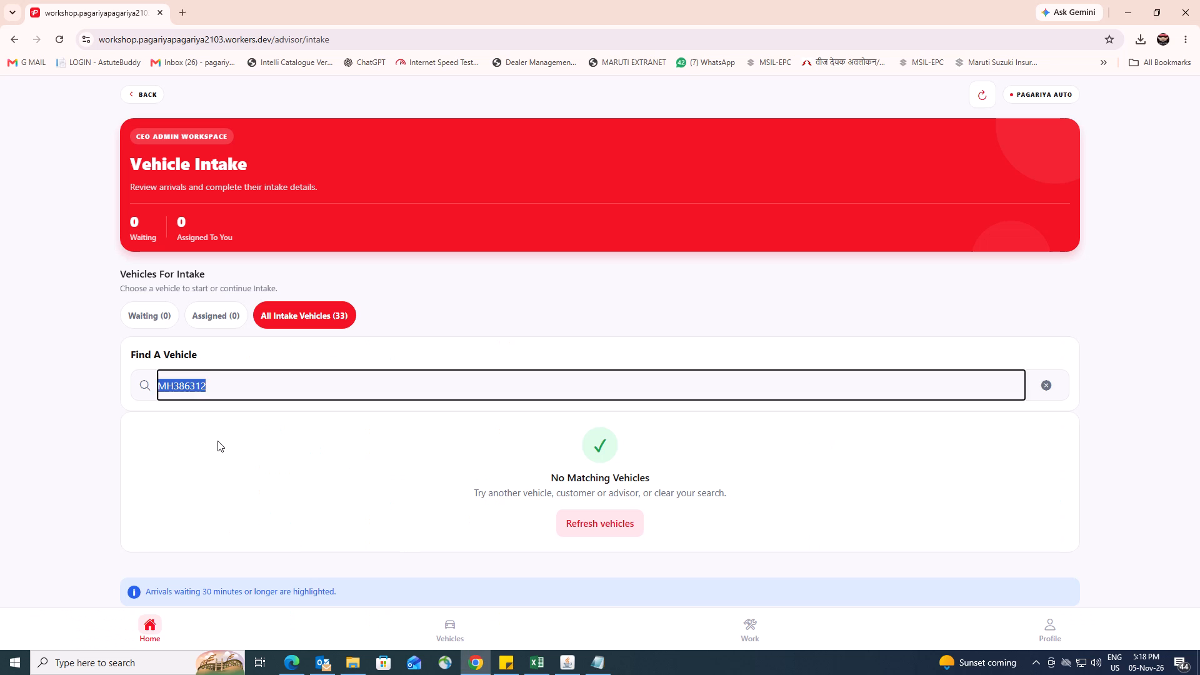
pyautogui.hotkey('ctrl', 'v')
pyautogui.hotkey('alt', 'Tab')
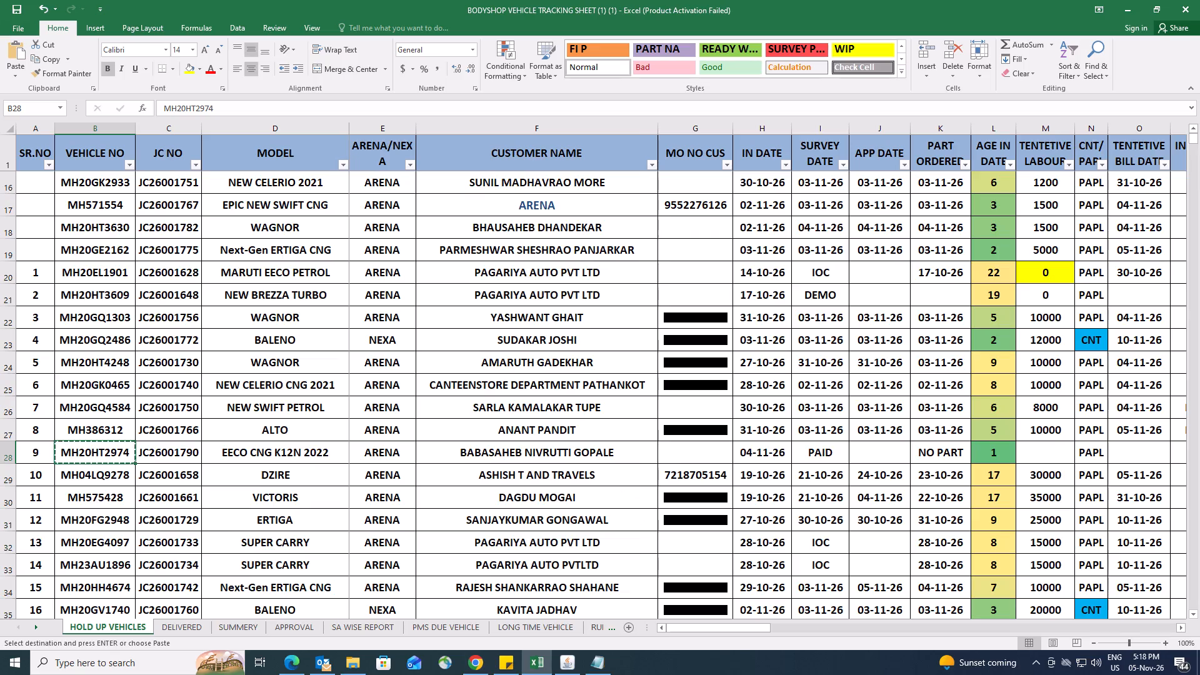
pyautogui.press('Down')
pyautogui.press('Down')
pyautogui.press('Down')
pyautogui.press('Down')
pyautogui.hotkey('ctrl', 'c')
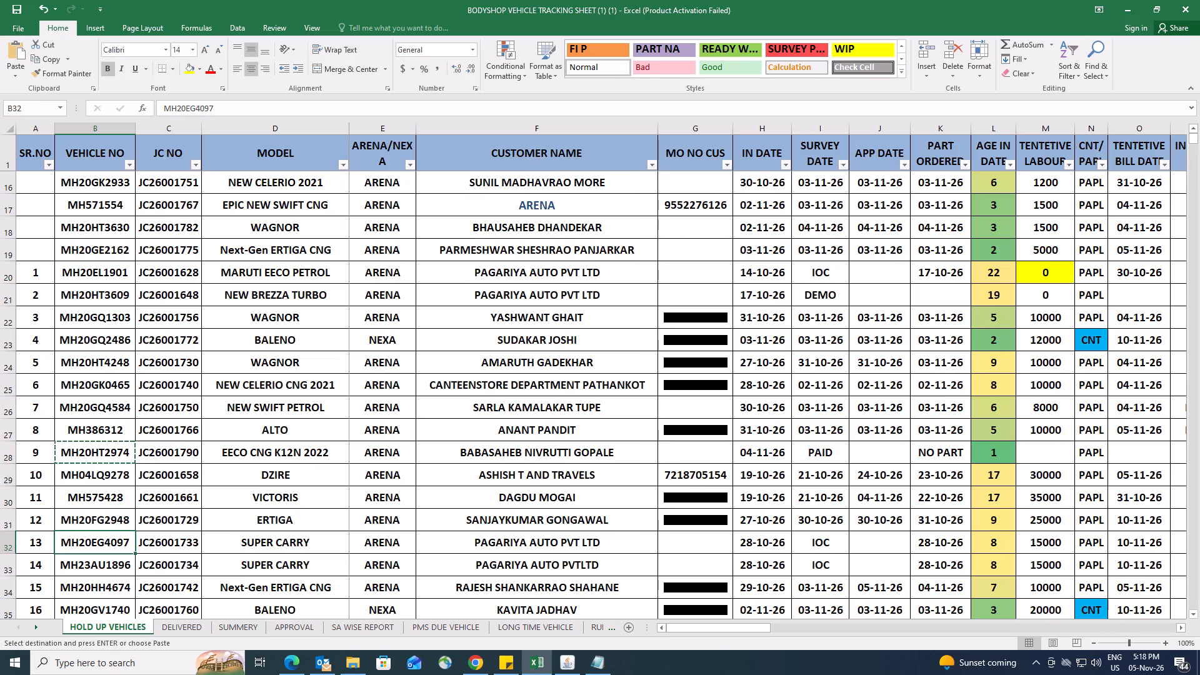
pyautogui.hotkey('alt', 'Tab')
pyautogui.hotkey('ctrl', 'a')
pyautogui.hotkey('ctrl', 'v')
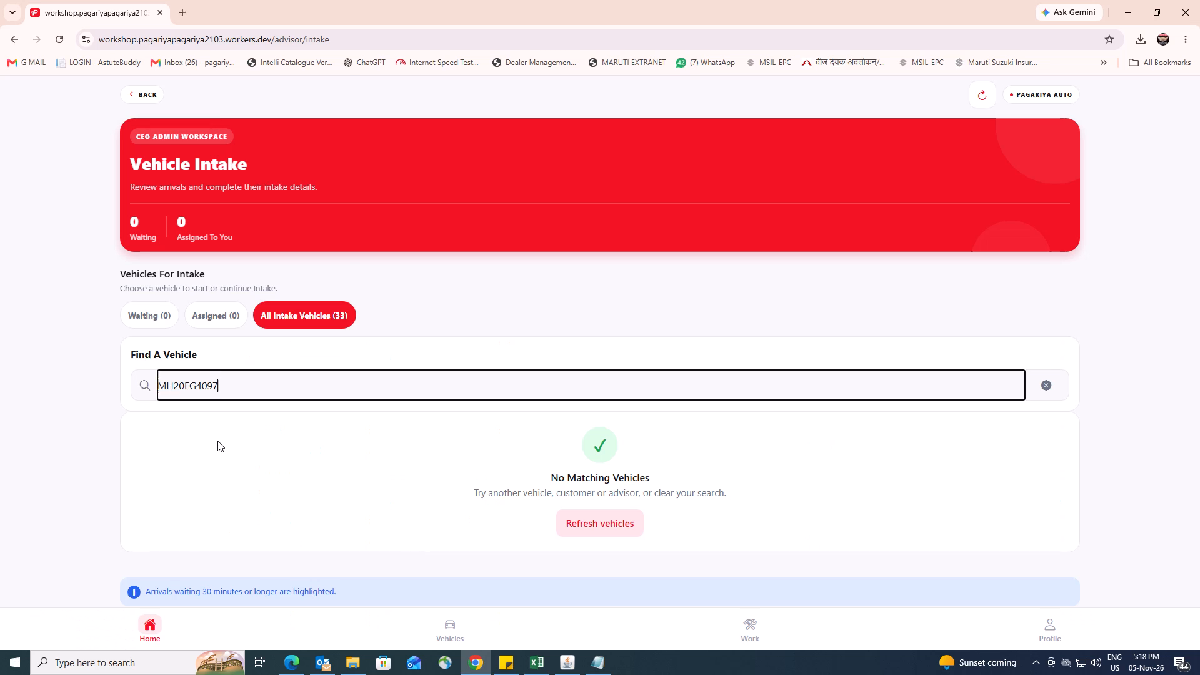
pyautogui.hotkey('alt', 'Tab')
pyautogui.press('Down')
pyautogui.hotkey('ctrl', 'c')
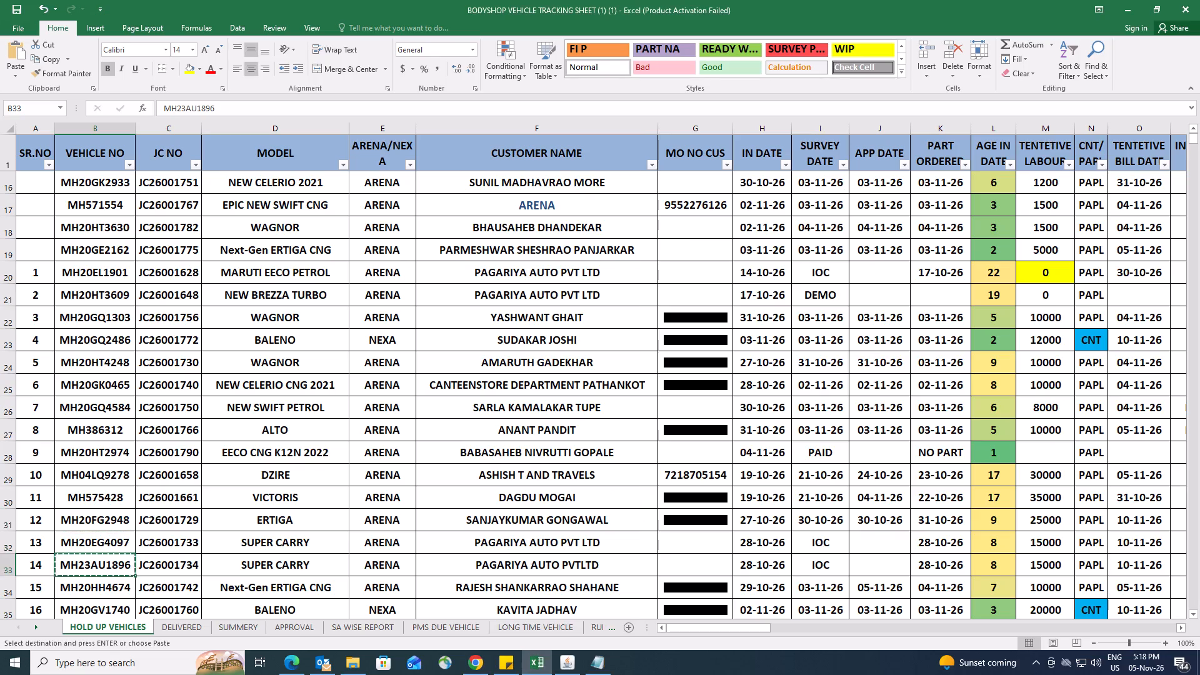
pyautogui.hotkey('alt', 'Tab')
pyautogui.hotkey('ctrl', 'a')
pyautogui.hotkey('ctrl', 'v')
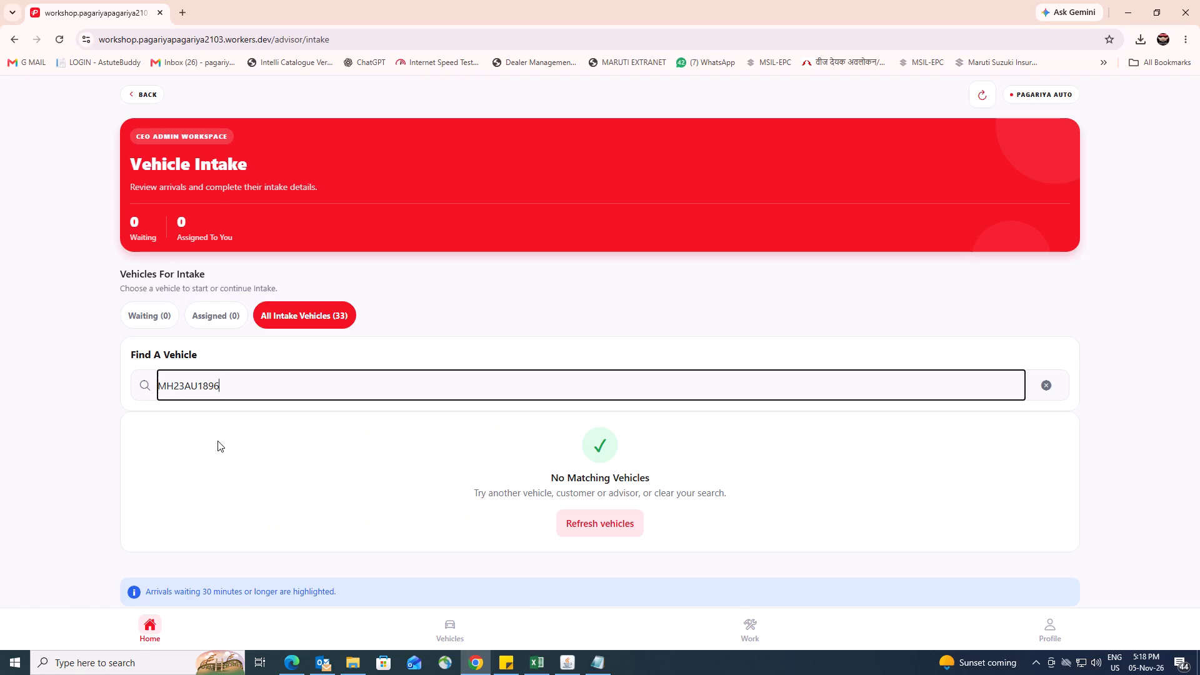
pyautogui.hotkey('alt', 'Tab')
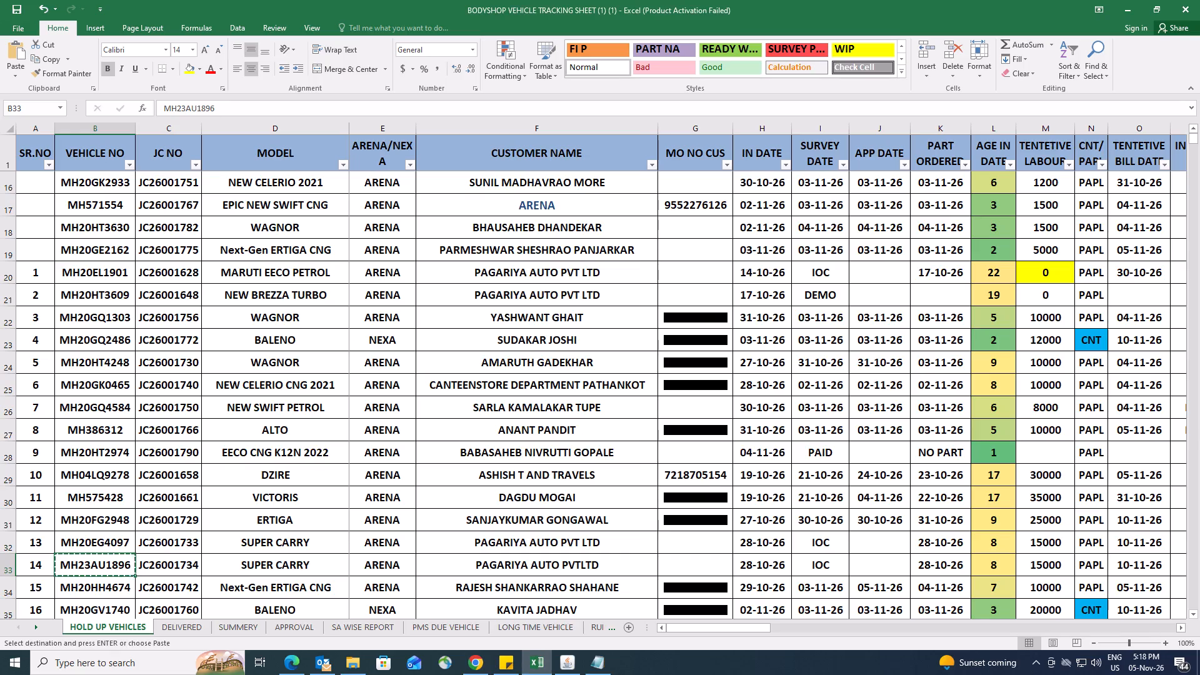
pyautogui.press('Down')
pyautogui.press('Down')
pyautogui.press('Down')
pyautogui.press('Down')
pyautogui.press('Down')
pyautogui.press('Down')
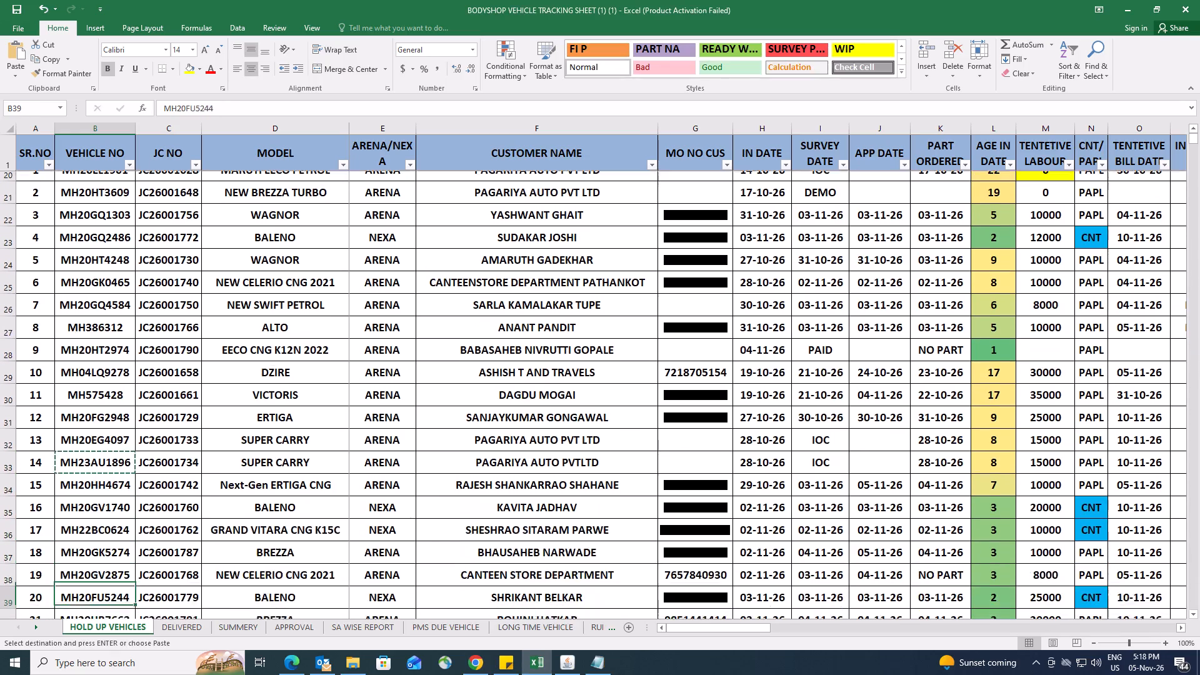
pyautogui.press('Down')
pyautogui.press('Down')
pyautogui.press('Down')
pyautogui.press('Down')
pyautogui.press('Down')
pyautogui.press('Down')
pyautogui.press('Down')
pyautogui.press('Down')
pyautogui.press('Down')
pyautogui.press('Down')
pyautogui.press('Down')
pyautogui.press('Down')
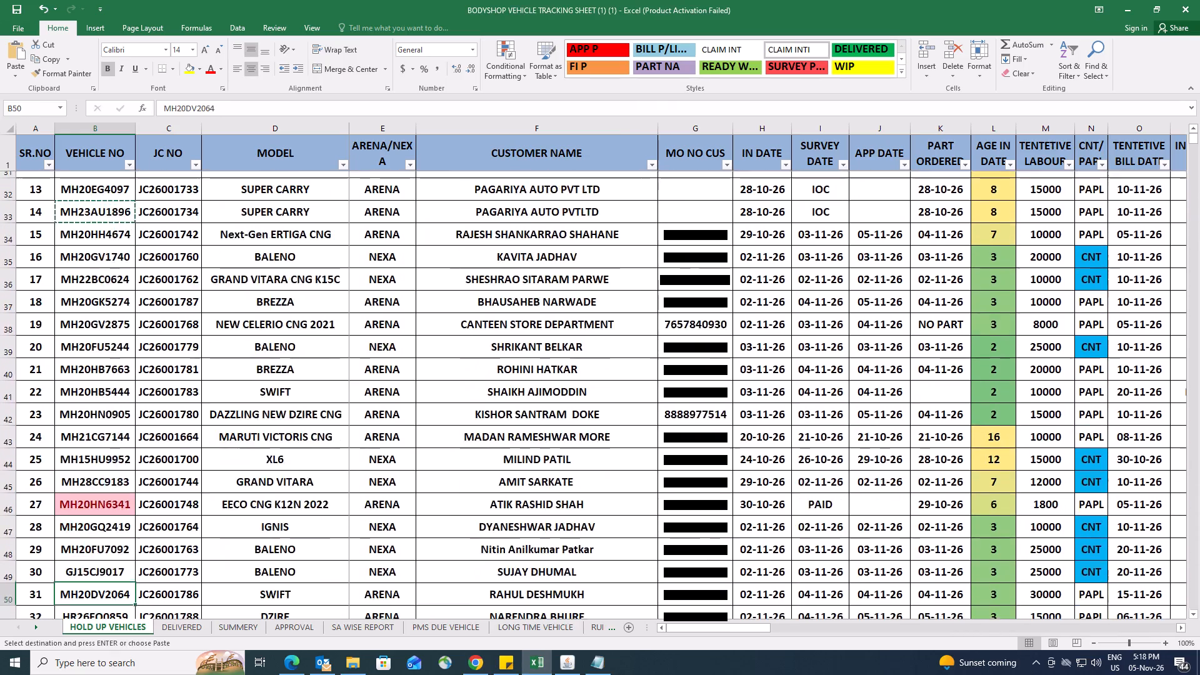
pyautogui.press('Down')
pyautogui.press('Down')
pyautogui.press('Down')
pyautogui.press('Down')
pyautogui.press('Up')
pyautogui.press('Up')
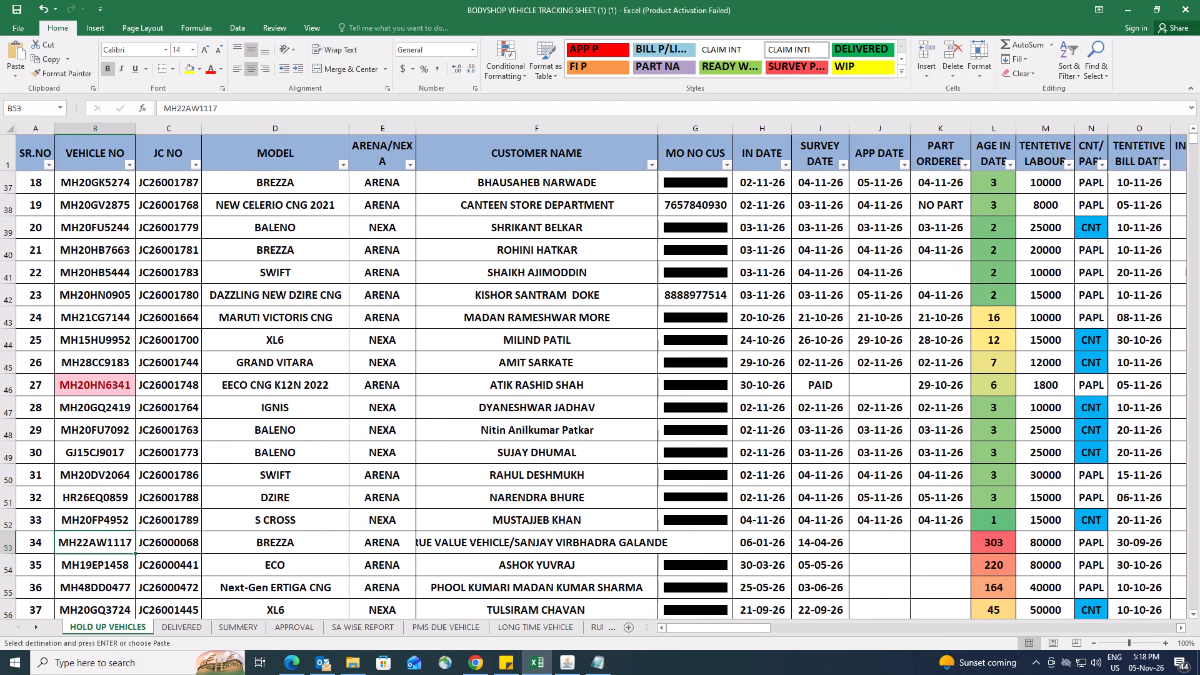
pyautogui.hotkey('ctrl', 'c')
pyautogui.press('Tab')
pyautogui.hotkey('alt', 'Tab')
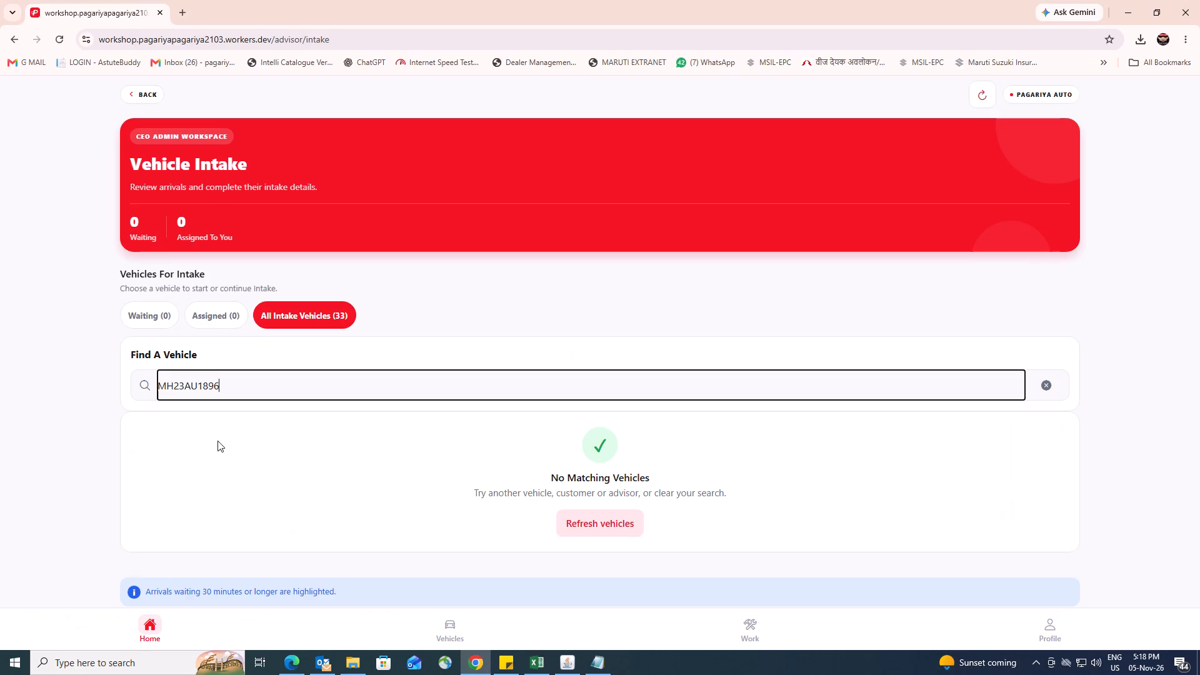
pyautogui.hotkey('ctrl', 'a')
pyautogui.hotkey('ctrl', 'v')
pyautogui.hotkey('alt', 'Tab')
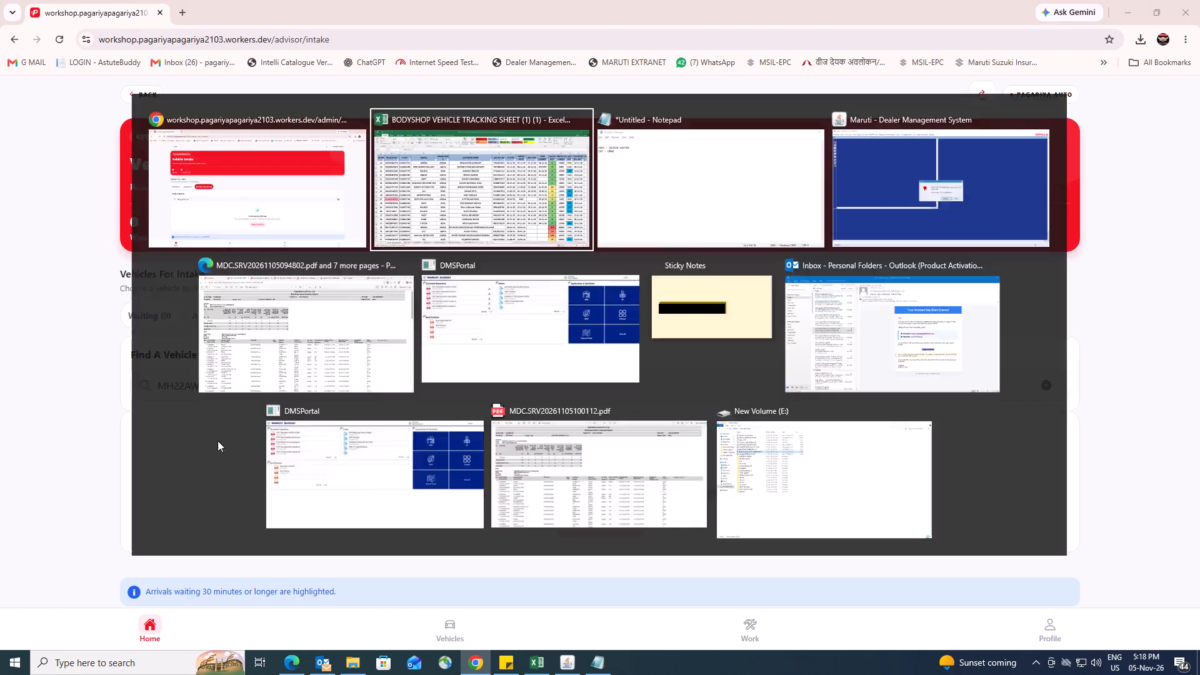
pyautogui.press('Down')
pyautogui.press('Down')
pyautogui.press('Down')
pyautogui.press('Down')
pyautogui.press('Down')
pyautogui.press('Down')
pyautogui.press('Down')
pyautogui.press('Down')
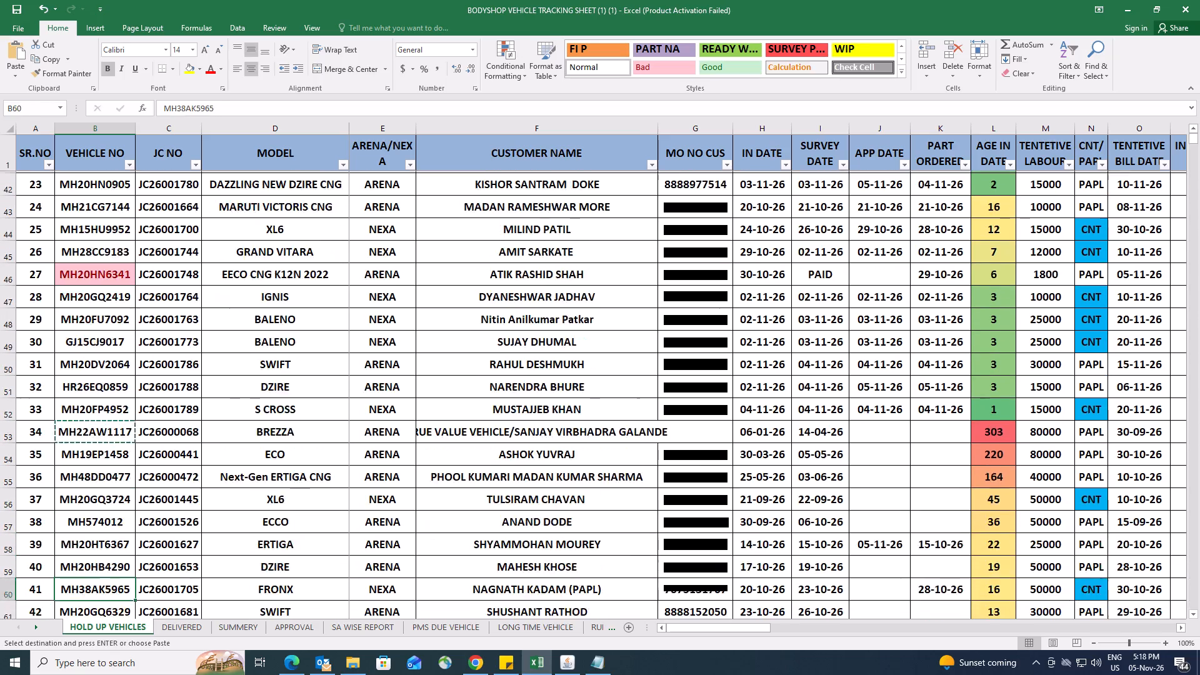
pyautogui.press('Down')
pyautogui.press('Down')
pyautogui.press('Down')
pyautogui.press('Down')
pyautogui.press('Down')
pyautogui.press('Down')
pyautogui.press('Down')
pyautogui.press('Down')
pyautogui.press('Down')
pyautogui.press('Down')
pyautogui.press('Down')
pyautogui.press('Down')
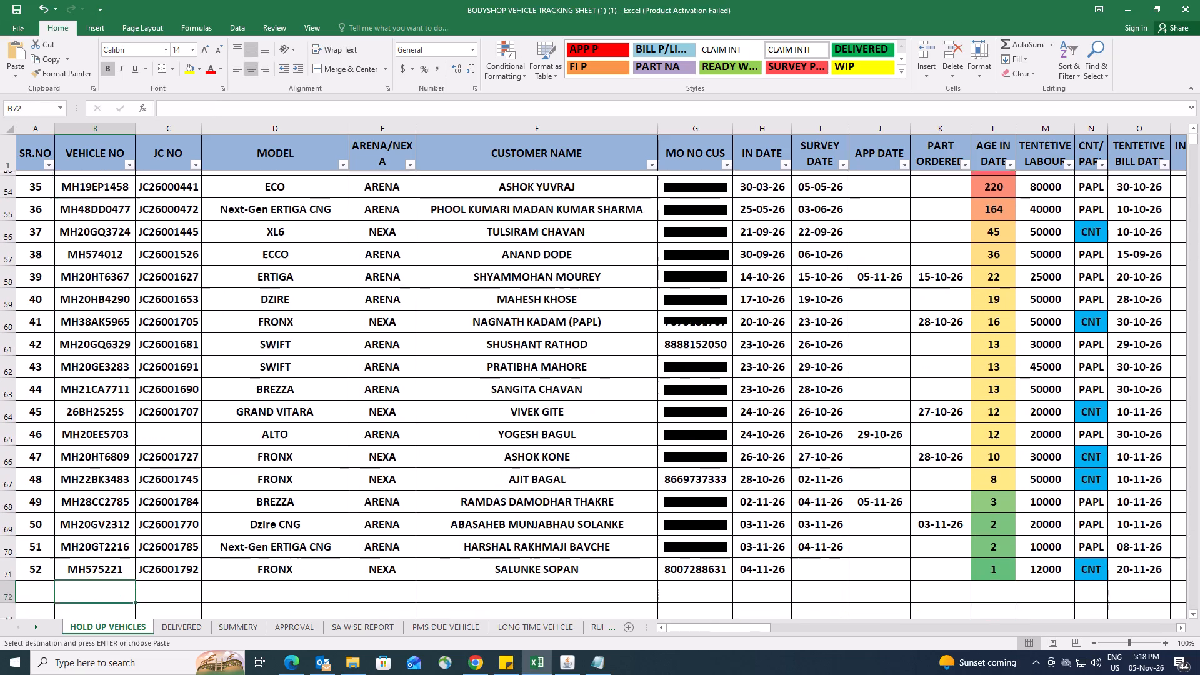
pyautogui.press('Up')
pyautogui.press('Up')
pyautogui.press('Up')
pyautogui.press('Up')
pyautogui.press('Up')
pyautogui.press('Up')
pyautogui.press('Up')
pyautogui.press('Up')
pyautogui.press('Up')
pyautogui.press('Up')
pyautogui.press('Up')
pyautogui.press('Up')
pyautogui.press('Up')
pyautogui.press('Up')
pyautogui.press('Up')
pyautogui.press('Up')
pyautogui.press('Up')
pyautogui.press('Up')
pyautogui.press('Up')
pyautogui.press('Up')
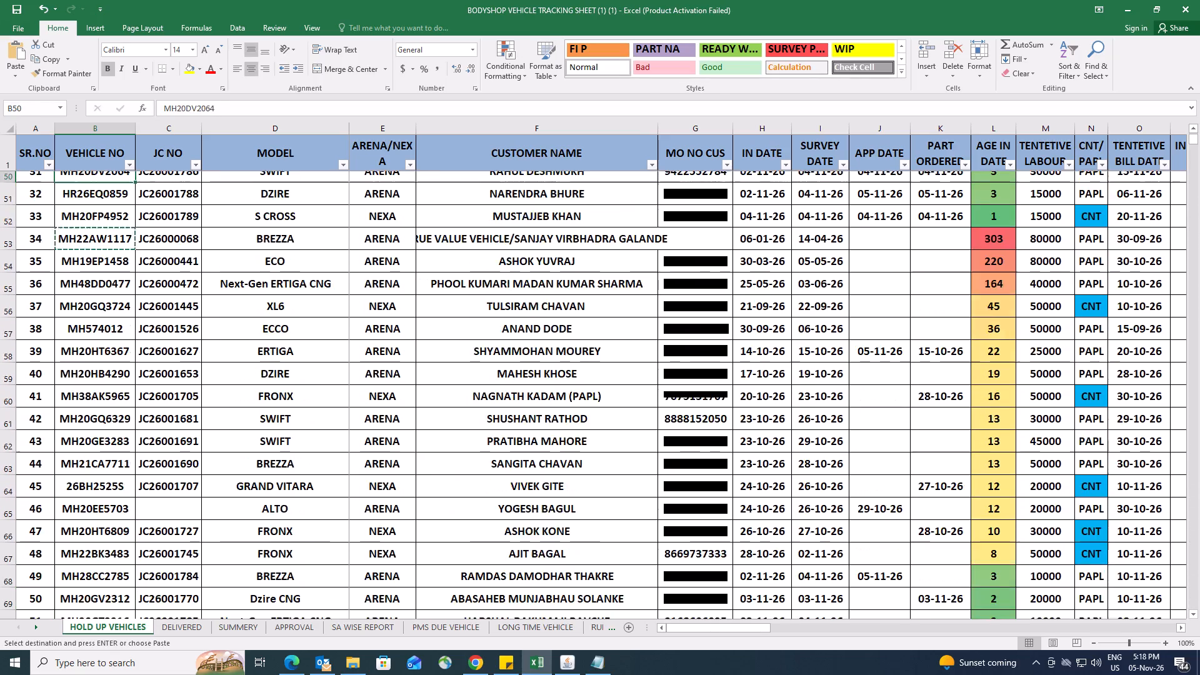
# Clear the vehicle search in the web app and examine the full All Intake Vehicles list and its assigned advisors.
pyautogui.hotkey('alt', 'Tab')
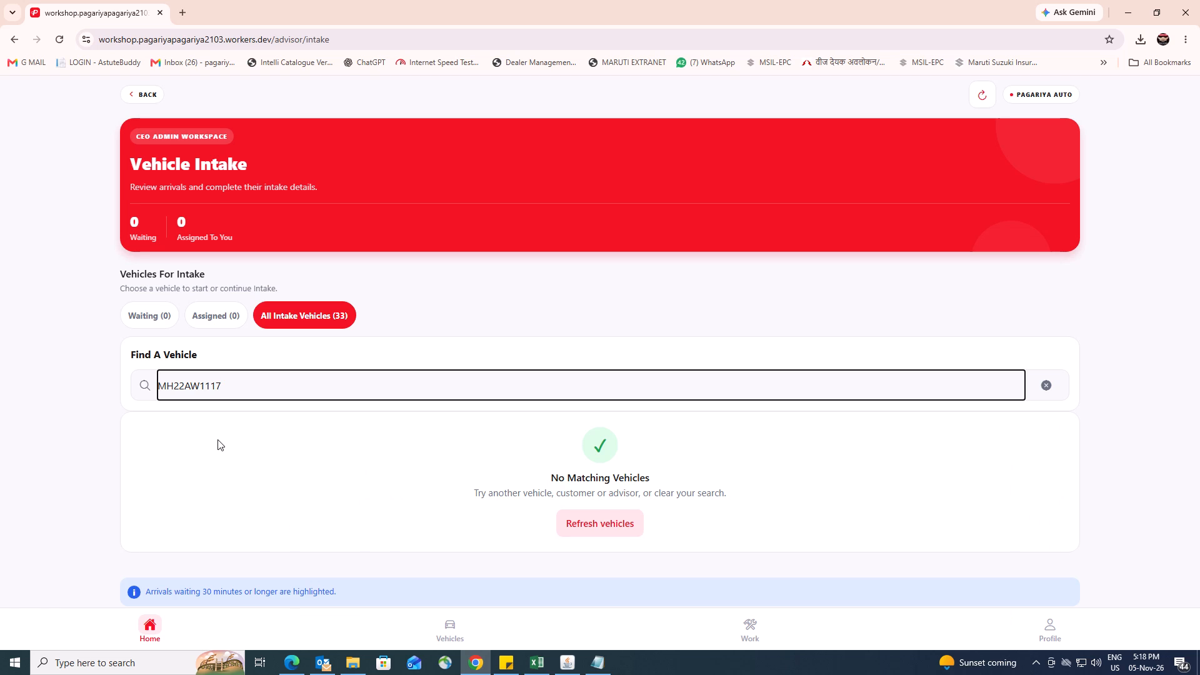
pyautogui.hotkey('ctrl', 'a')
pyautogui.press('BackSpace')
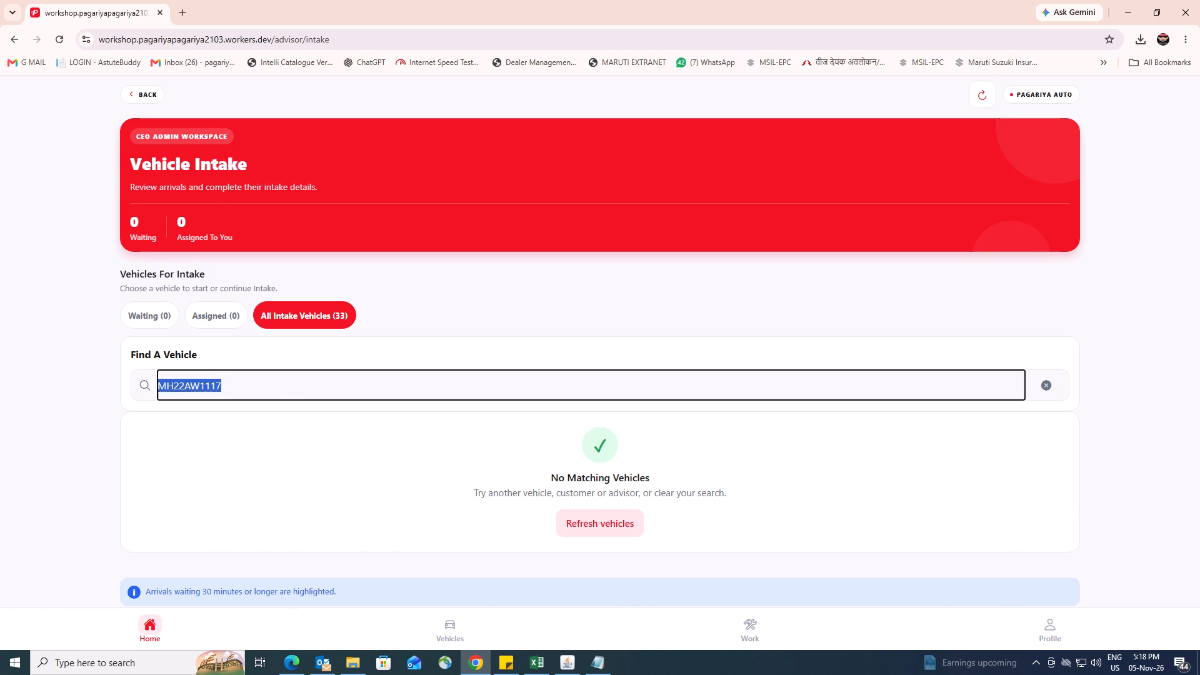
pyautogui.scroll(-4, 344, 459)
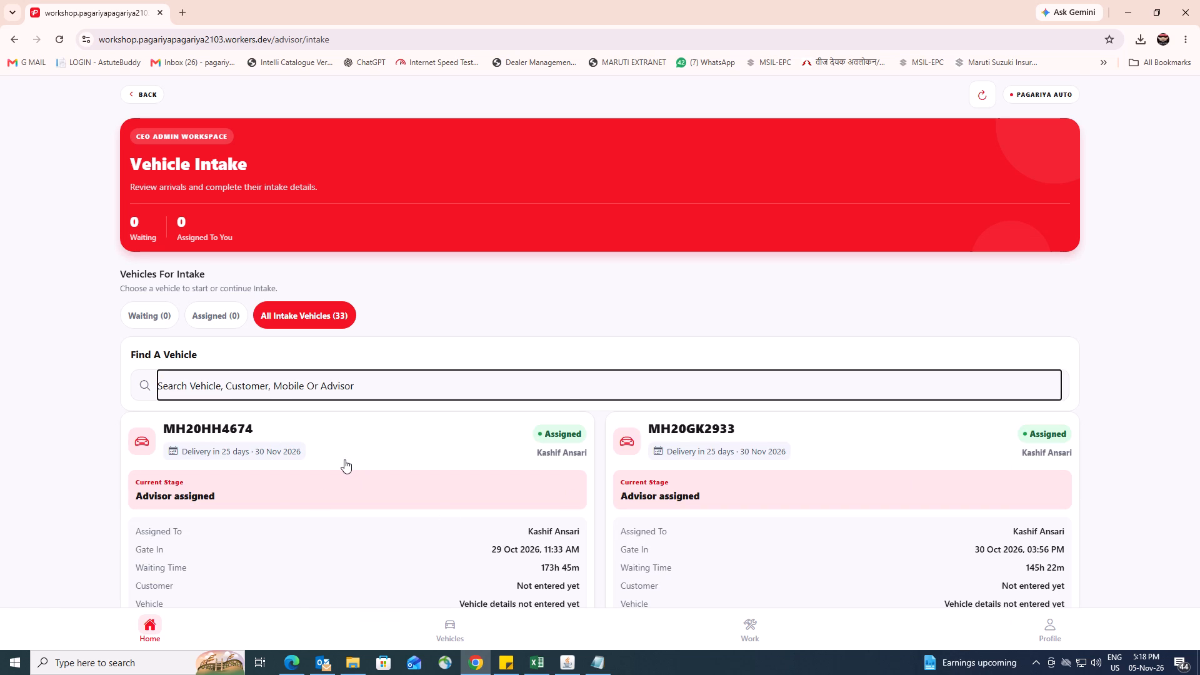
pyautogui.scroll(-1, 344, 459)
pyautogui.scroll(-5, 792, 468)
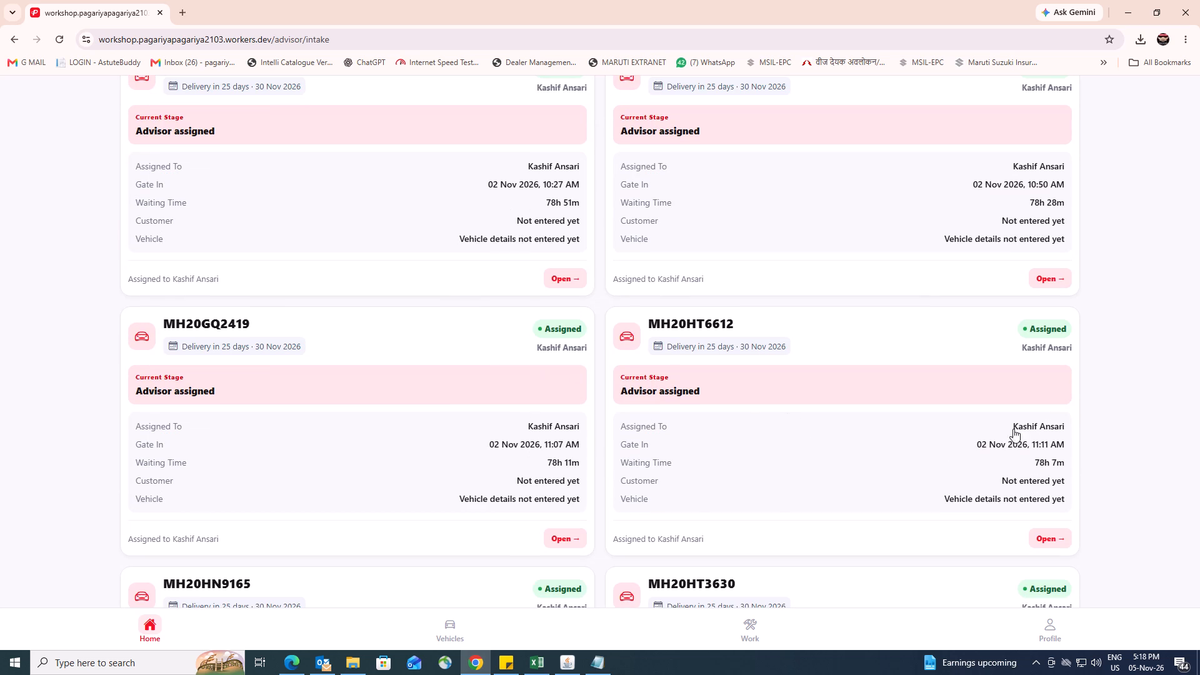
pyautogui.scroll(-5, 767, 462)
pyautogui.scroll(-5, 894, 416)
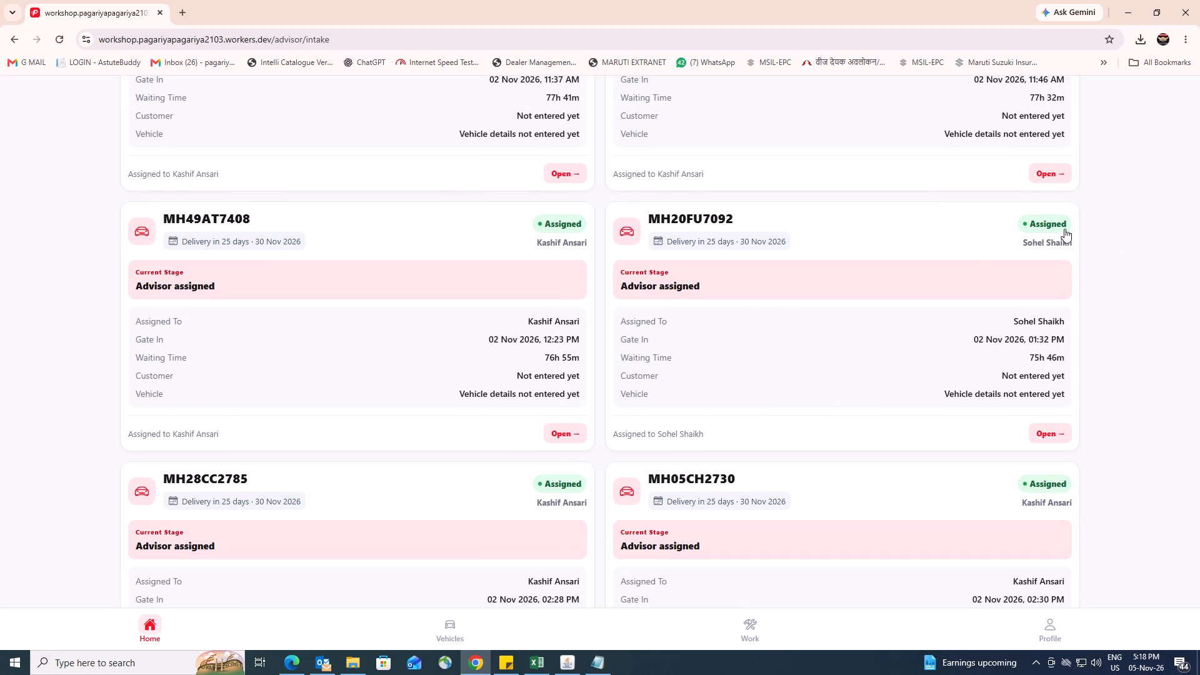
pyautogui.scroll(-4, 871, 391)
pyautogui.scroll(-4, 920, 437)
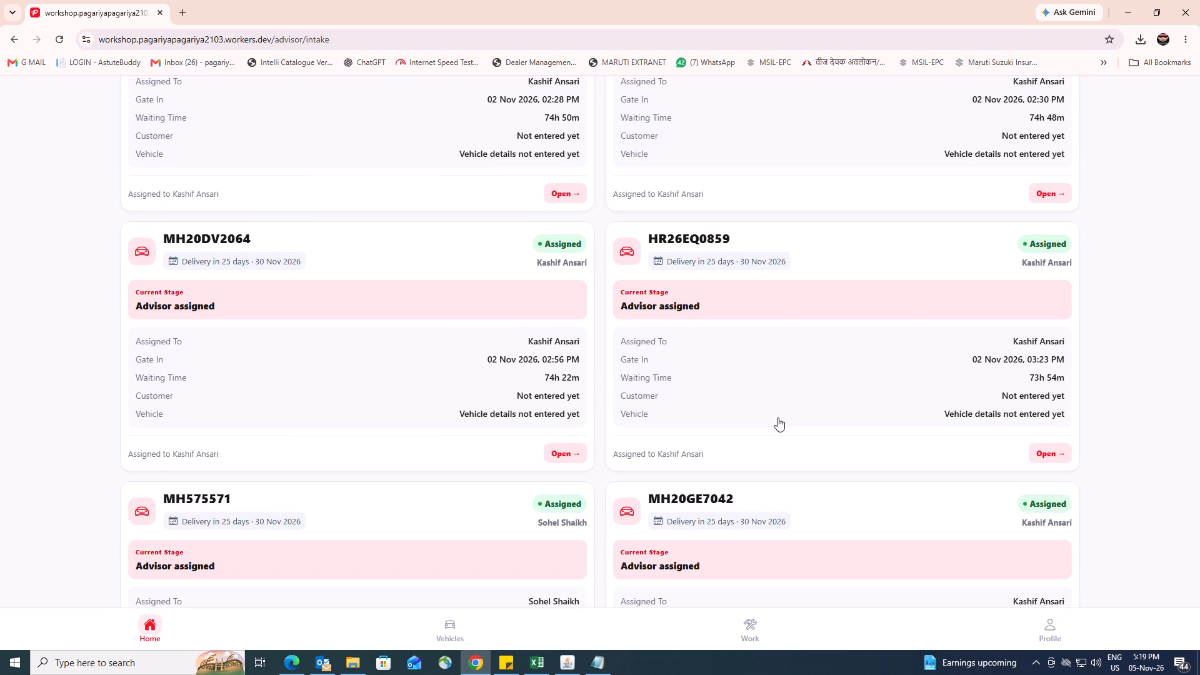
pyautogui.scroll(-4, 1040, 439)
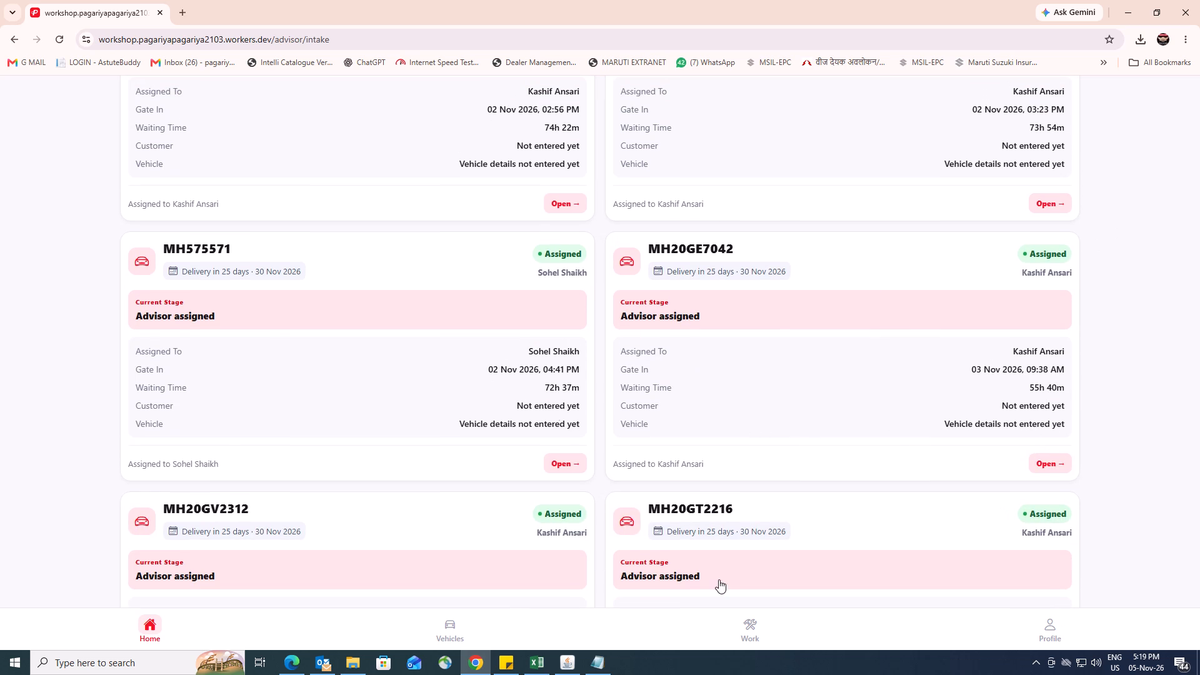
pyautogui.scroll(-7, 789, 482)
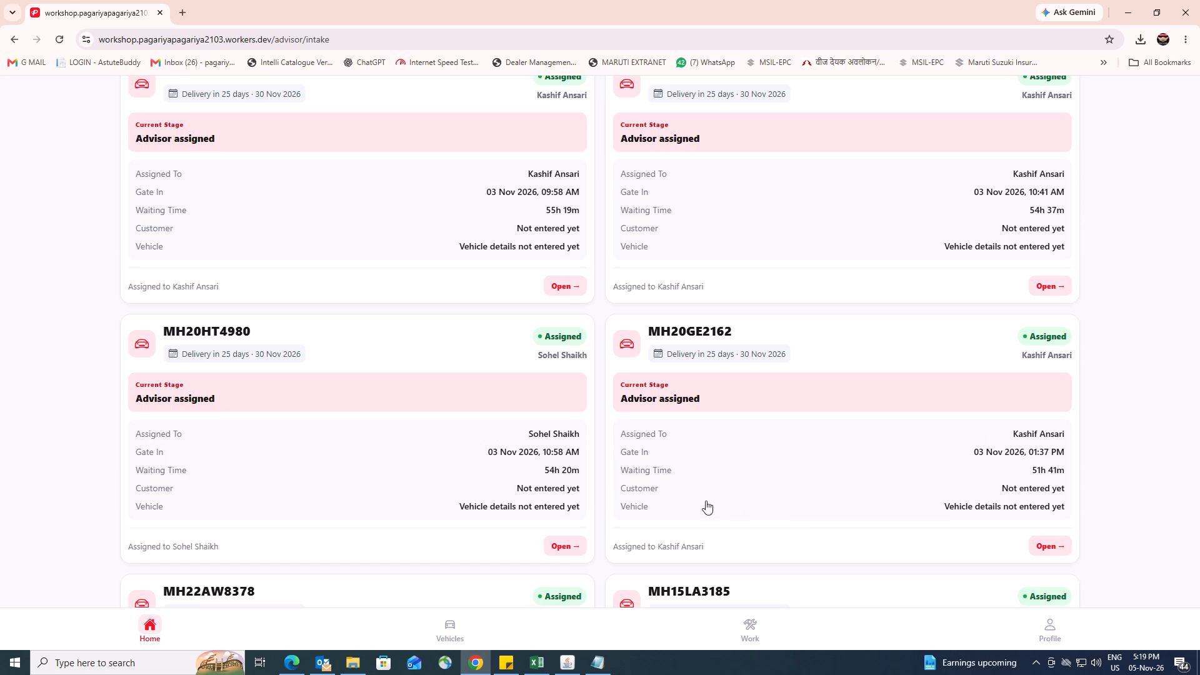
pyautogui.scroll(-4, 1106, 628)
pyautogui.scroll(-2, 959, 513)
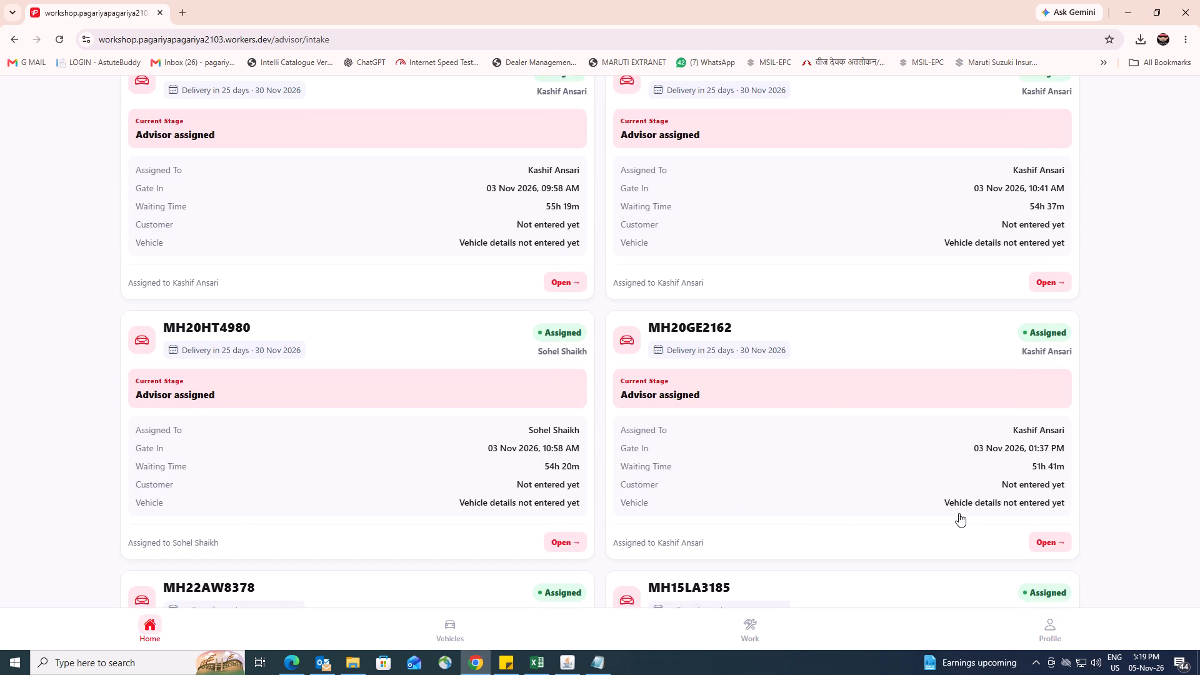
pyautogui.scroll(-6, 959, 513)
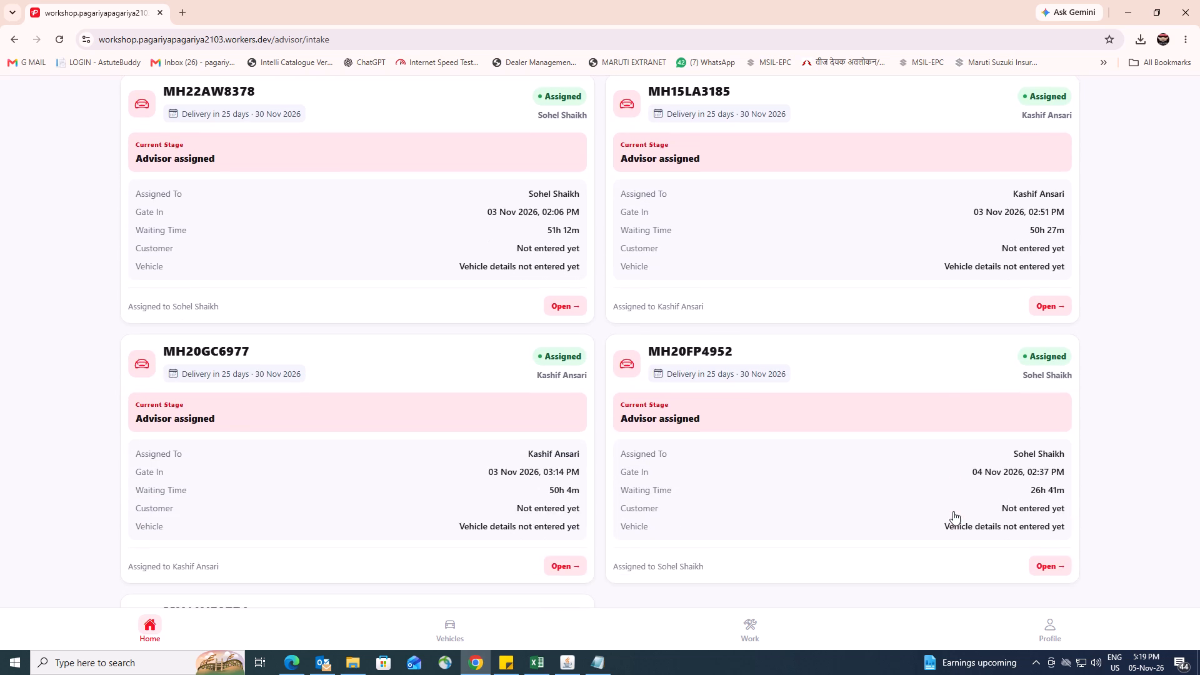
pyautogui.scroll(-5, 953, 511)
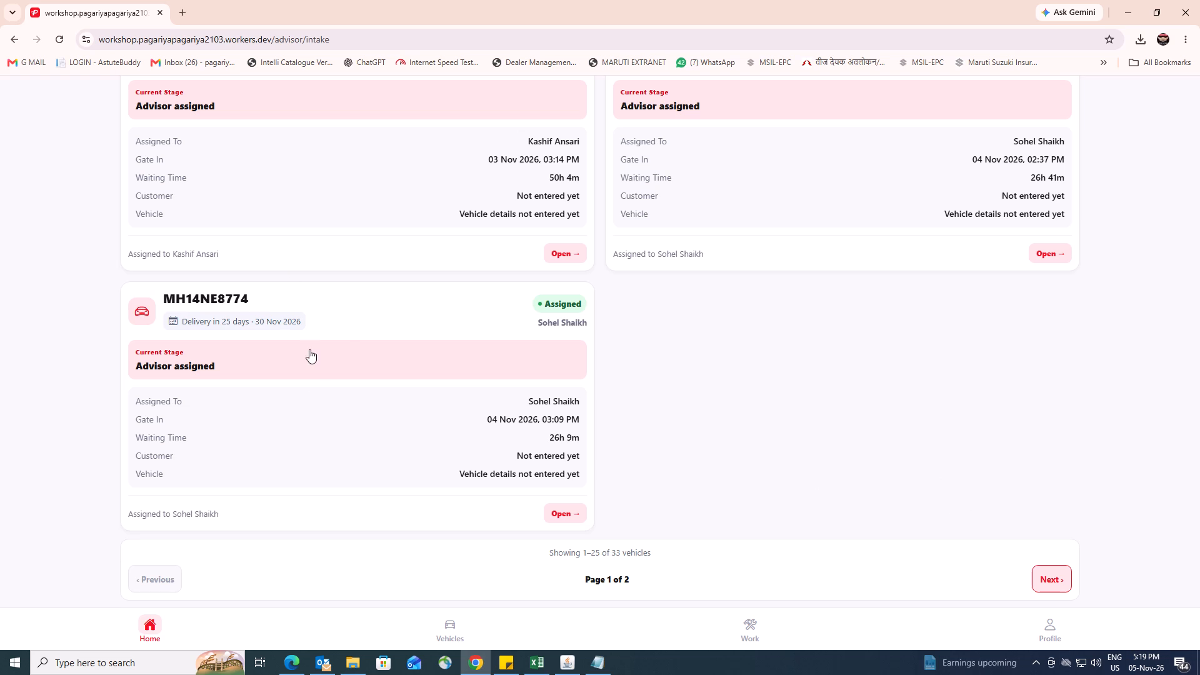
pyautogui.scroll(2, 813, 243)
pyautogui.scroll(1, 518, 284)
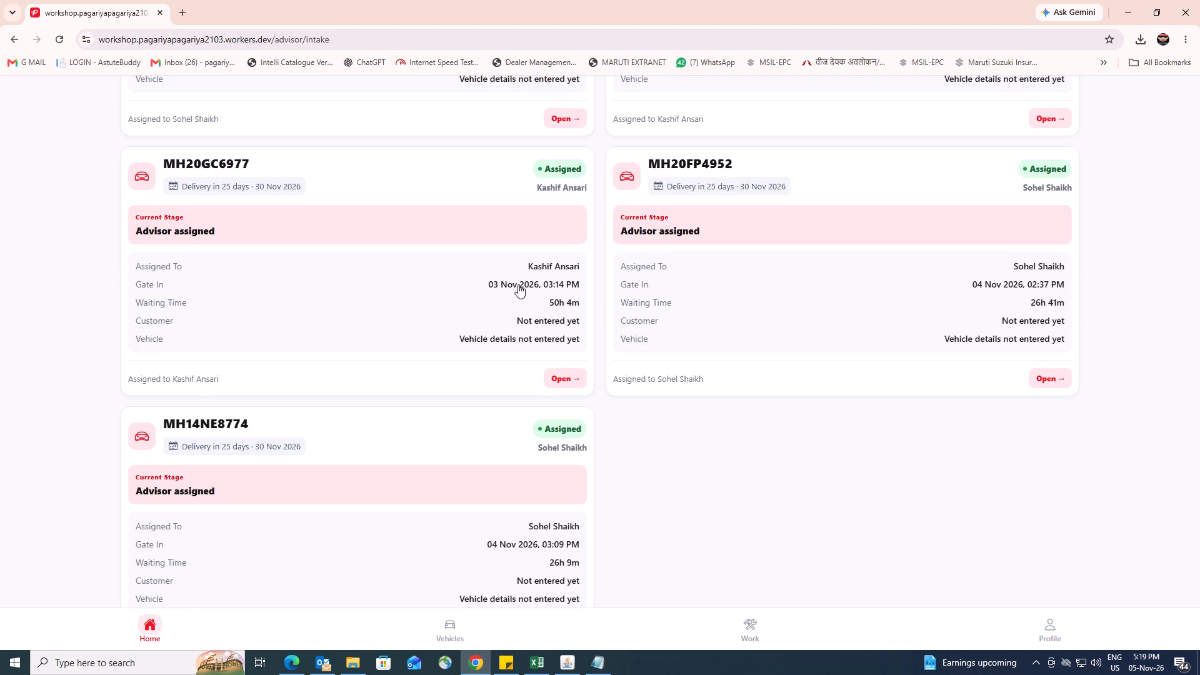
pyautogui.scroll(2, 518, 284)
pyautogui.scroll(20, 820, 219)
pyautogui.scroll(3, 820, 219)
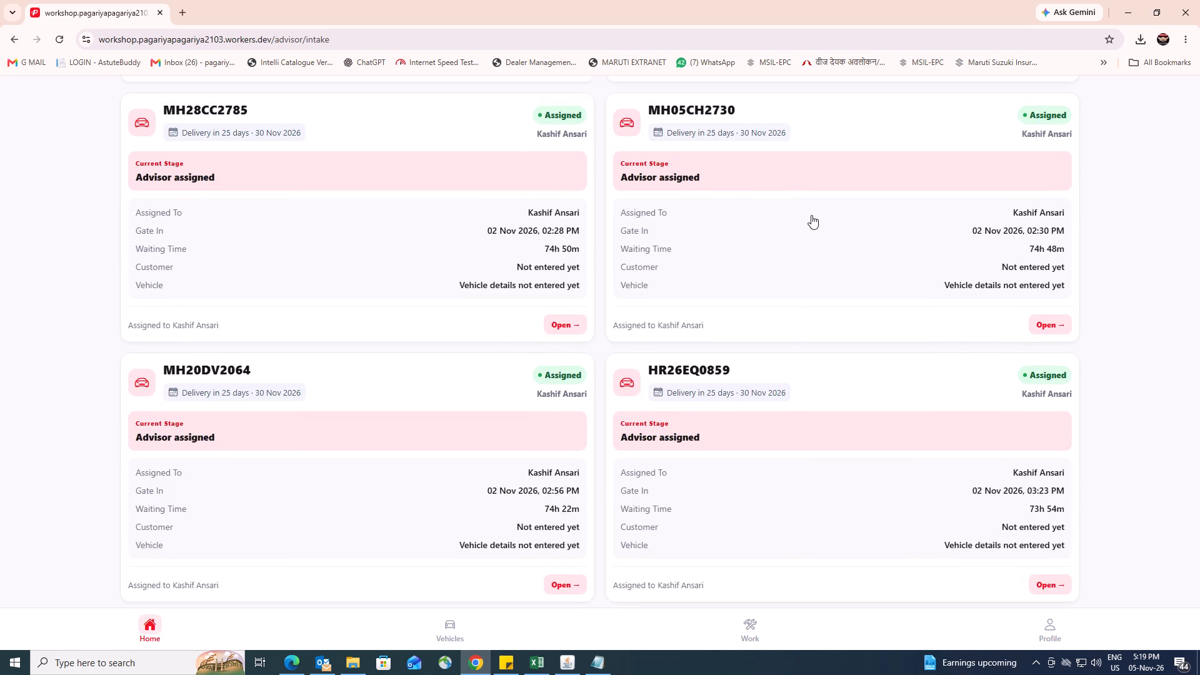
pyautogui.scroll(20, 811, 215)
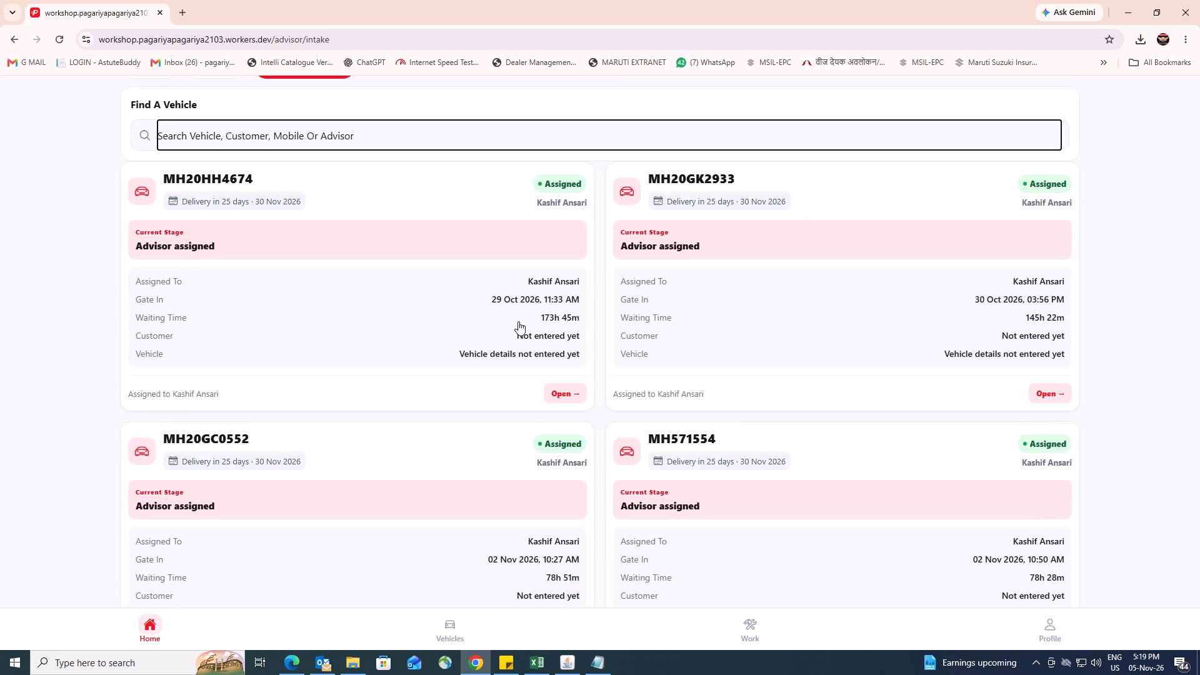
pyautogui.scroll(5, 942, 326)
pyautogui.scroll(-4, 936, 336)
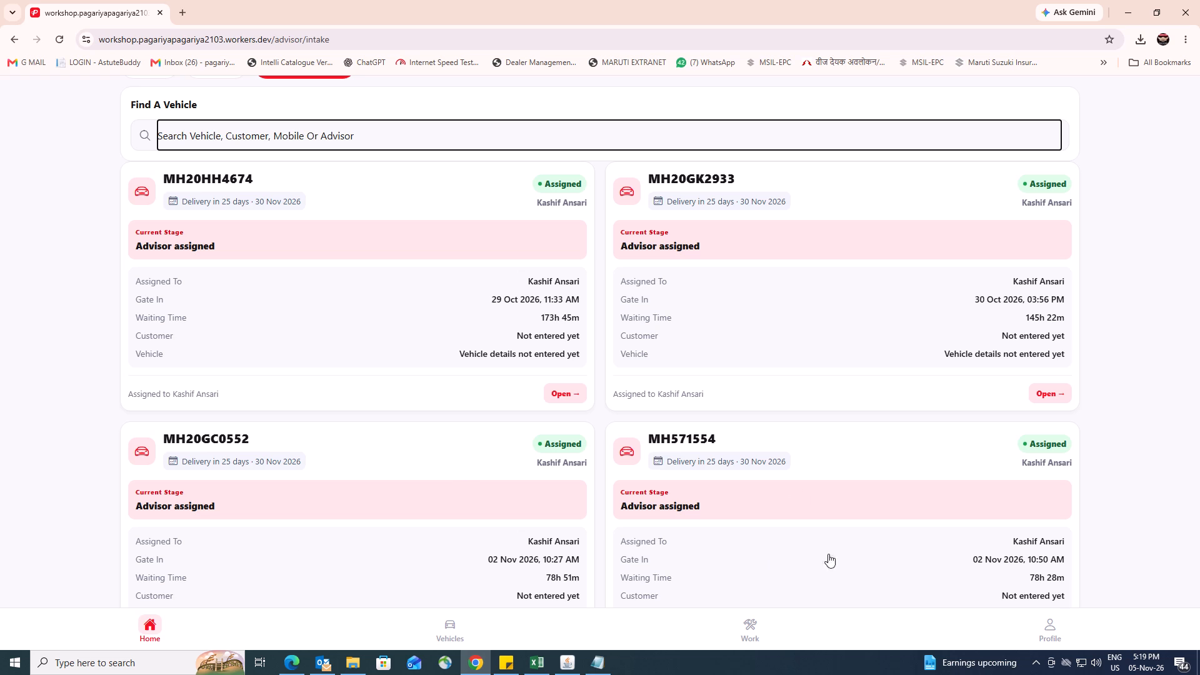
pyautogui.scroll(-2, 829, 561)
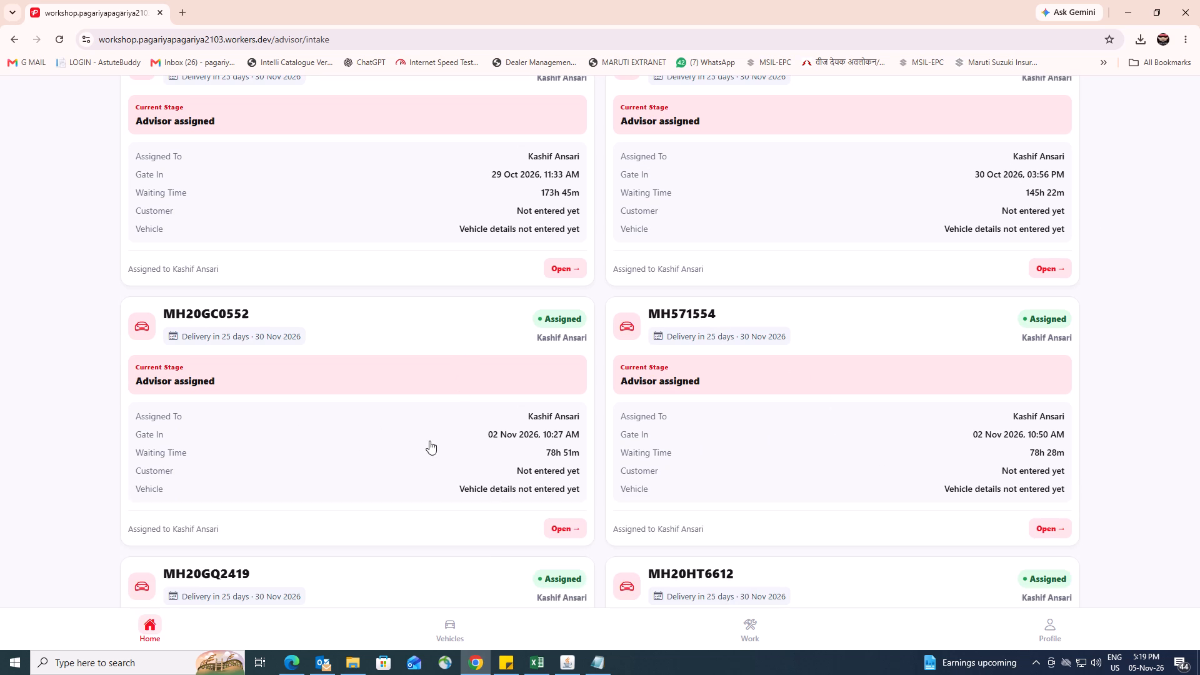
pyautogui.scroll(-1, 936, 493)
pyautogui.scroll(-3, 819, 510)
pyautogui.scroll(-2, 481, 479)
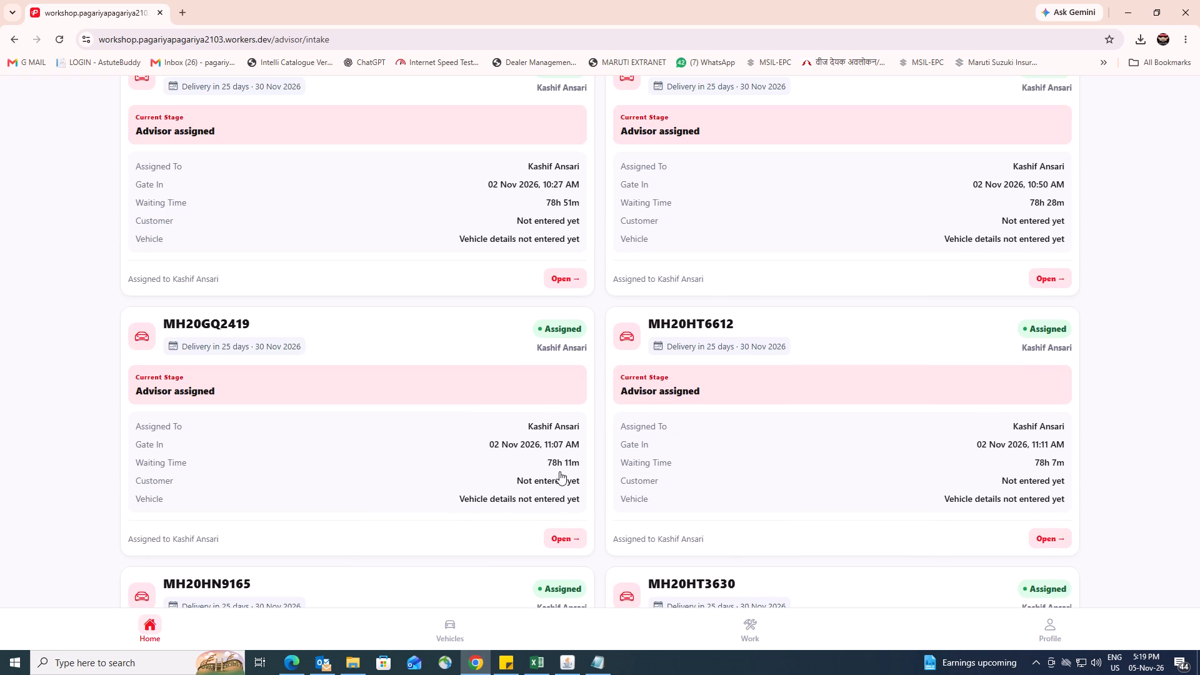
pyautogui.scroll(-2, 559, 471)
pyautogui.scroll(-3, 906, 459)
pyautogui.scroll(-3, 491, 511)
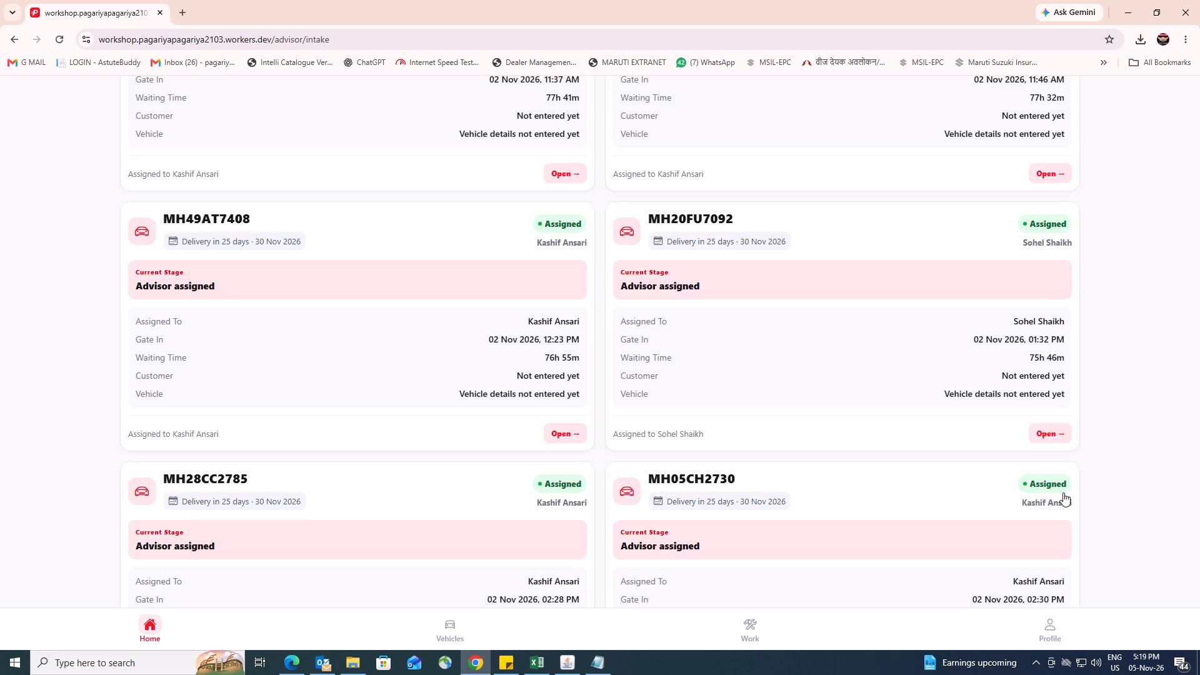
pyautogui.scroll(-4, 574, 527)
pyautogui.scroll(-5, 634, 526)
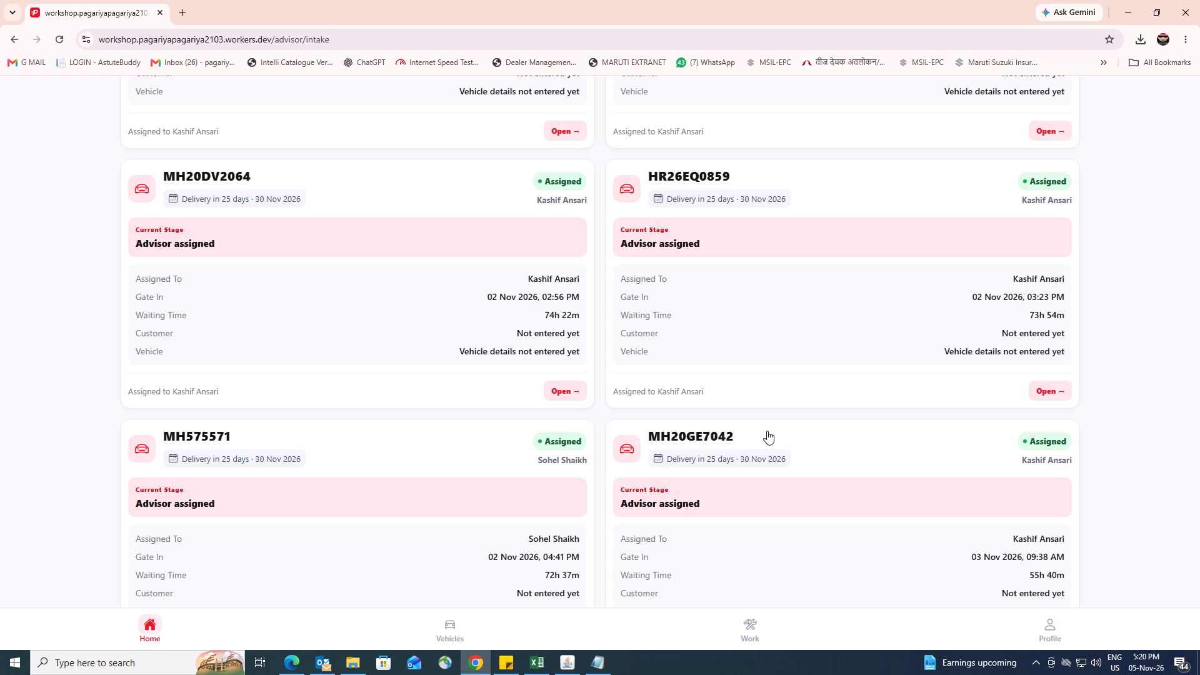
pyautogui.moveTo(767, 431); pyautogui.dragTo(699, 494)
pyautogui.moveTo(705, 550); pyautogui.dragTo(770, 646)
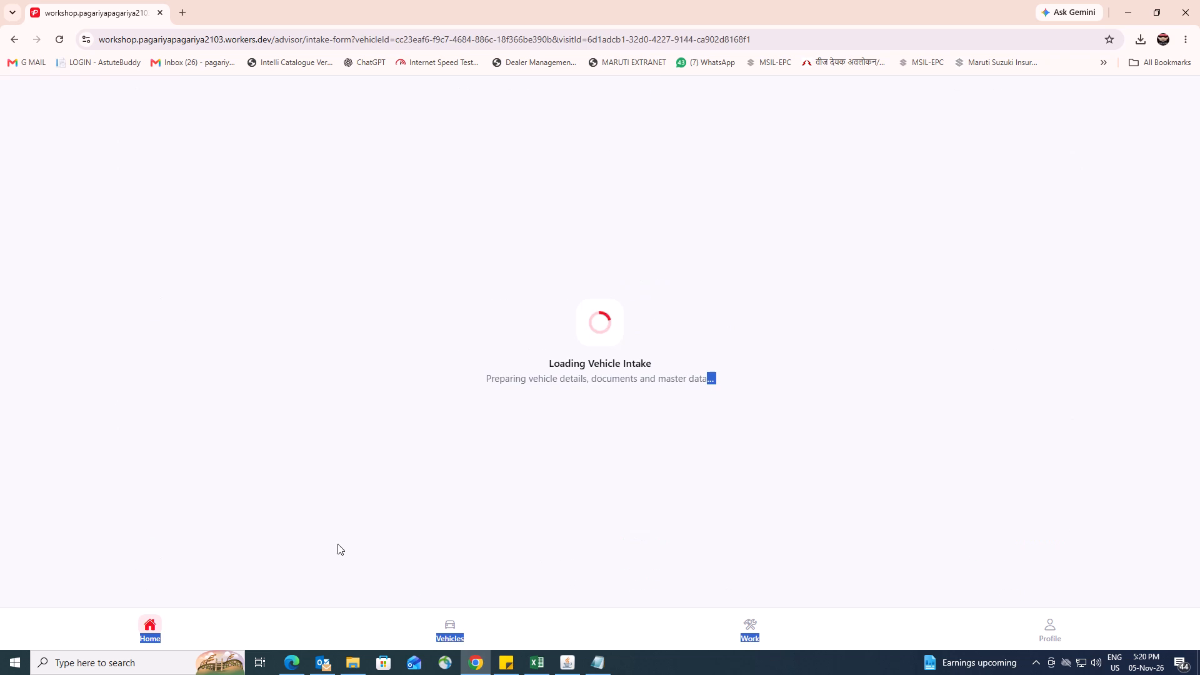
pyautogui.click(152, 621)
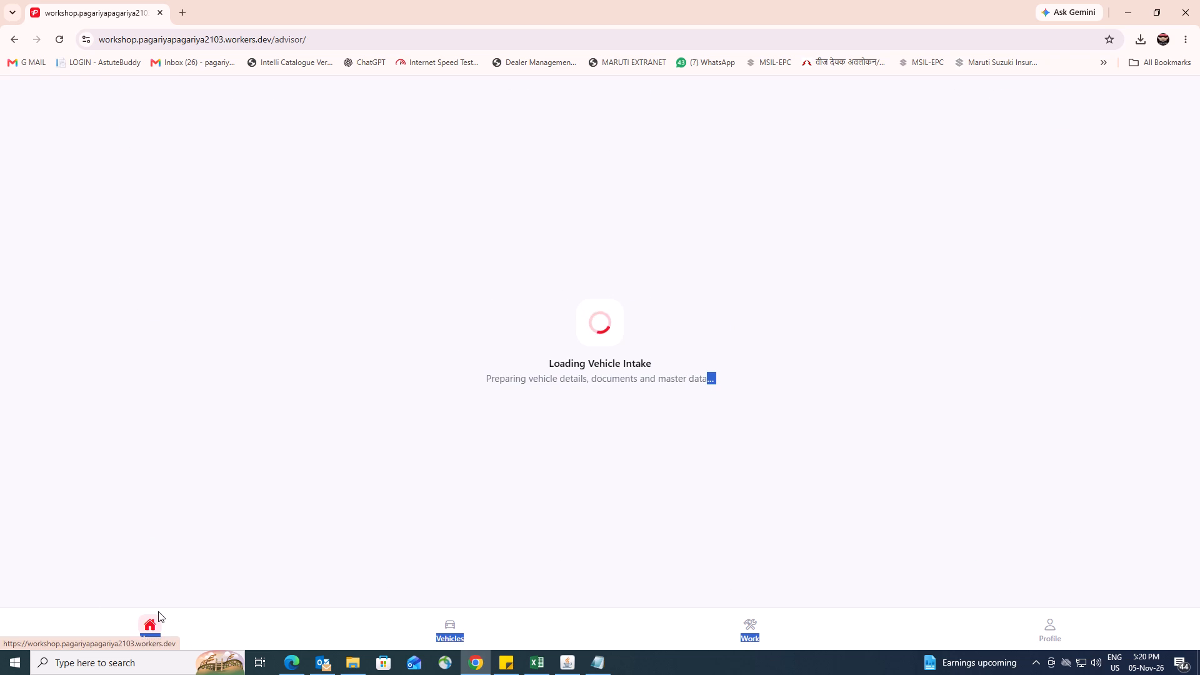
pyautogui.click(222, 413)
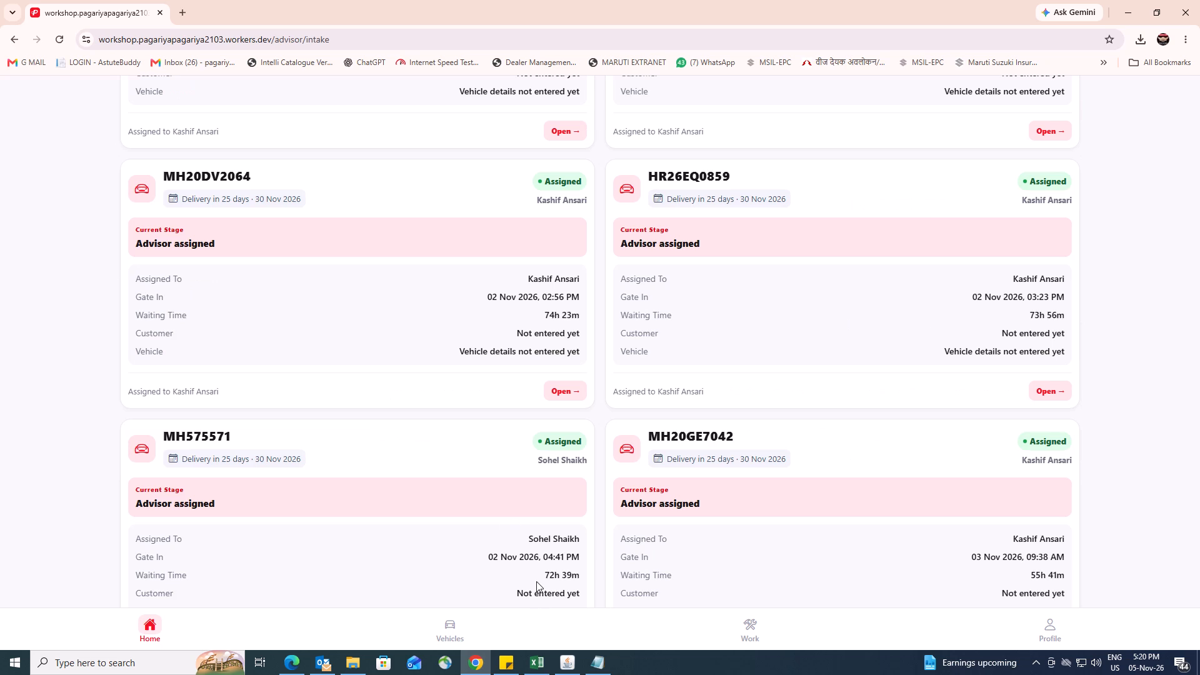
# Open the Vehicles page in a new browser tab and search its vehicle list for 5571.
pyautogui.rightClick(450, 639)
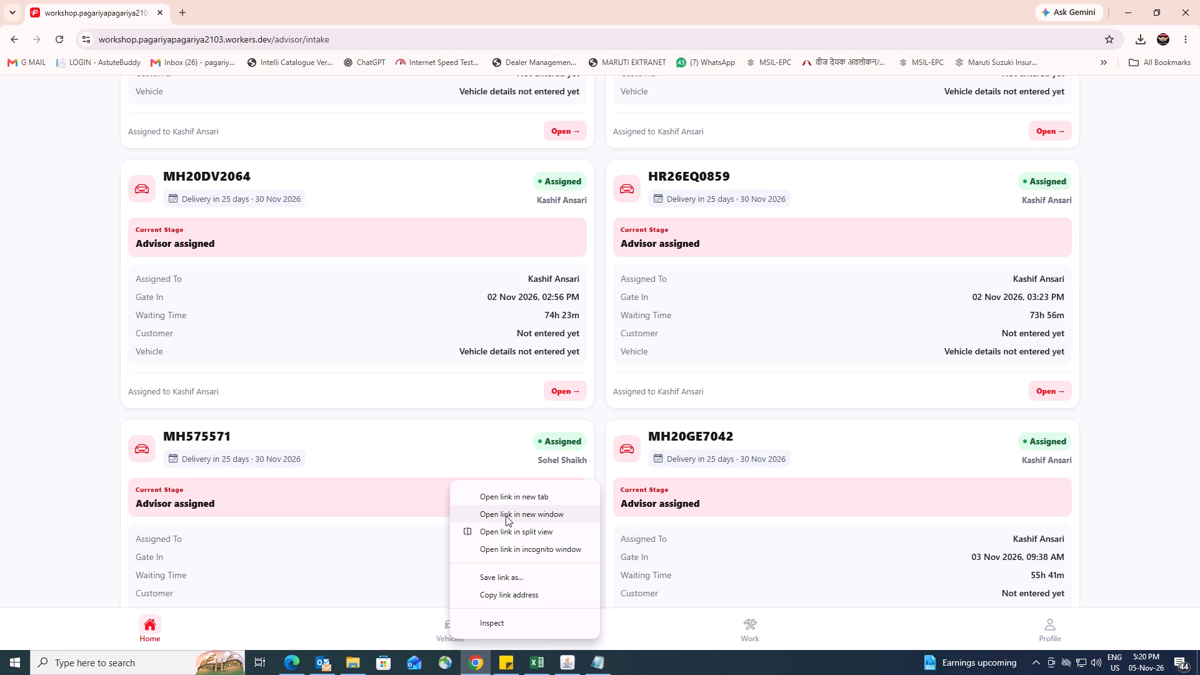
pyautogui.click(508, 500)
pyautogui.click(174, 0)
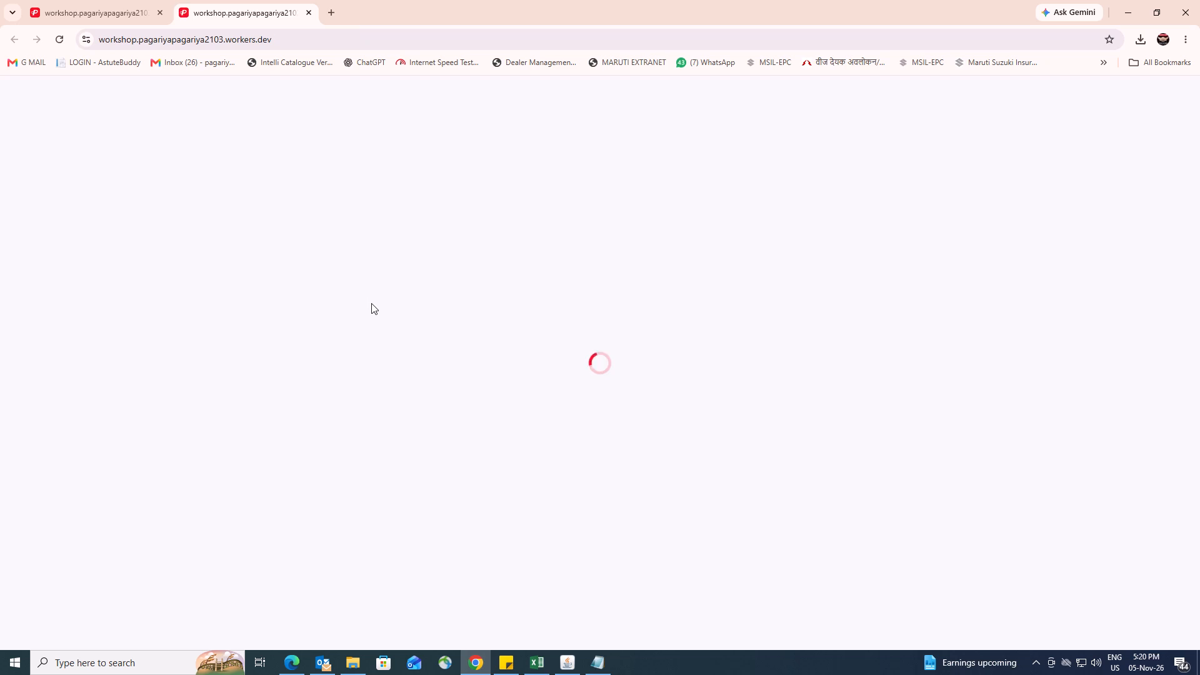
pyautogui.click(275, 226)
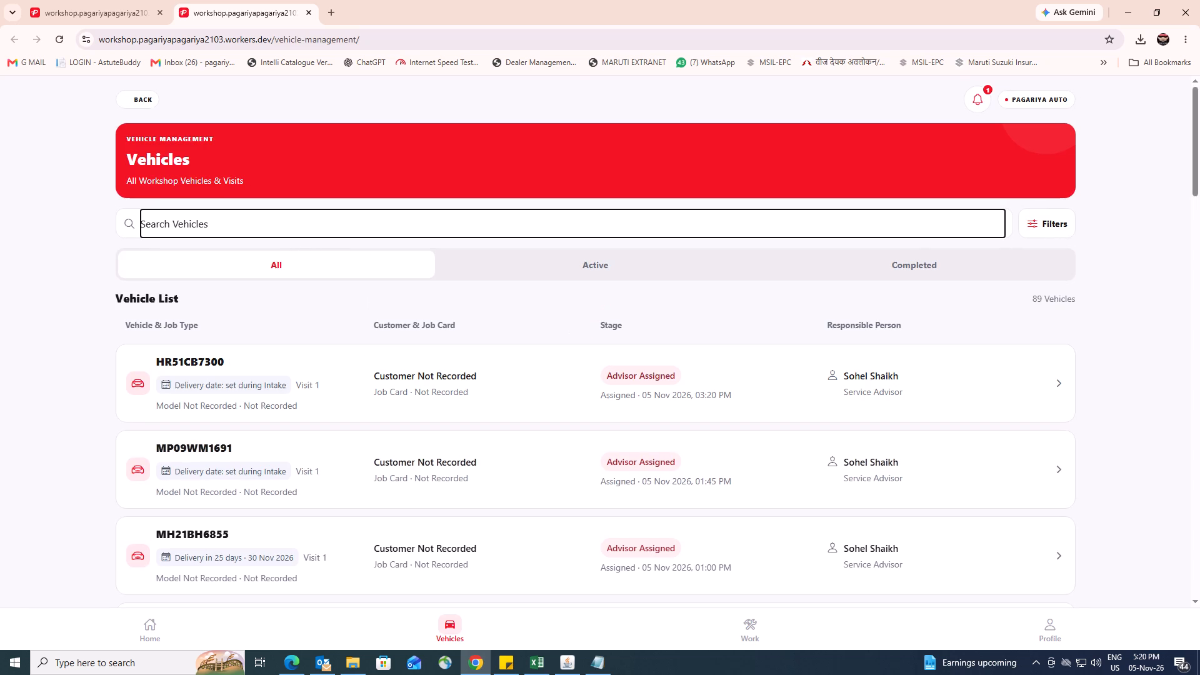
pyautogui.write('5571')
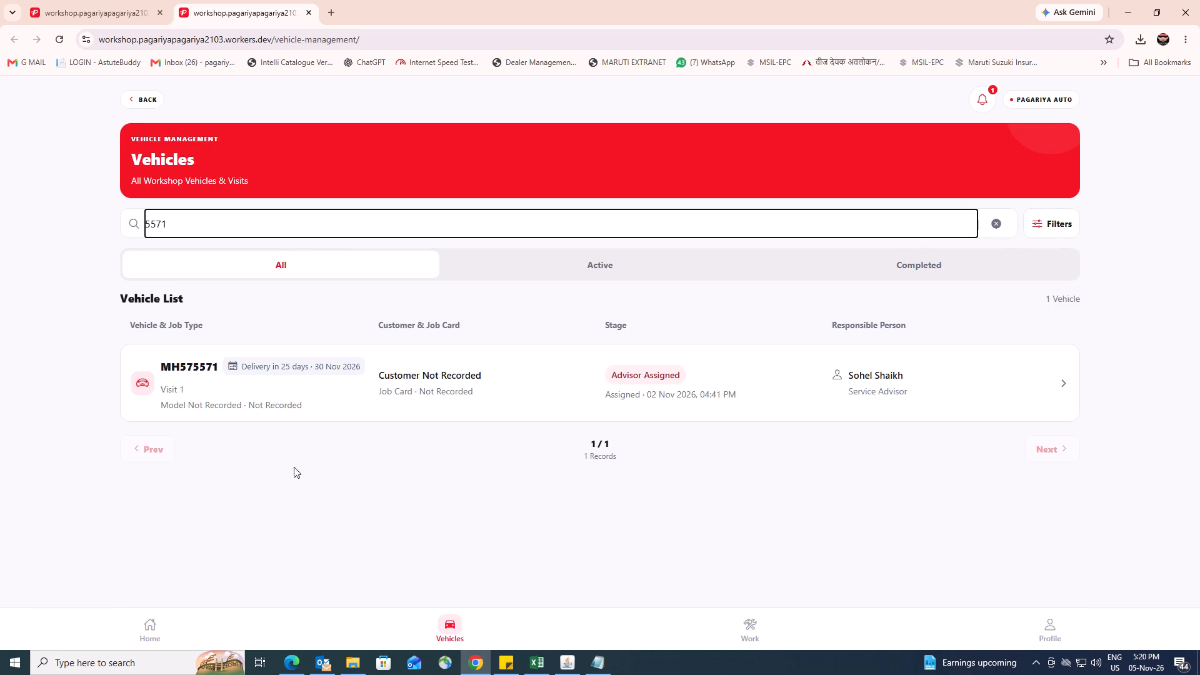
# Check the next intake card's vehicle number and search the Vehicles page for 7042.
pyautogui.click(81, 0)
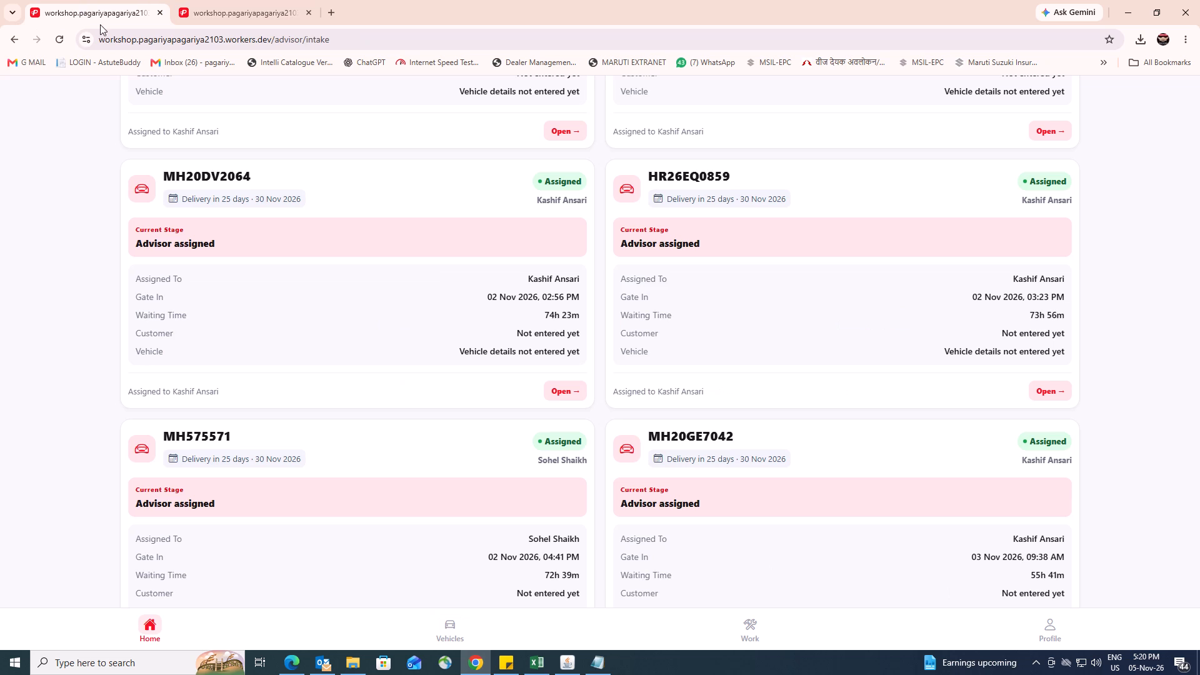
pyautogui.click(276, 3)
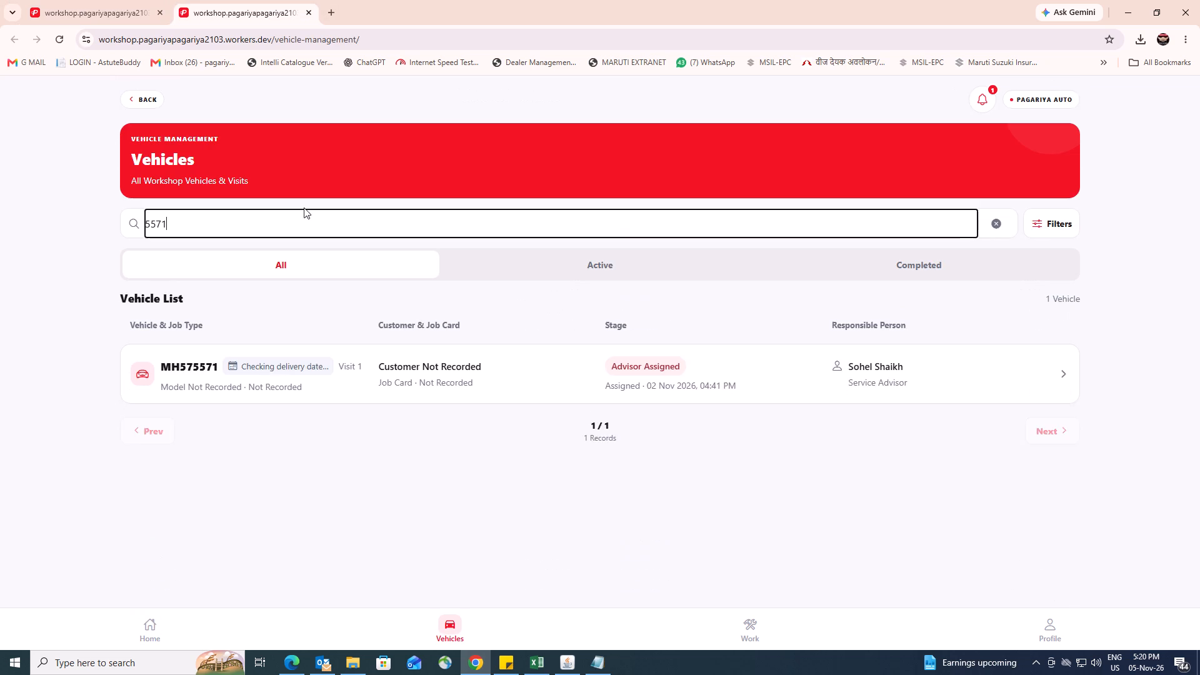
pyautogui.hotkey('ctrl', 'a')
pyautogui.write('7042')
pyautogui.click(0, 0)
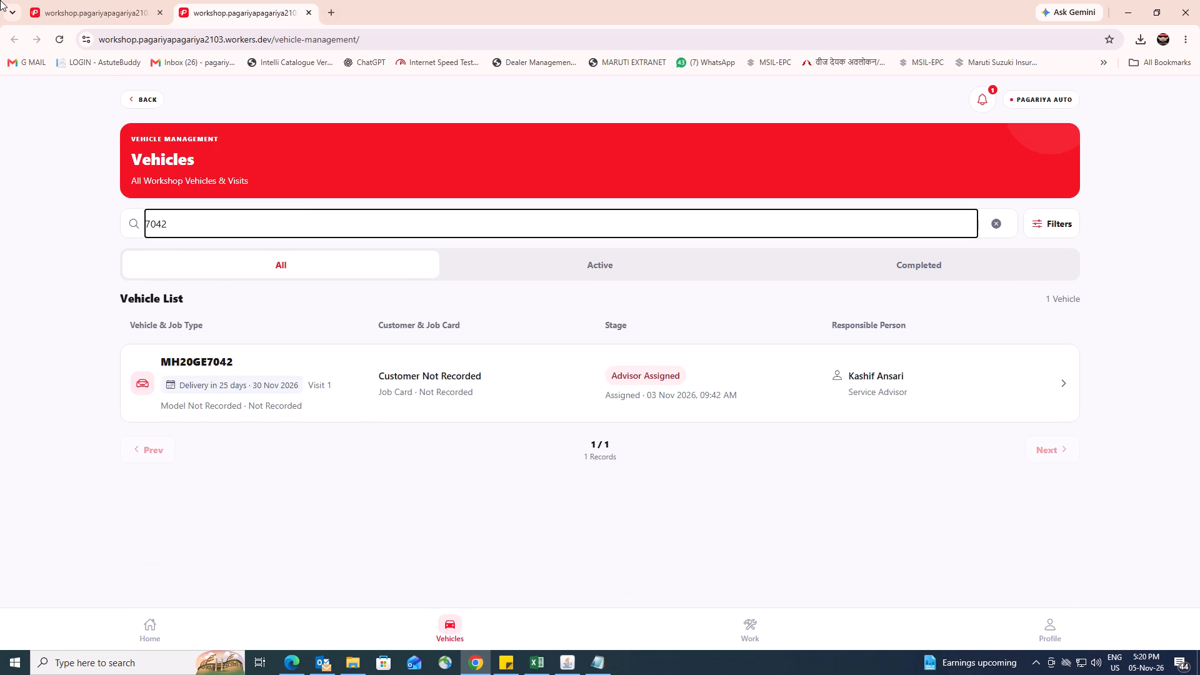
pyautogui.click(126, 0)
pyautogui.scroll(2, 452, 254)
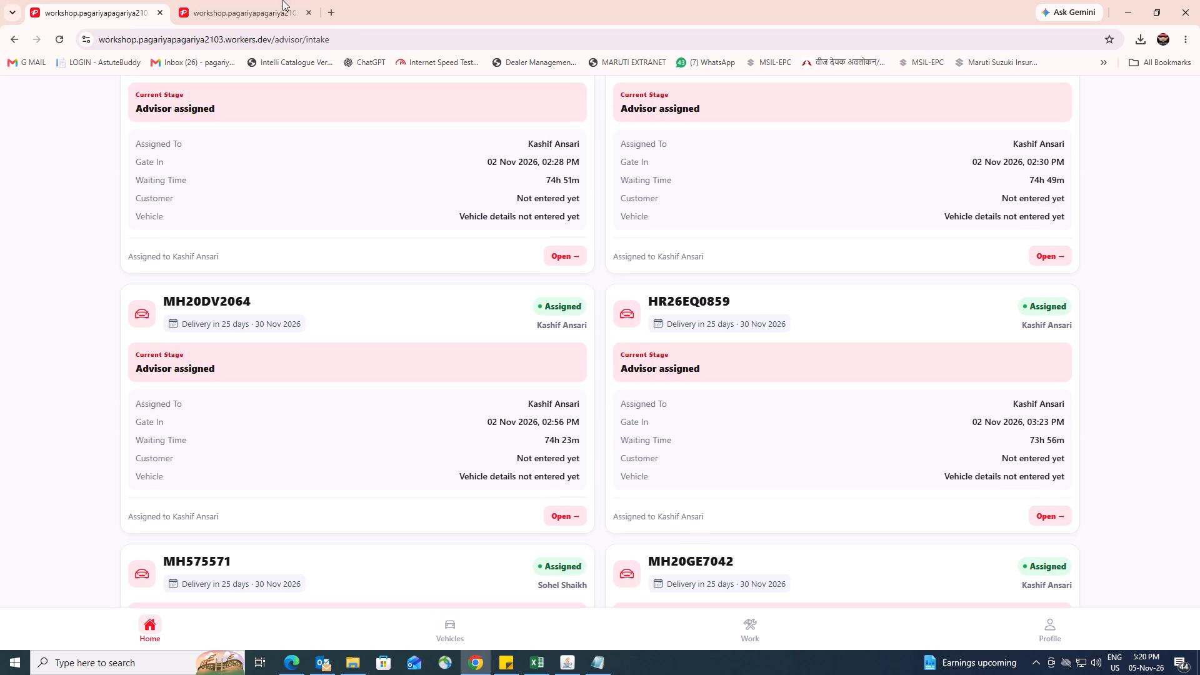
pyautogui.click(184, 0)
pyautogui.hotkey('ctrl', 'a')
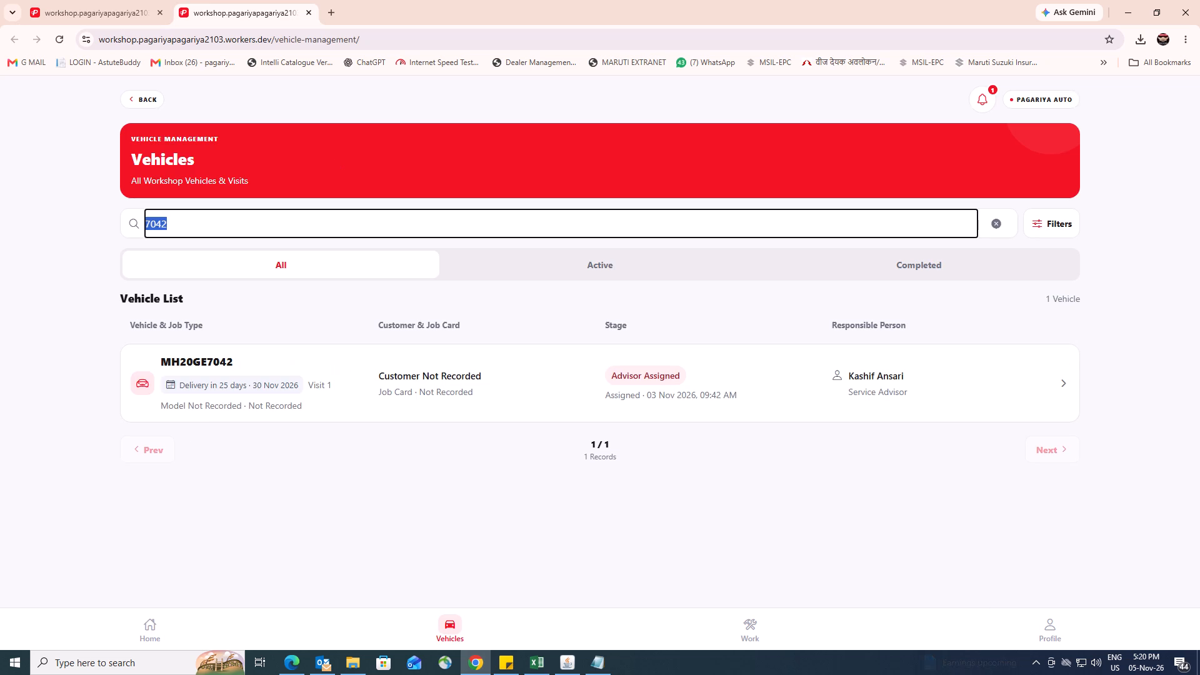
pyautogui.press('0')
pyautogui.press('8')
pyautogui.press('8')
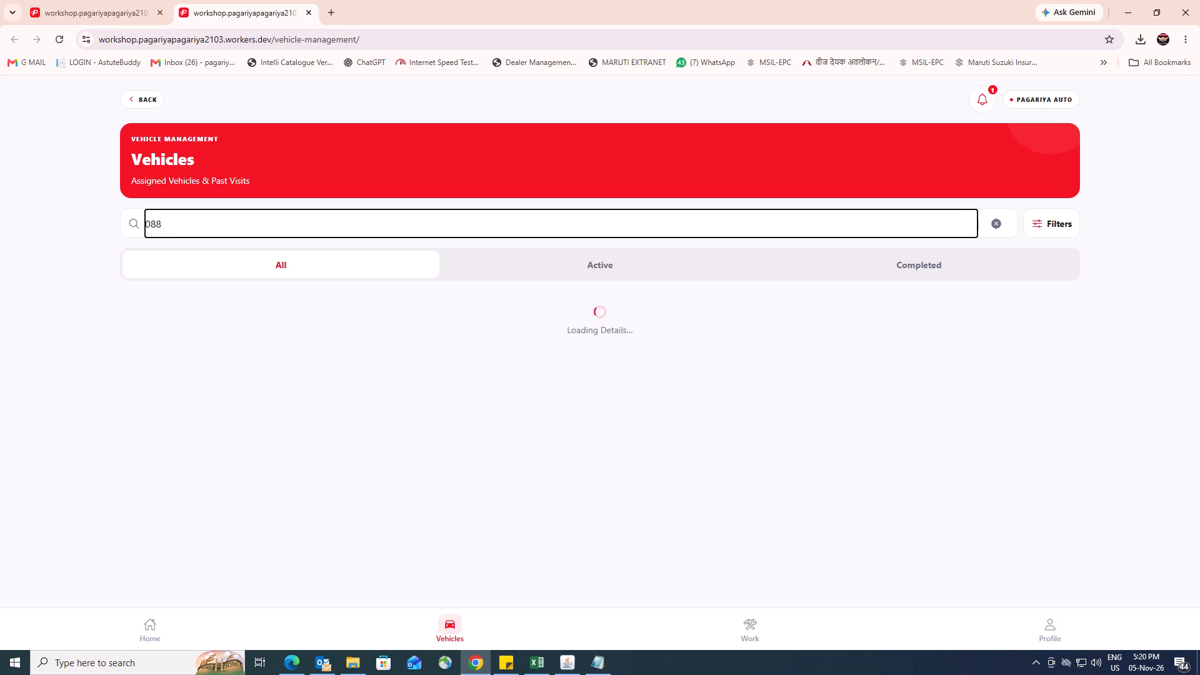
pyautogui.press('BackSpace')
pyautogui.write('59')
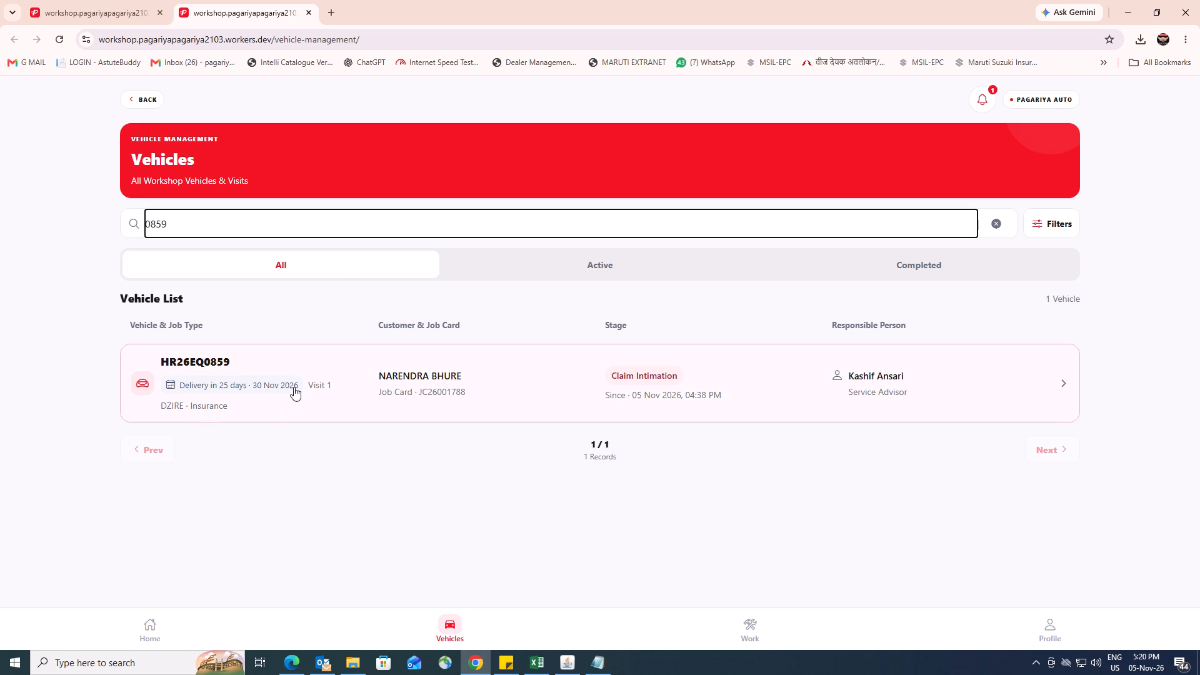
pyautogui.click(77, 0)
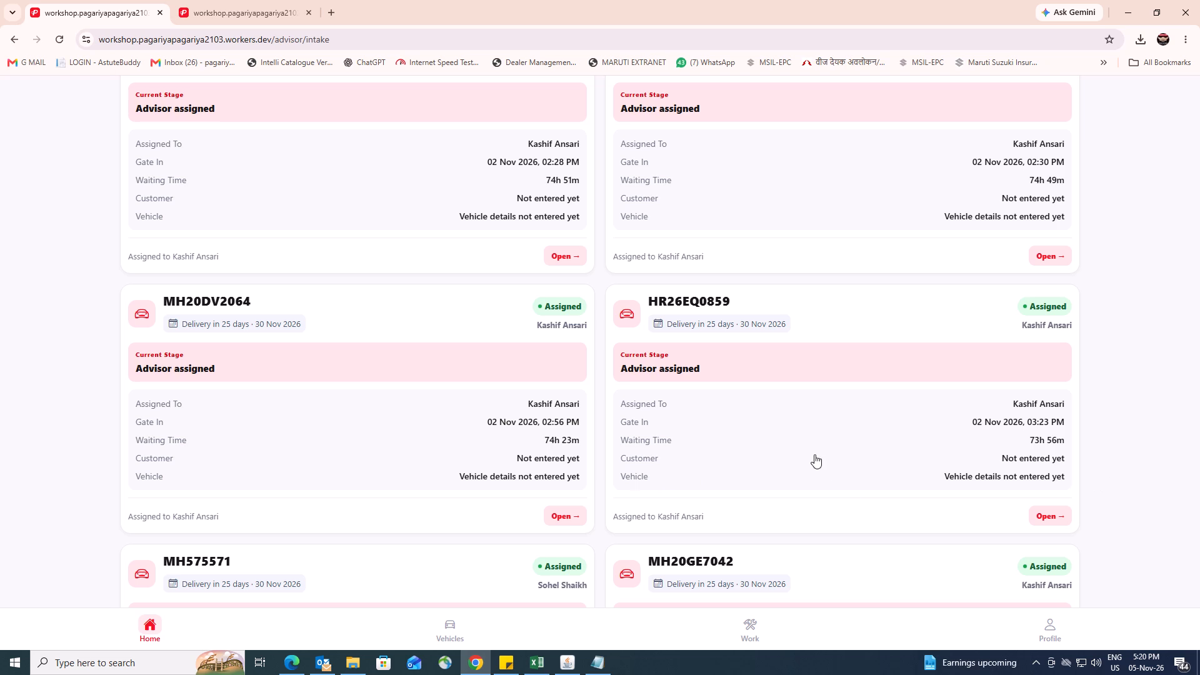
pyautogui.scroll(18, 814, 454)
pyautogui.scroll(9, 829, 446)
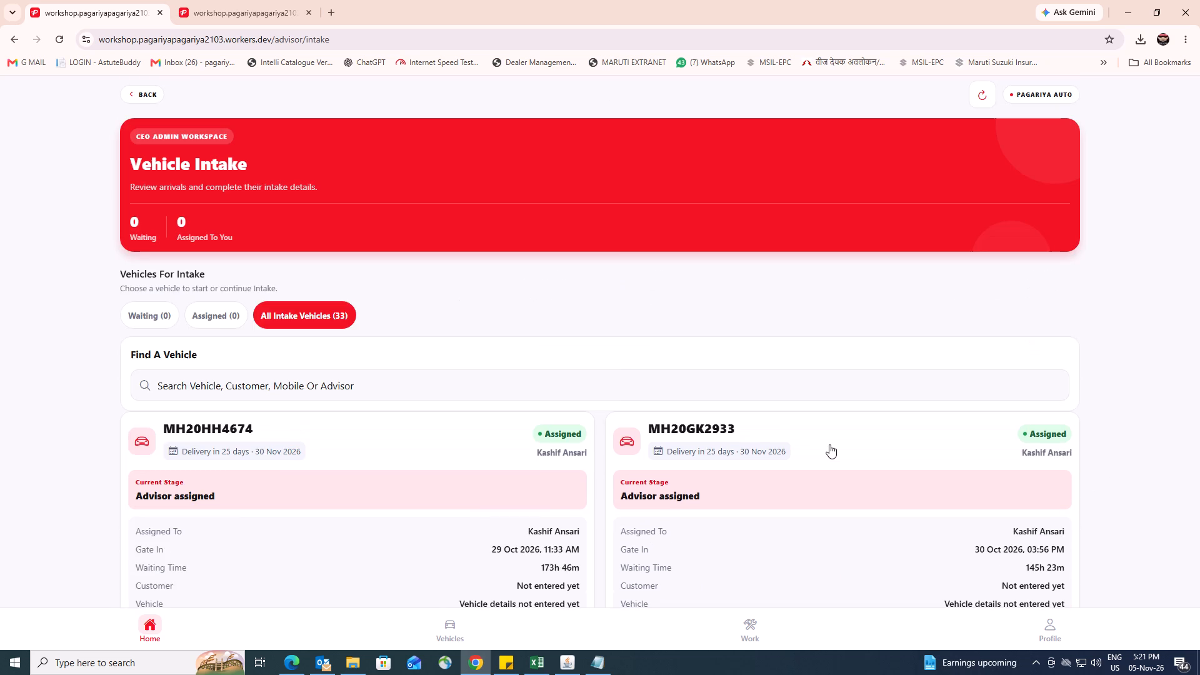
pyautogui.scroll(2, 829, 441)
pyautogui.scroll(-20, 824, 434)
pyautogui.scroll(-11, 824, 434)
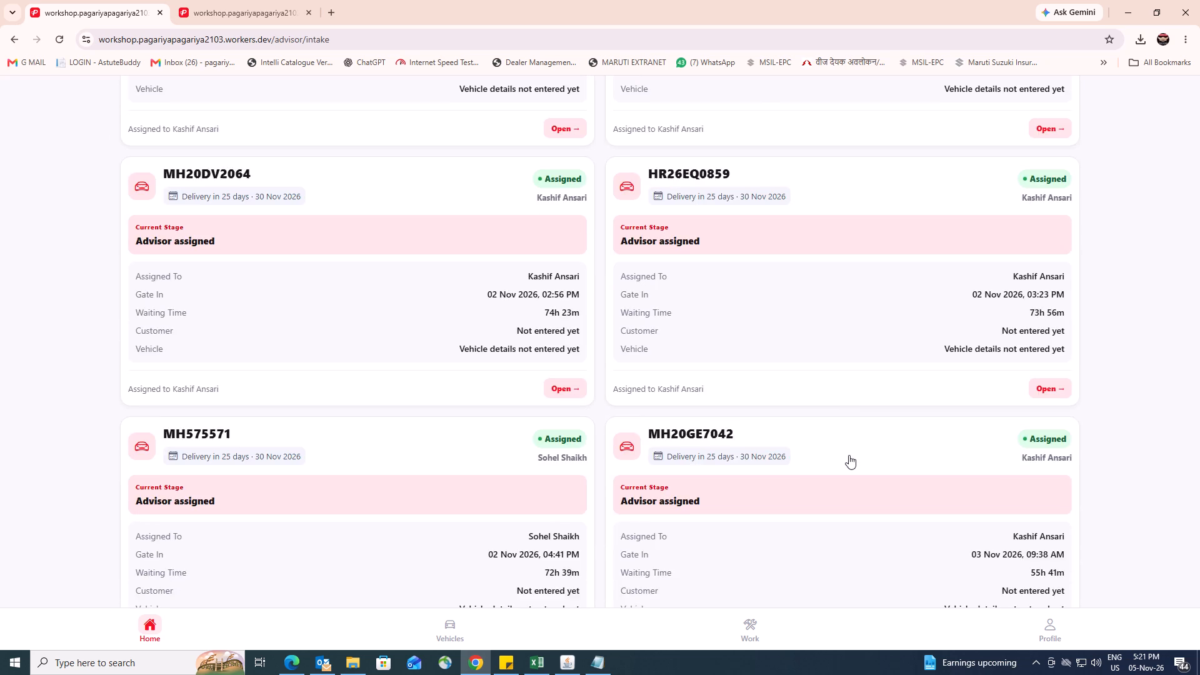
pyautogui.scroll(-8, 849, 455)
pyautogui.scroll(5, 846, 456)
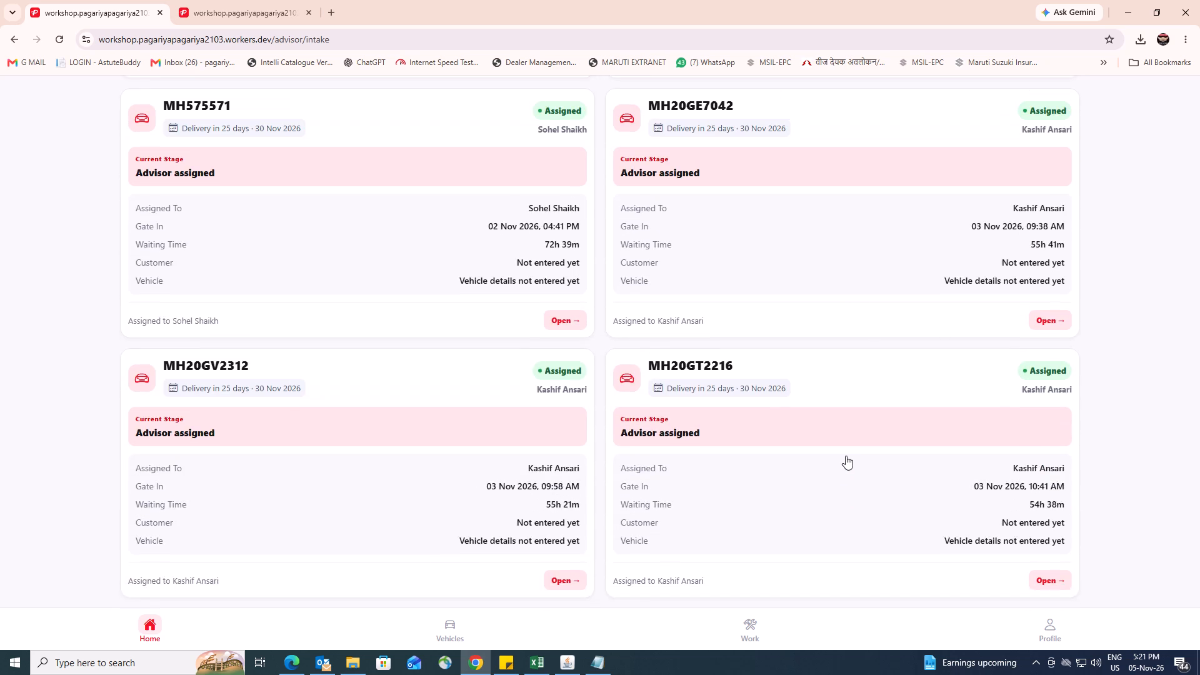
pyautogui.scroll(20, 846, 455)
pyautogui.scroll(11, 846, 455)
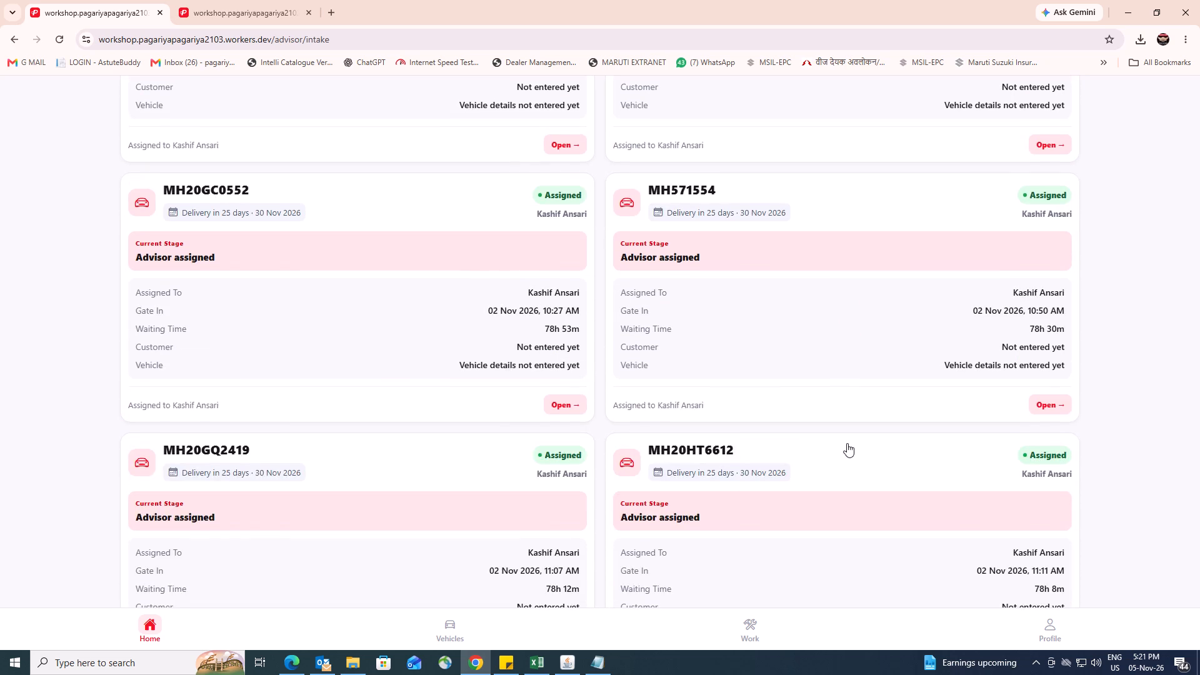
pyautogui.scroll(4, 847, 436)
pyautogui.scroll(-5, 847, 436)
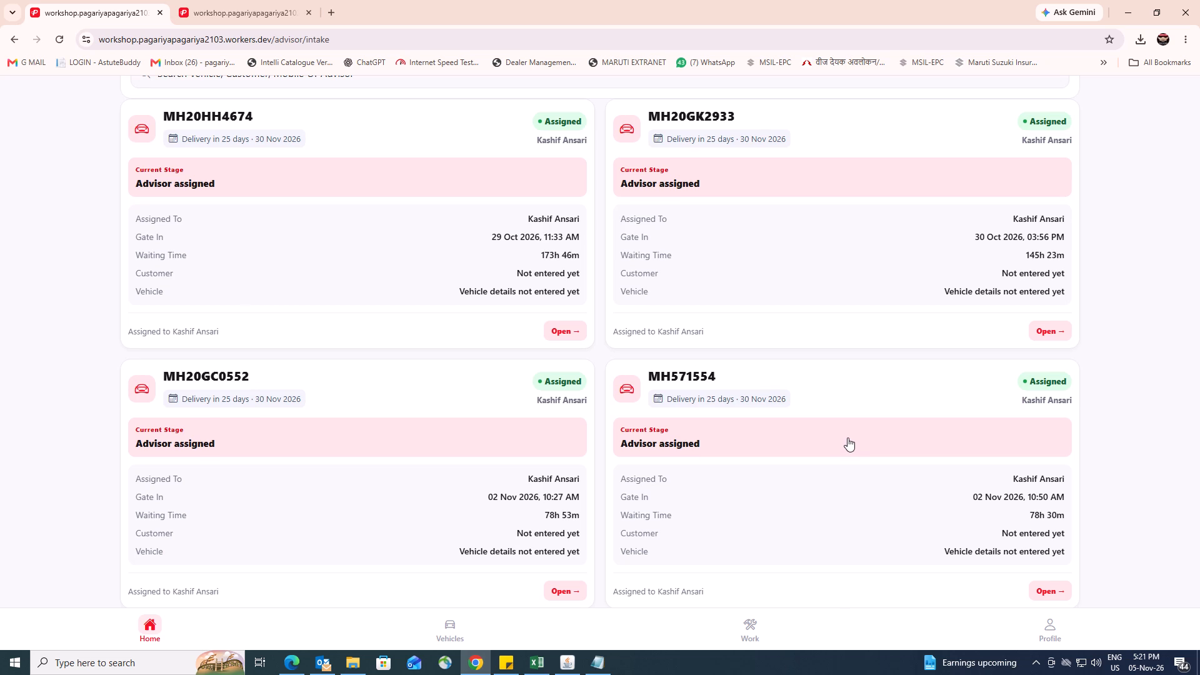
pyautogui.scroll(4, 847, 437)
pyautogui.scroll(-3, 852, 439)
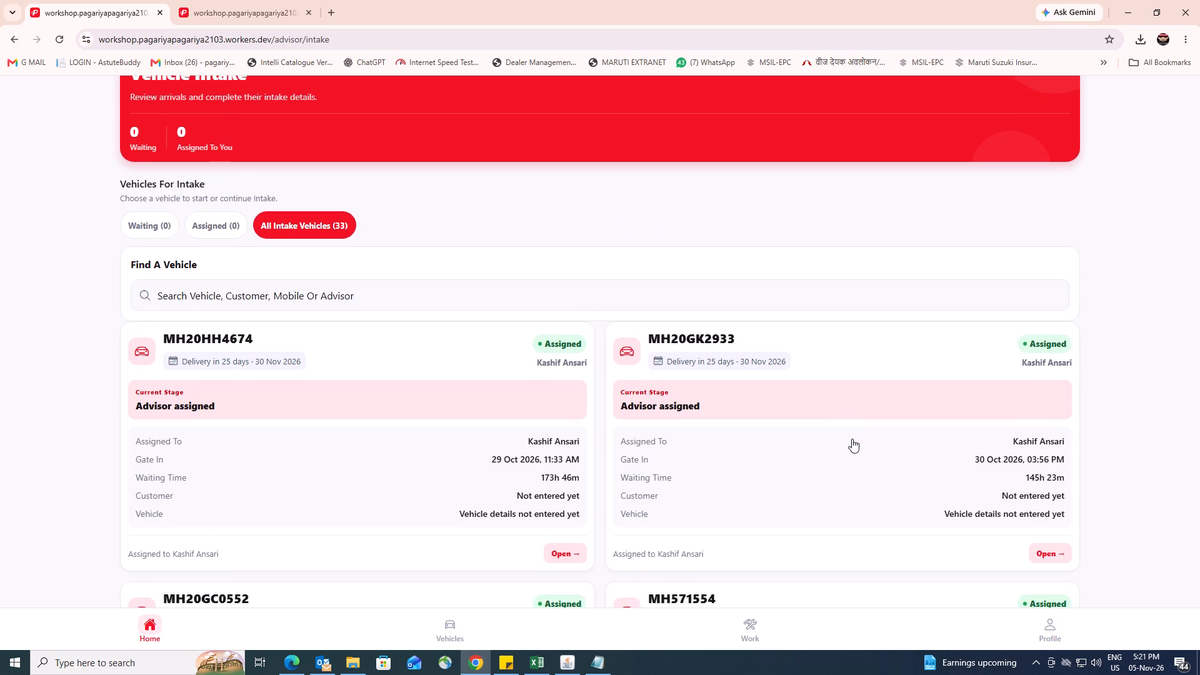
pyautogui.scroll(-1, 852, 439)
pyautogui.scroll(3, 851, 439)
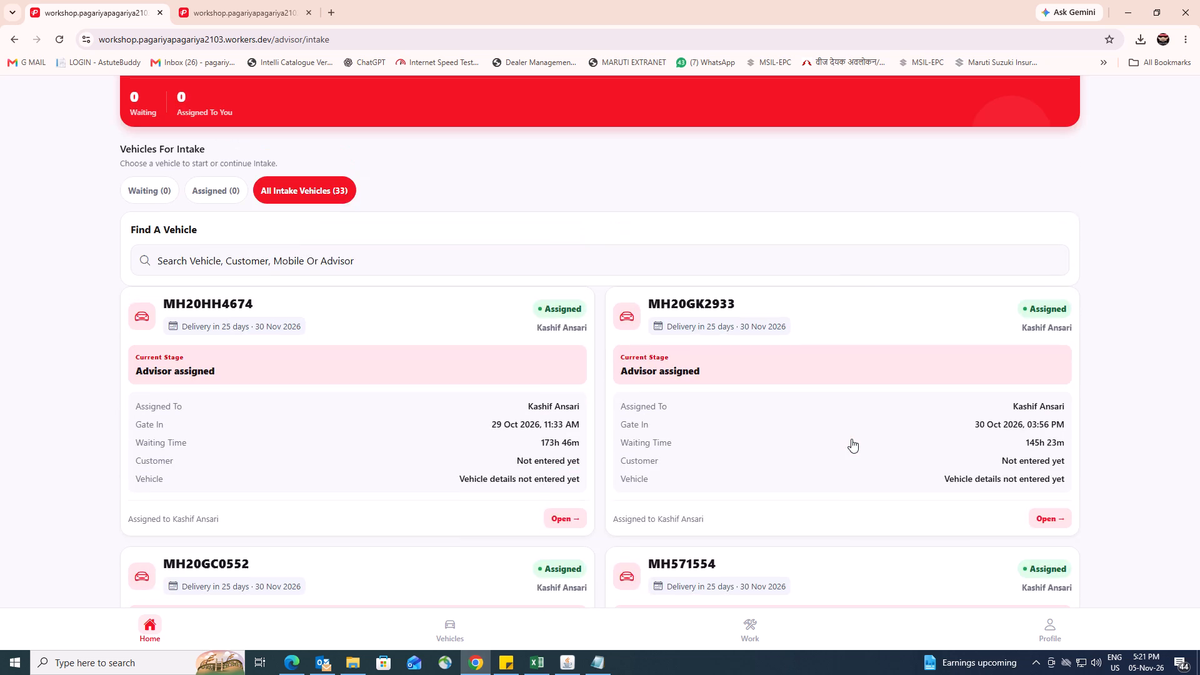
pyautogui.scroll(-2, 849, 445)
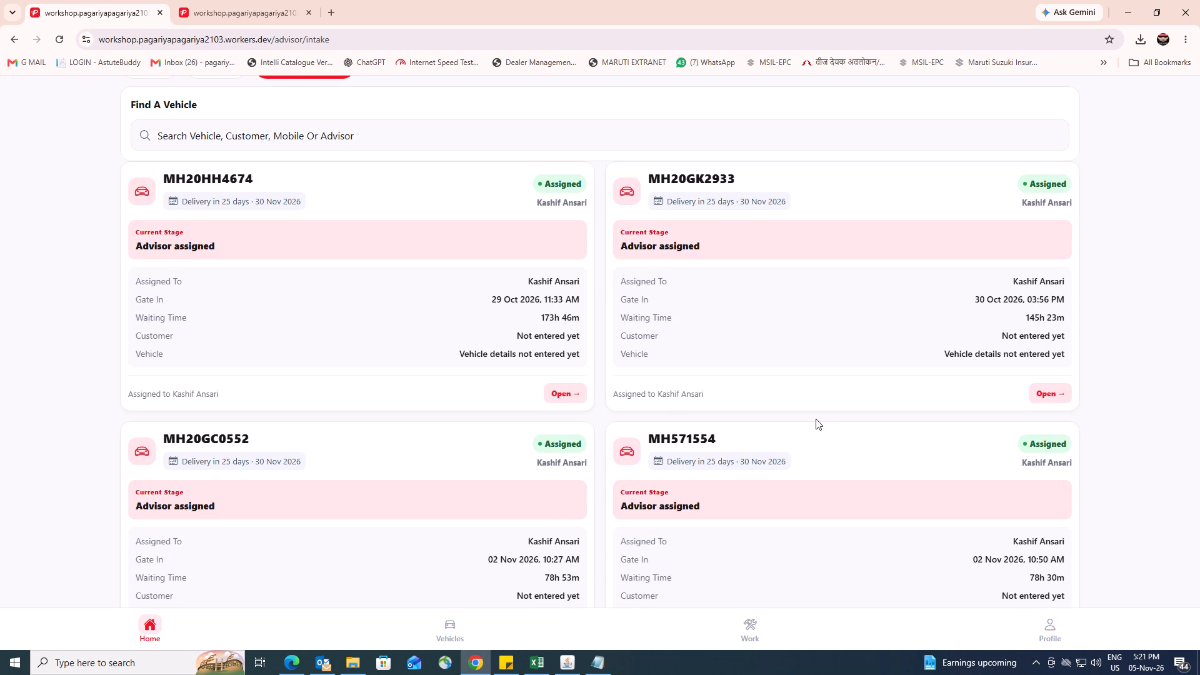
pyautogui.hotkey('alt', 'Tab')
pyautogui.hotkey('alt', 'Tab')
pyautogui.click(218, 0)
pyautogui.hotkey('ctrl', 'a')
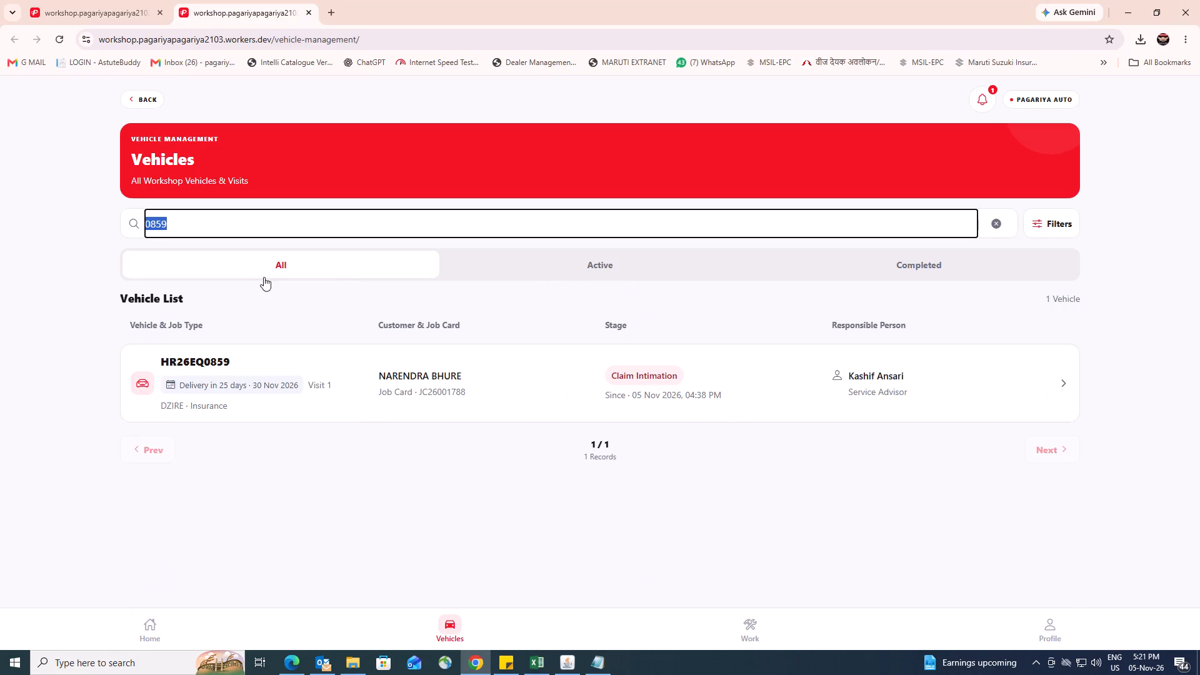
pyautogui.write('2933')
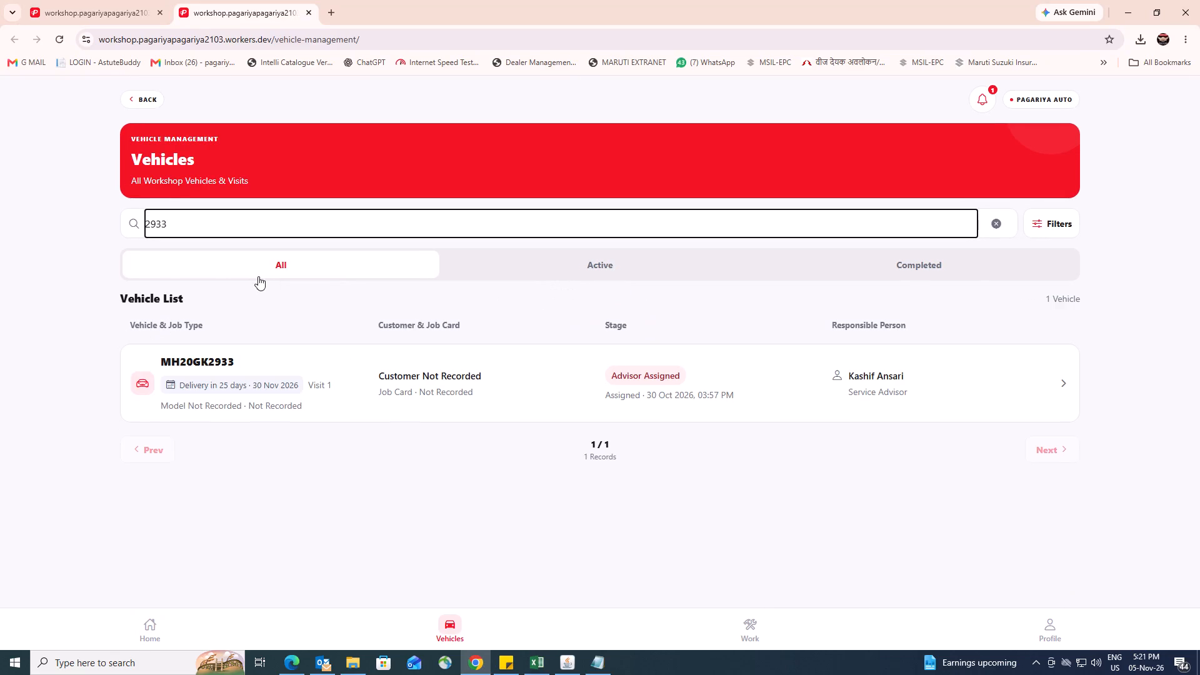
pyautogui.click(104, 0)
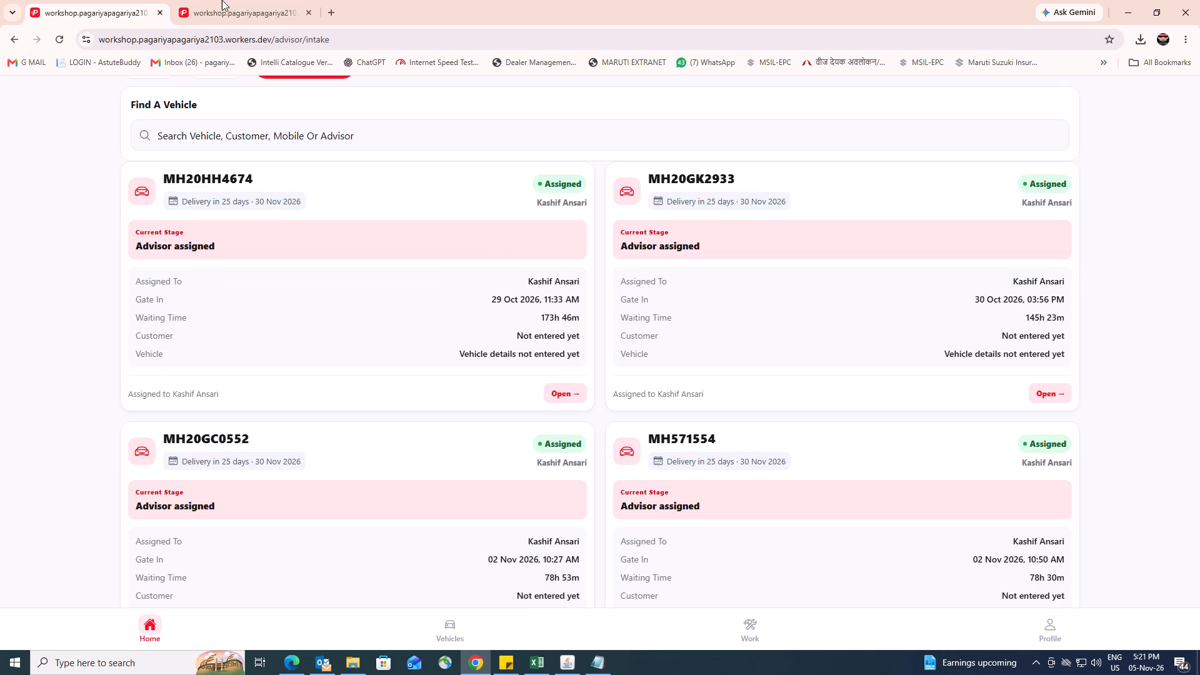
pyautogui.click(239, 0)
pyautogui.hotkey('ctrl', 'a')
pyautogui.write('4674')
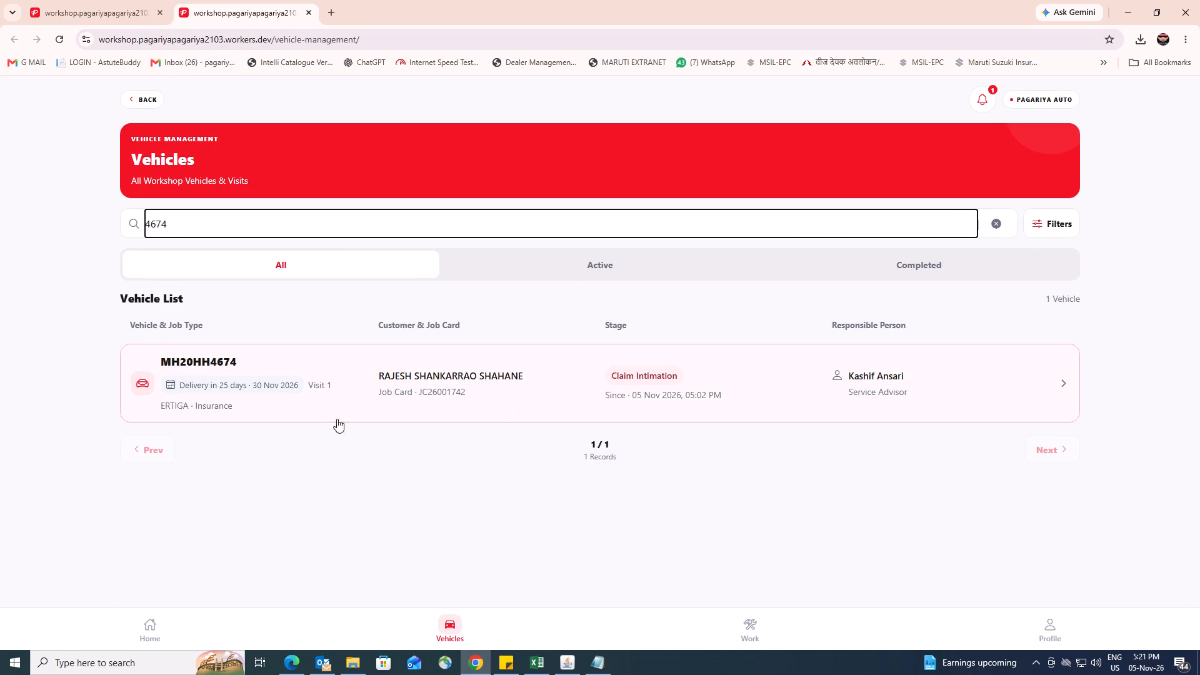
pyautogui.click(64, 0)
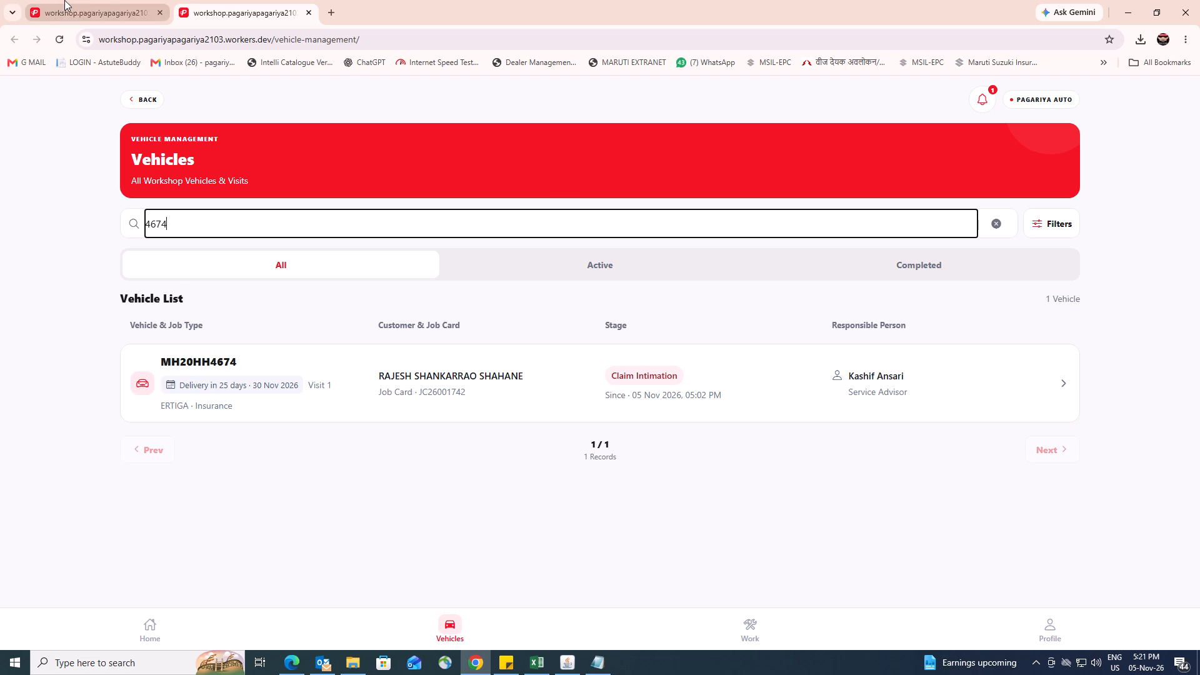
pyautogui.scroll(3, 446, 399)
pyautogui.scroll(-7, 446, 399)
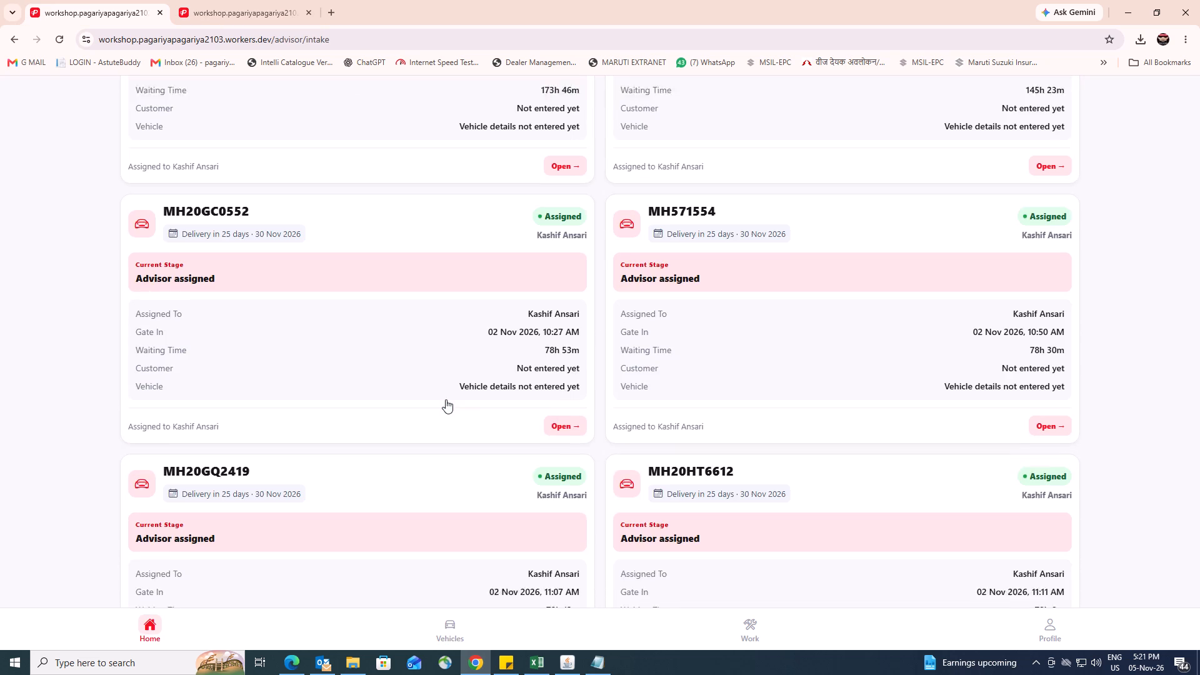
pyautogui.click(228, 0)
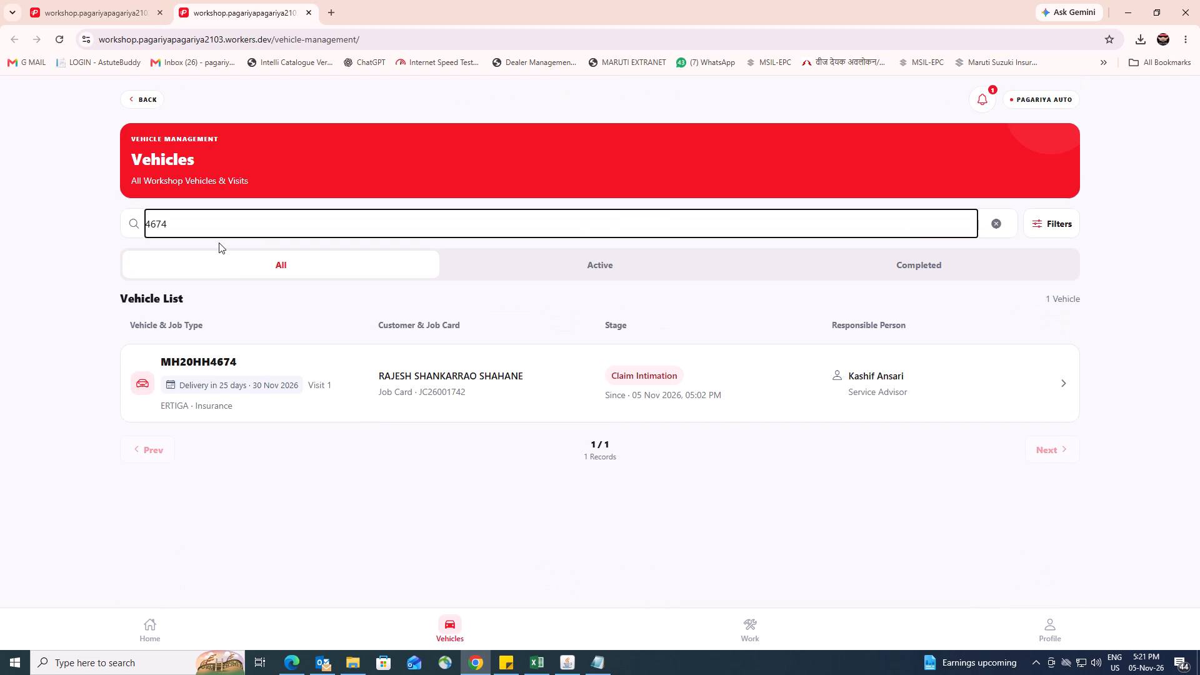
pyautogui.hotkey('ctrl', 'a')
pyautogui.write('0552')
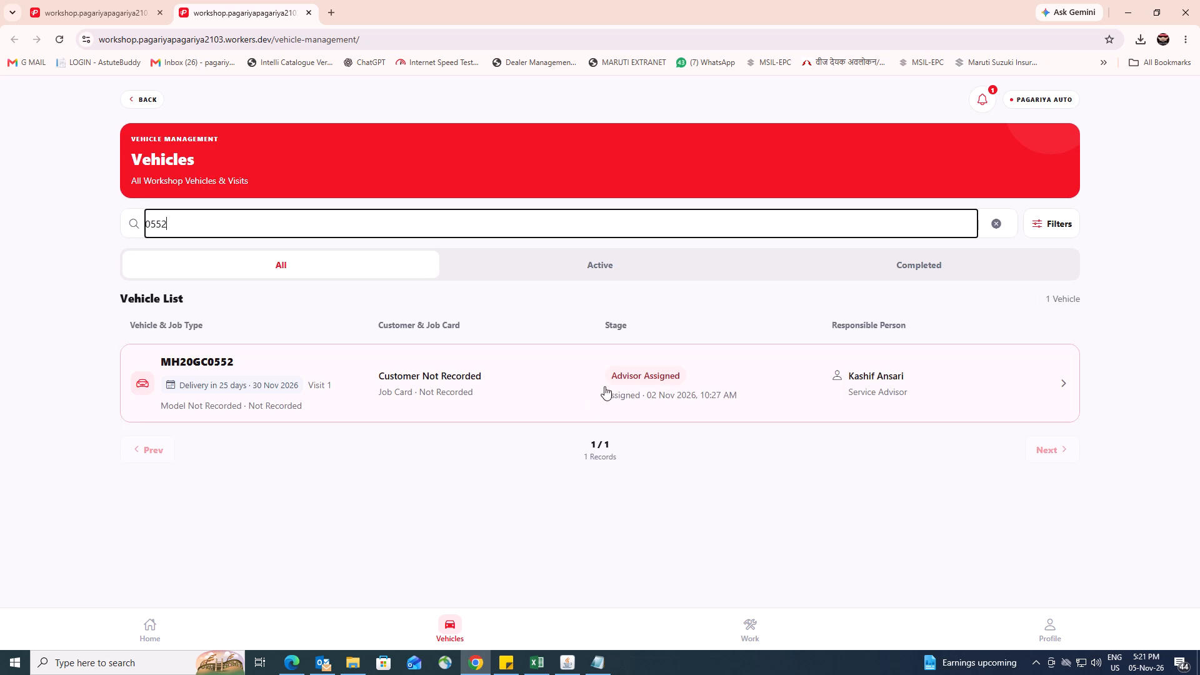
pyautogui.click(83, 0)
pyautogui.scroll(-2, 297, 499)
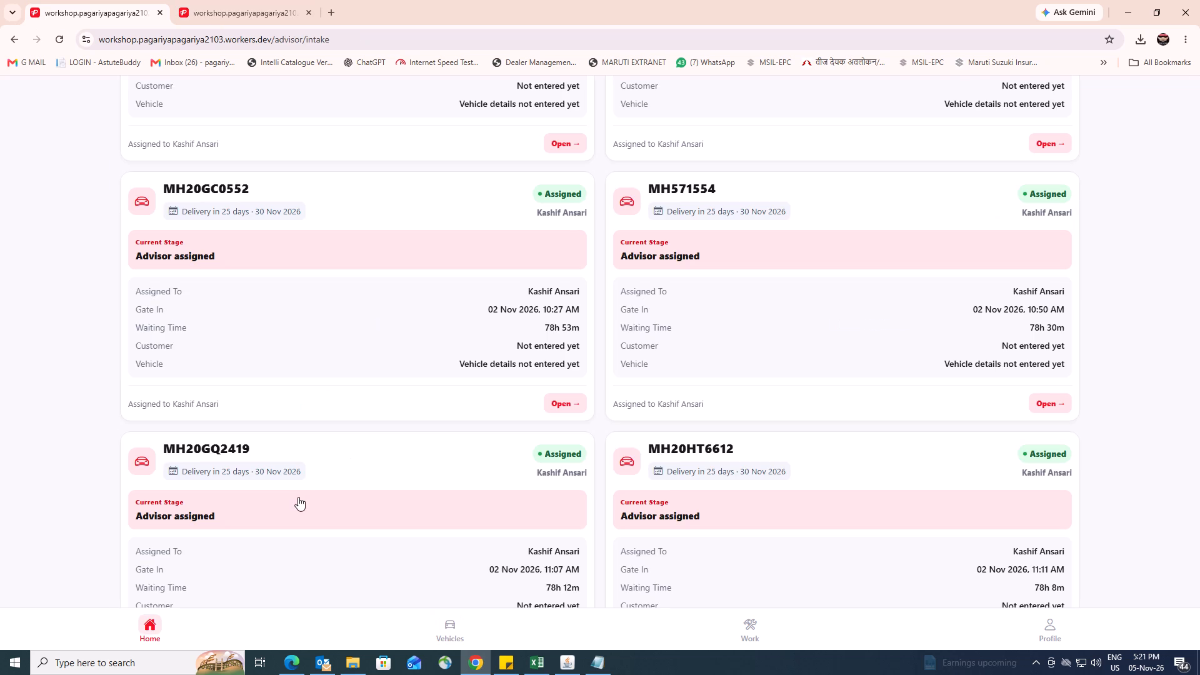
pyautogui.scroll(-3, 298, 497)
pyautogui.click(232, 0)
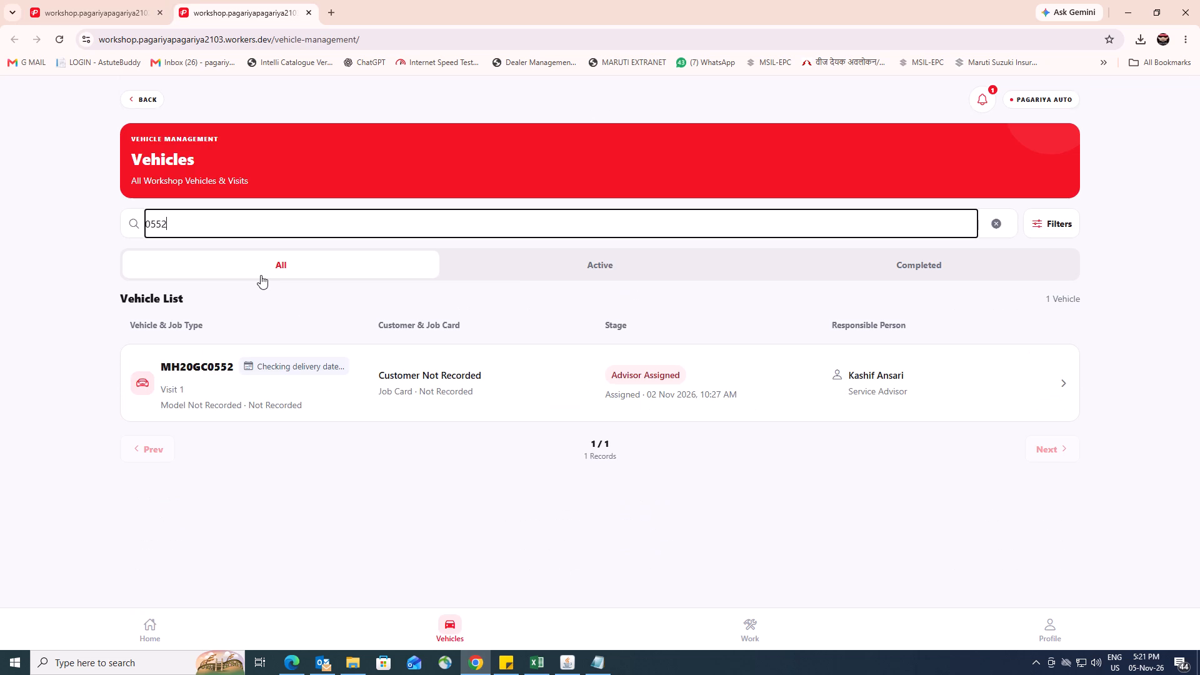
pyautogui.hotkey('ctrl', 'a')
pyautogui.write('9165')
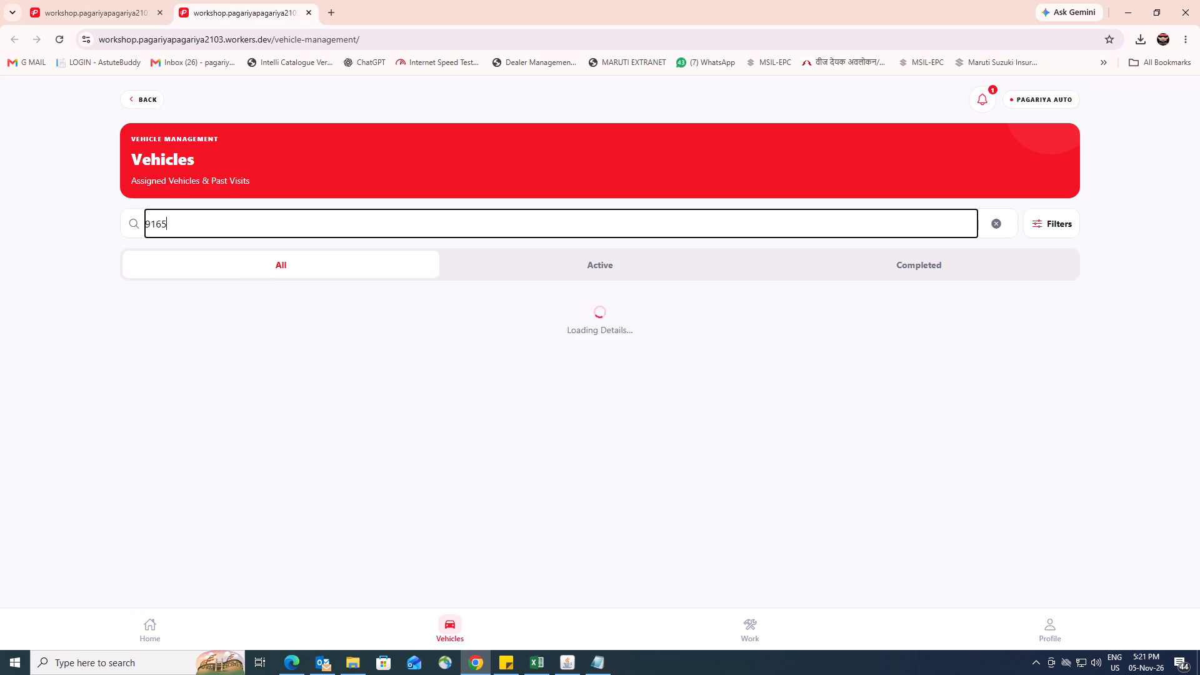
pyautogui.click(60, 0)
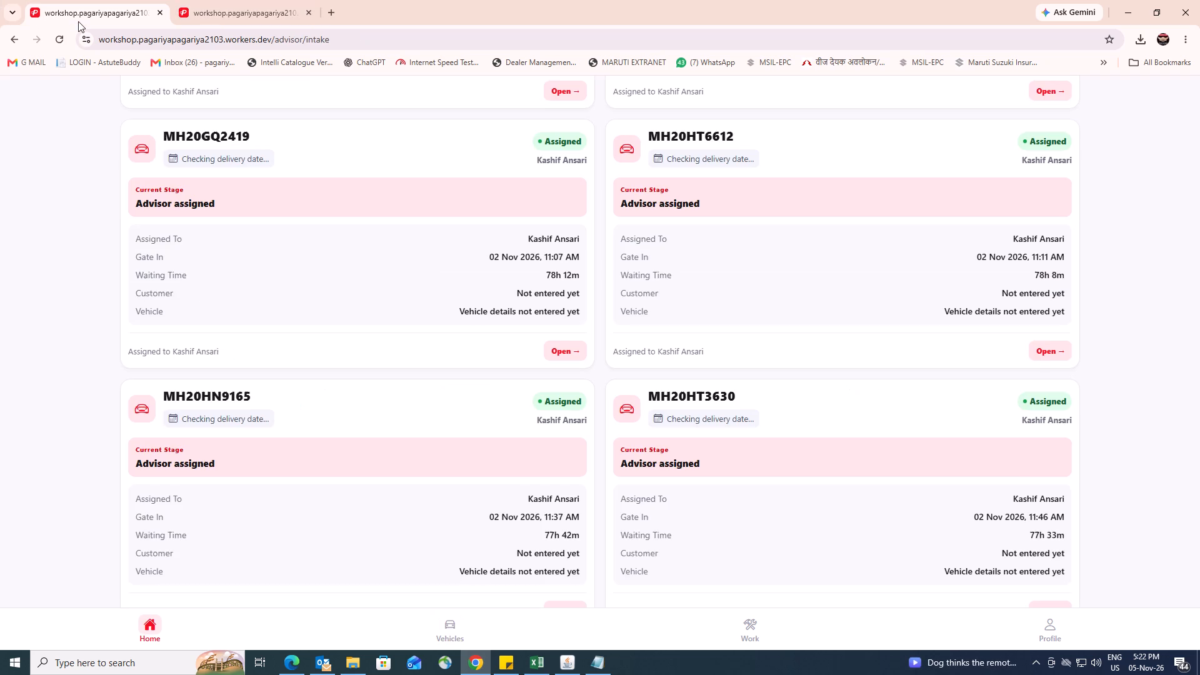
pyautogui.scroll(-1, 364, 549)
pyautogui.click(232, 0)
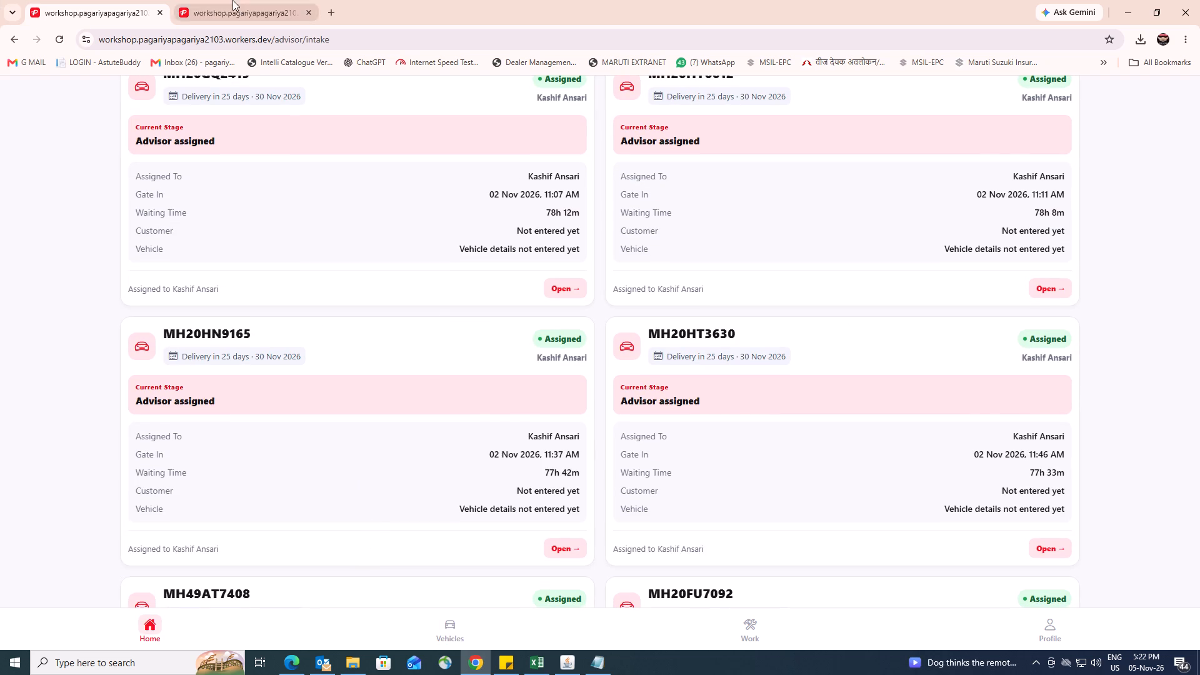
pyautogui.hotkey('ctrl', 'a')
pyautogui.write('3630')
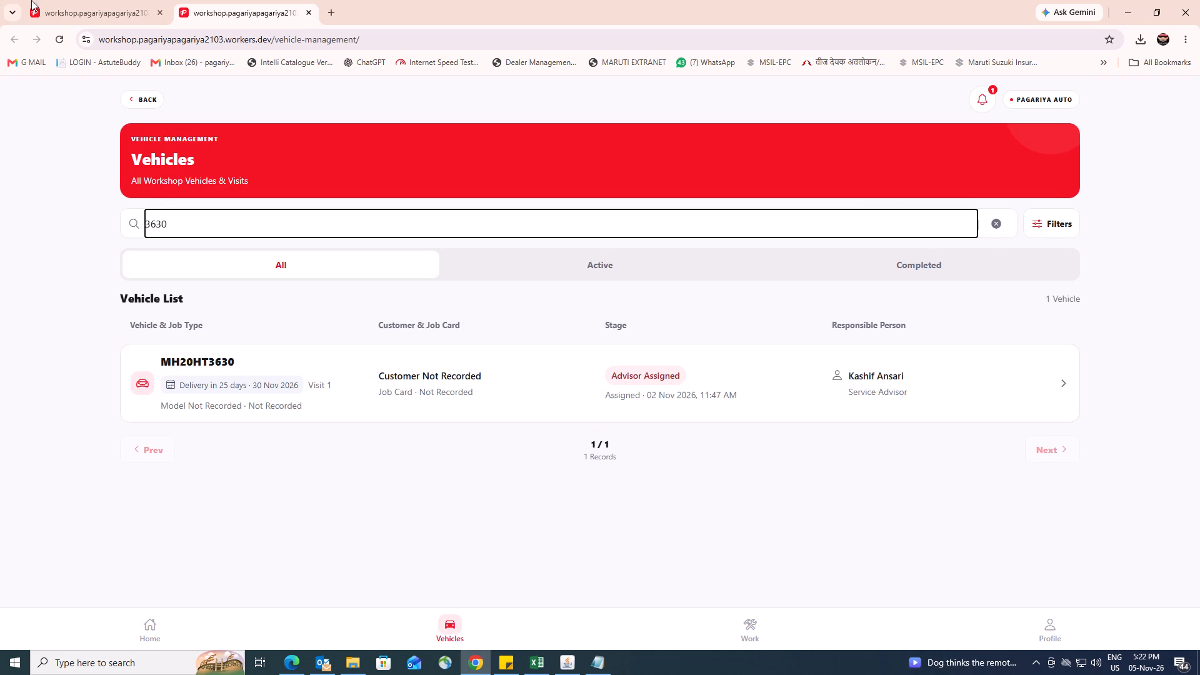
pyautogui.click(72, 0)
pyautogui.scroll(-3, 441, 516)
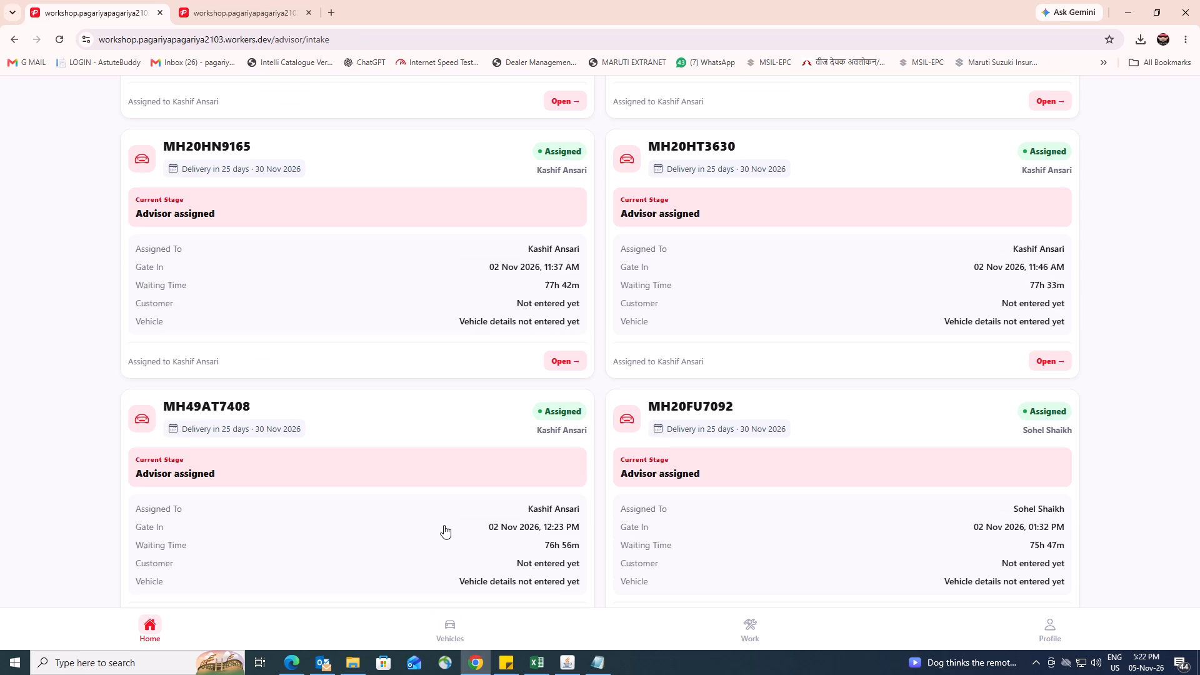
pyautogui.scroll(-2, 479, 506)
pyautogui.scroll(-1, 547, 397)
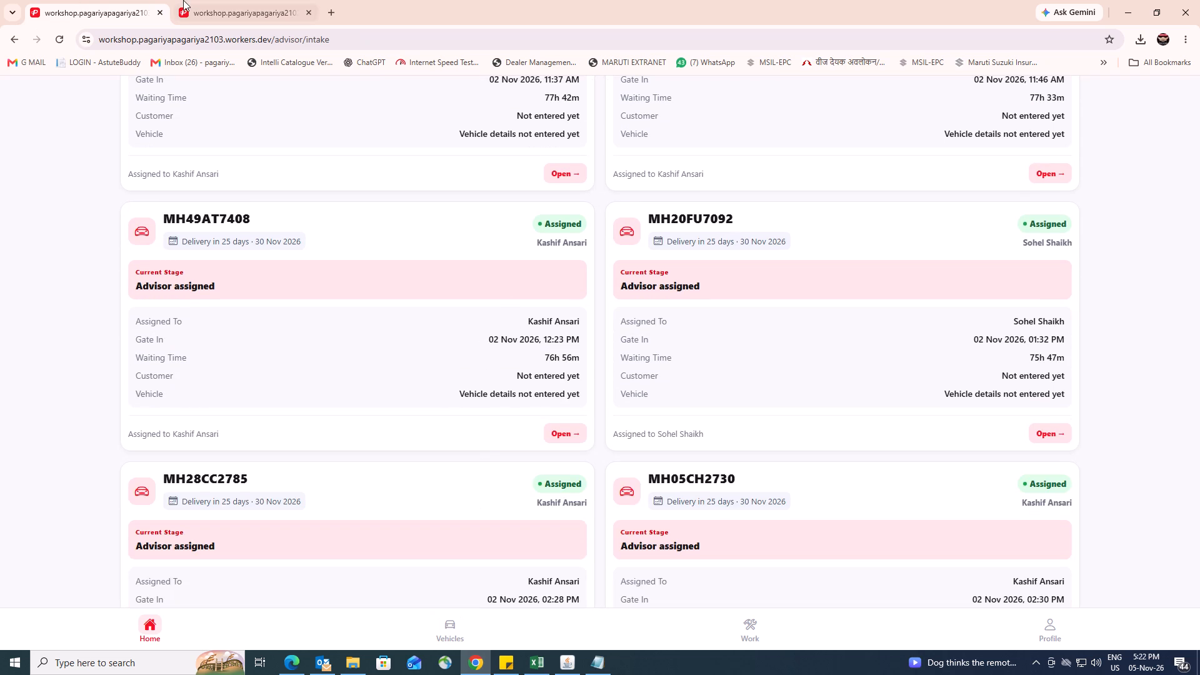
pyautogui.click(220, 0)
pyautogui.hotkey('ctrl', 'a')
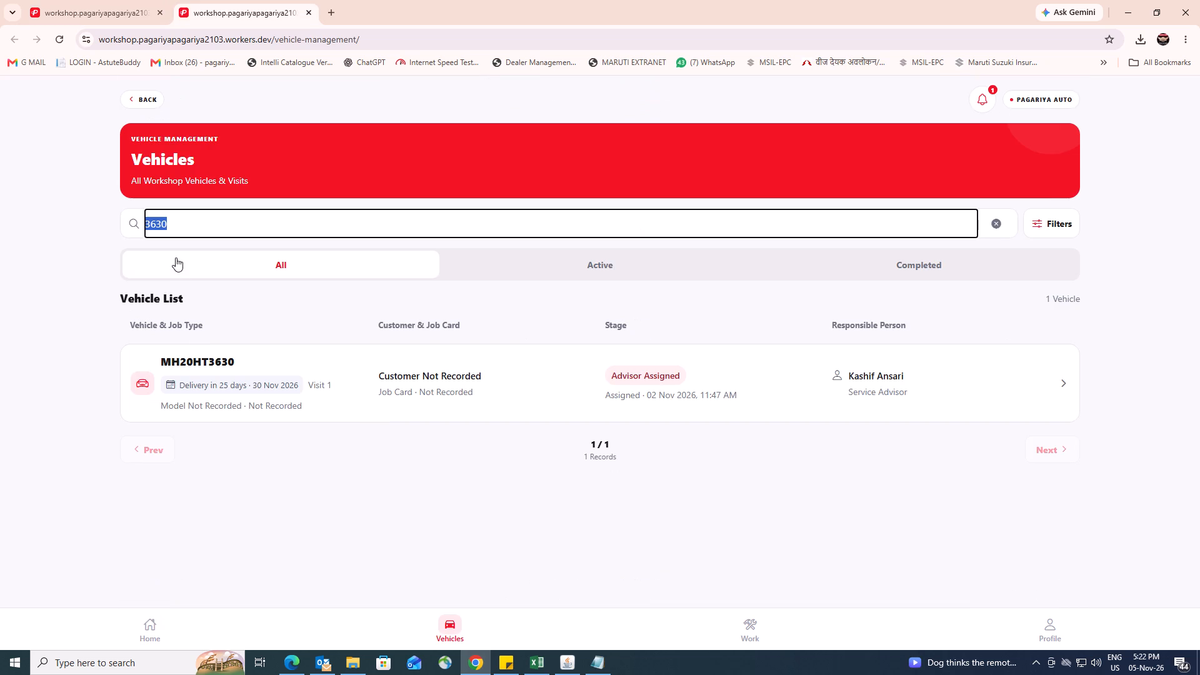
pyautogui.write('701')
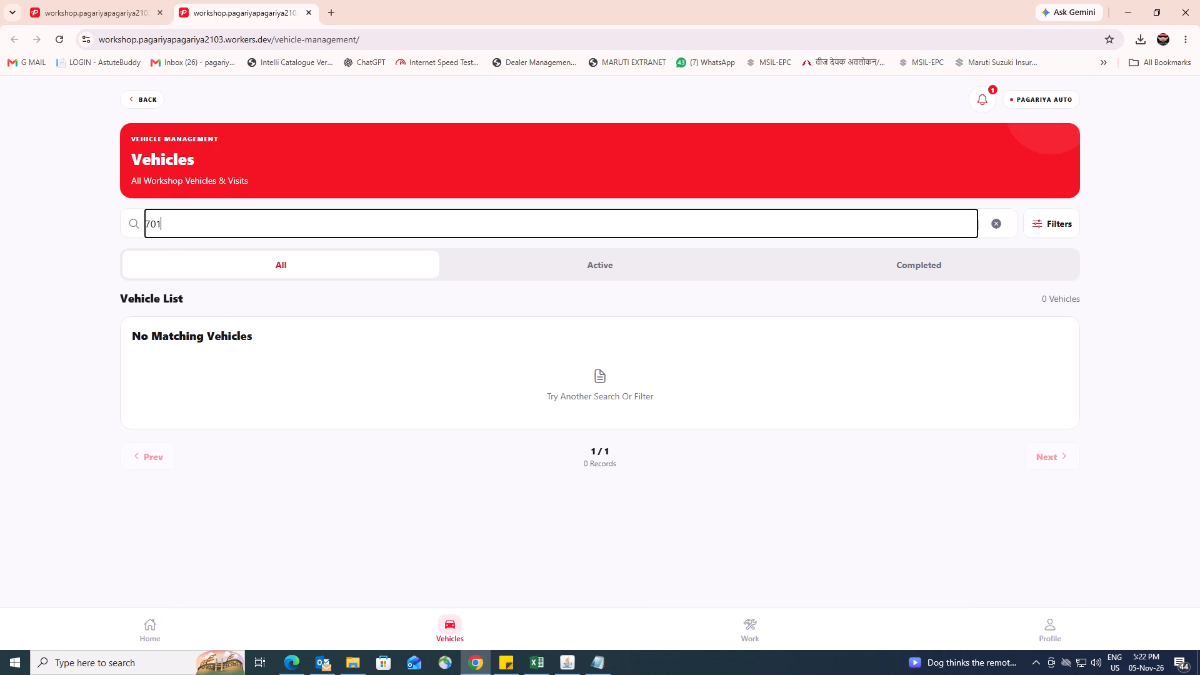
pyautogui.press('BackSpace')
pyautogui.hotkey('ctrl', 'Tab')
pyautogui.hotkey('ctrl', 'Tab')
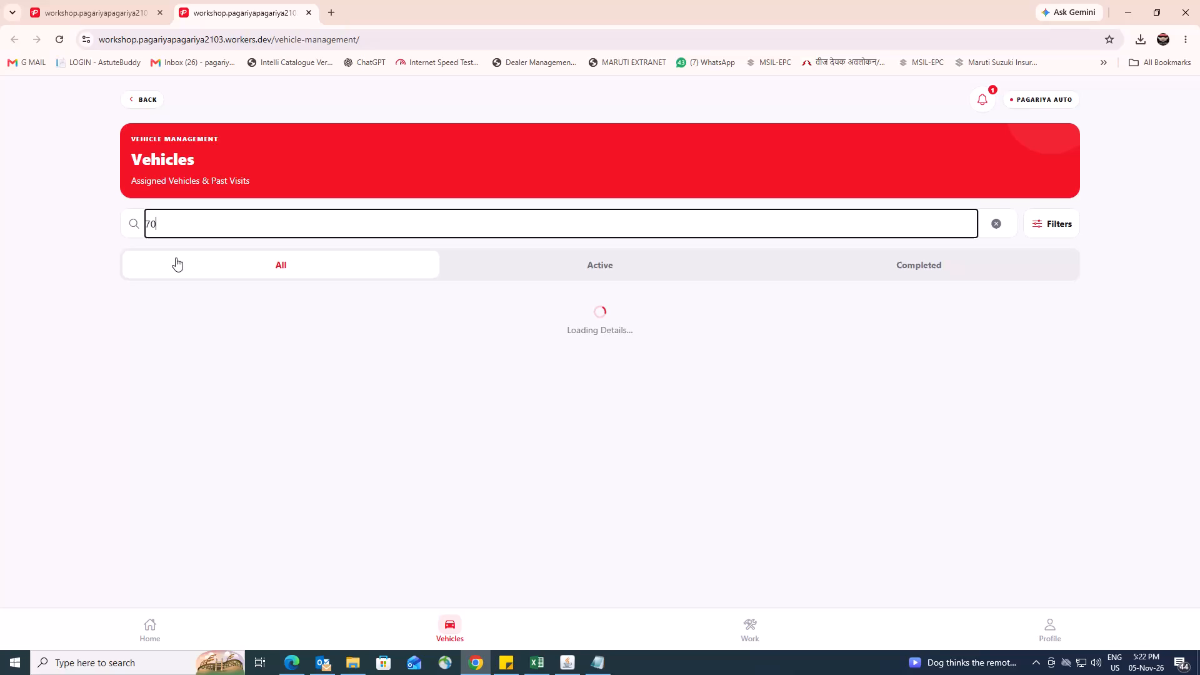
pyautogui.write('92')
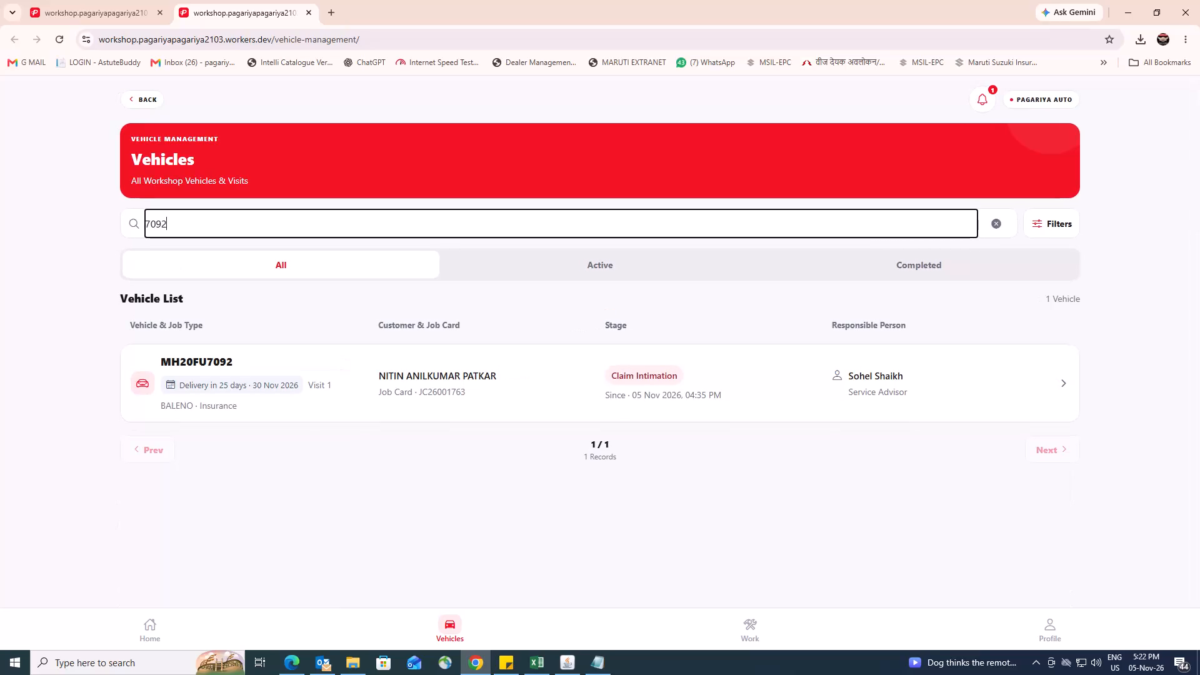
pyautogui.hotkey('ctrl', 'Tab')
pyautogui.scroll(-1, 70, 575)
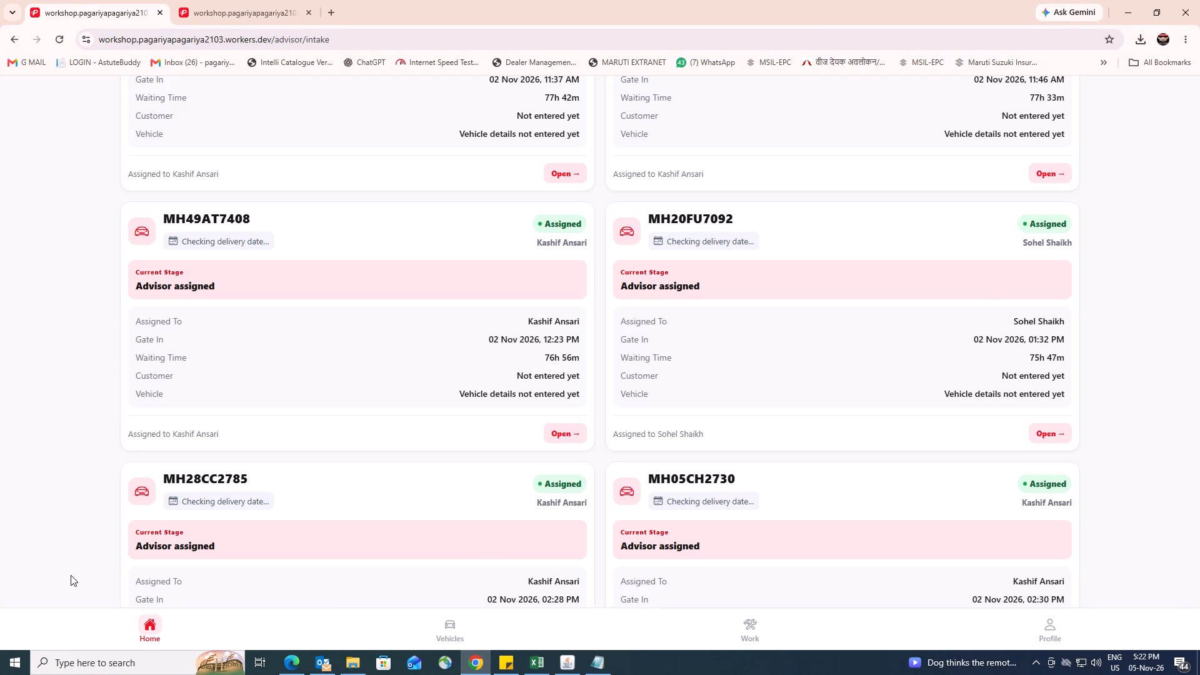
pyautogui.scroll(-1, 71, 575)
pyautogui.hotkey('ctrl', 'Tab')
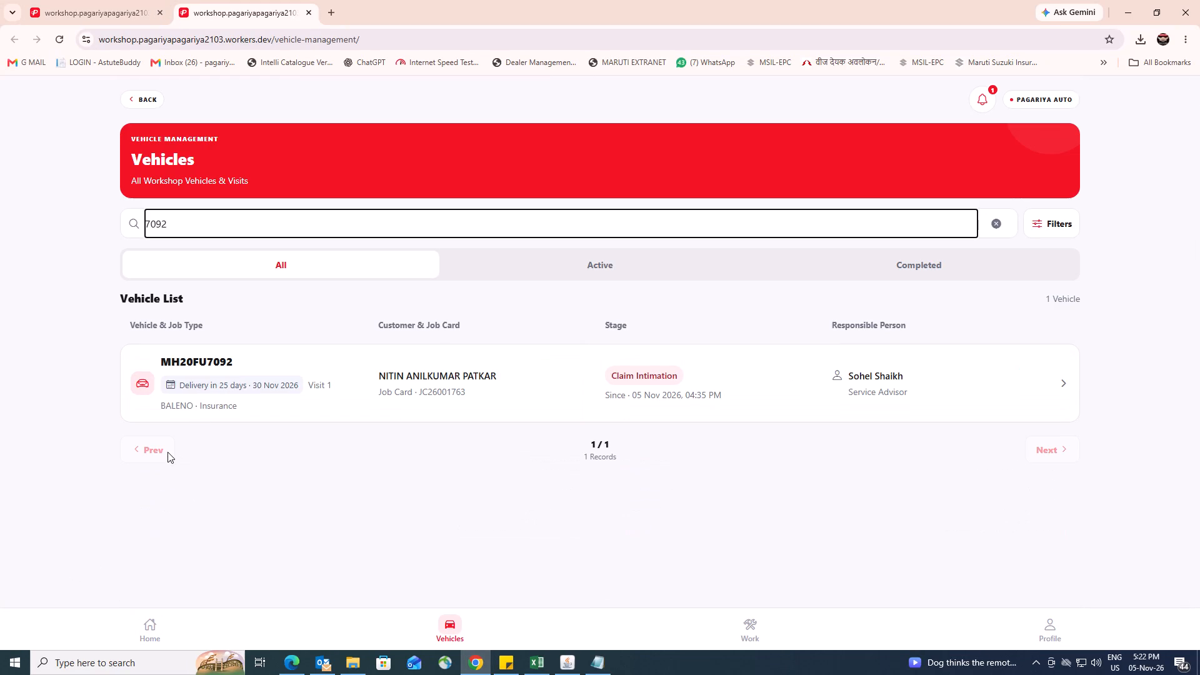
pyautogui.hotkey('ctrl', 'a')
pyautogui.write('2785')
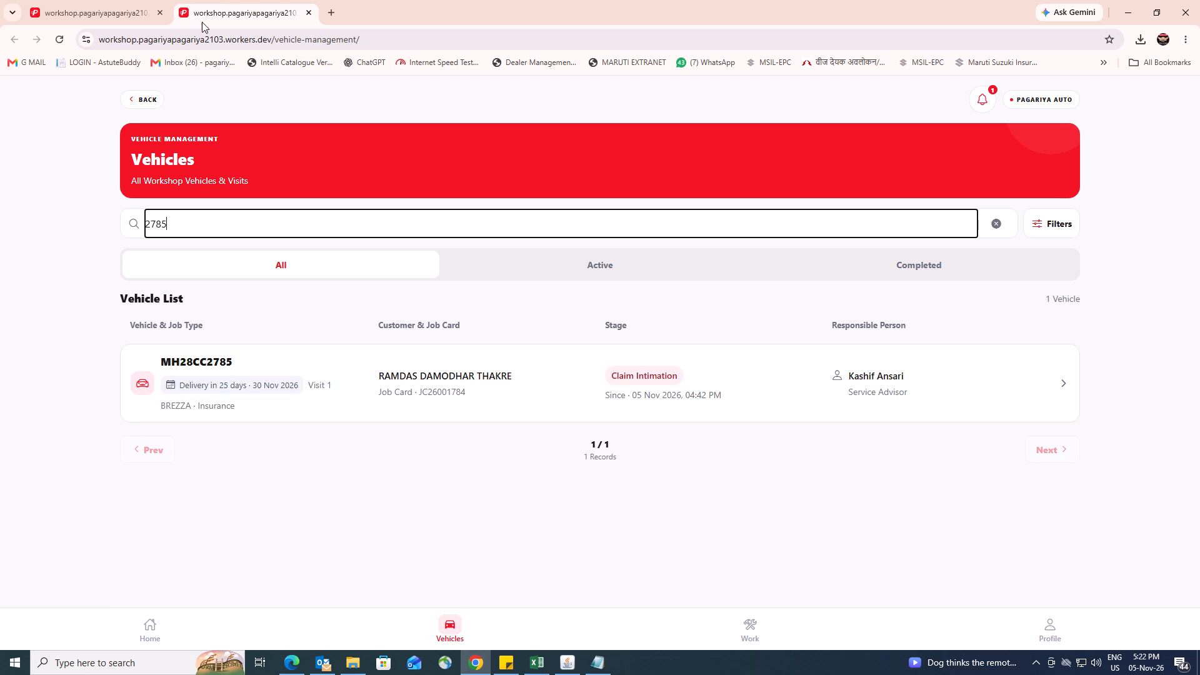
pyautogui.click(122, 0)
pyautogui.scroll(-2, 573, 482)
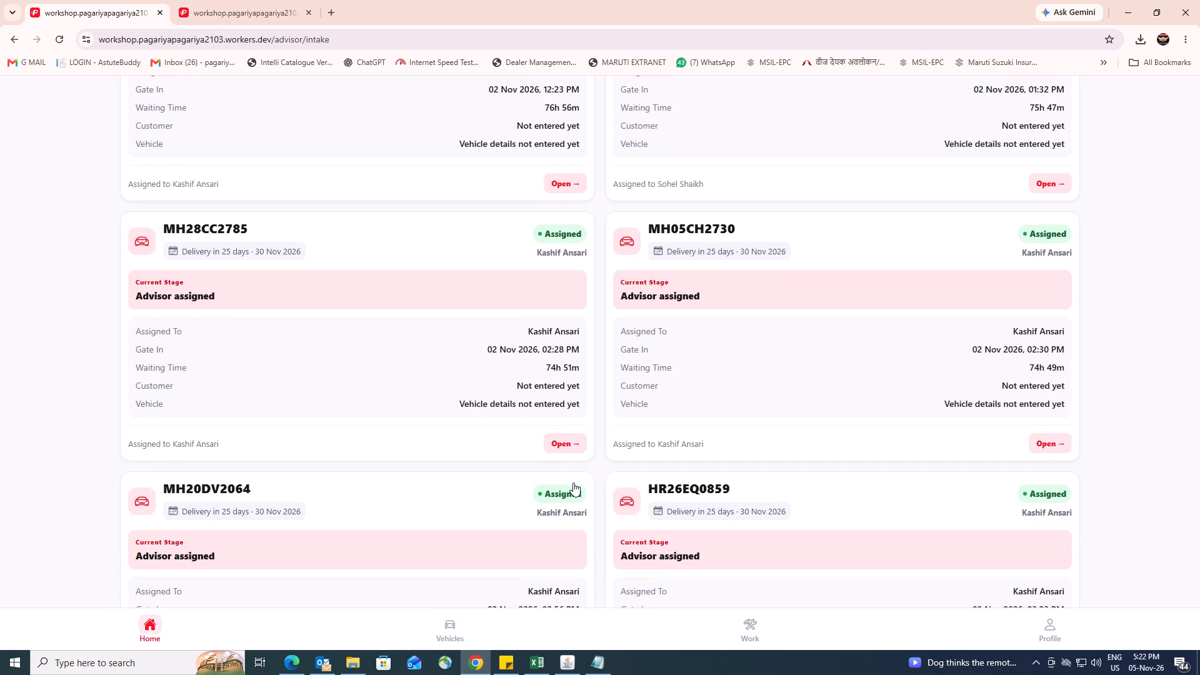
pyautogui.scroll(-3, 347, 427)
pyautogui.click(241, 0)
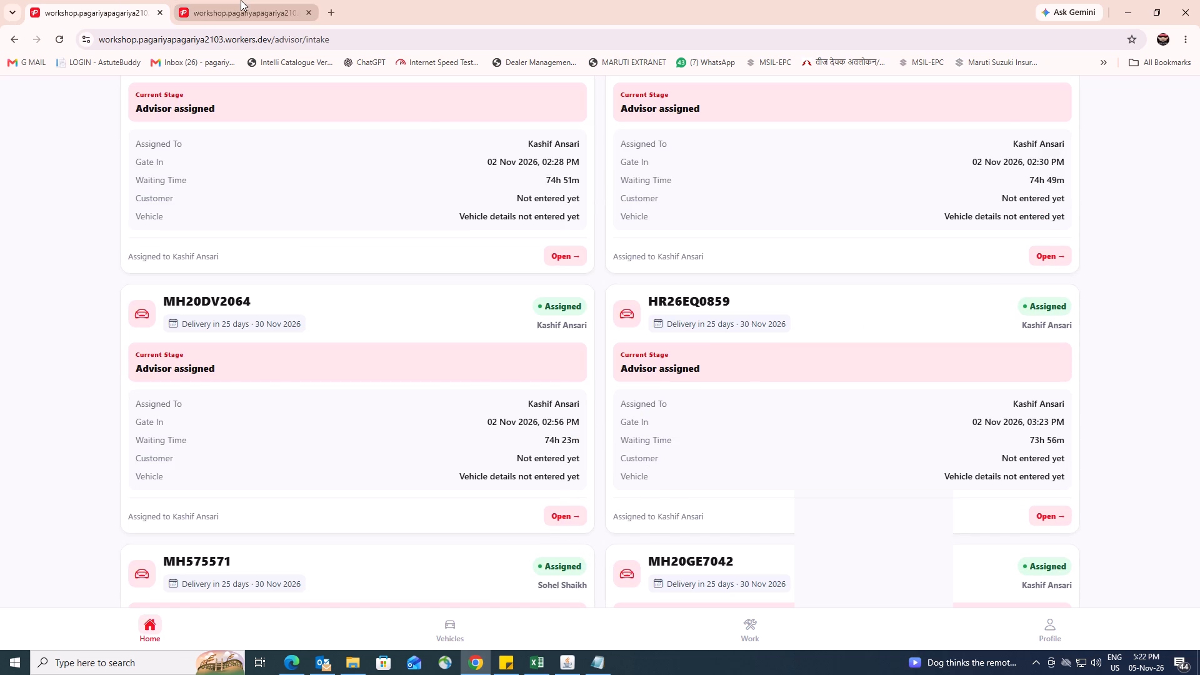
pyautogui.hotkey('ctrl', 'a')
pyautogui.write('2730')
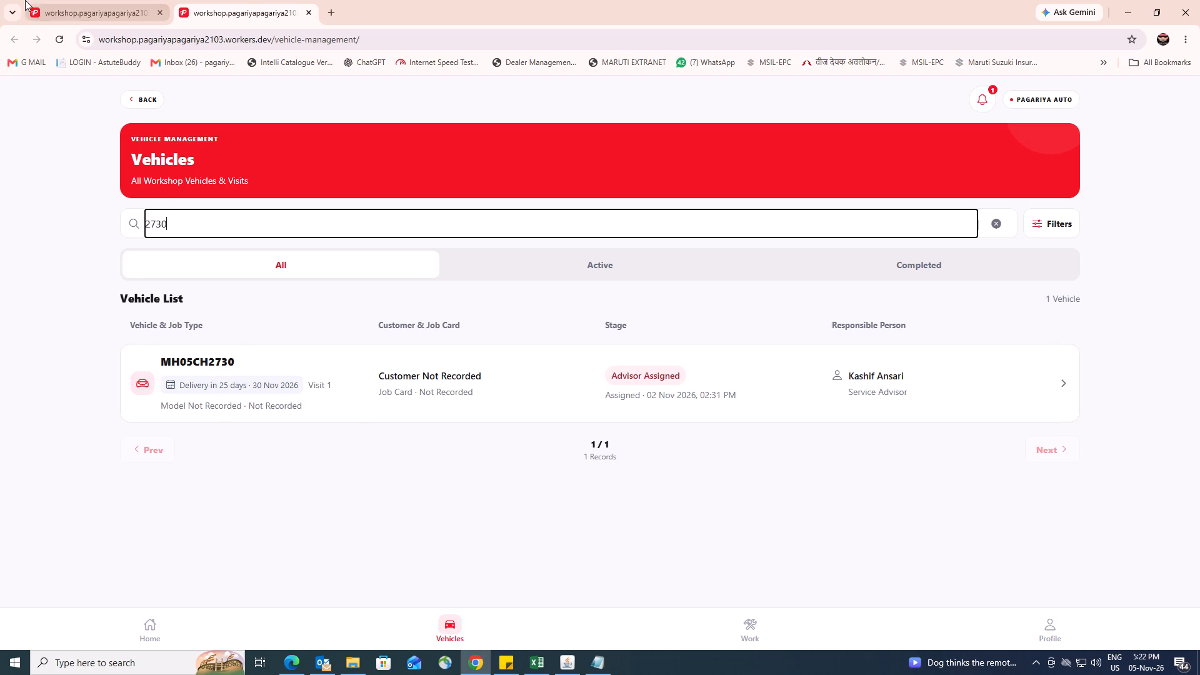
pyautogui.click(48, 0)
pyautogui.scroll(-4, 196, 343)
pyautogui.scroll(-4, 290, 498)
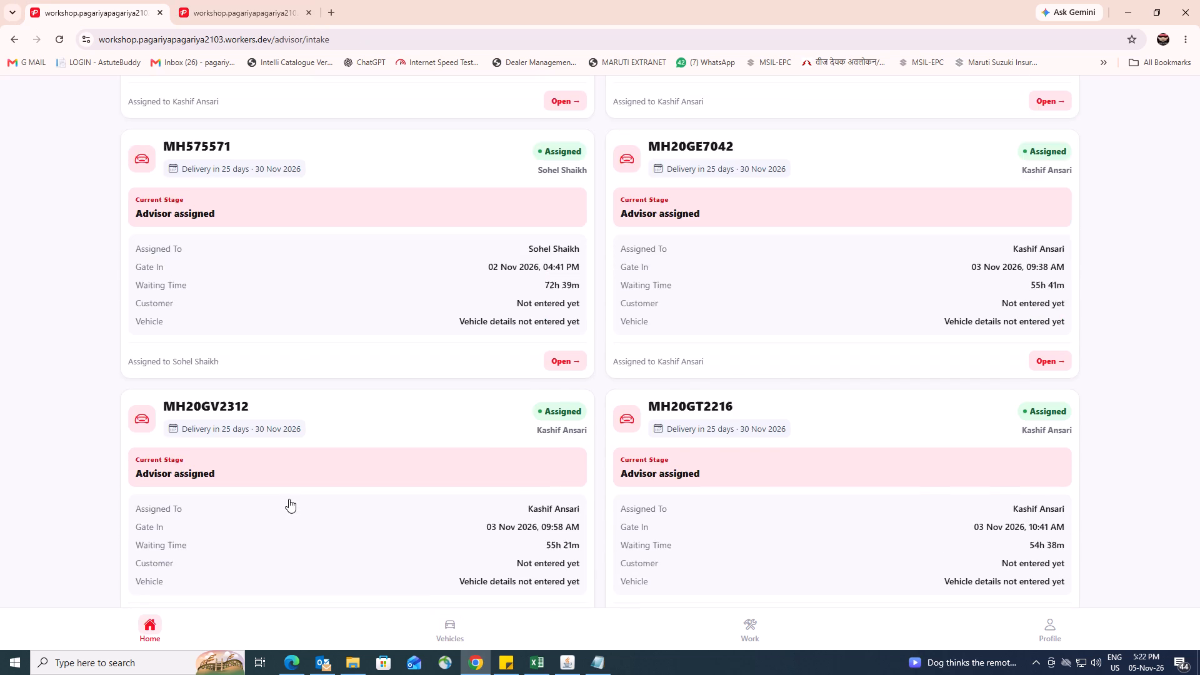
pyautogui.scroll(20, 289, 497)
pyautogui.scroll(13, 289, 497)
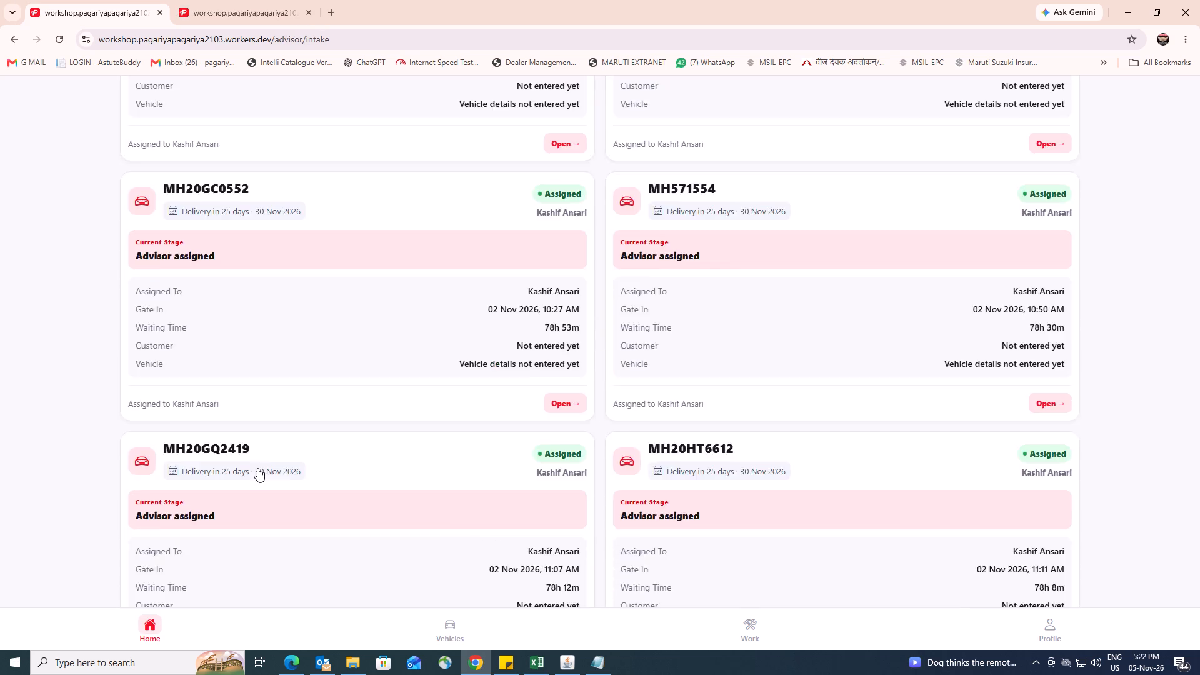
pyautogui.scroll(6, 257, 468)
pyautogui.tripleClick(314, 323)
pyautogui.click(313, 322)
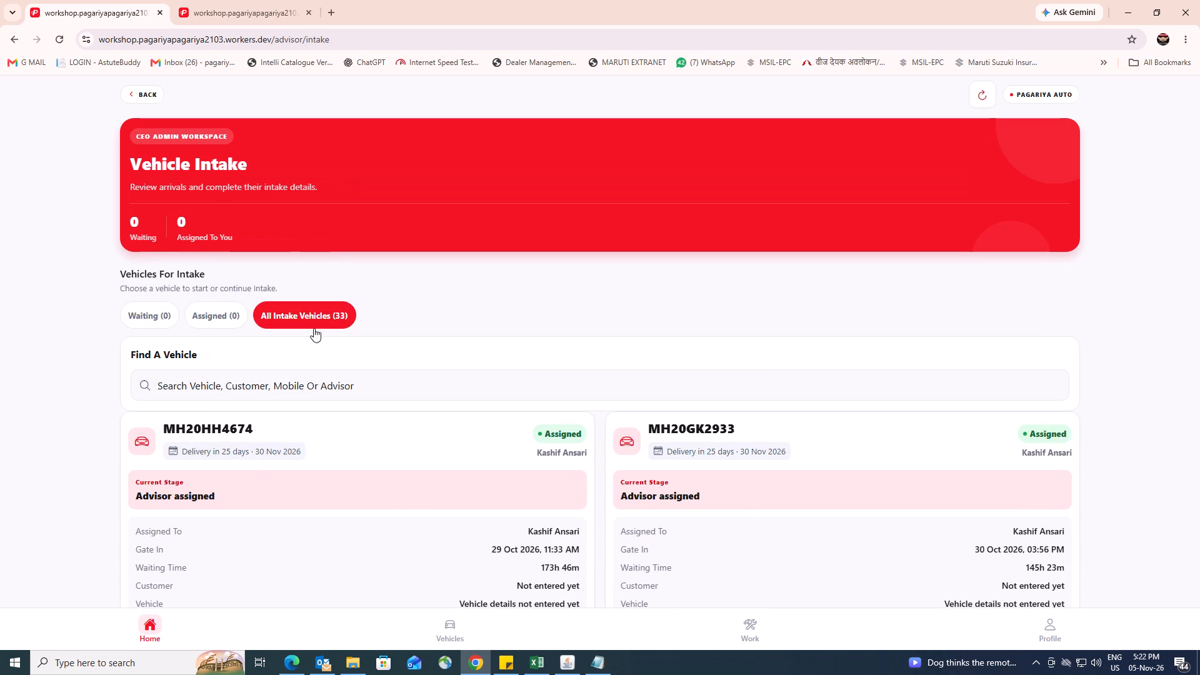